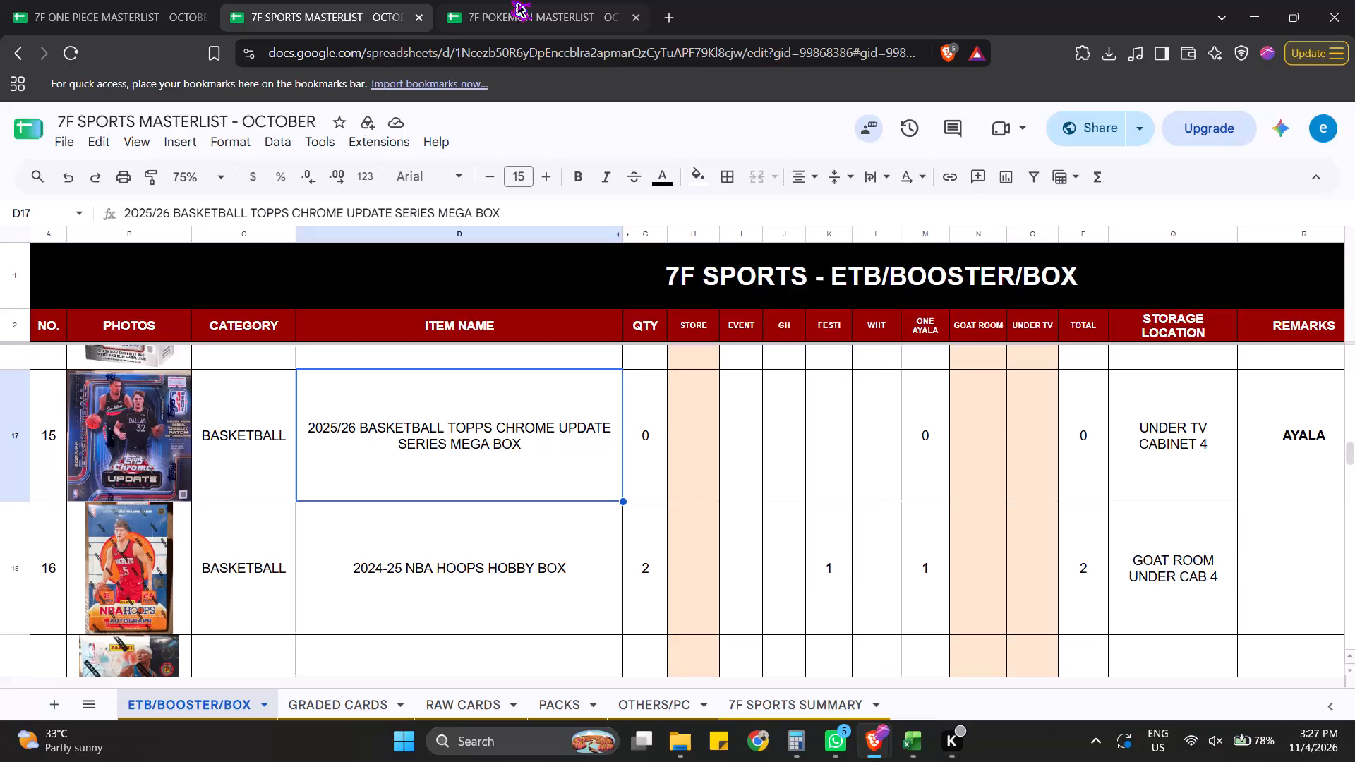
Search the OTHERS sheet of the 7F POKEMON MASTERLIST for "FOCU" to locate the matching item.
left_click(502, 0)
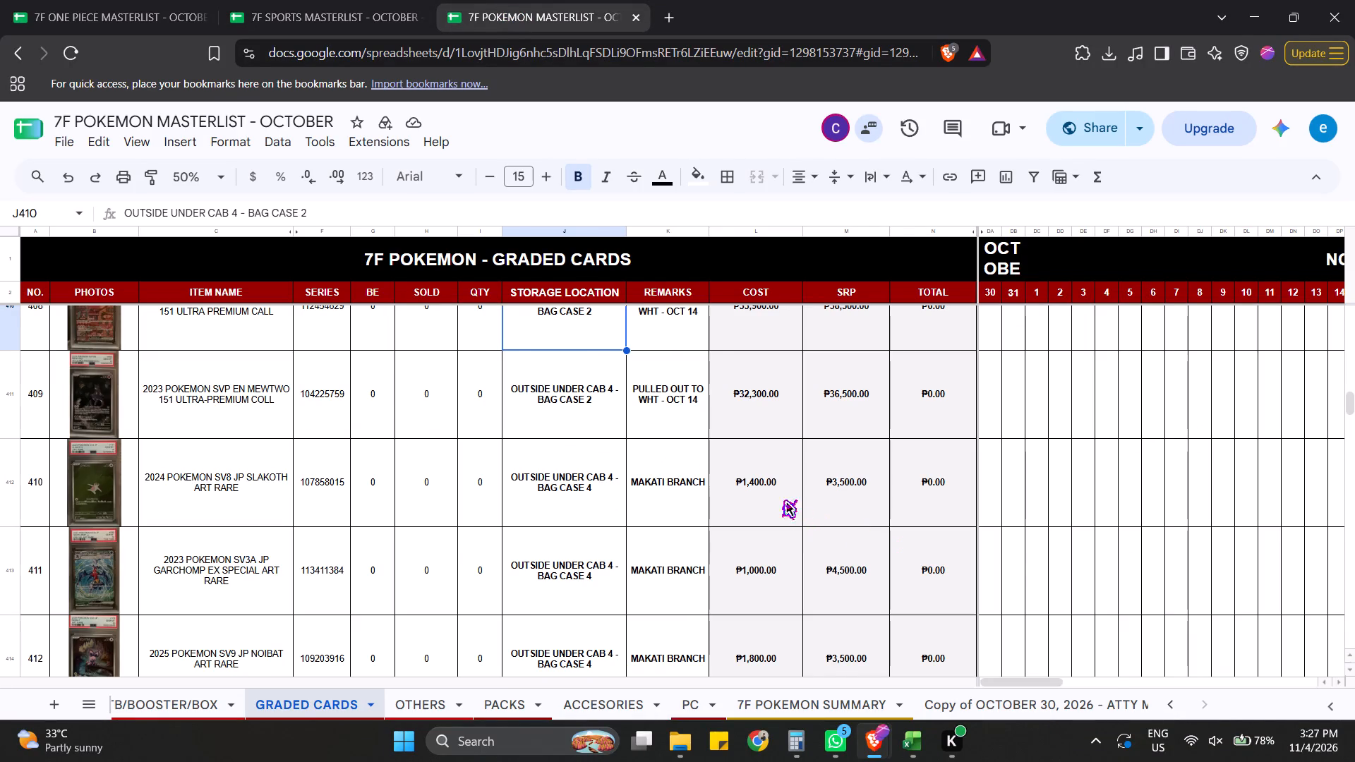
left_click(423, 708)
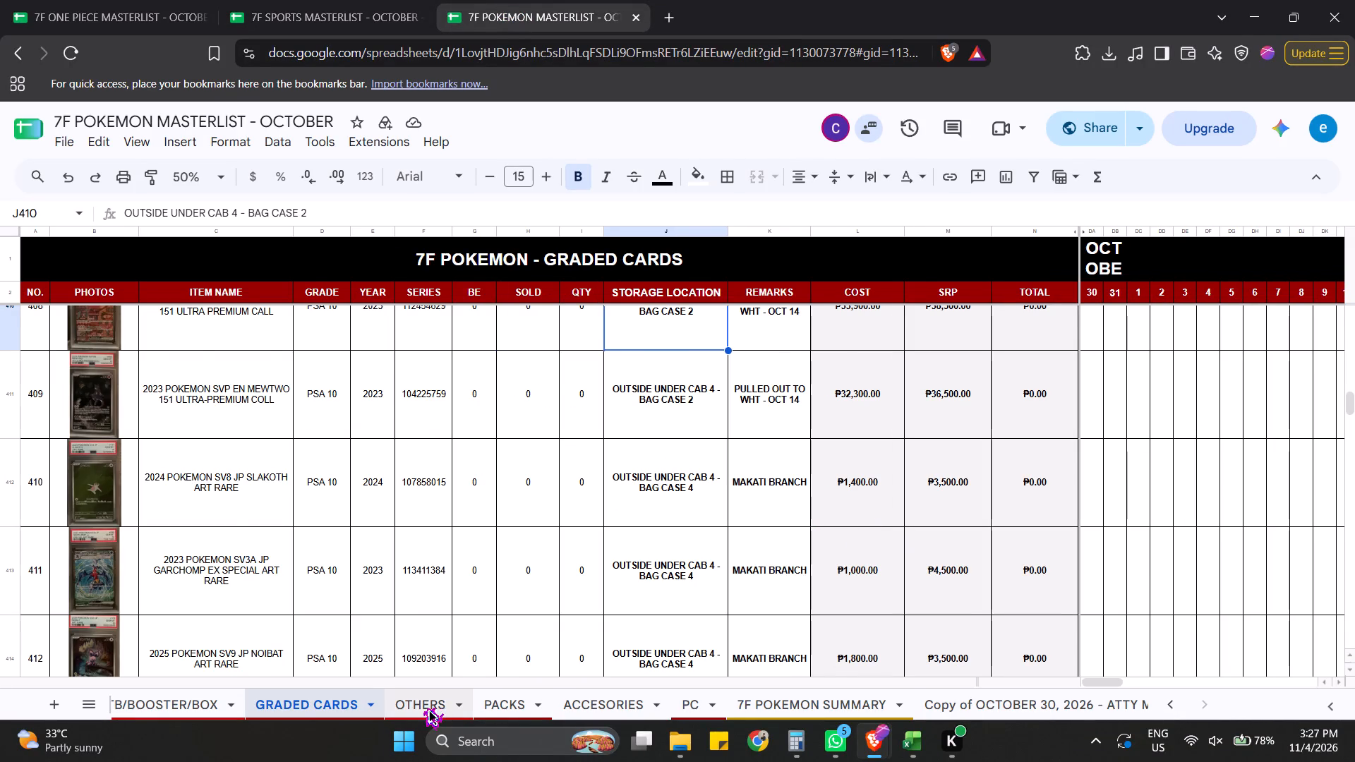
scroll(580, 521, "down", 4)
scroll(569, 526, "up", 5)
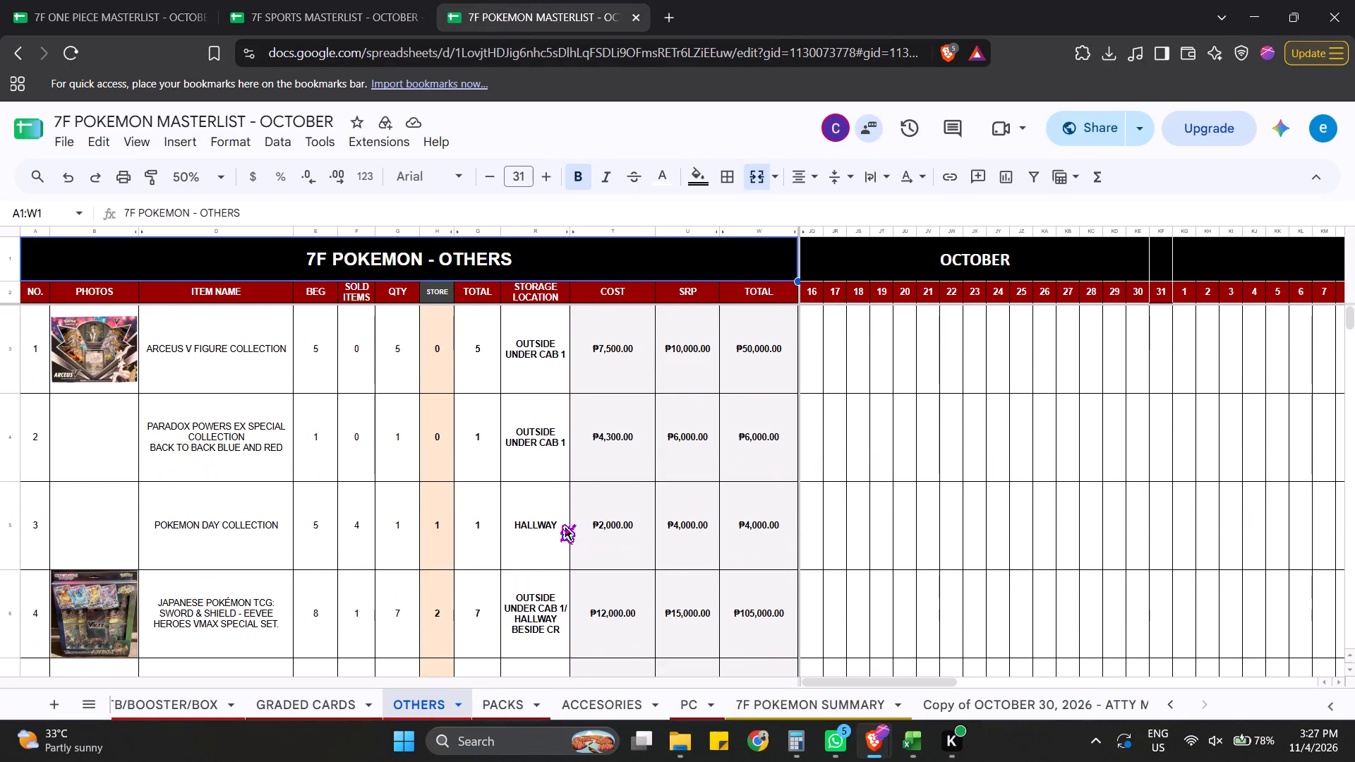
key("ctrl+f")
type("FOCU")
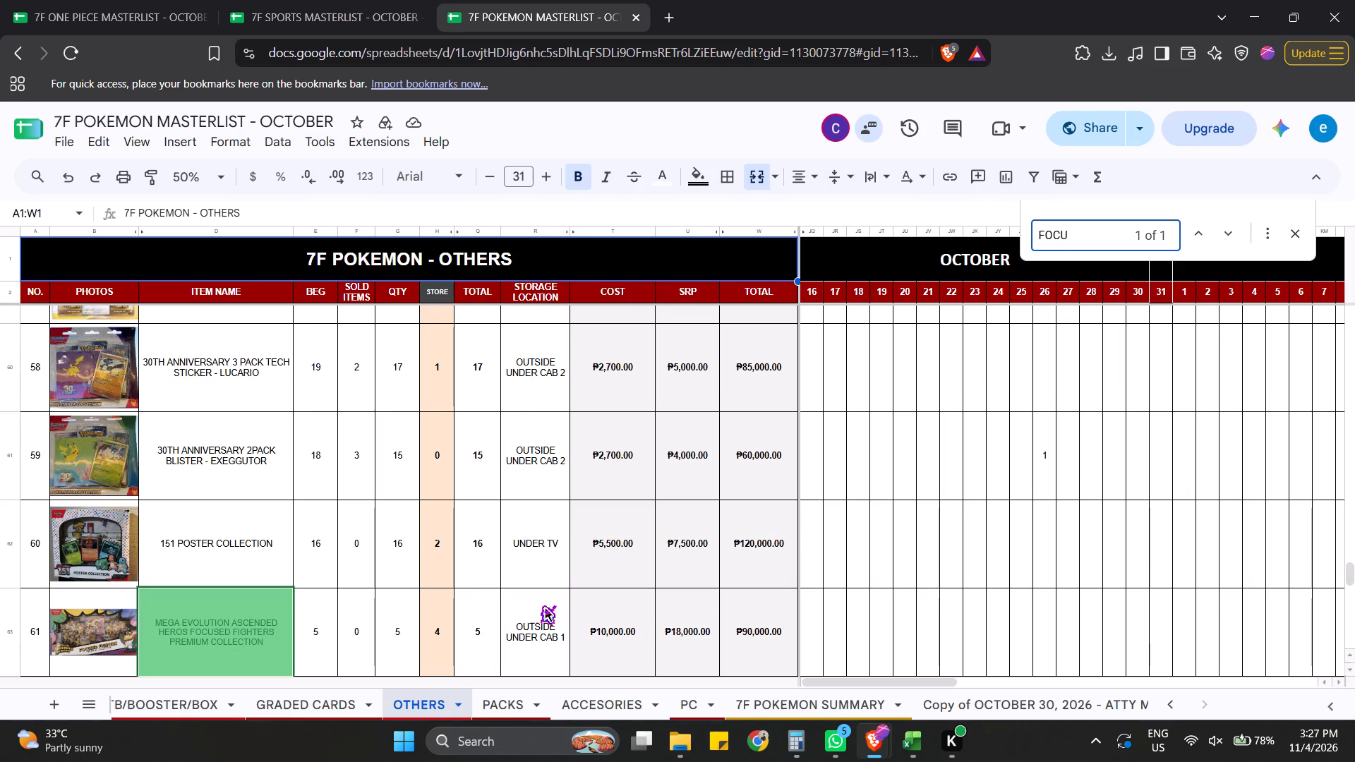
scroll(493, 588, "down", 1)
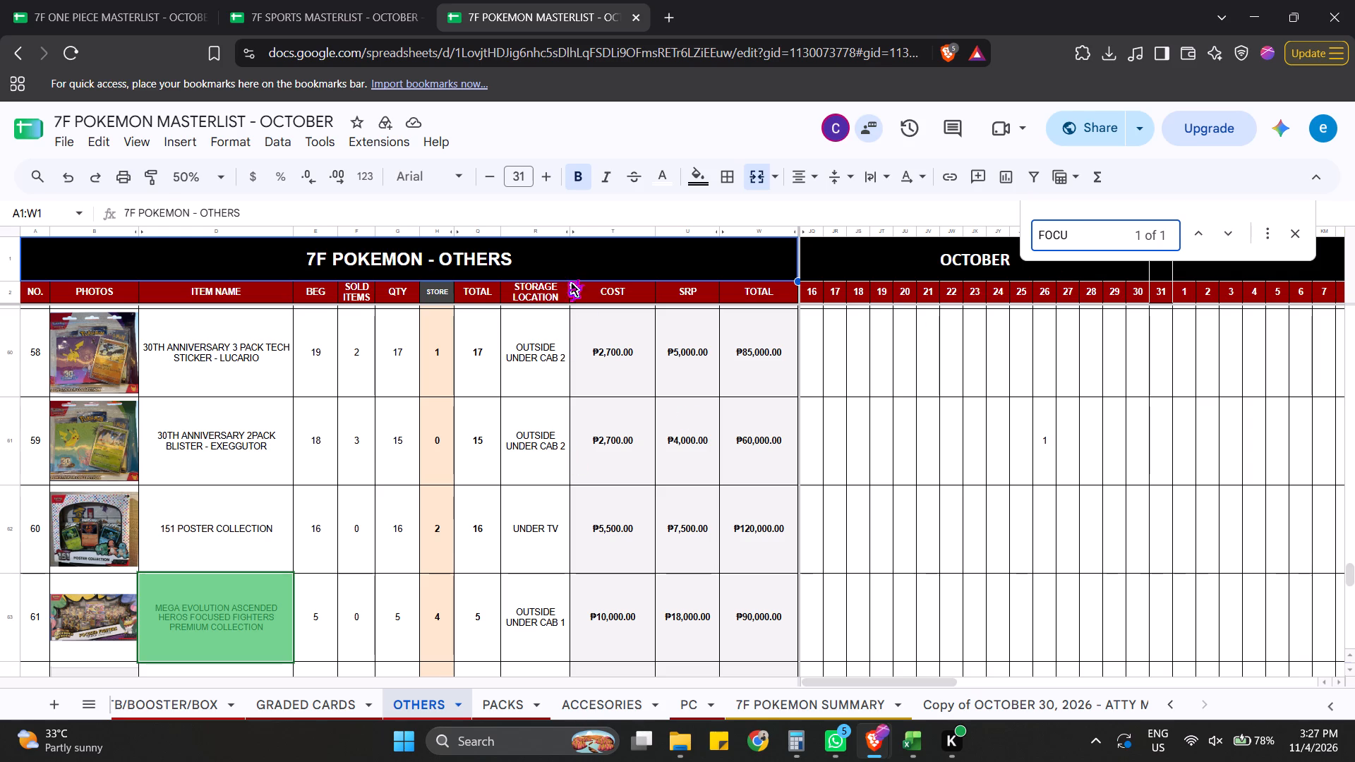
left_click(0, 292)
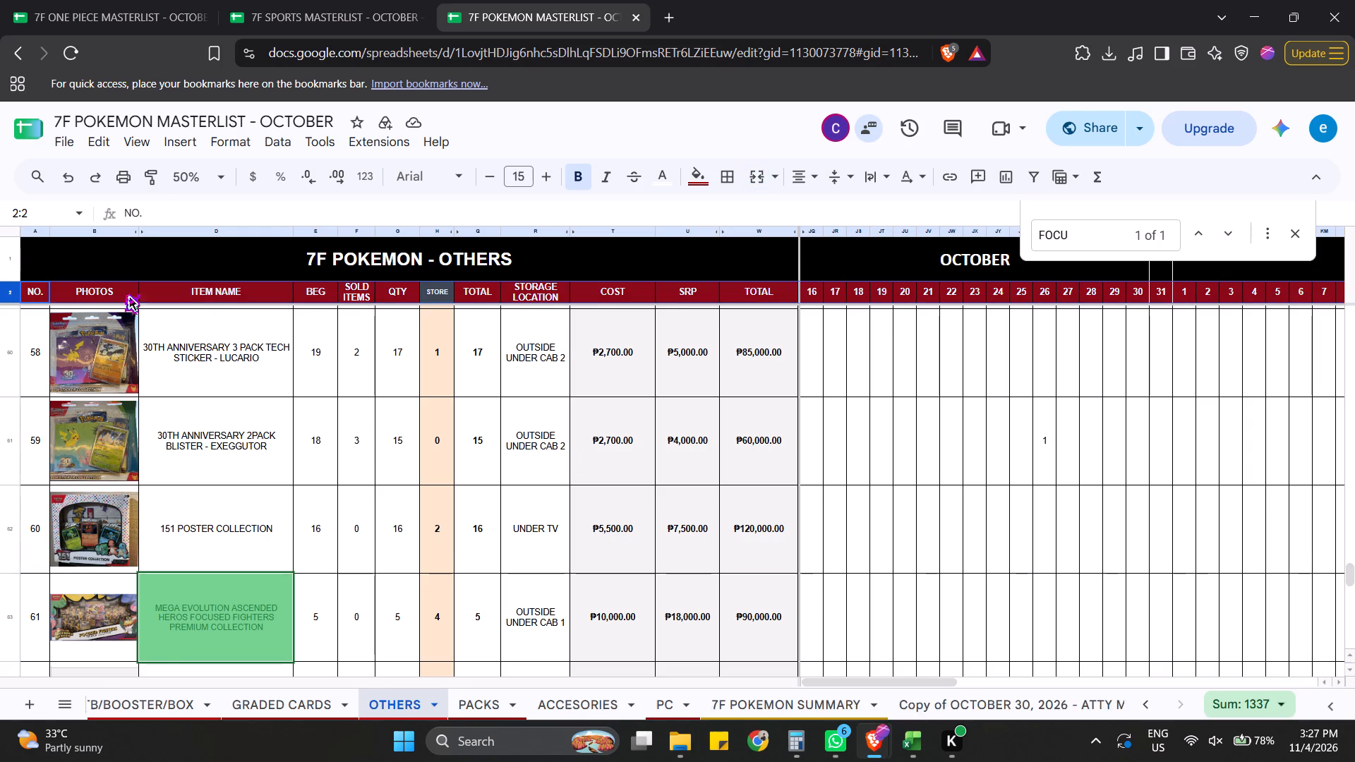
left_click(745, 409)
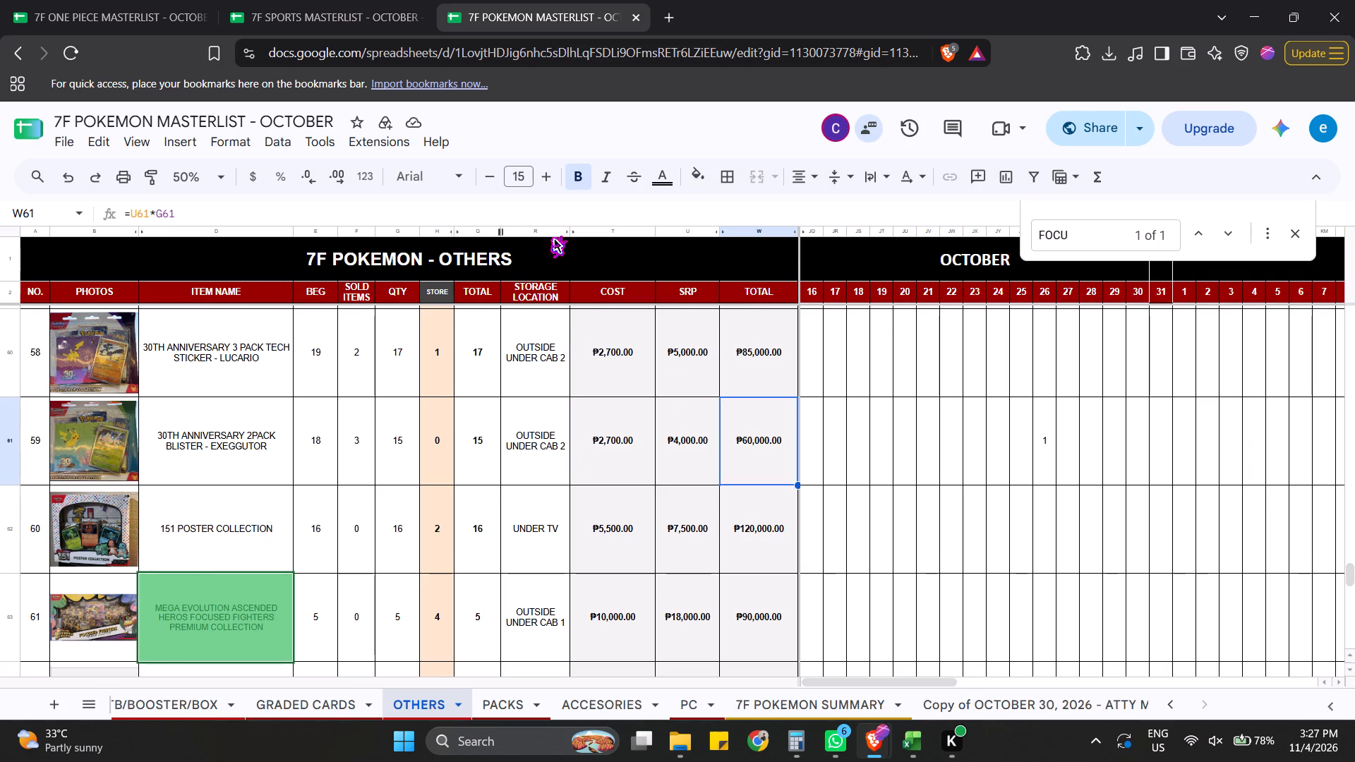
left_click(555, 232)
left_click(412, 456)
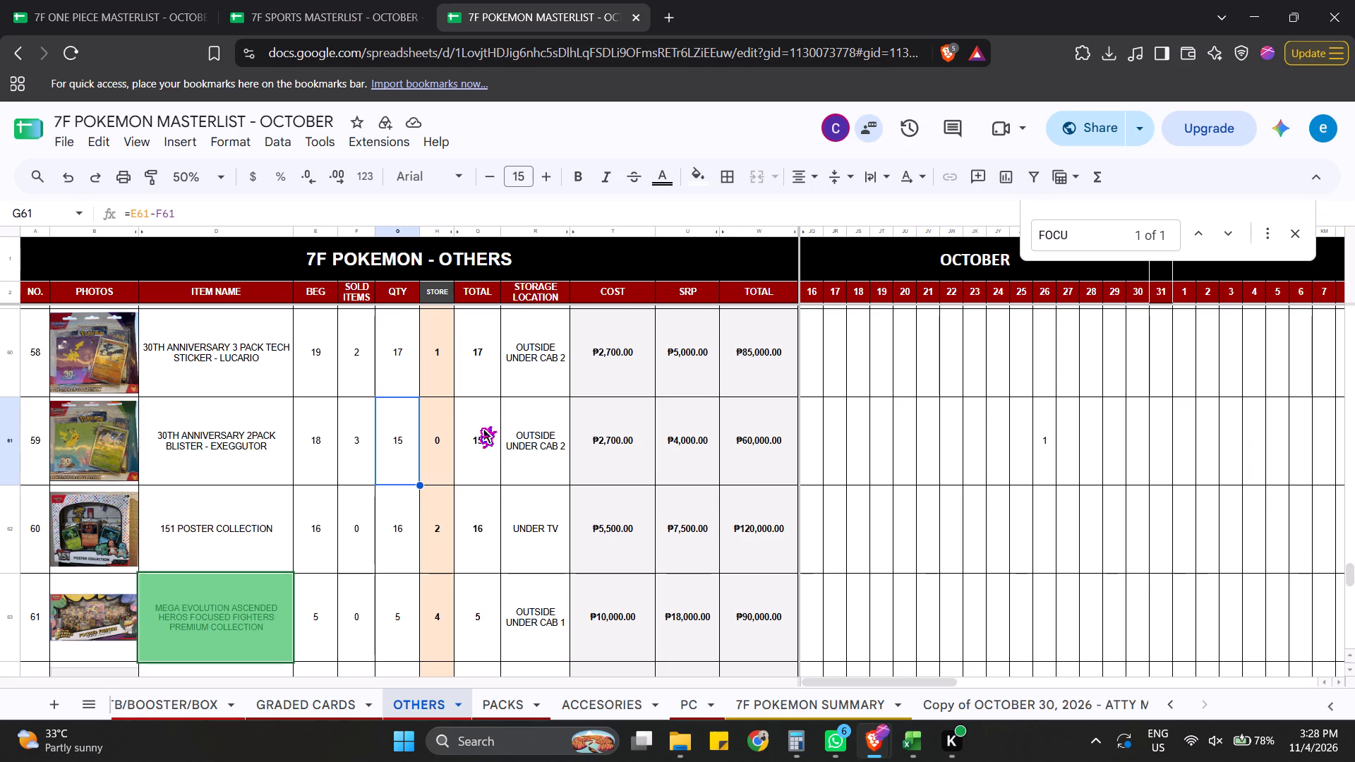
Search the GRADED CARDS sheet for "RESHI" and go through the matching card entries one by one.
left_click(315, 706)
left_click_drag(1096, 240, 1037, 238)
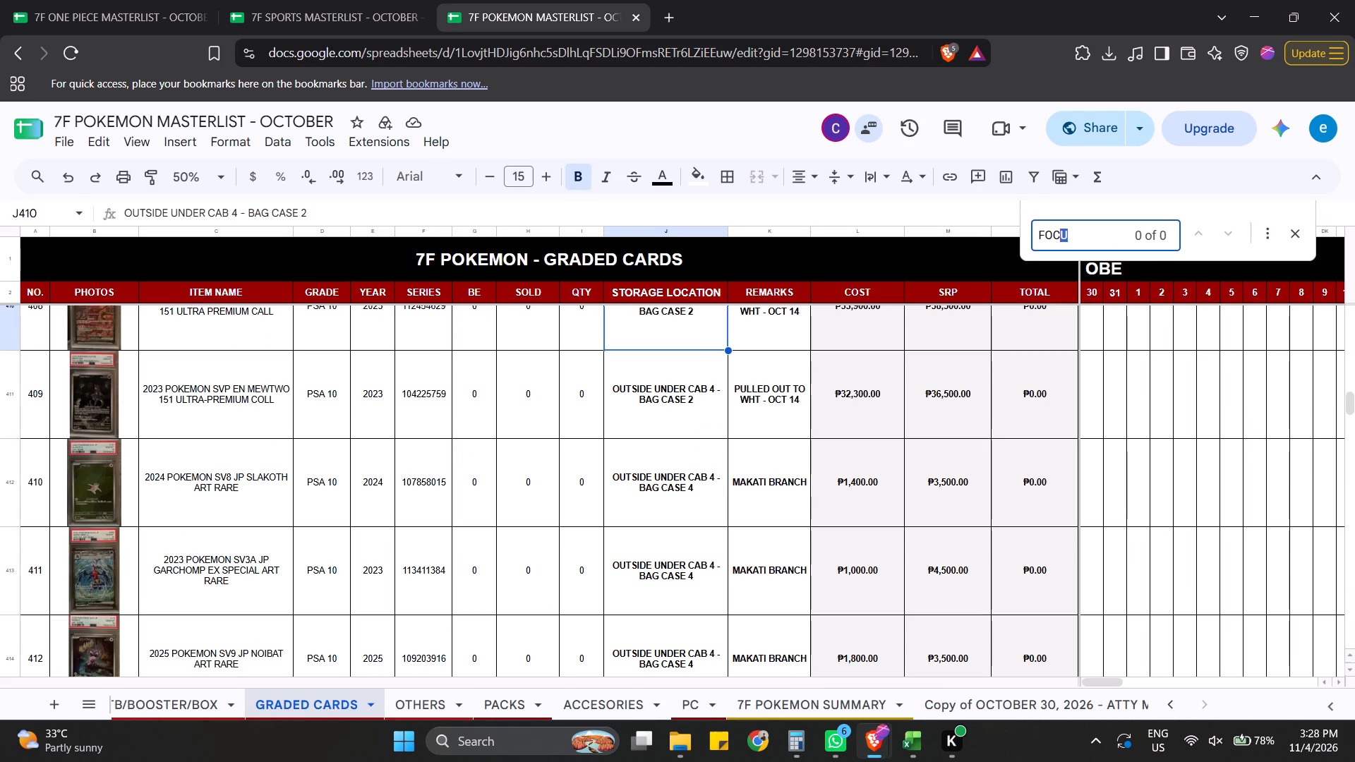
left_click_drag(1037, 238, 968, 238)
key("r")
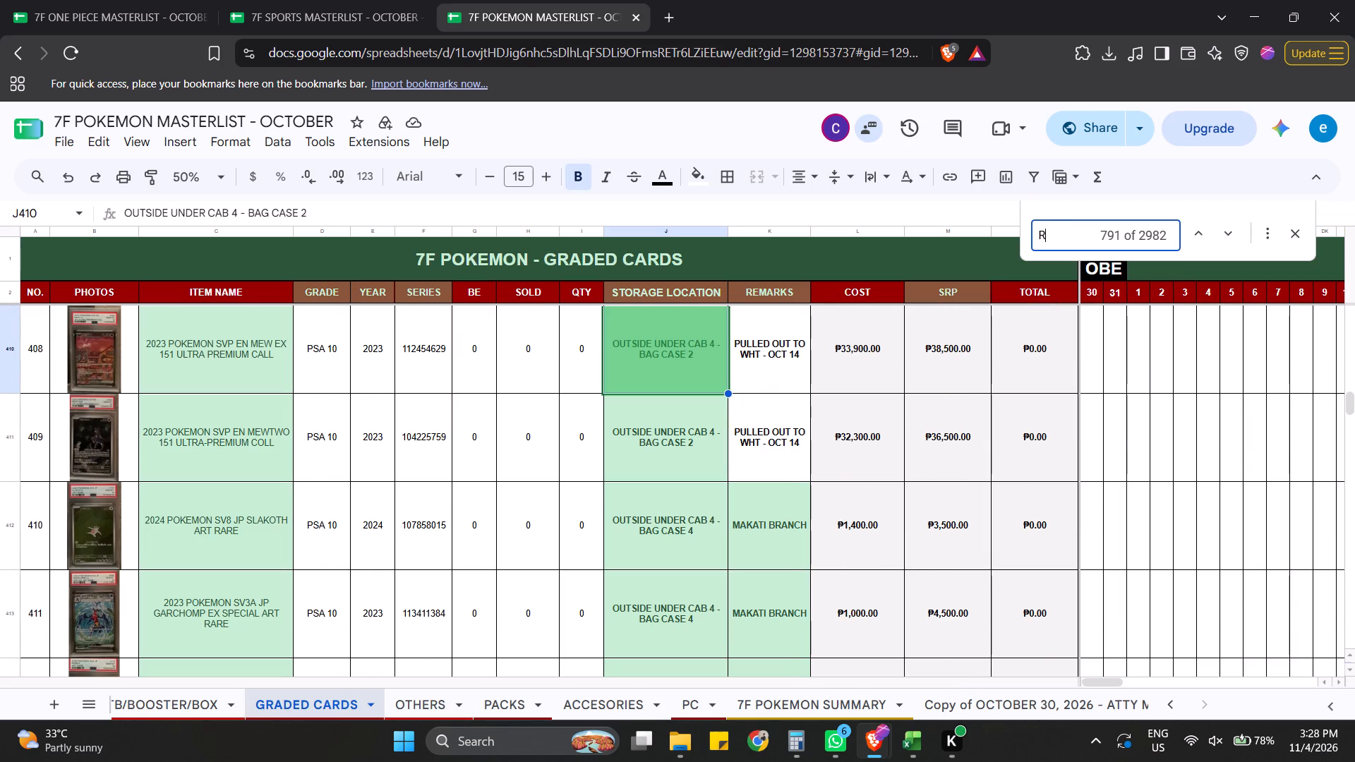
type("ESH")
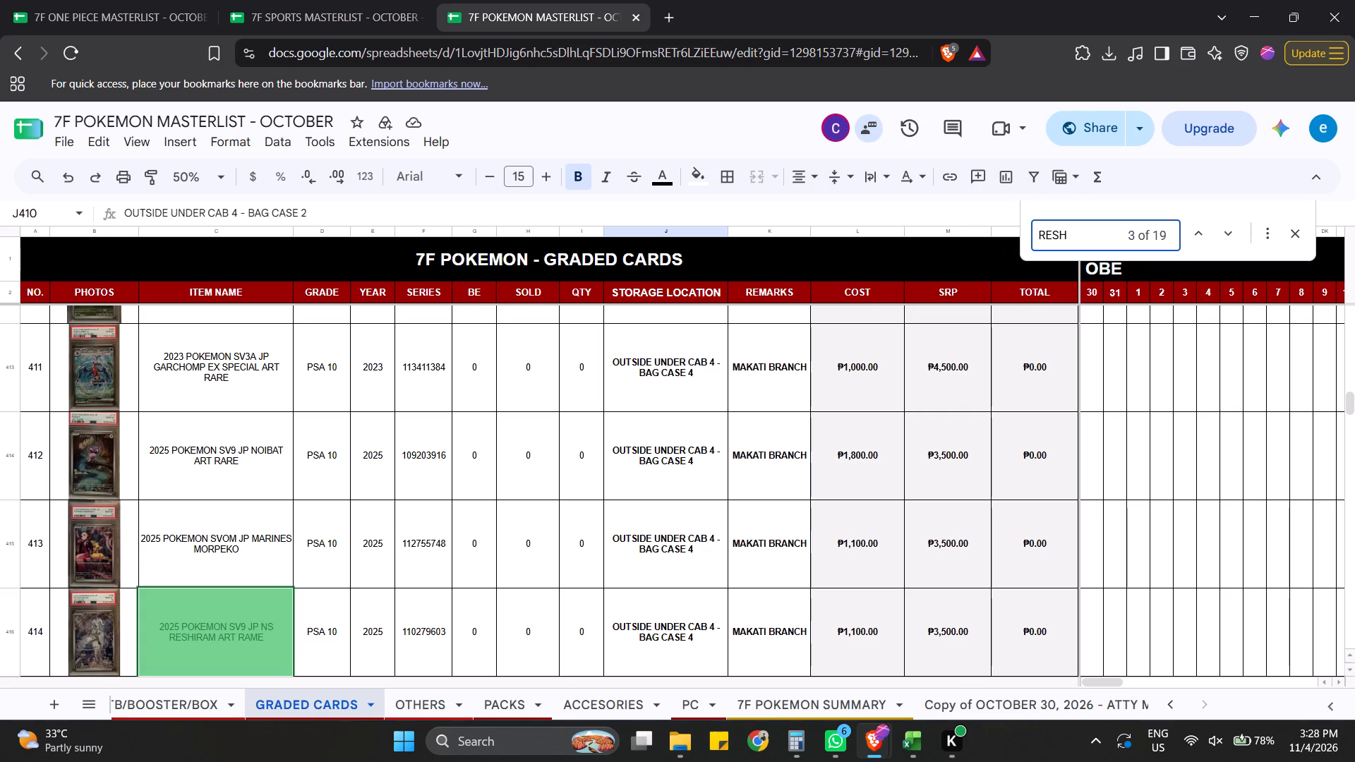
key("i")
left_click(1228, 232)
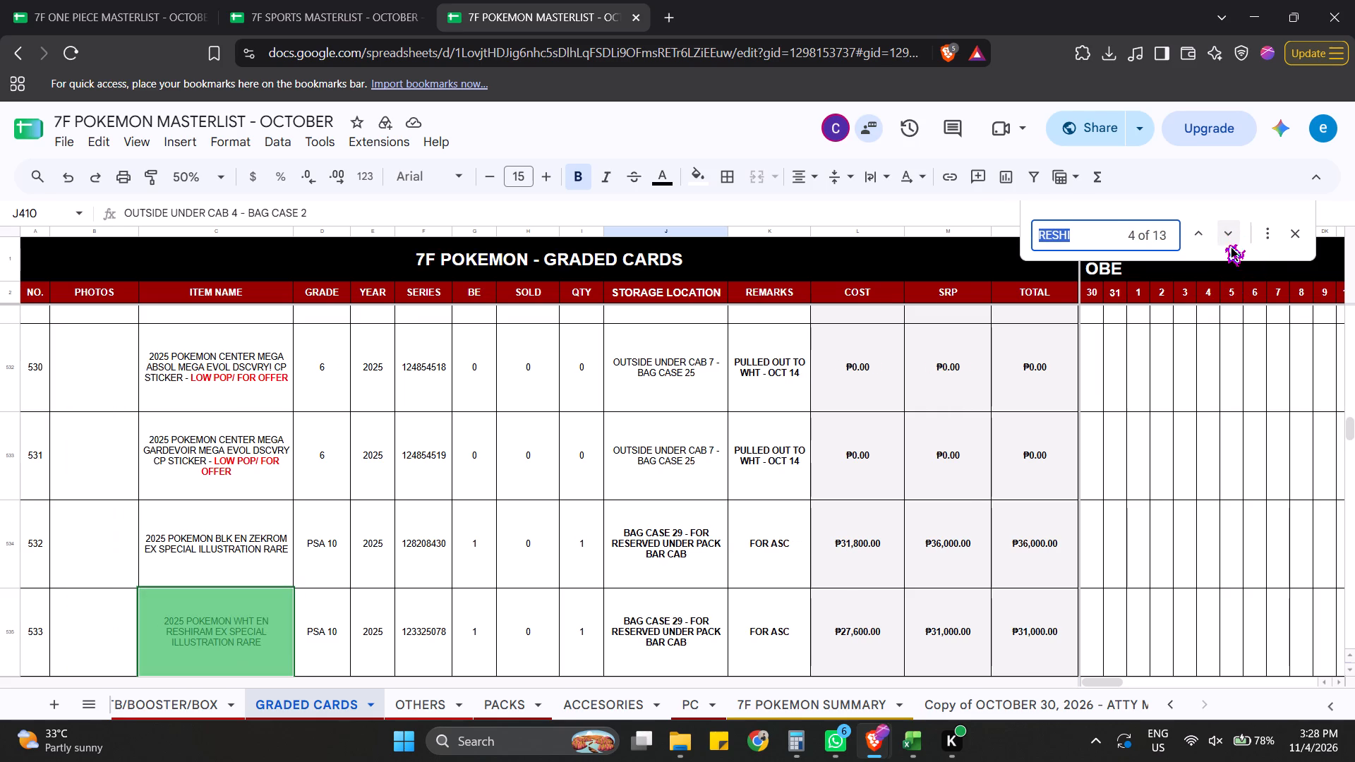
left_click(1222, 240)
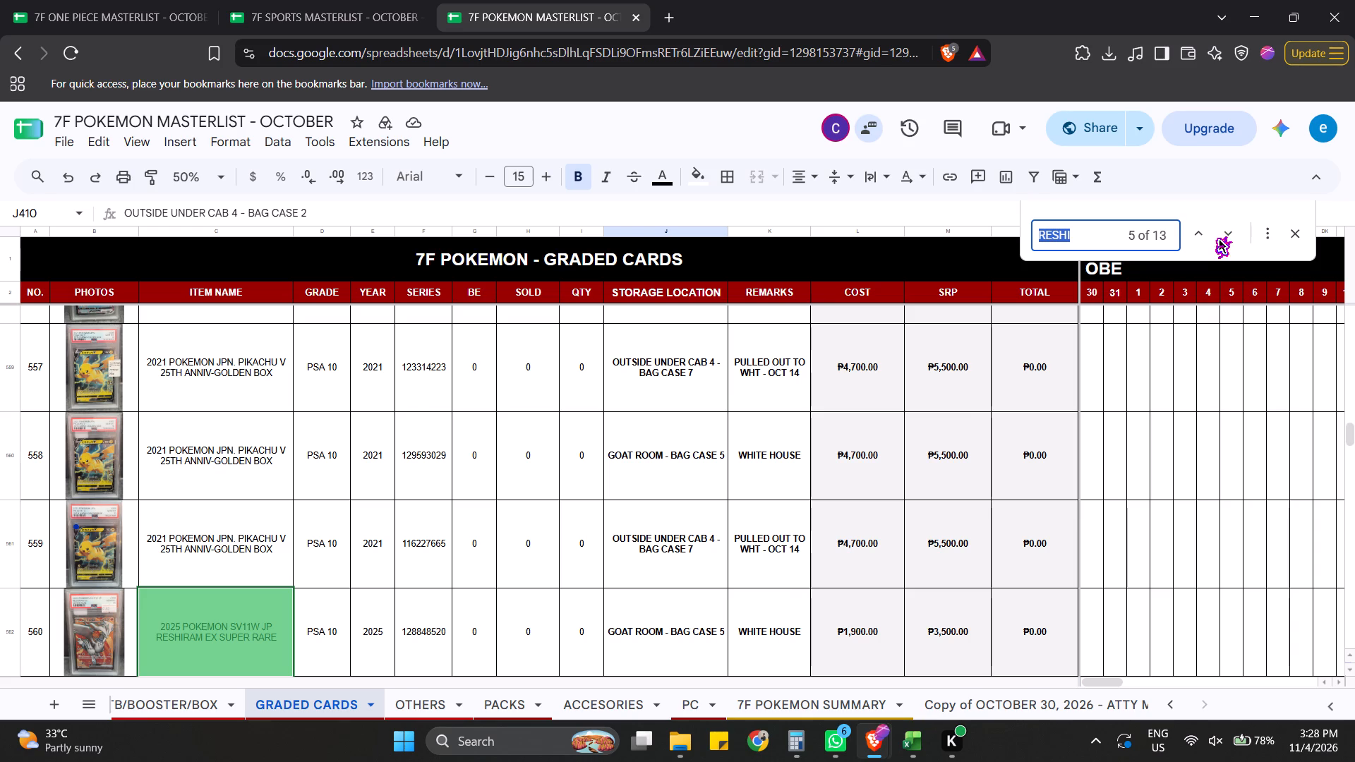
left_click(1227, 234)
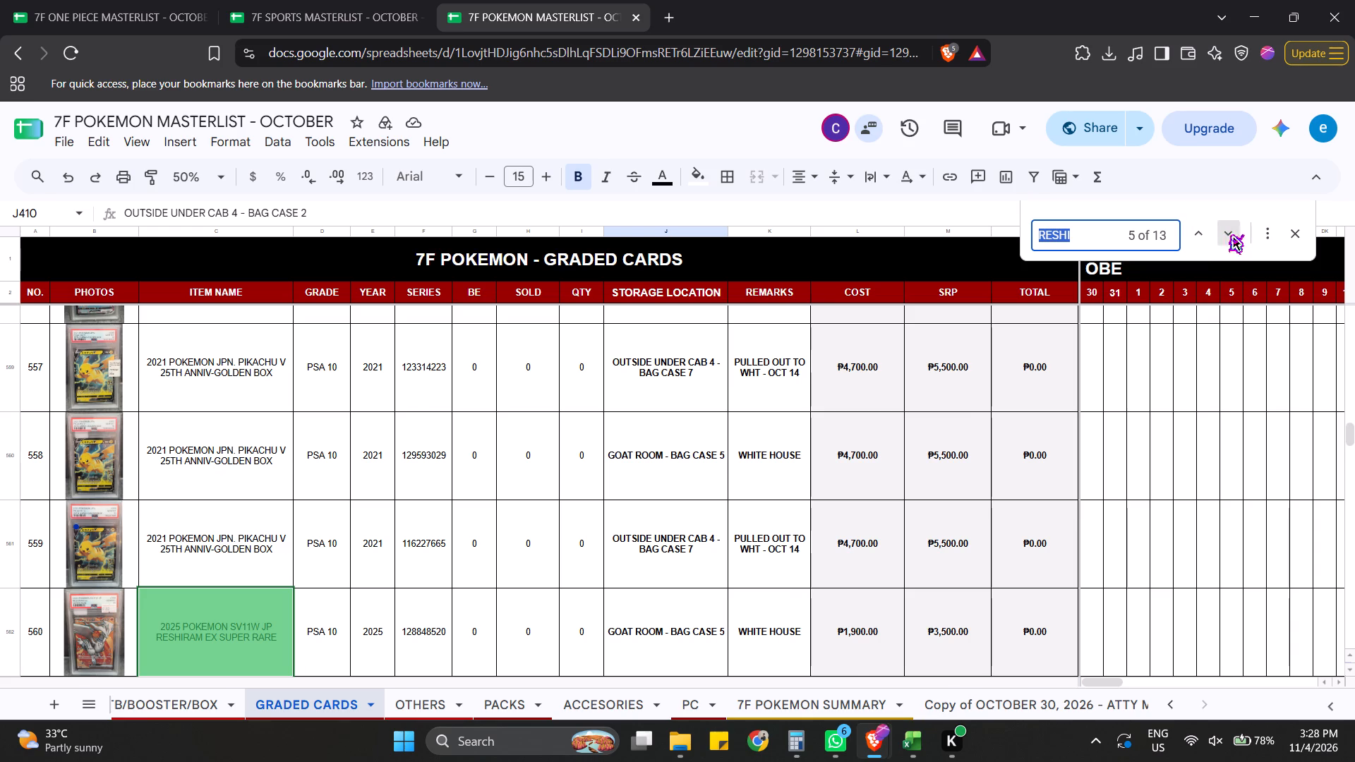
left_click_drag(1227, 234, 1234, 212)
left_click(1236, 231)
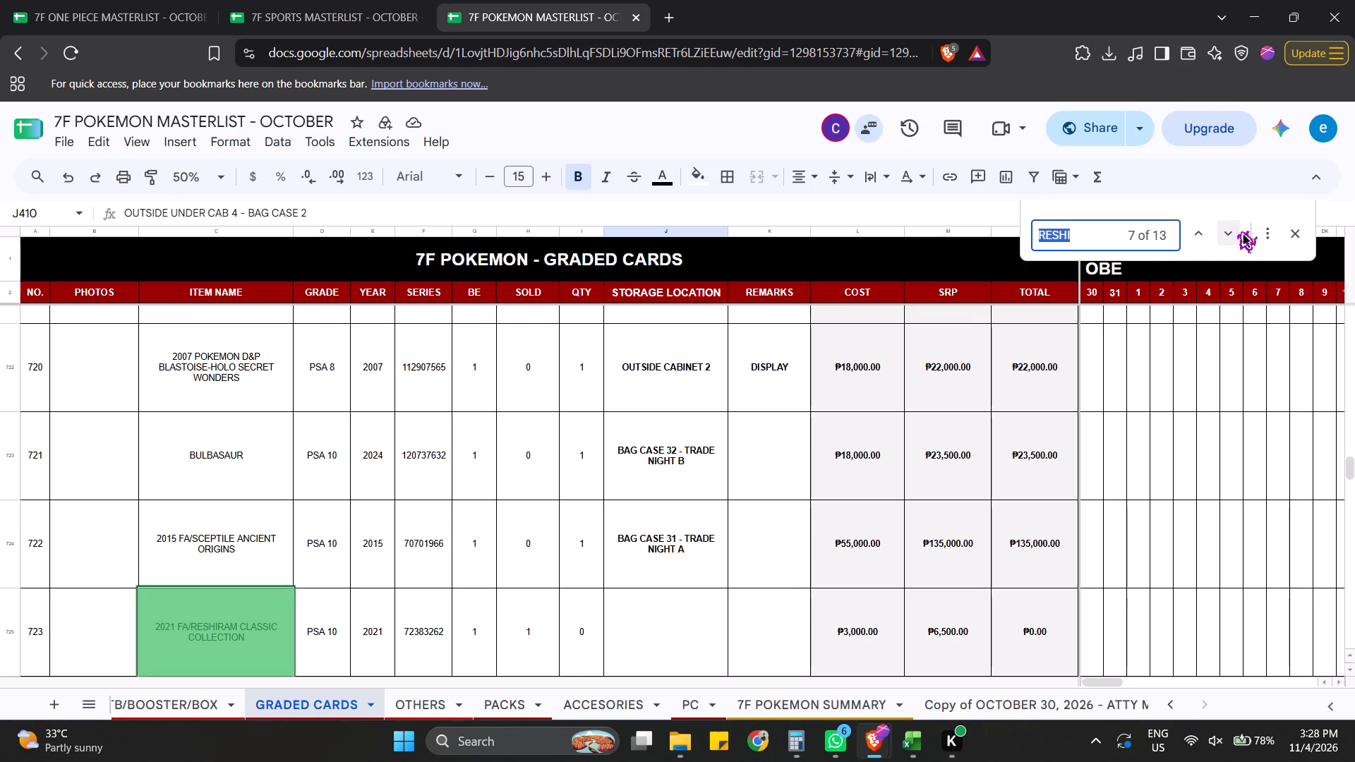
left_click(1228, 235)
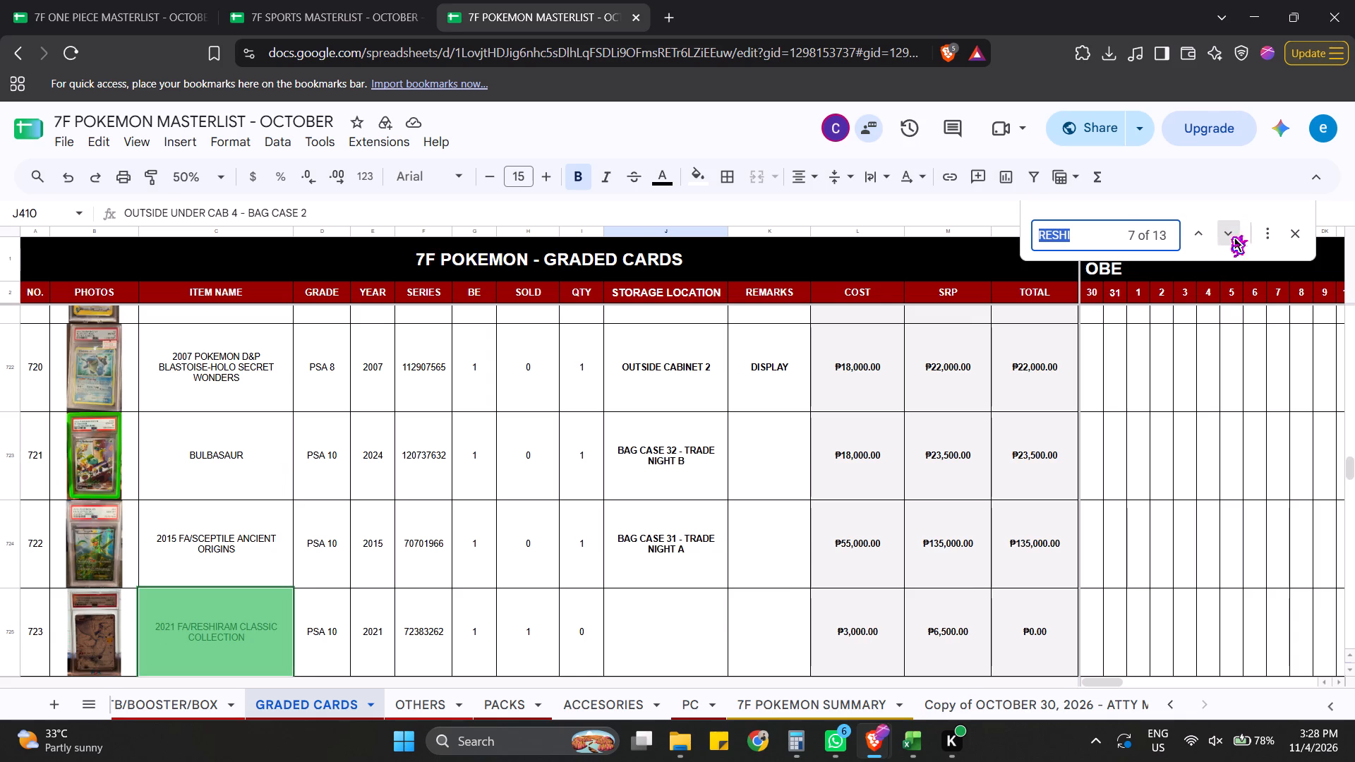
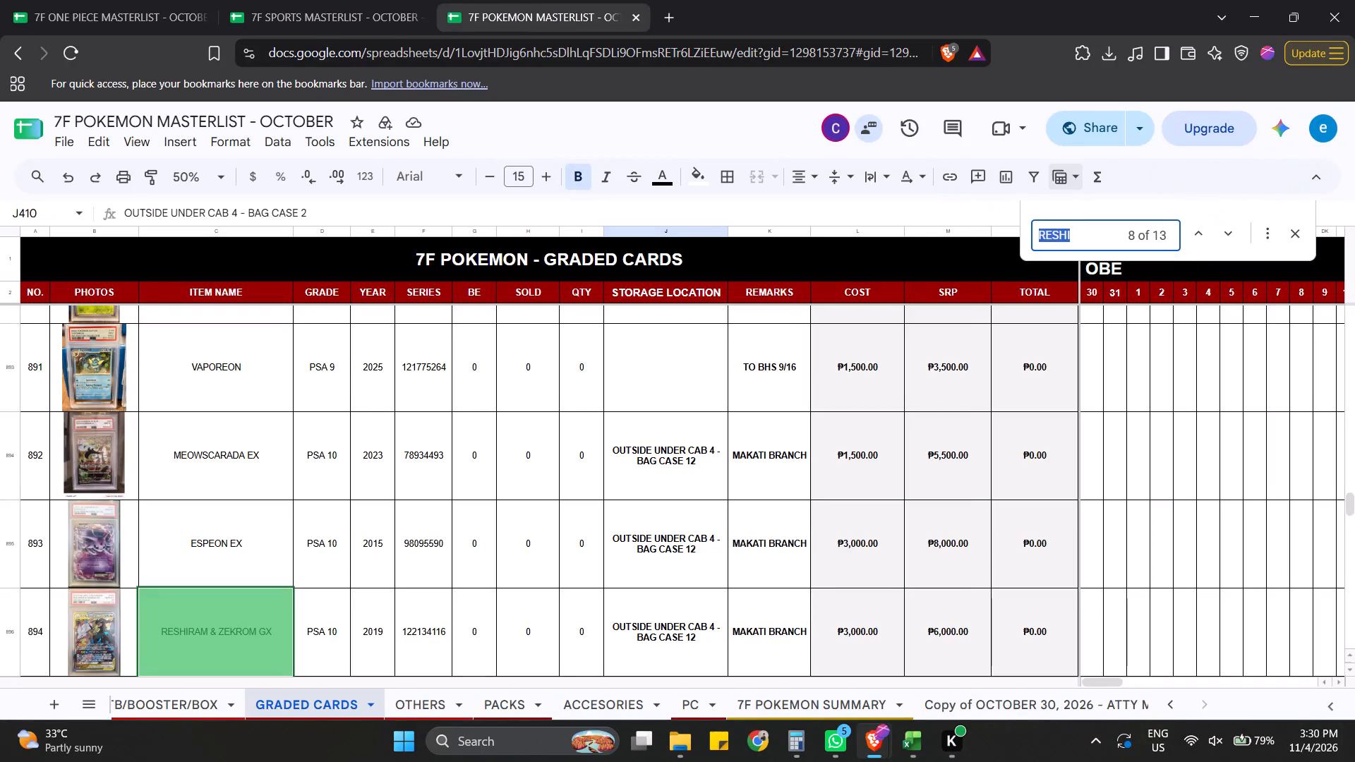
Search the GRADED CARDS sheet for "ZEKROM" and go back through the matches to the 2015 1st Ed FA/Zekrom Legendary Shine Coll. card.
type("ZEKROM")
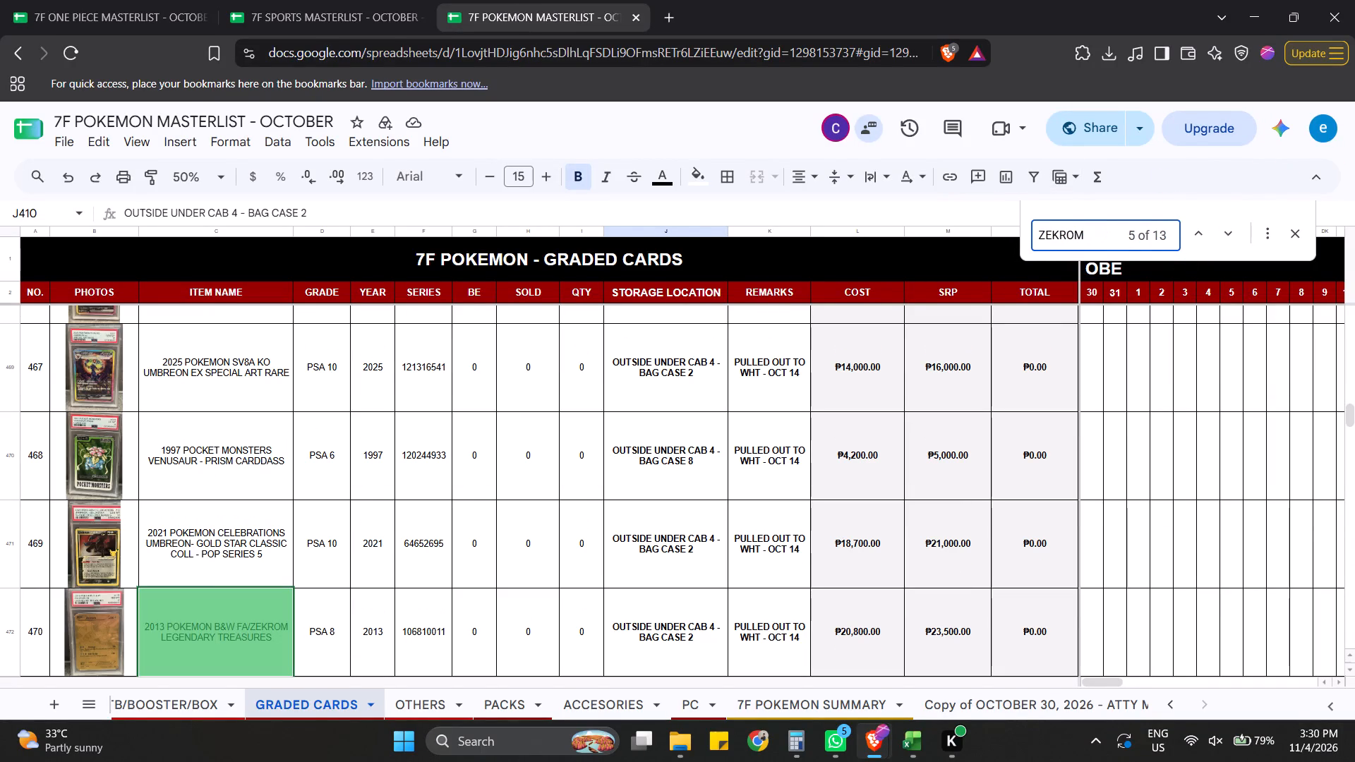
left_click(1196, 238)
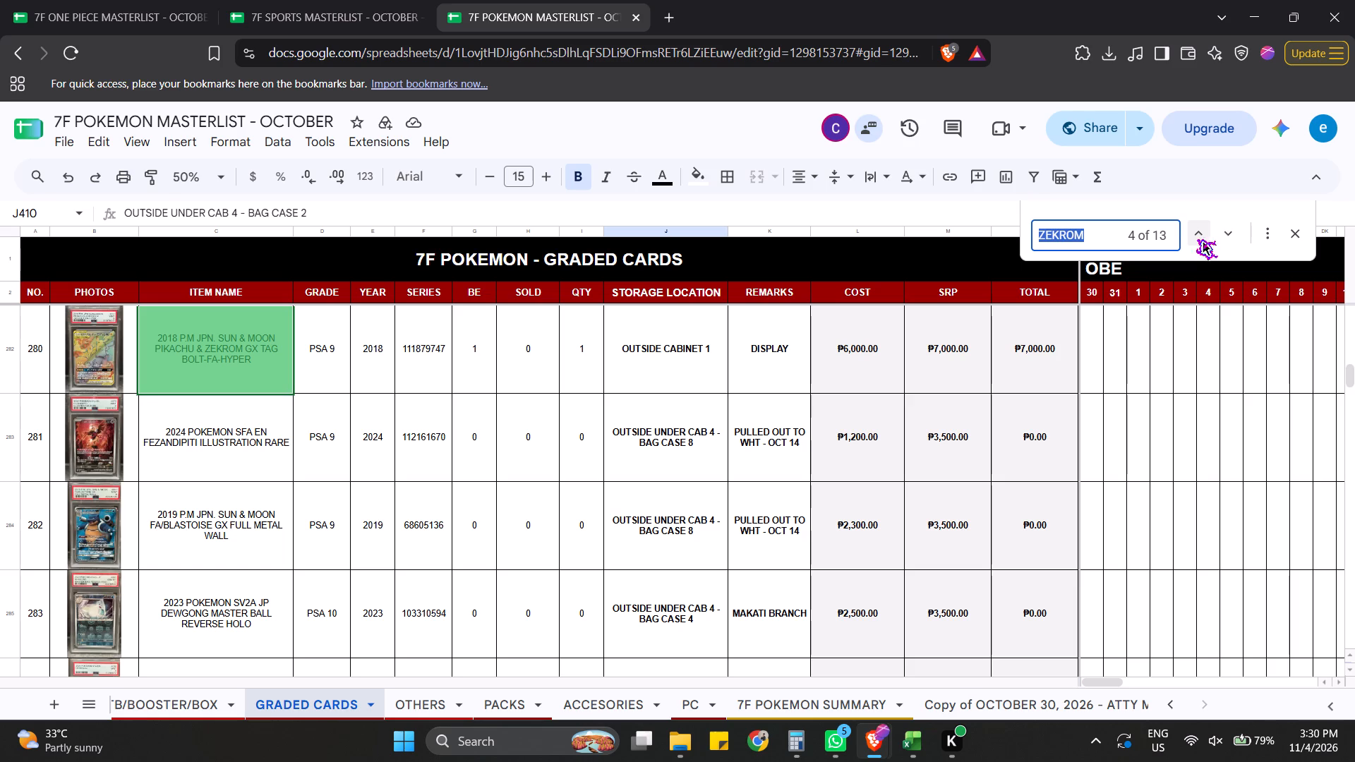
left_click(1196, 238)
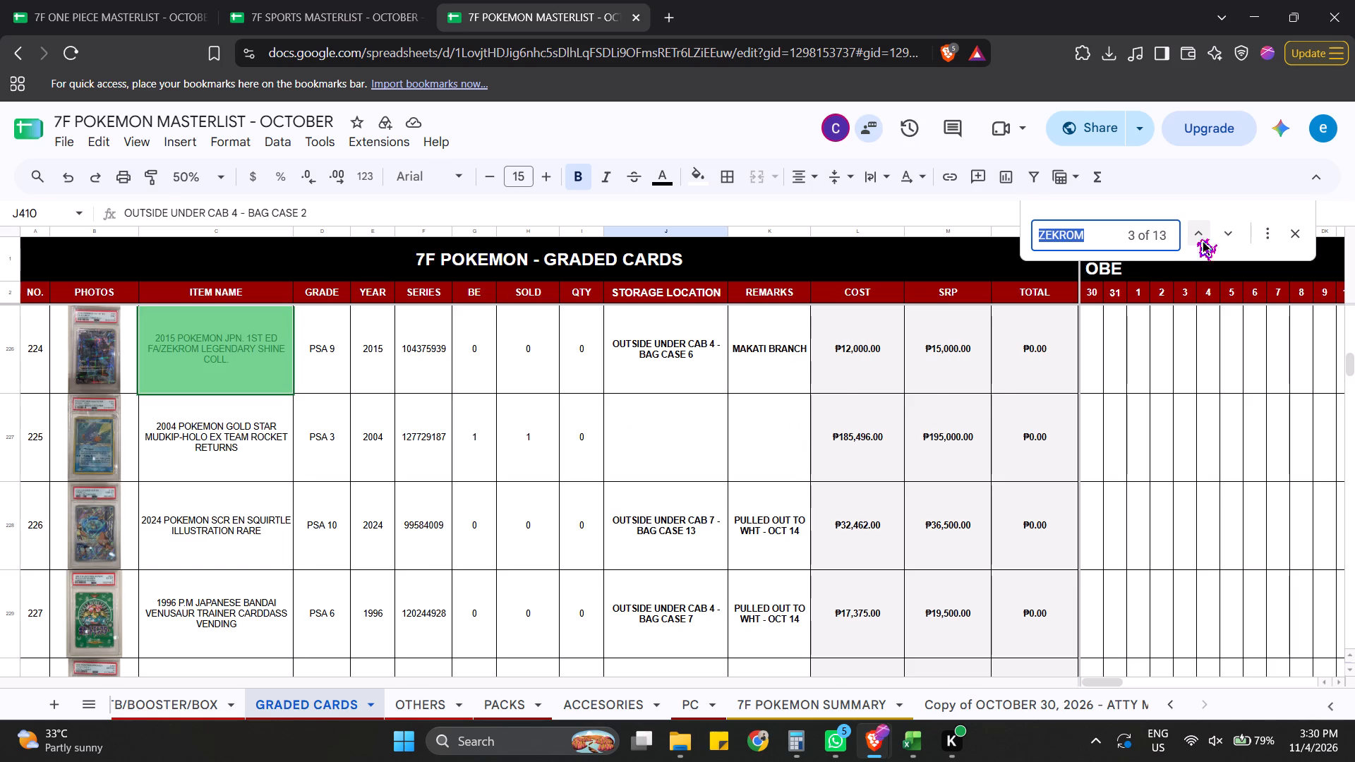
Enlarge the page and examine the photo and storage location of the 2015 FA/Zekrom Legendary Shine Coll. card.
scroll(580, 466, "up", 1)
scroll(172, 547, "up", 3, "ctrl")
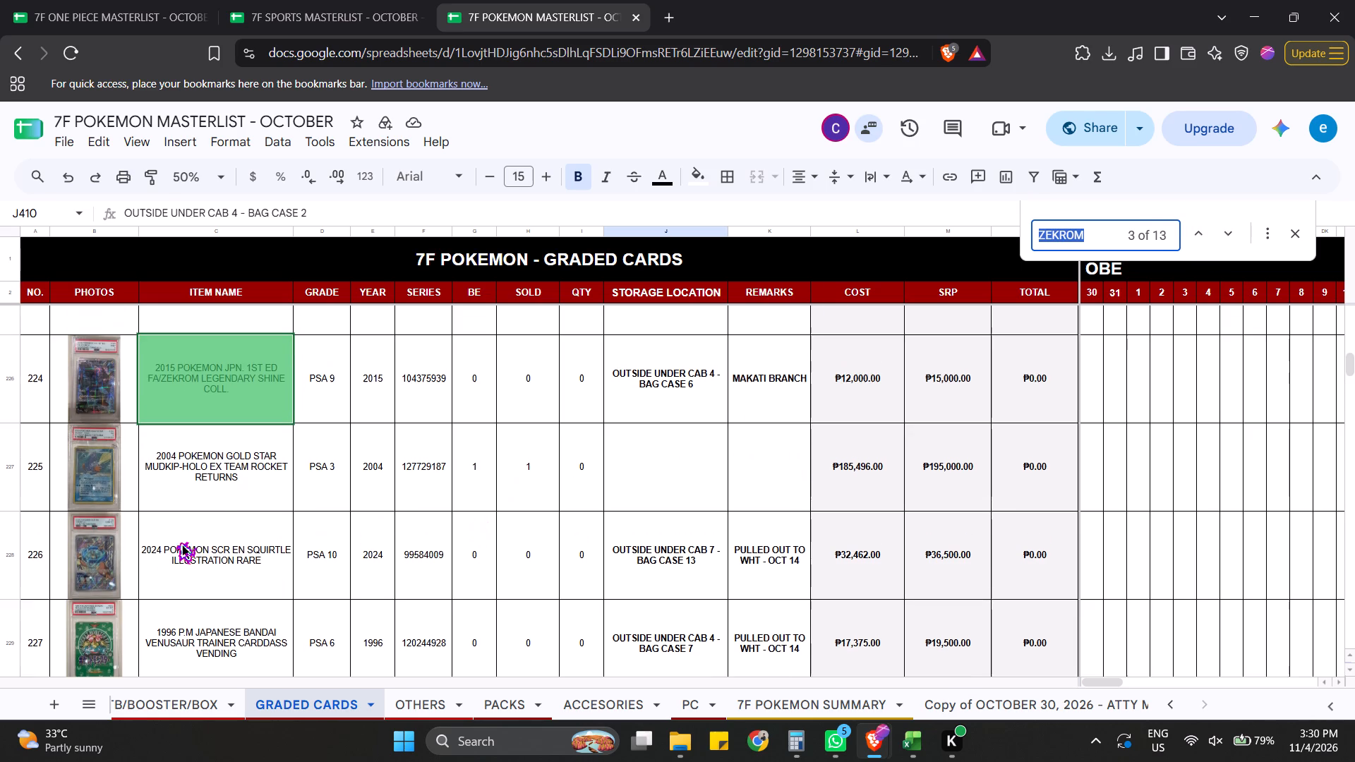
scroll(176, 542, "up", 5, "ctrl")
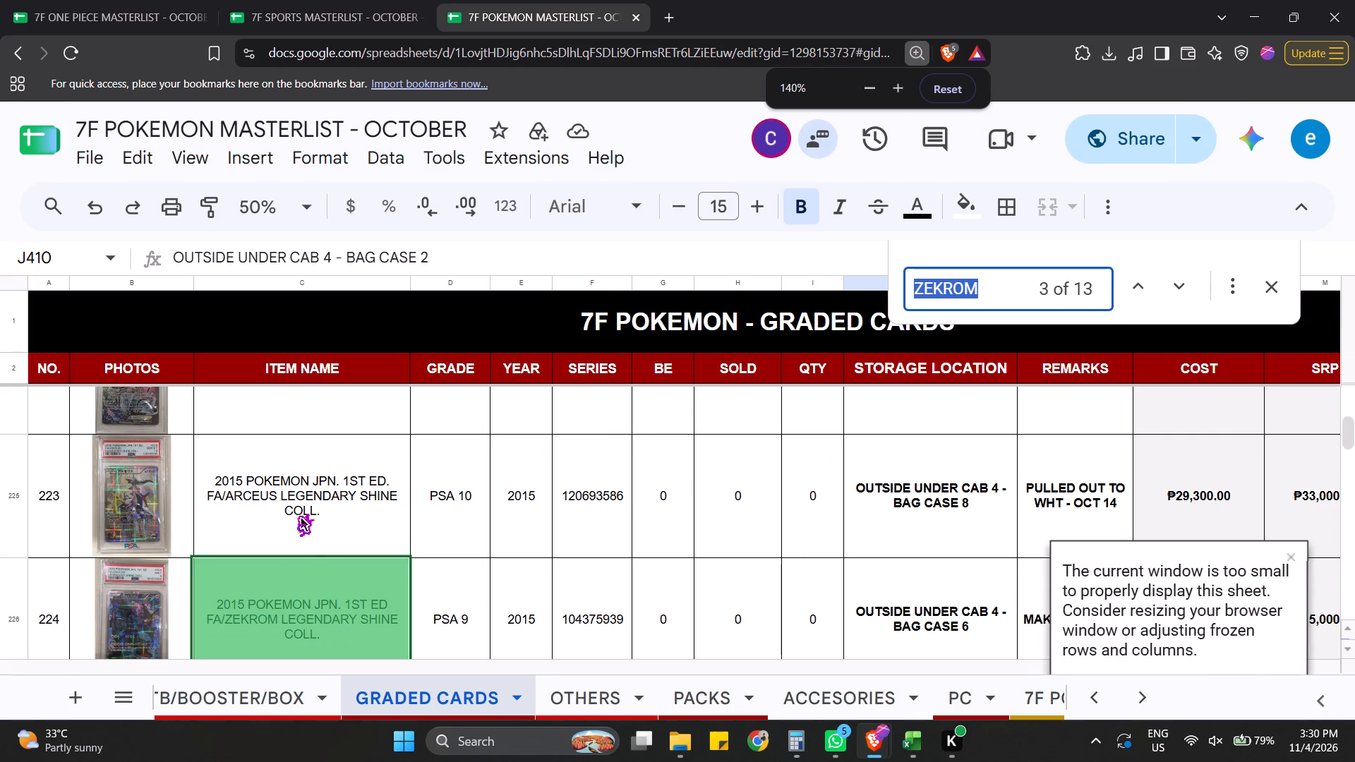
scroll(294, 514, "down", 3)
left_click(150, 549)
right_click(150, 549)
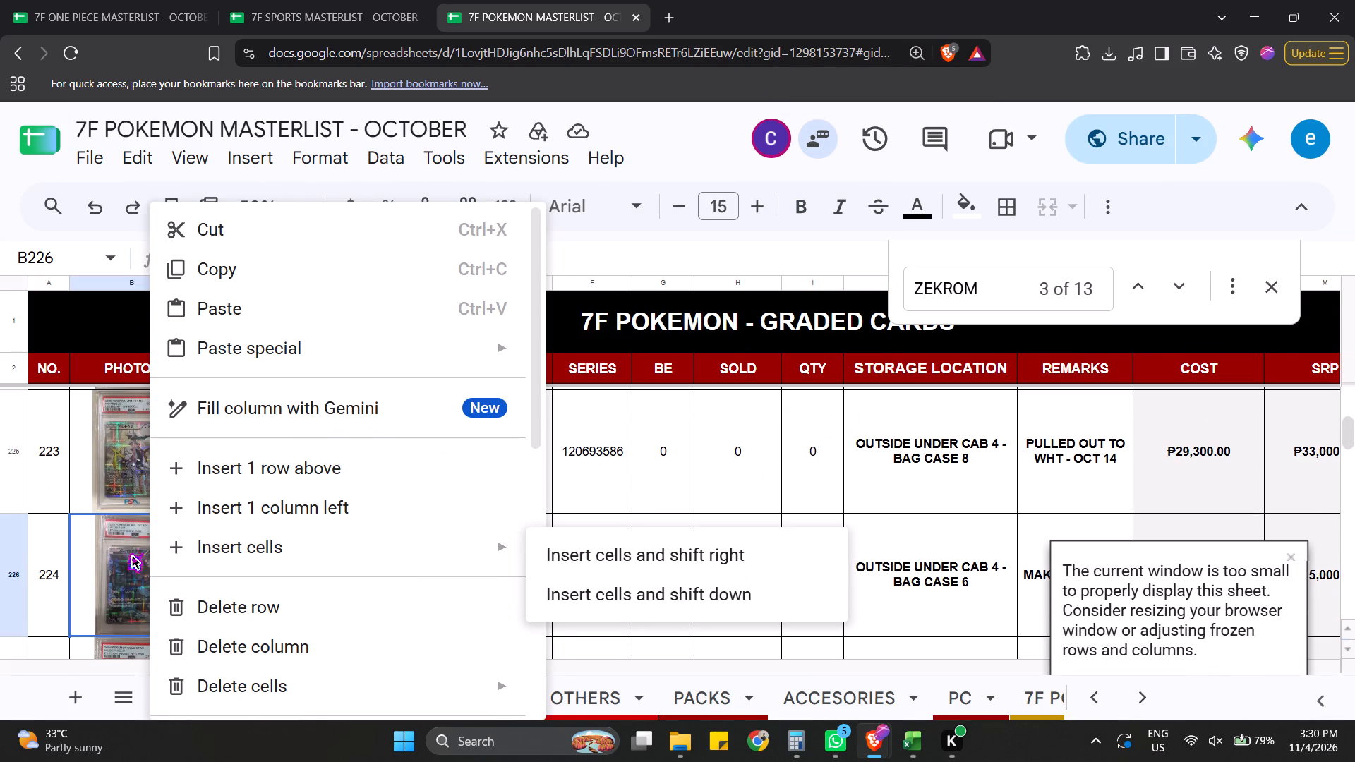
double_click(126, 552)
key("ctrl+z")
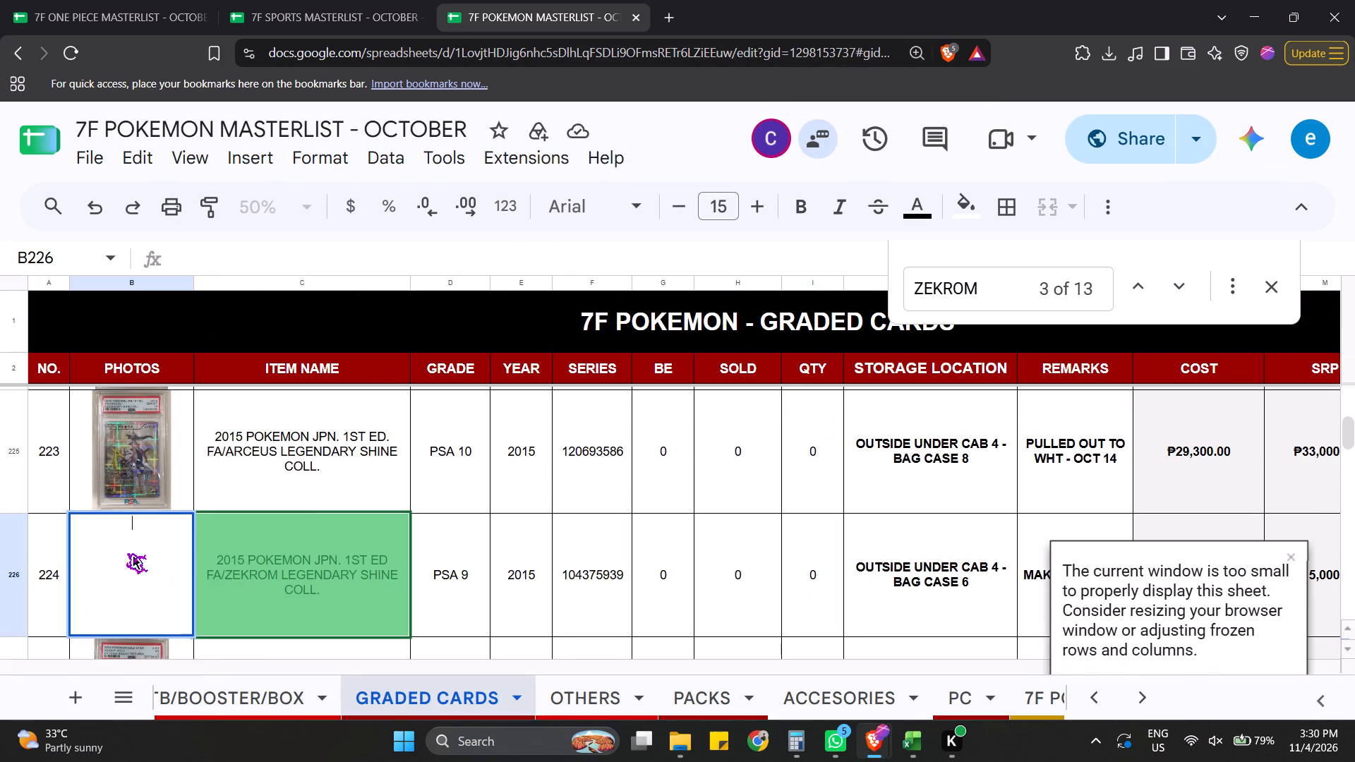
left_click(486, 537)
left_click(147, 555)
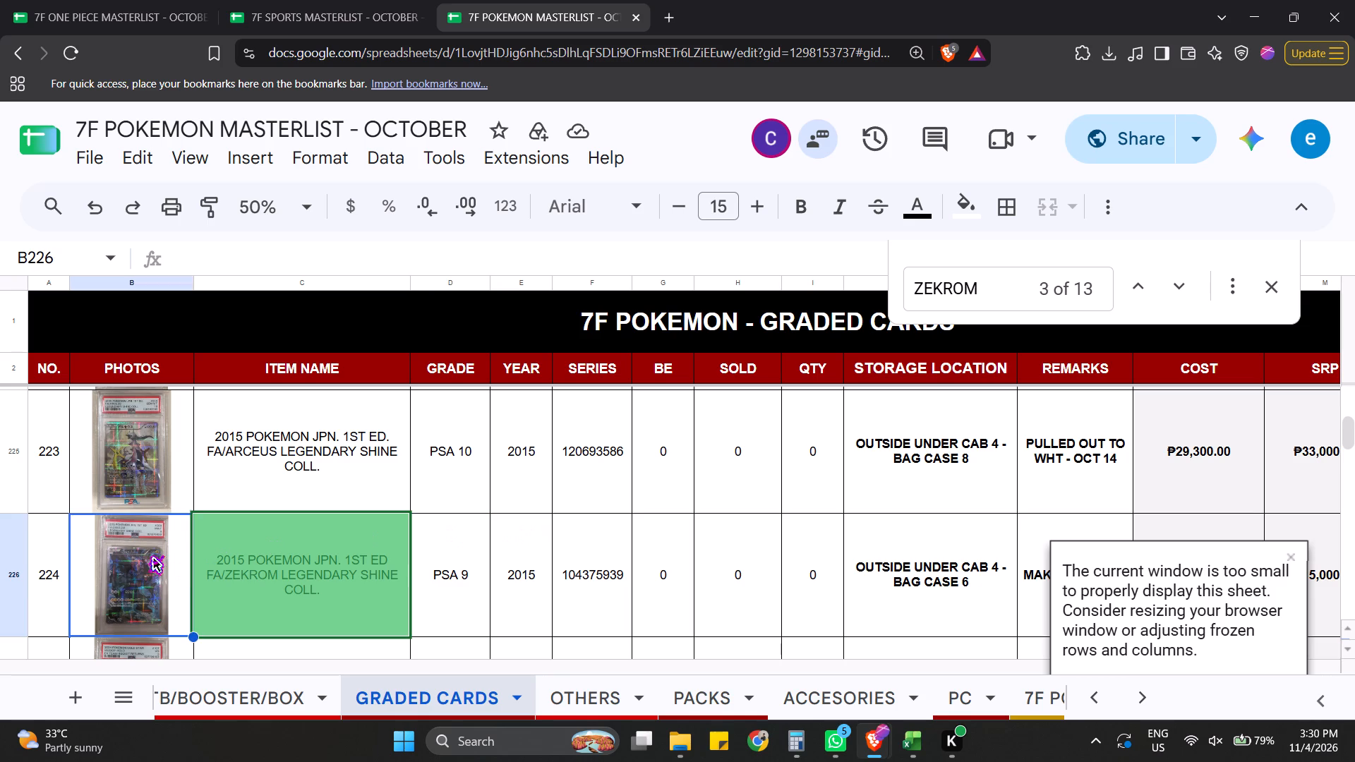
right_click(151, 547)
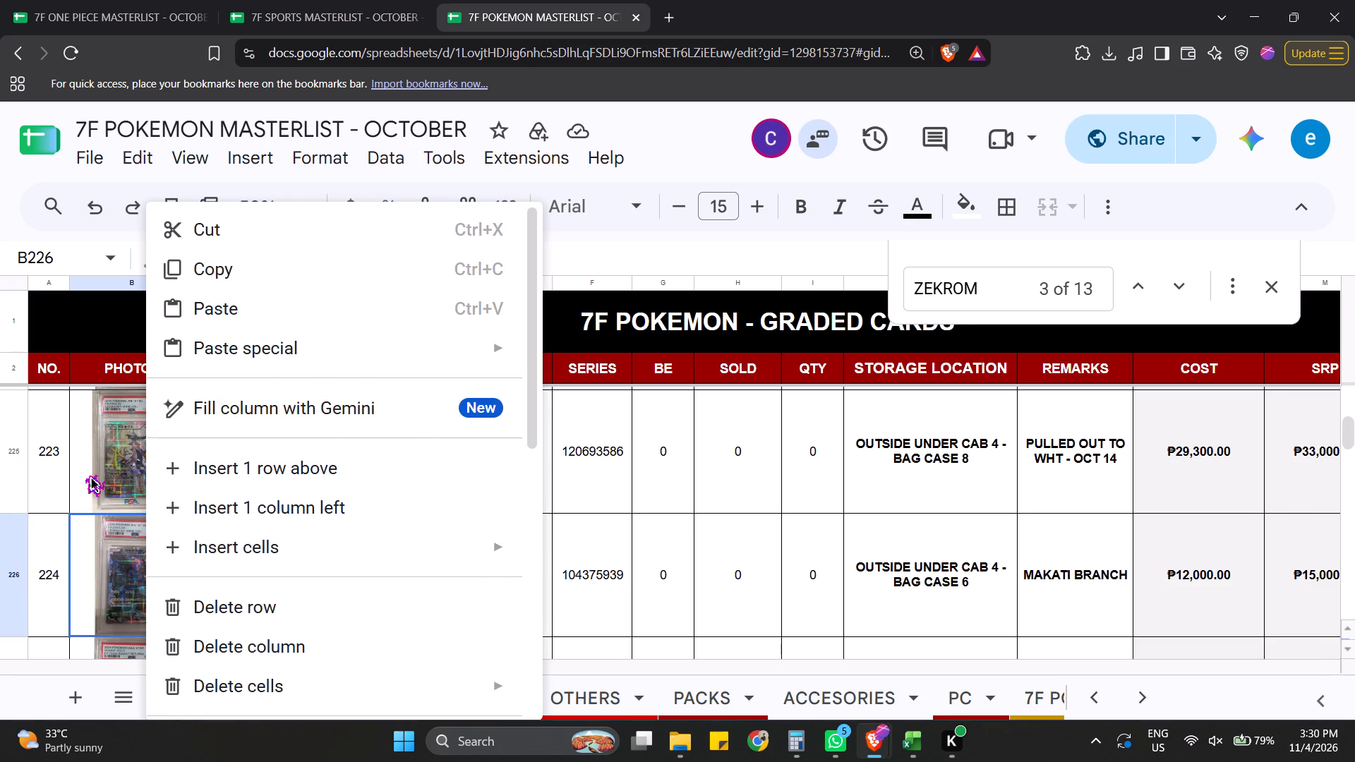
scroll(93, 500, "down", 5)
left_click(664, 504)
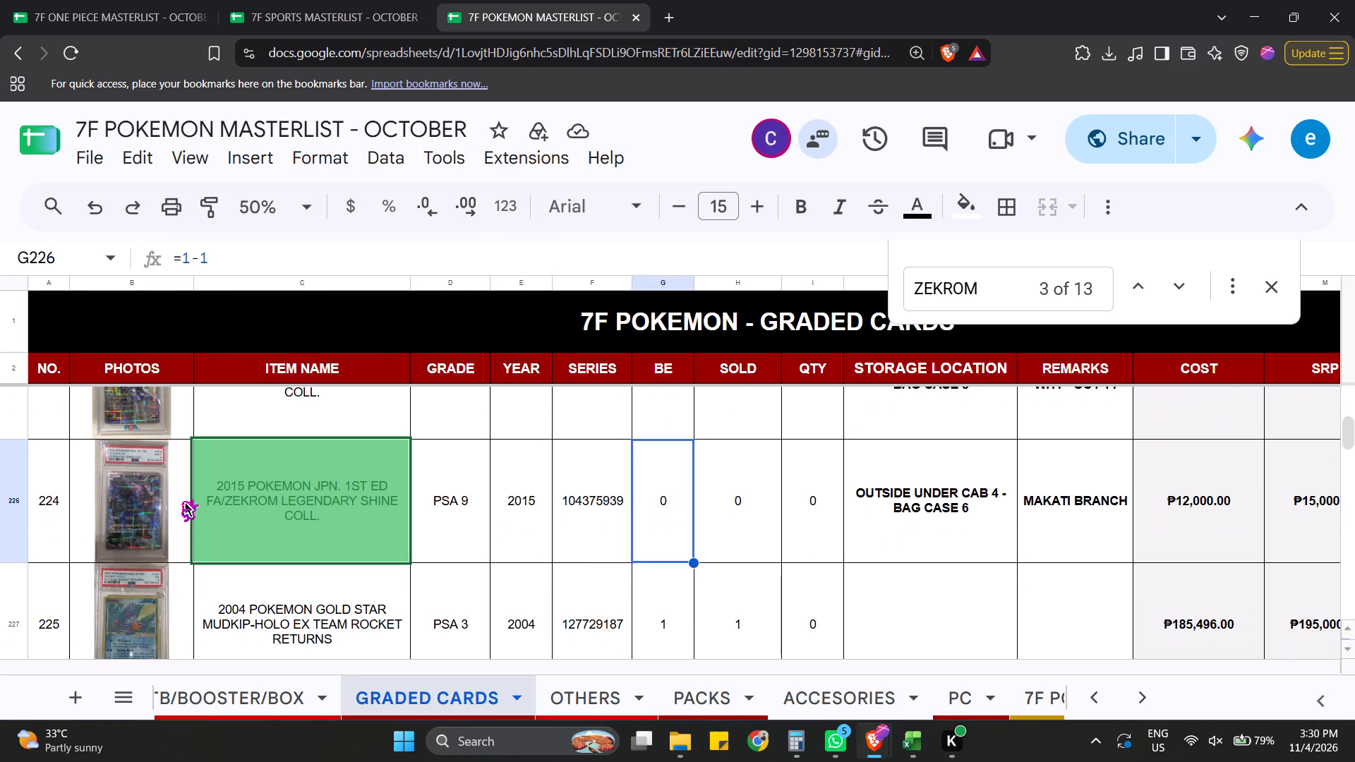
left_click(155, 495)
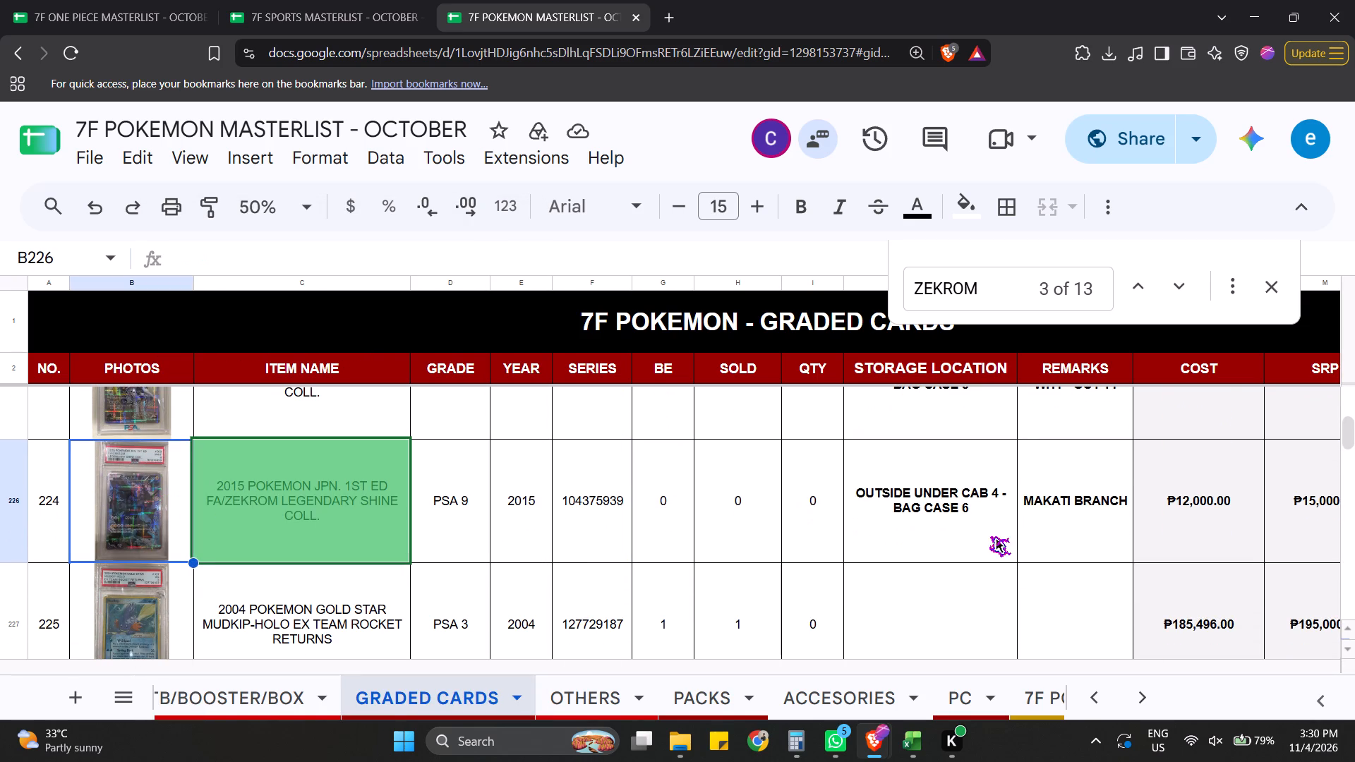
left_click(989, 536)
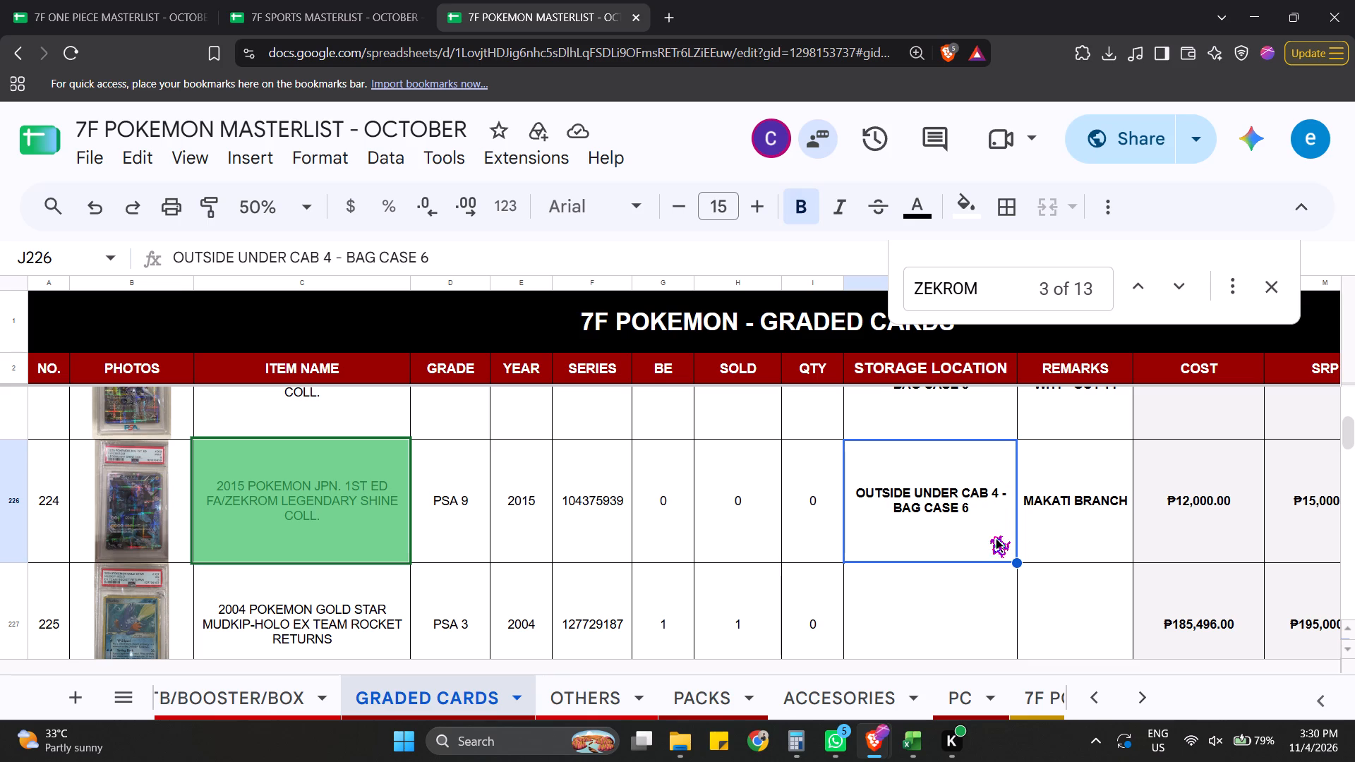
scroll(933, 557, "up", 3)
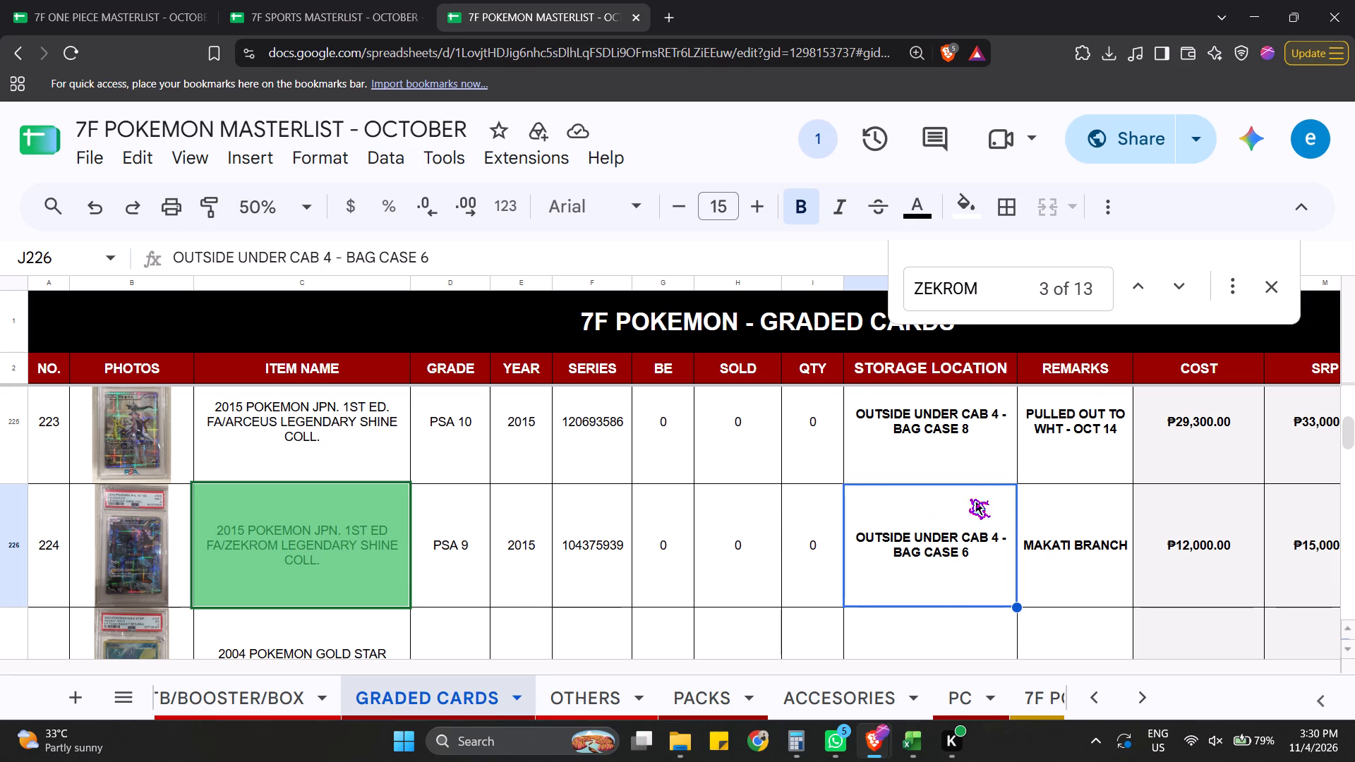
scroll(949, 466, "down", 2, "ctrl")
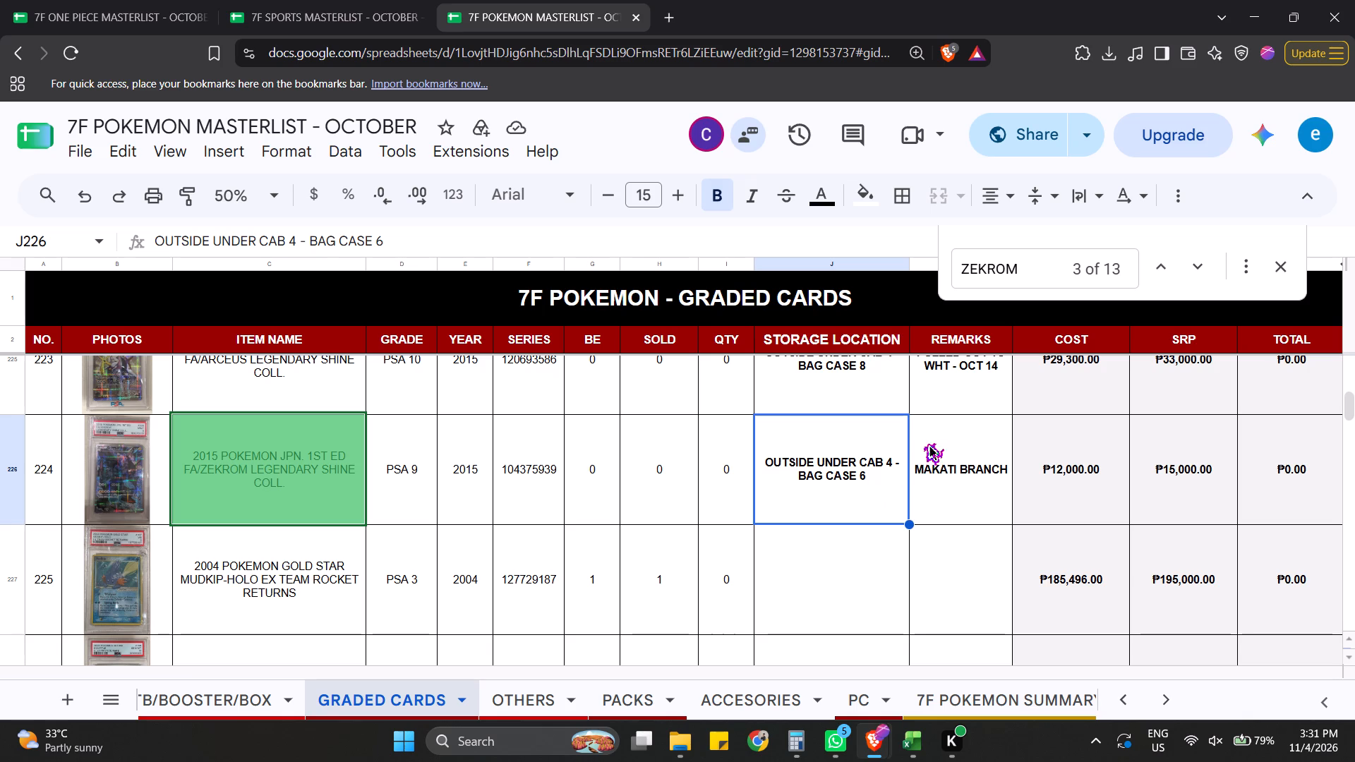
Go through the other "ZEKROM" matches one by one, from the first entry onward, checking each card's photo, stock and storage location.
left_click(1152, 265)
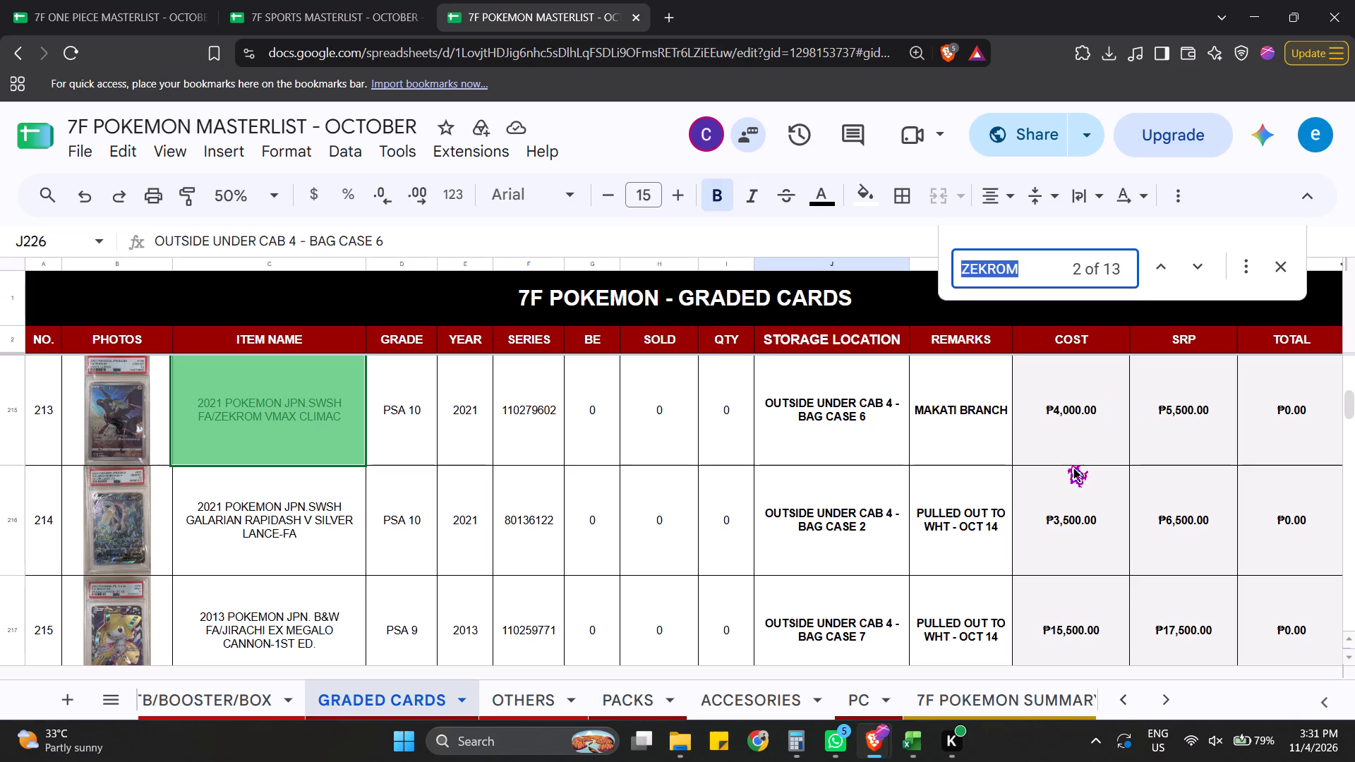
left_click(1191, 275)
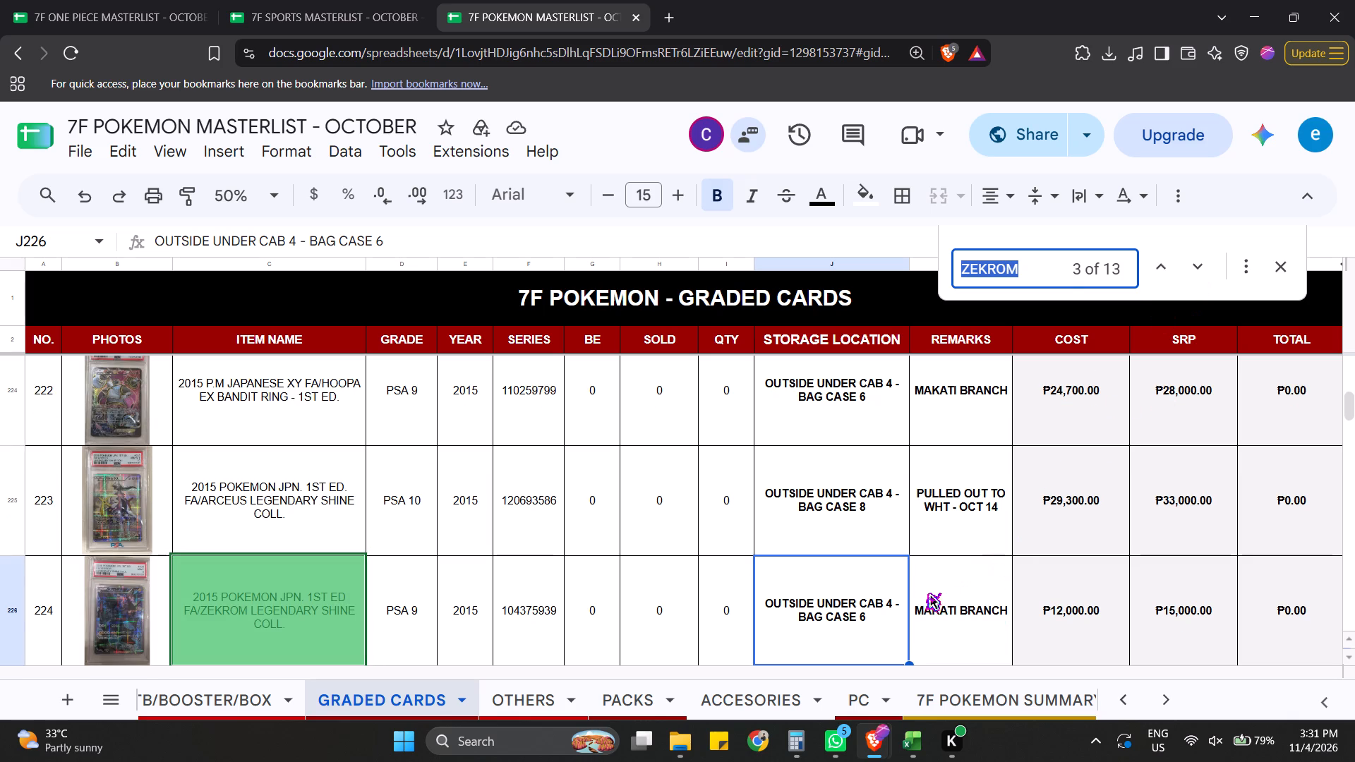
left_click(1166, 267)
left_click(1162, 268)
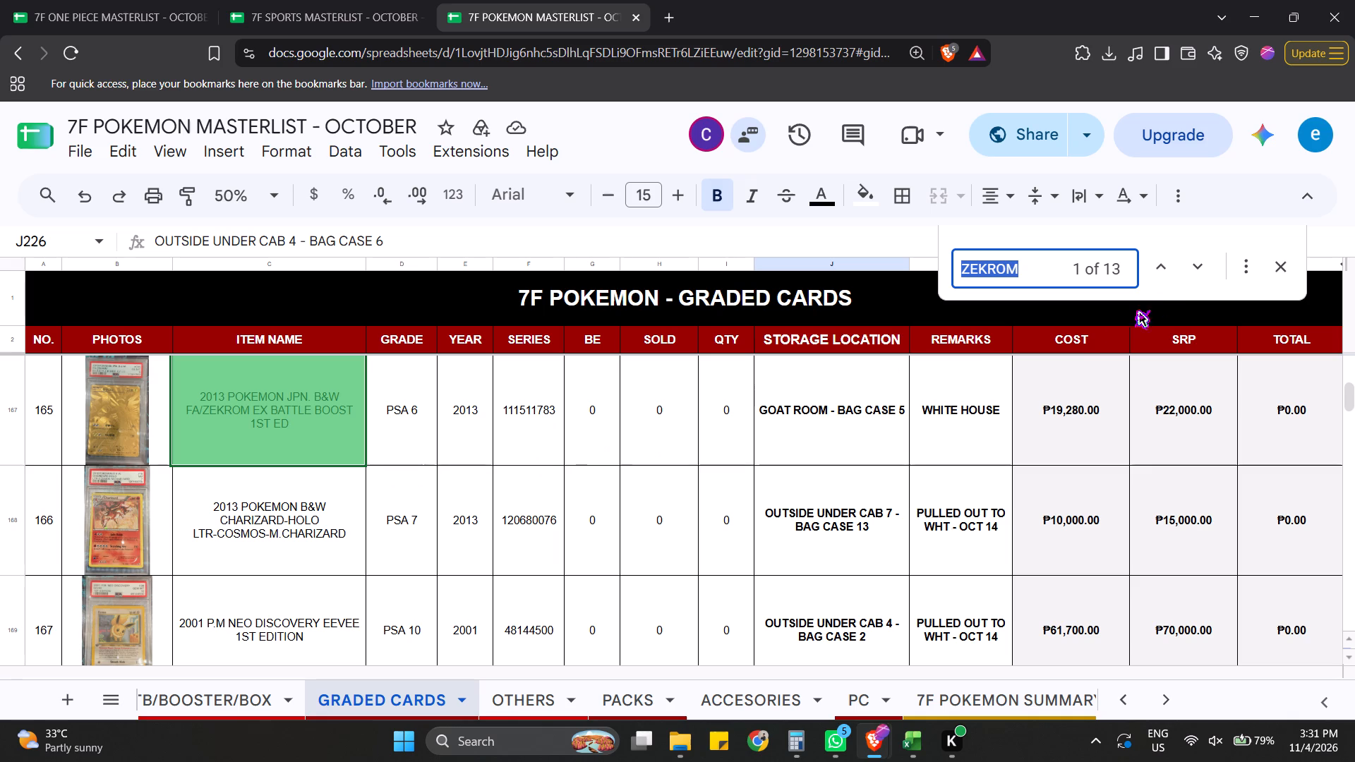
double_click(1191, 267)
left_click(1192, 267)
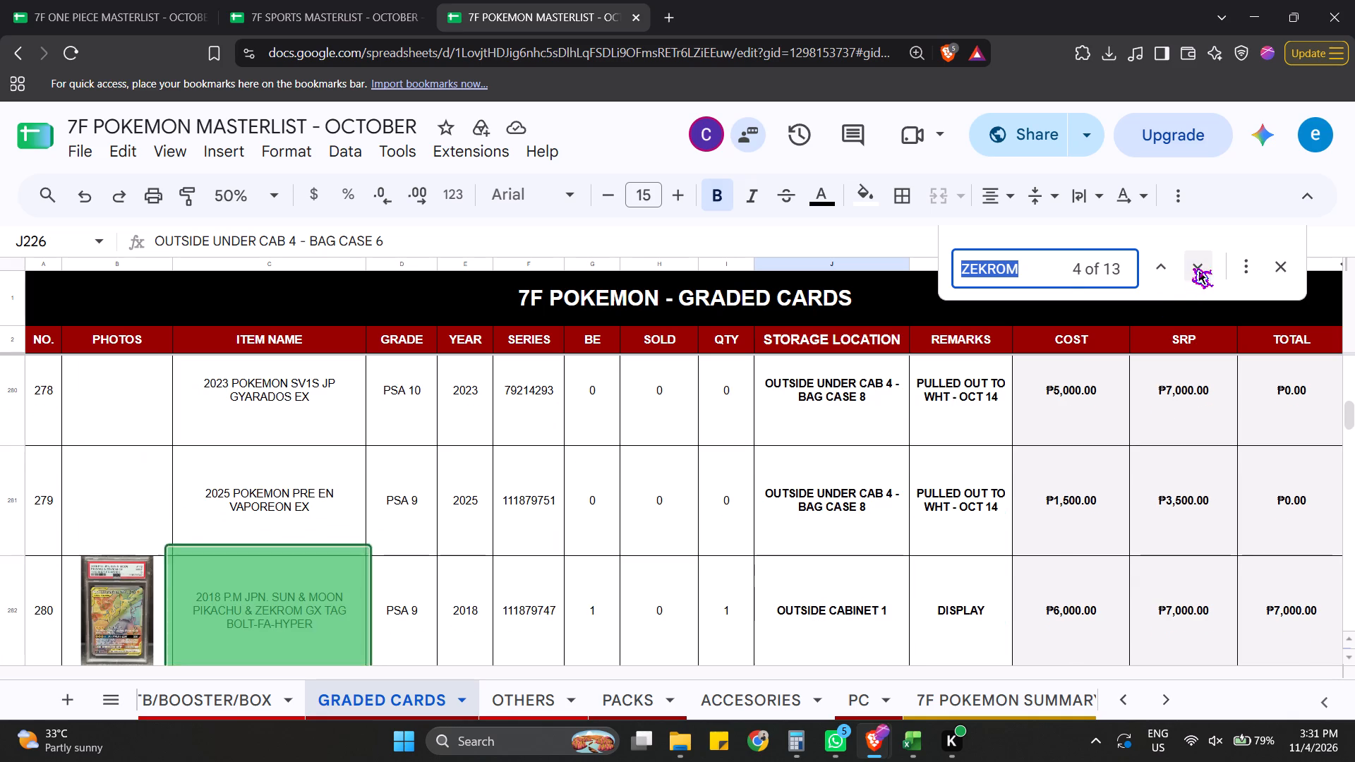
left_click(1193, 267)
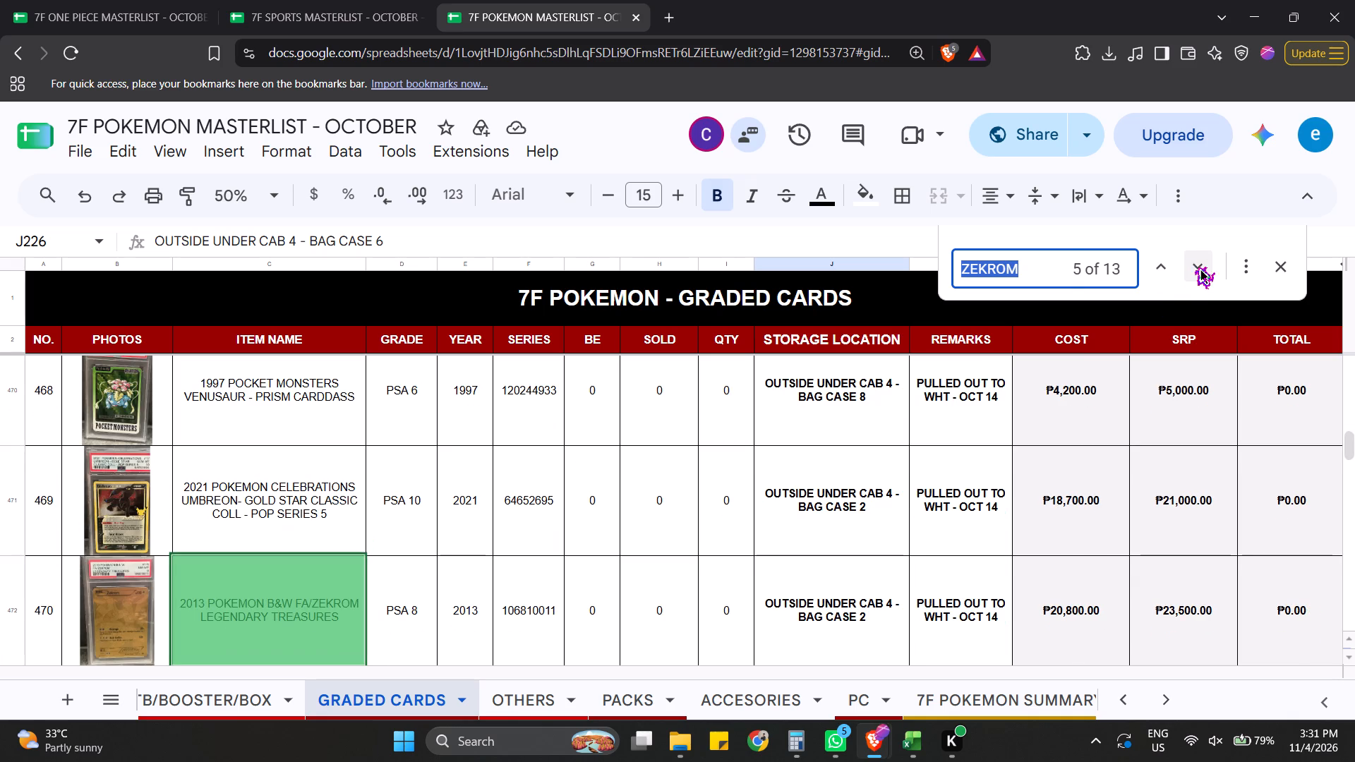
left_click(1194, 267)
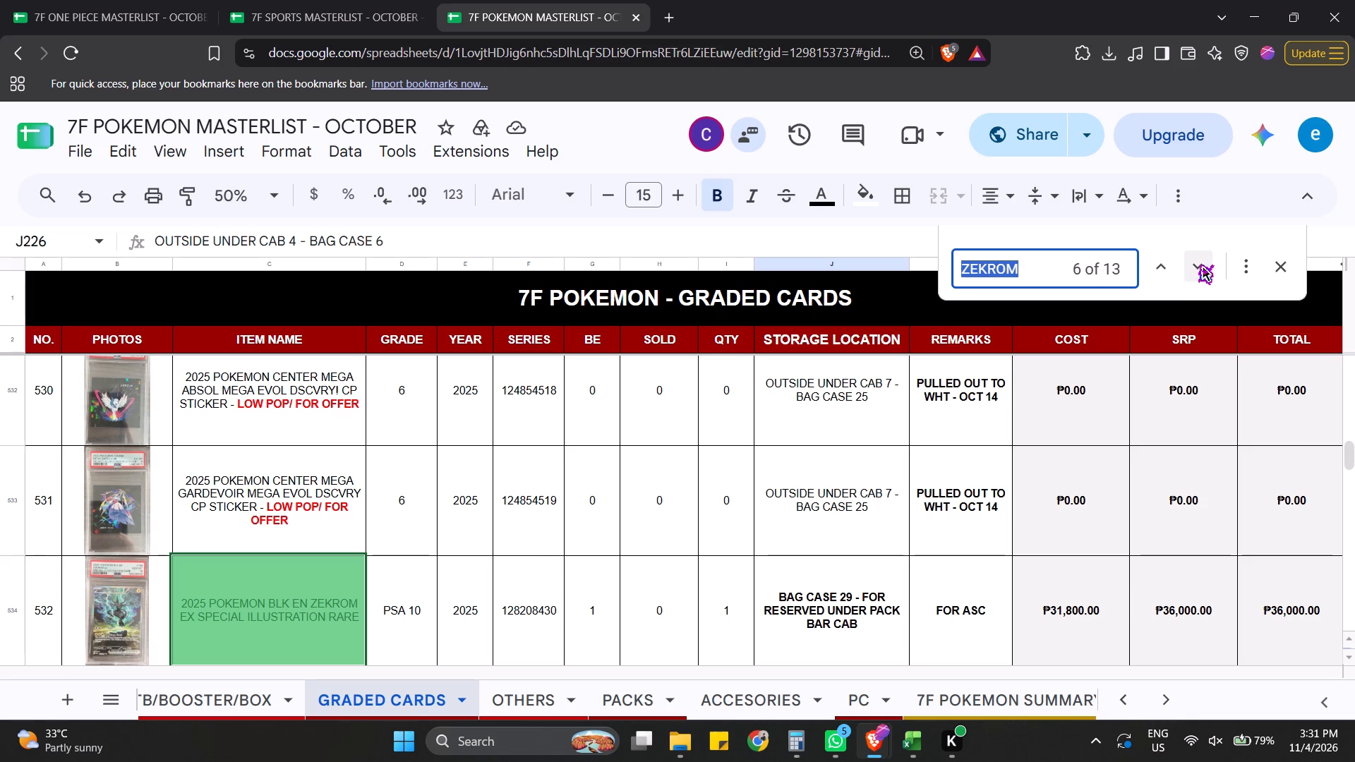
right_click(1196, 264)
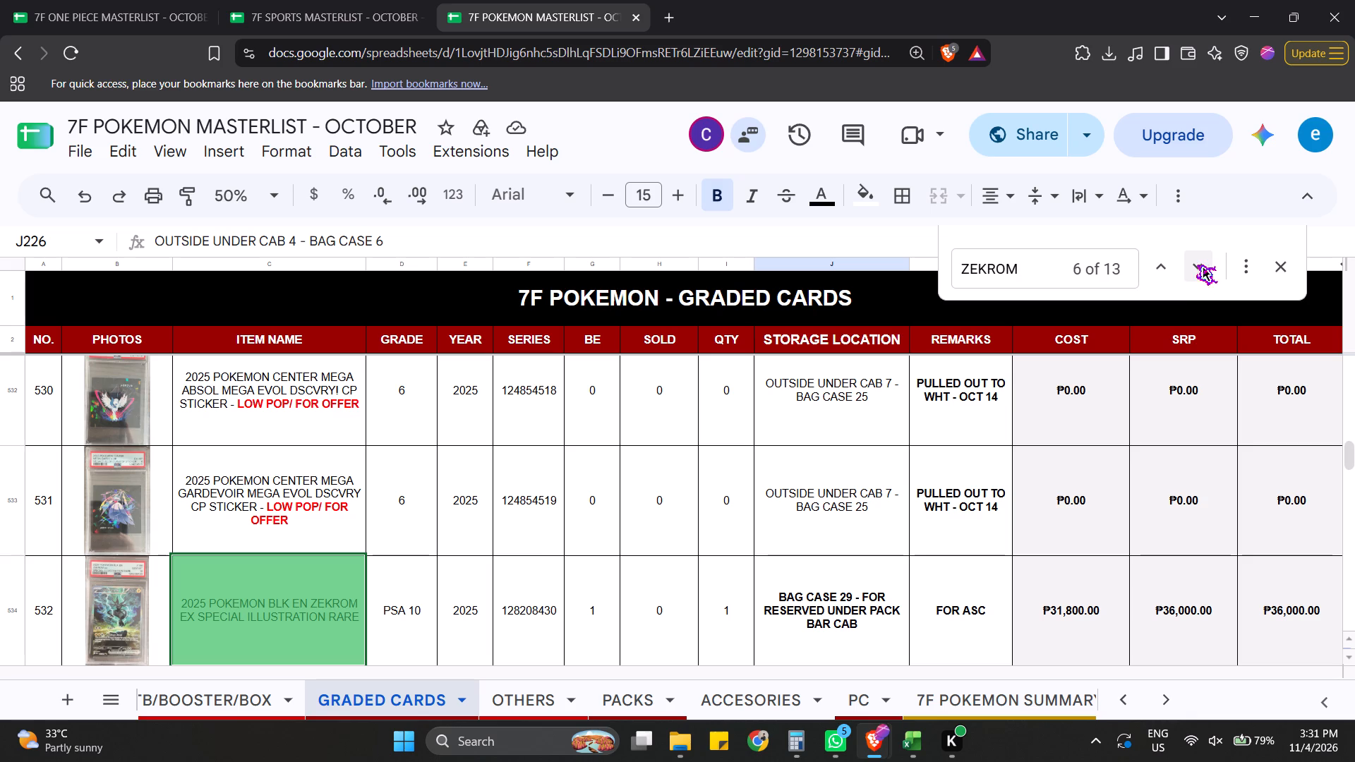
left_click(1196, 264)
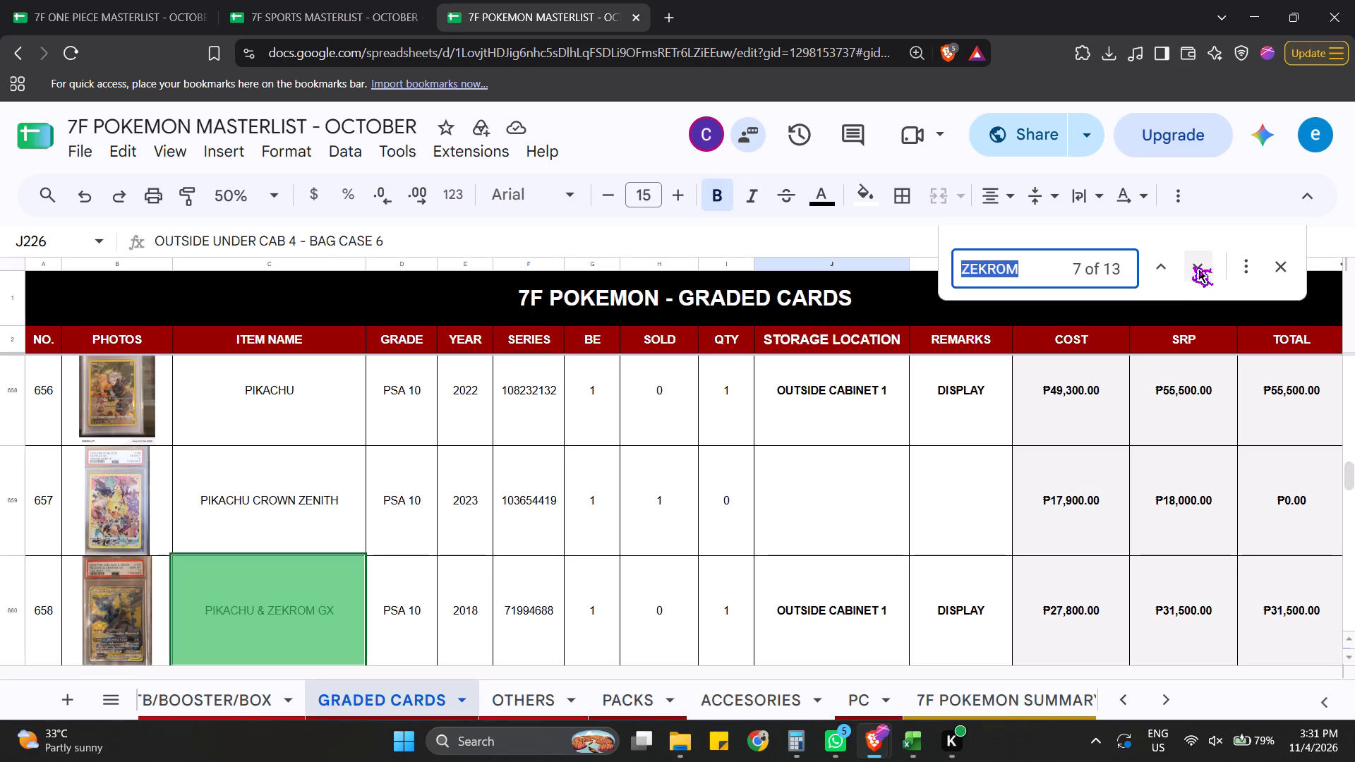
left_click(1192, 266)
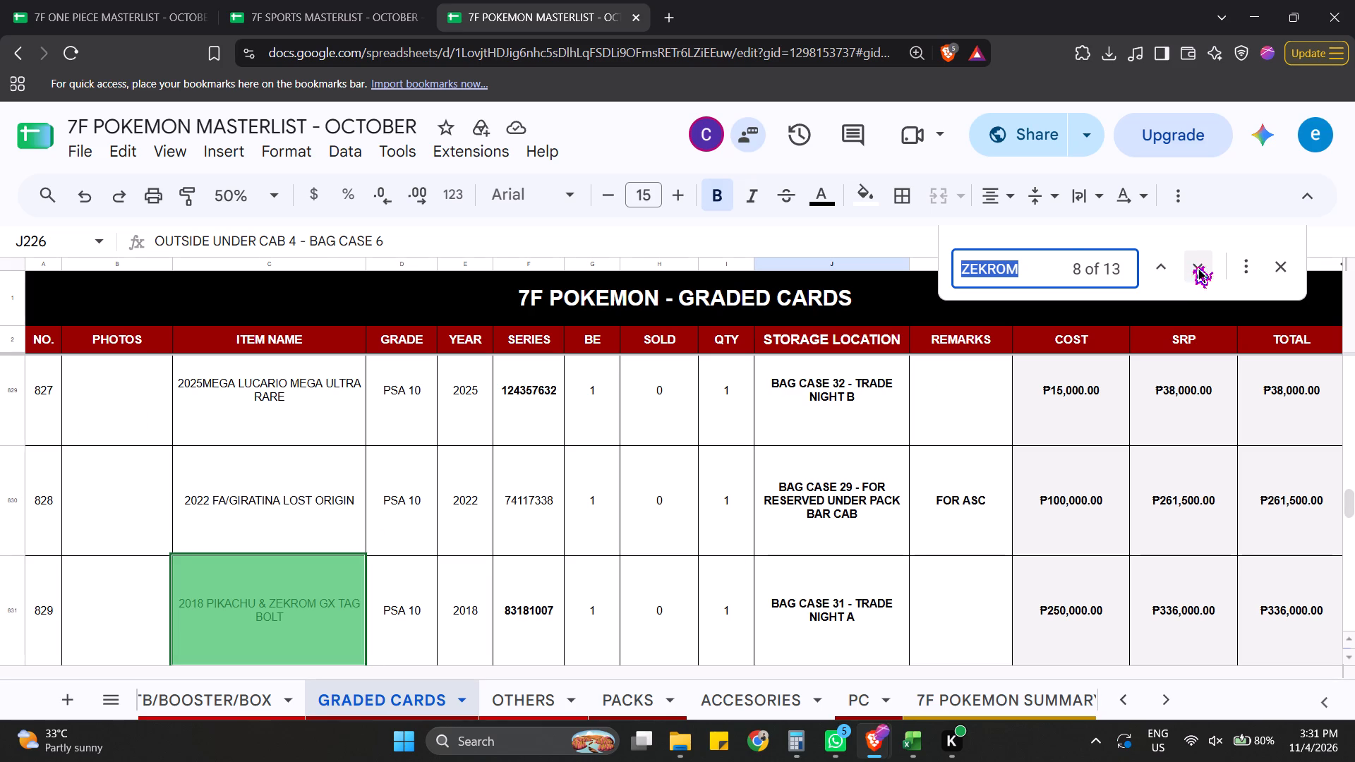
left_click(1192, 266)
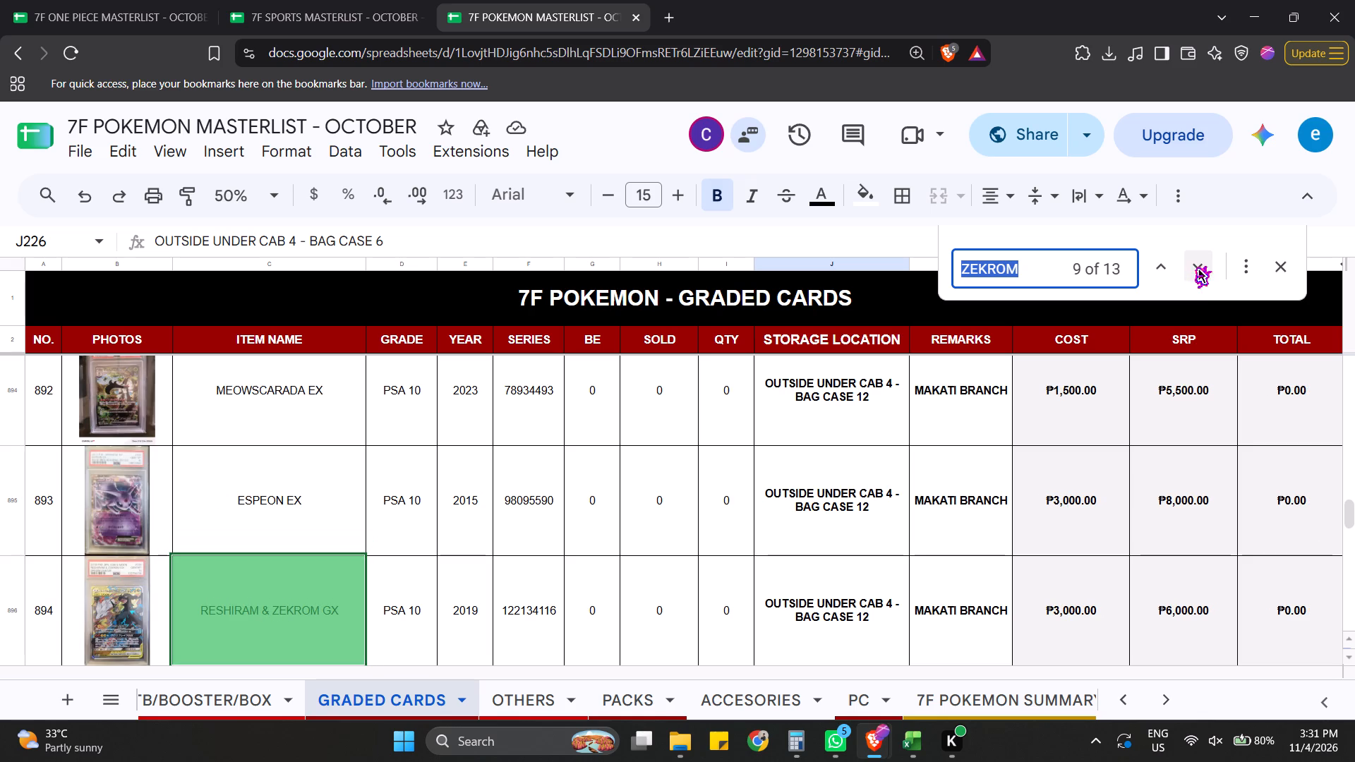
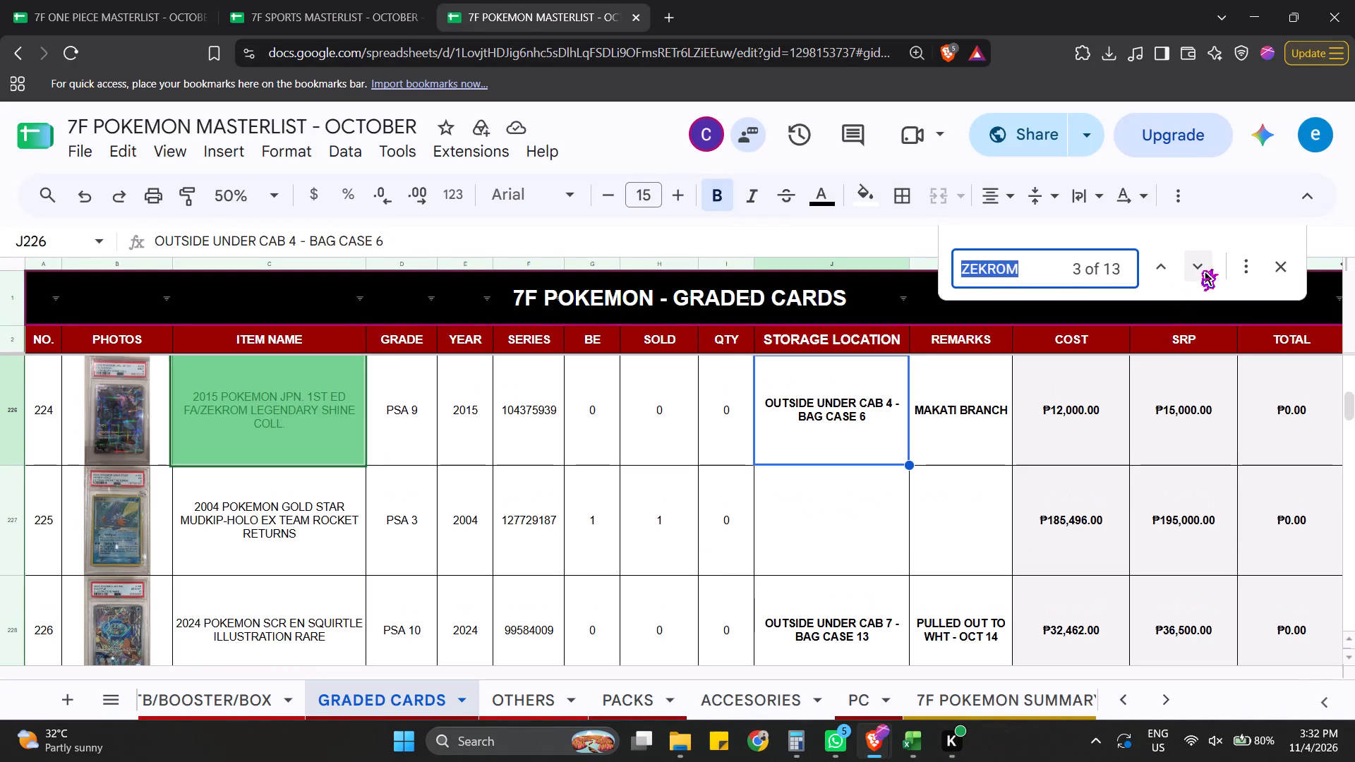
Continue through the "ZEKROM" matches in the GRADED CARDS sheet as far as the 2025 BLK EN Zekrom EX Special Illustration Rare card.
left_click(1198, 269)
left_click(1198, 269)
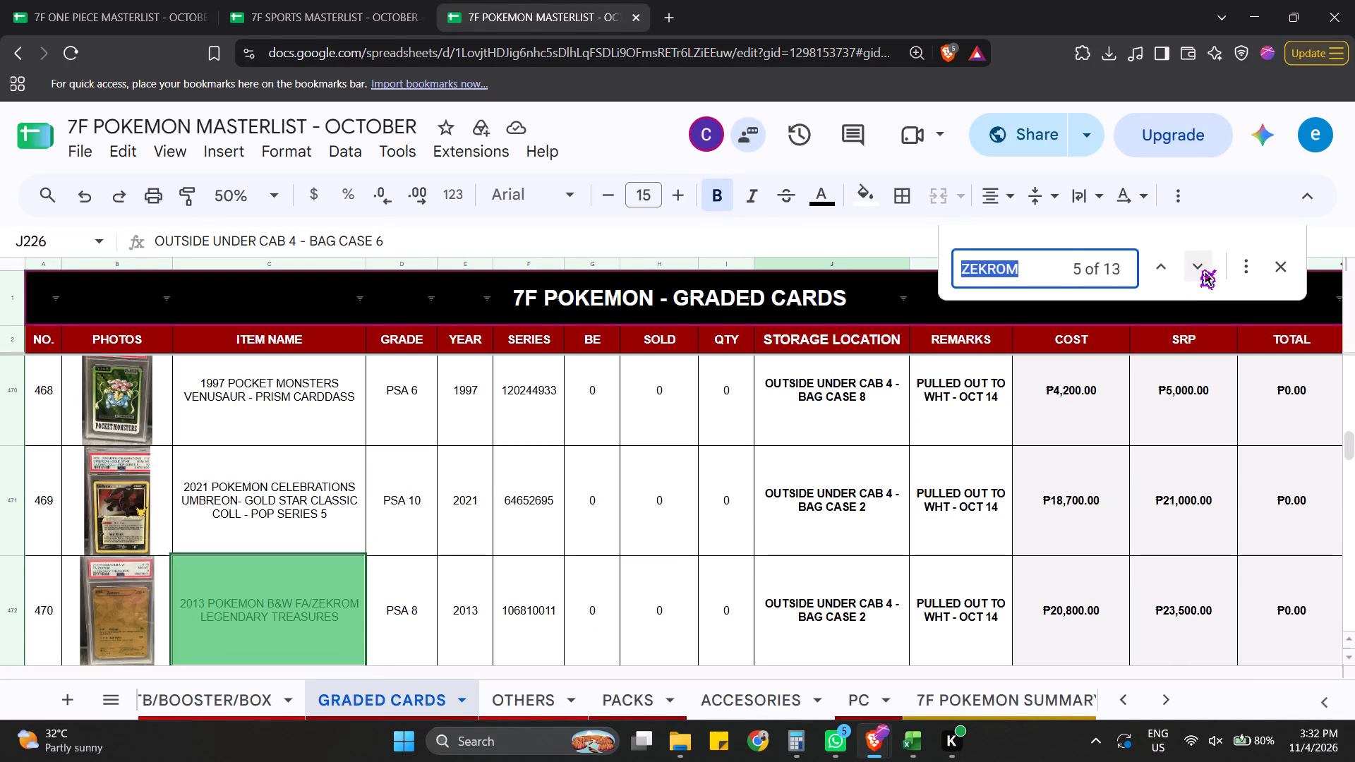
left_click(1198, 269)
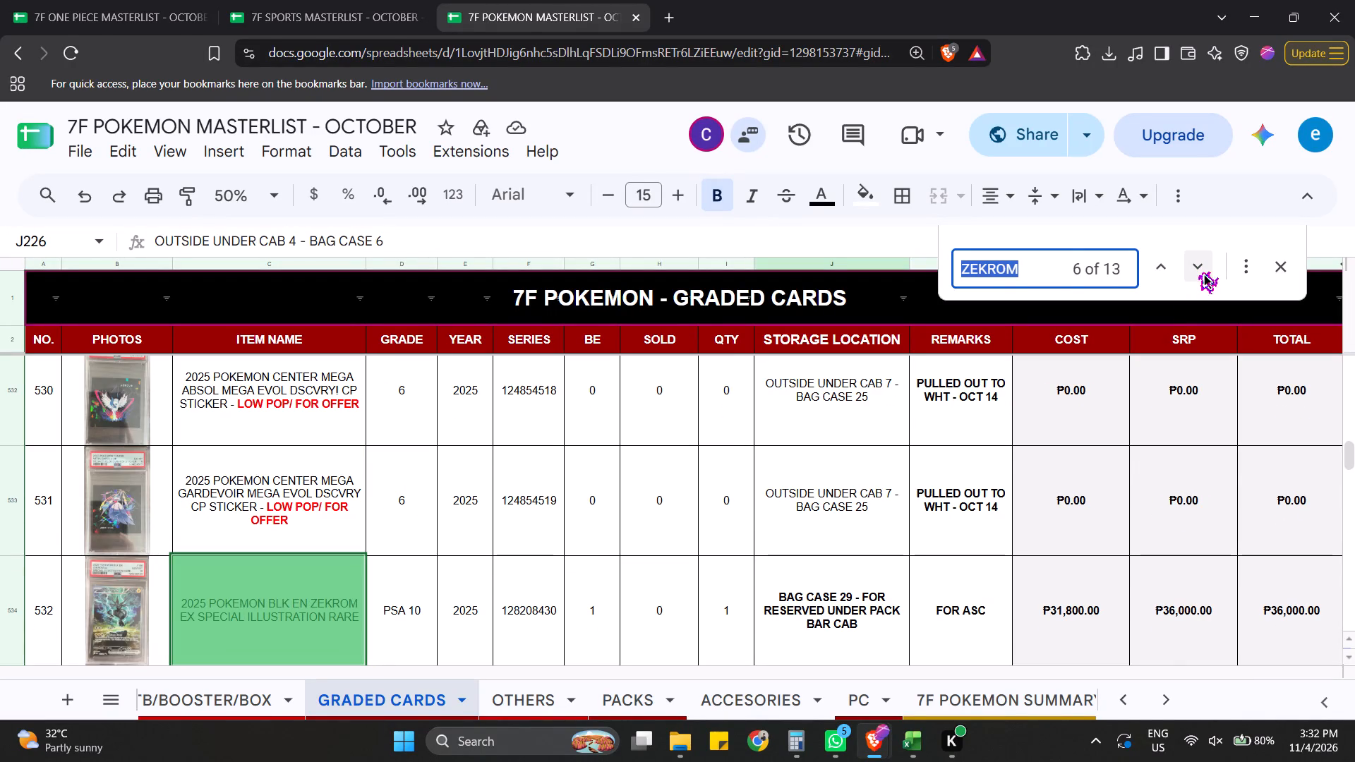
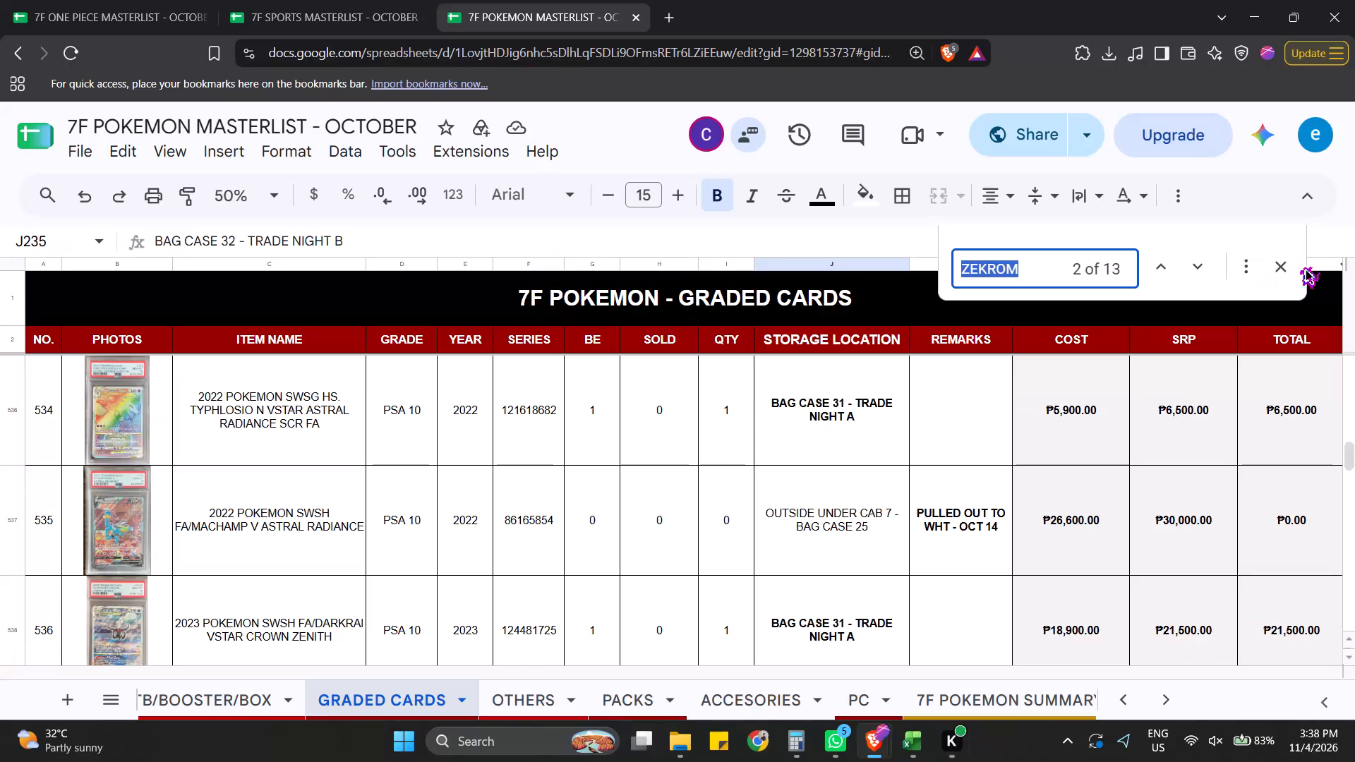
Close the "ZEKROM" search and check the stock entry of the 2021 JPN. SWSH FA/Zekrom VMAX Climac card in the GRADED CARDS sheet.
left_click(1276, 267)
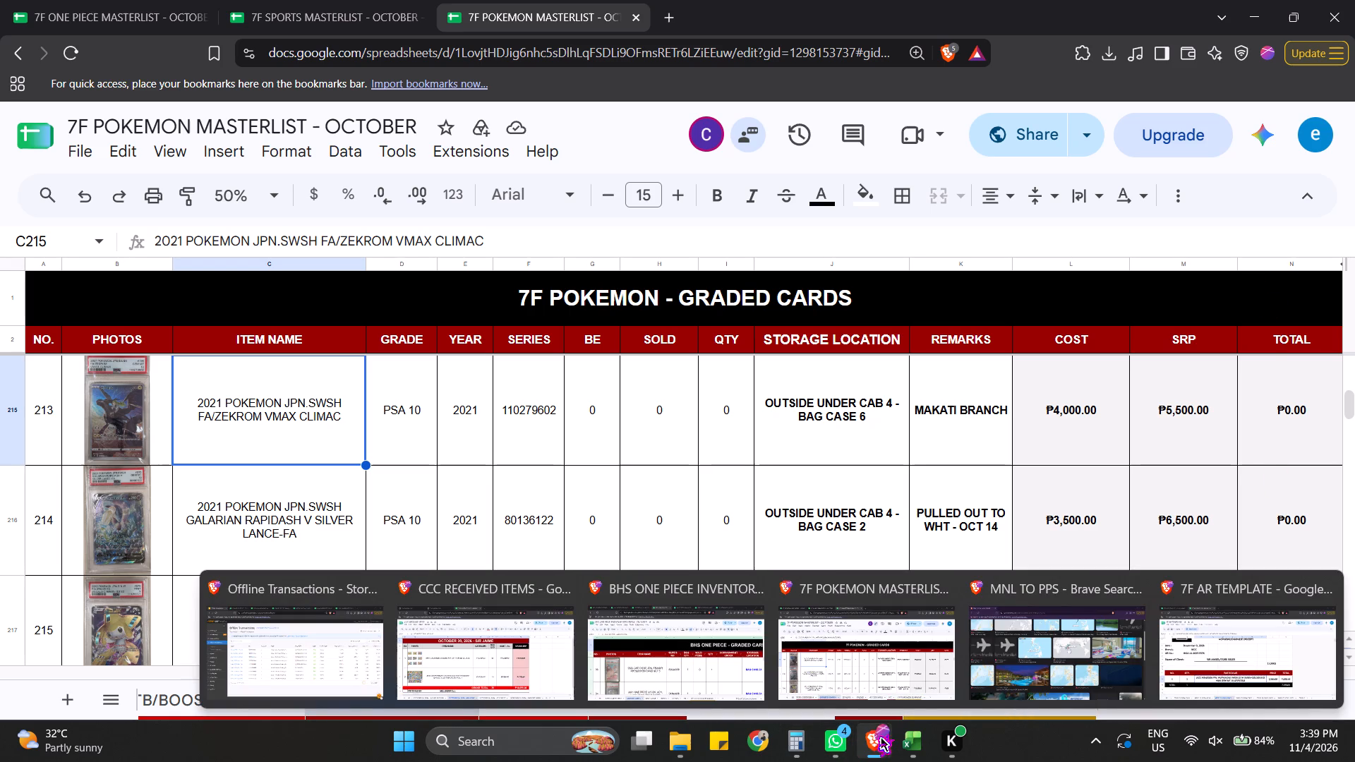
left_click(859, 650)
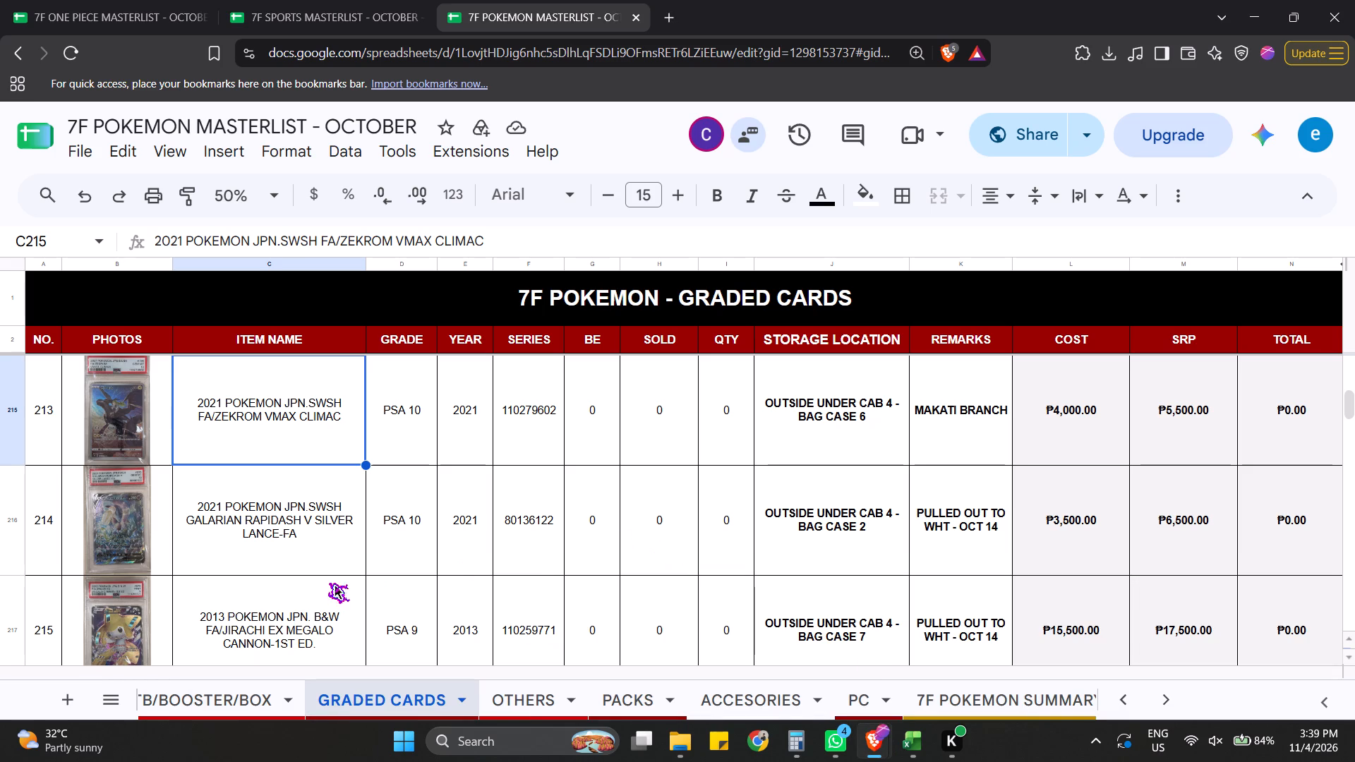
left_click(706, 466)
left_click(583, 468)
left_click(471, 425)
left_click(583, 404)
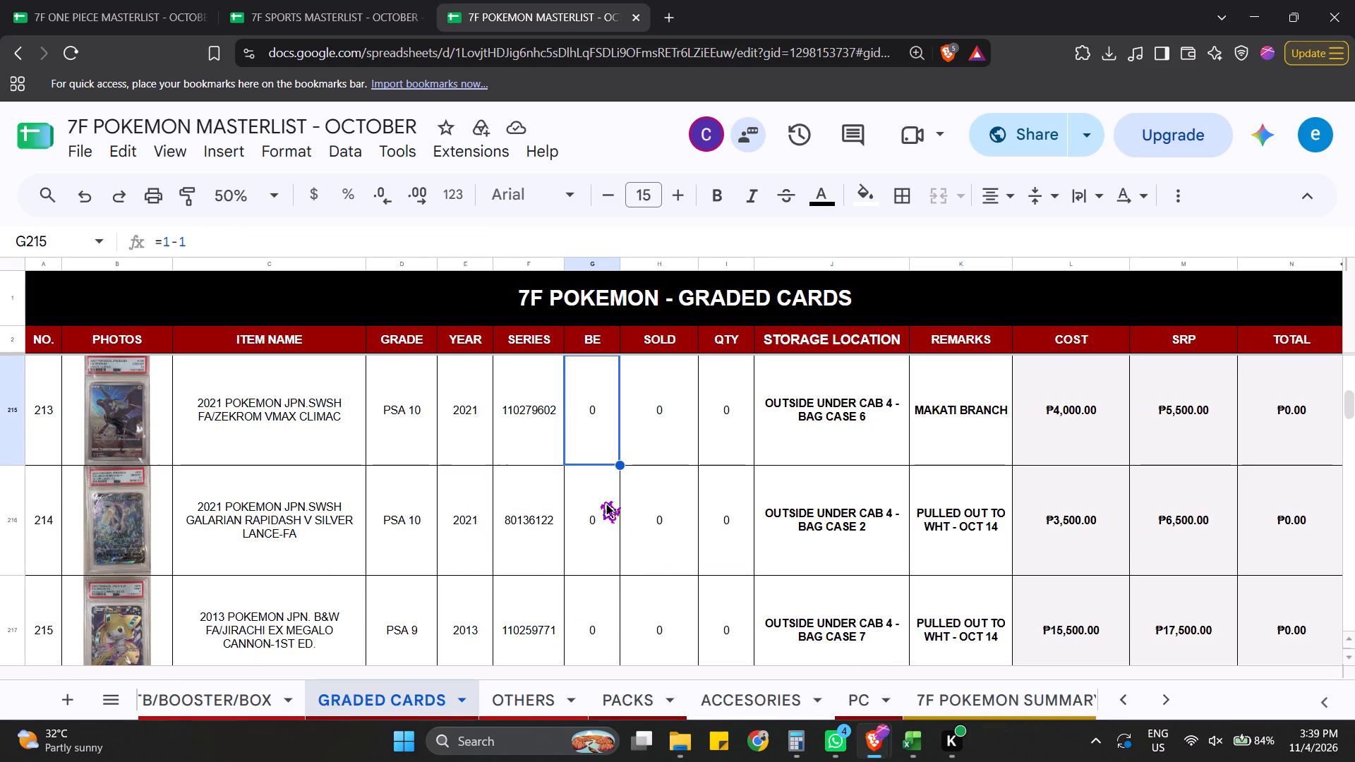
In the OTHERS sheet, check the quantity and store stock of the 30th Anniversary Lucario tech sticker 3-pack and Exeggutor 2-pack blister.
left_click(528, 694)
left_click(540, 534)
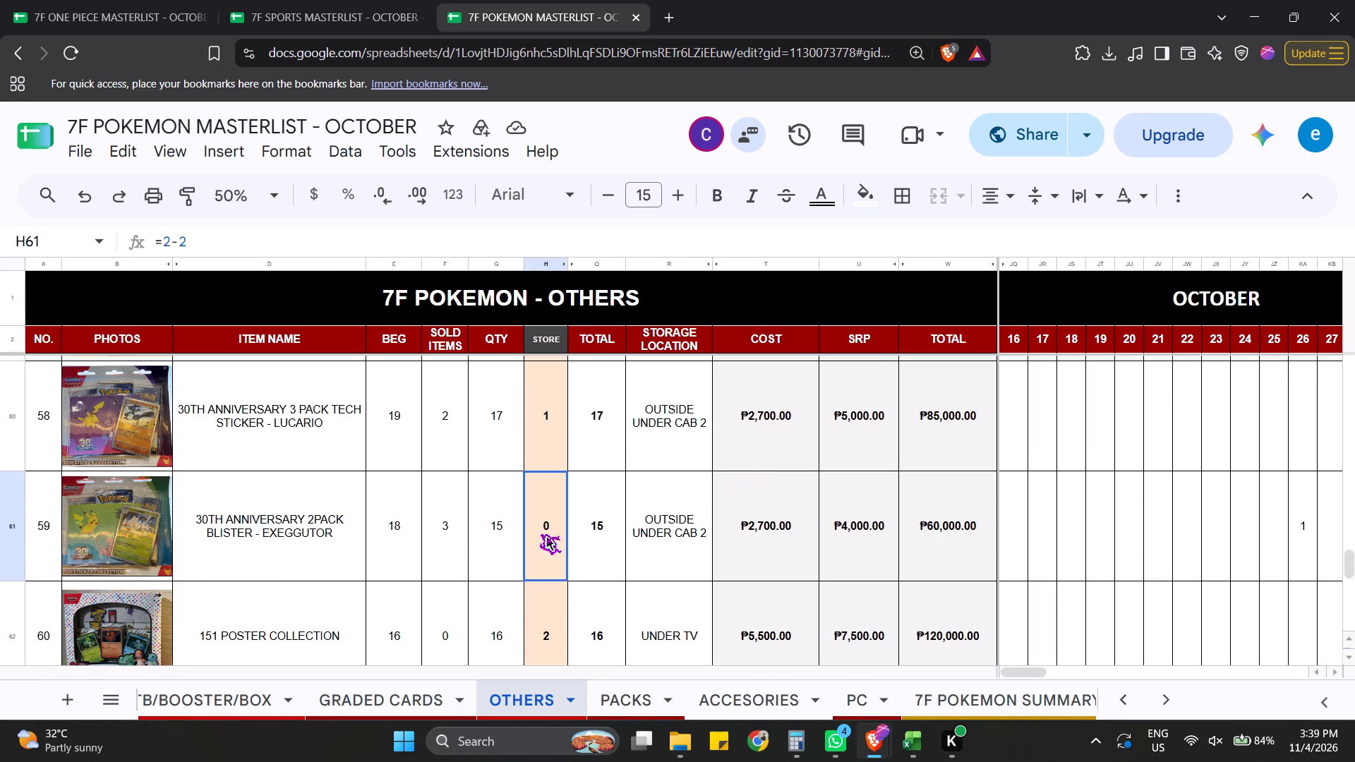
left_click(585, 533)
left_click(510, 502)
left_click(417, 427)
left_click(529, 439)
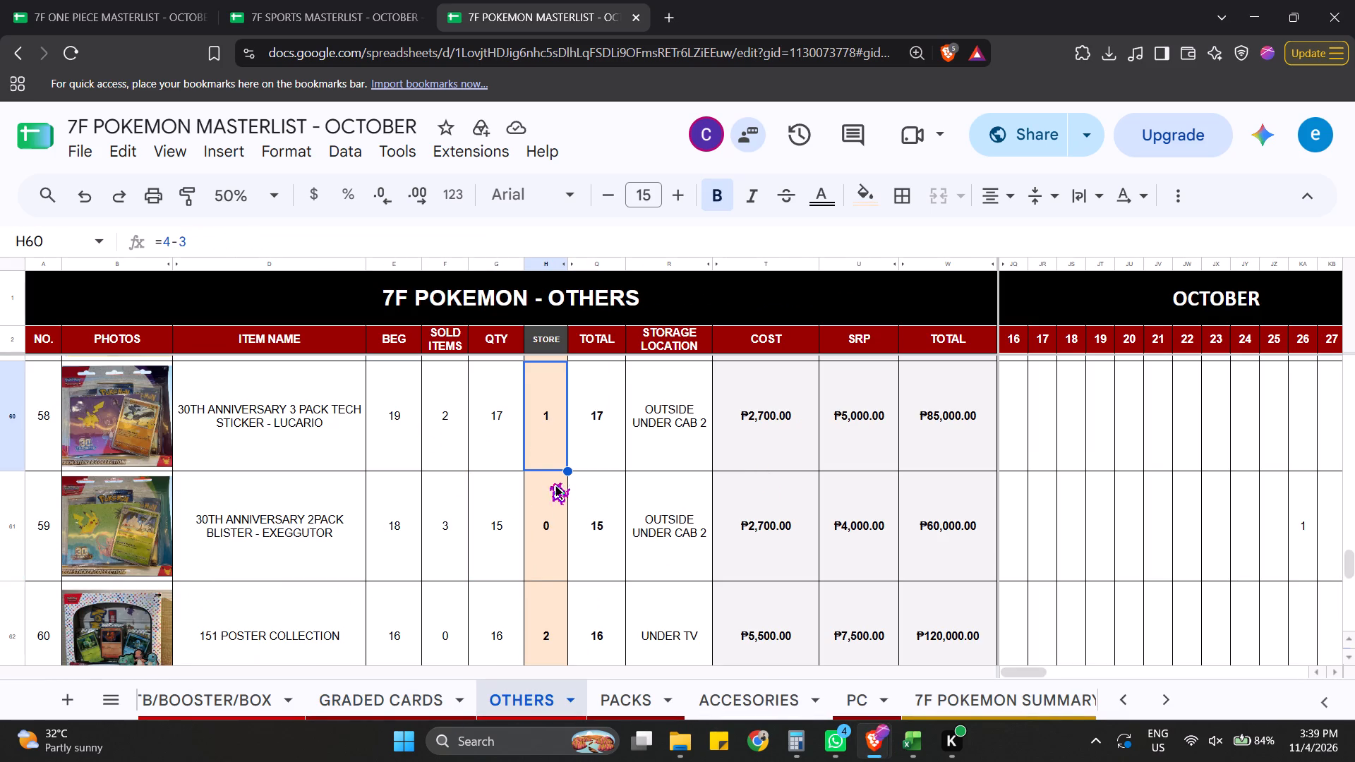
left_click(507, 454)
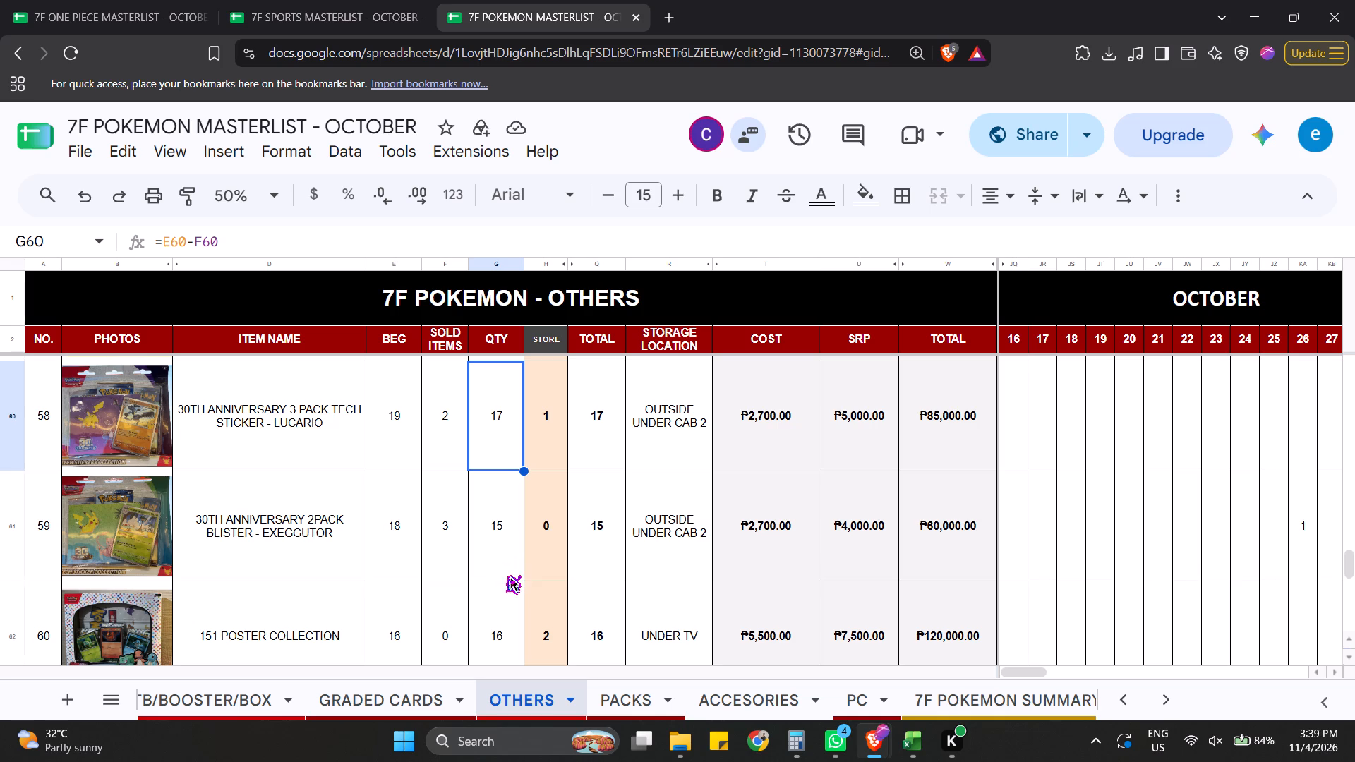
Unhide columns I to P in the OTHERS sheet to check the items' stock by location, and undo the last change.
left_click(572, 265)
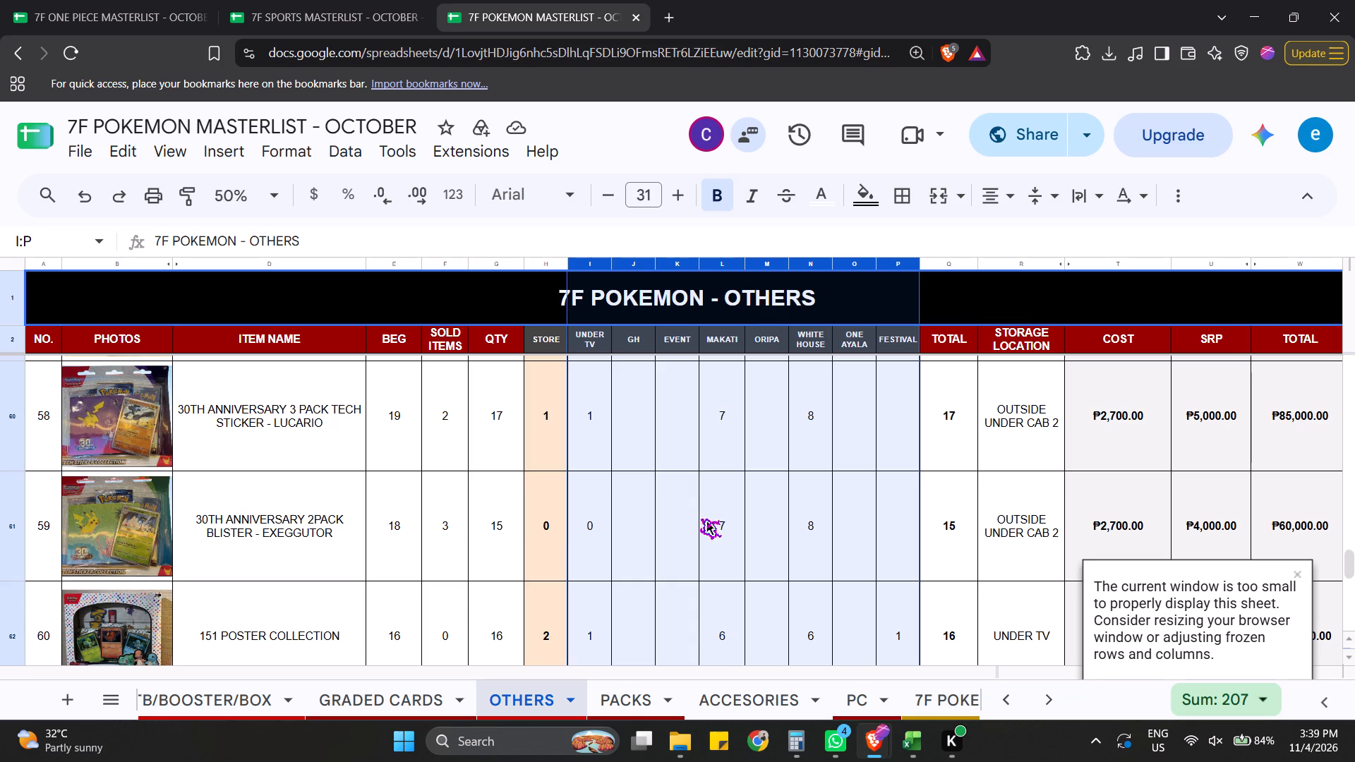
scroll(700, 518, "down", 1)
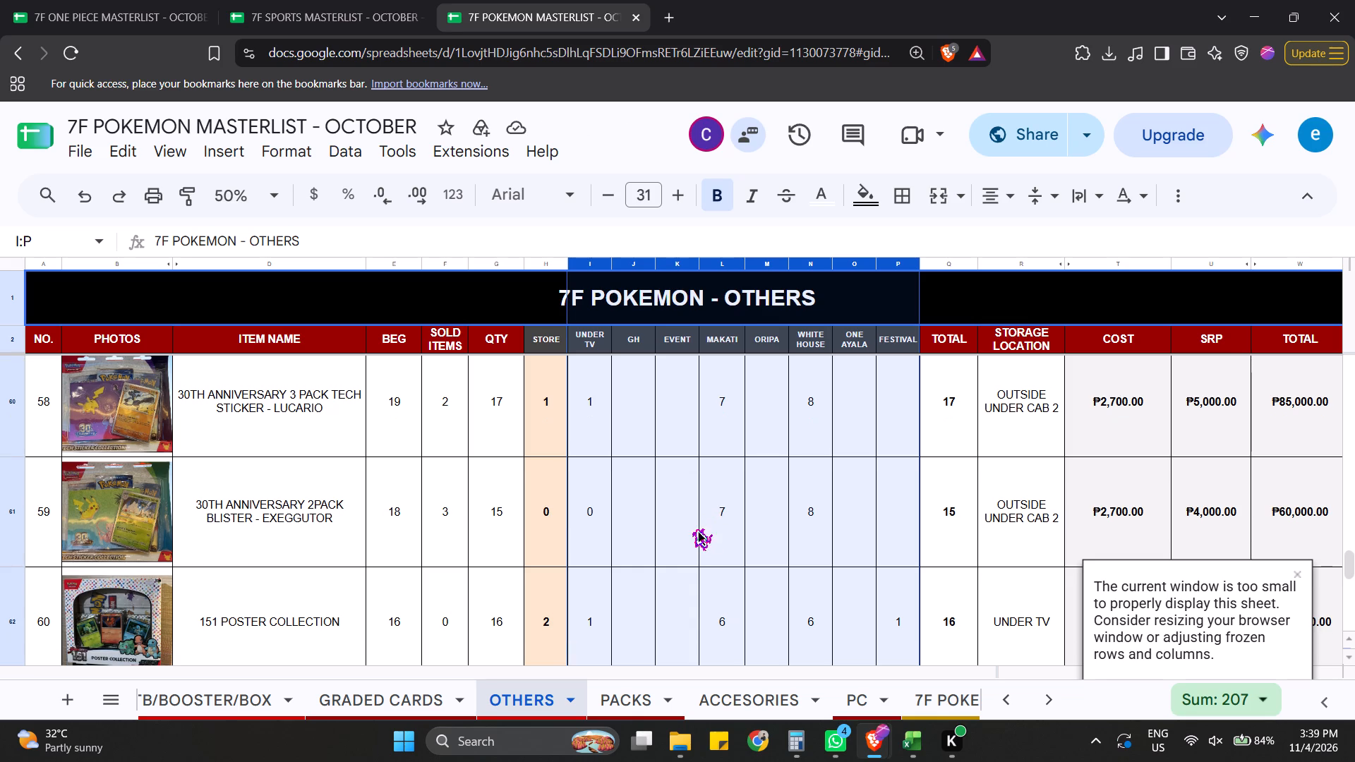
key("ctrl+z")
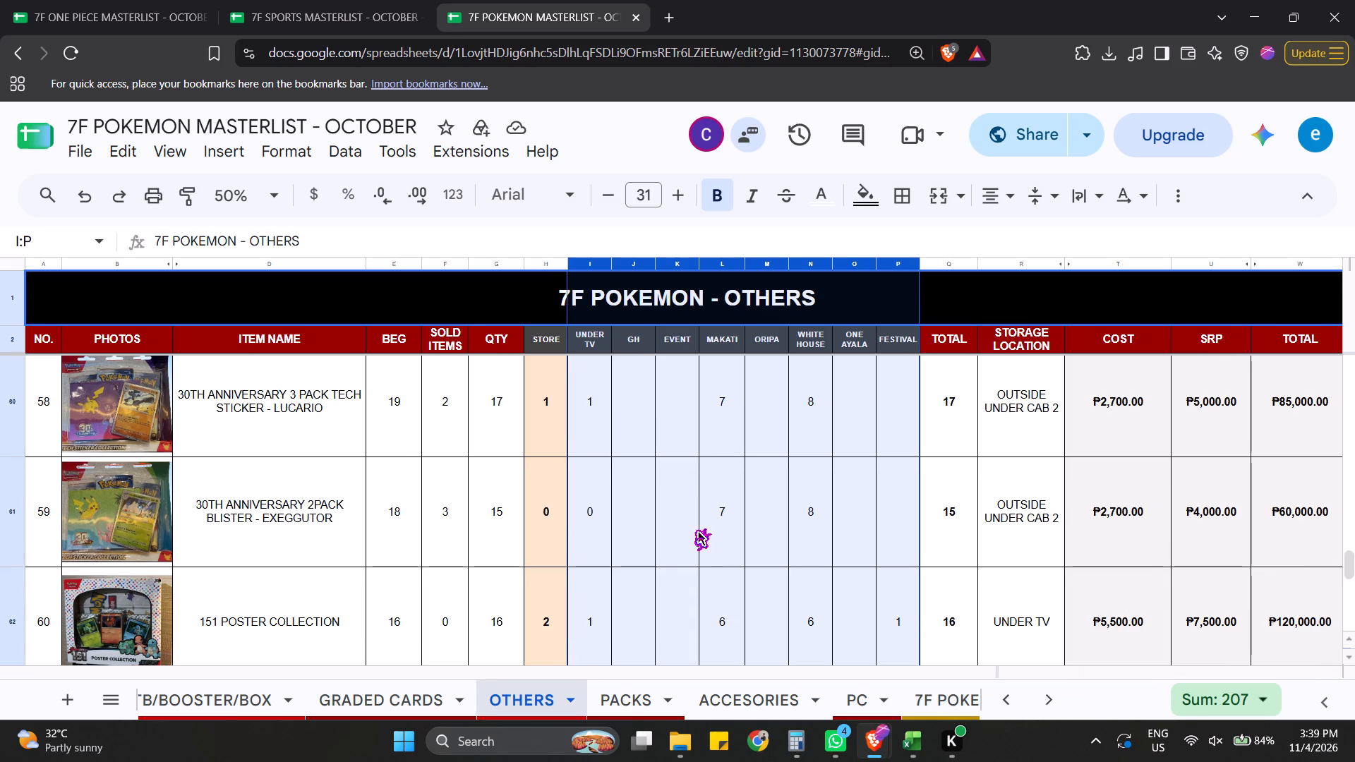
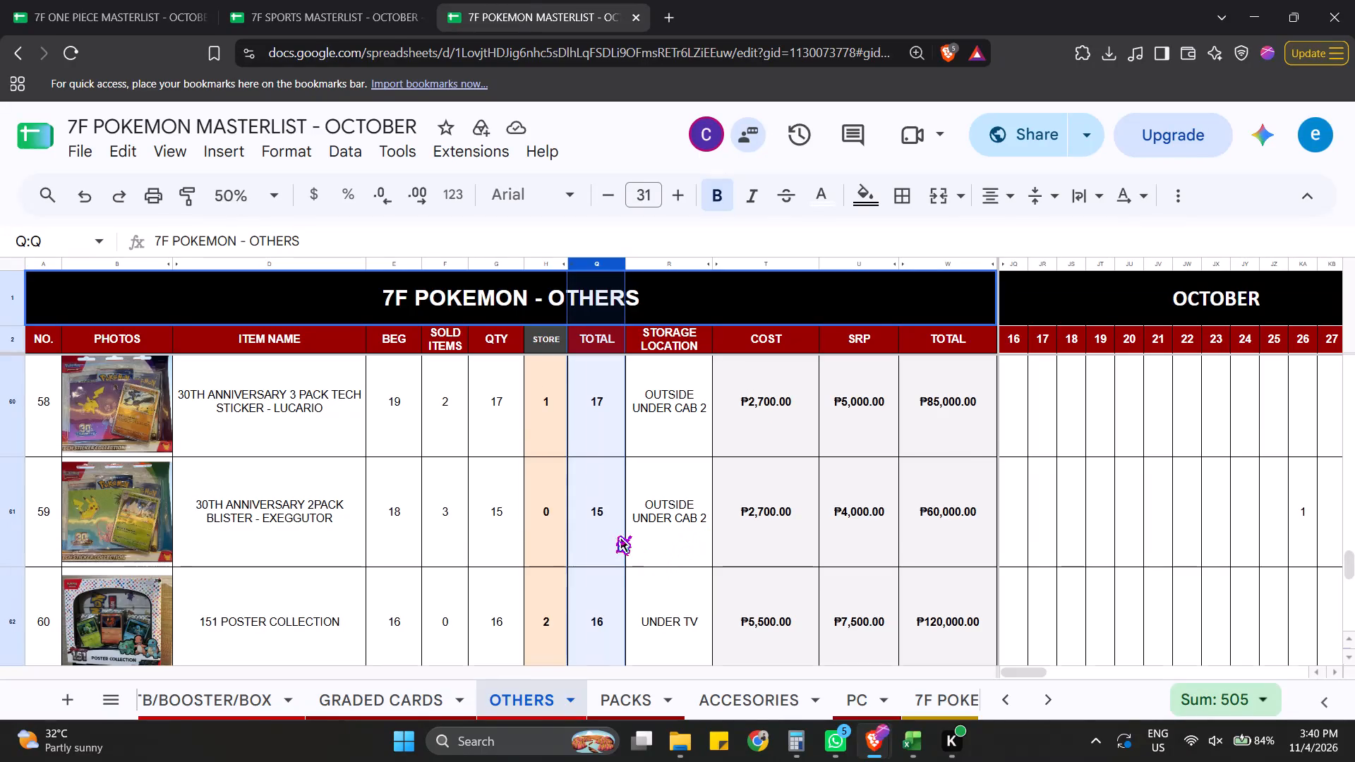
Insert a blank column between ITEM NAME and BEG in the OTHERS sheet and narrow it to fit a small count.
scroll(610, 510, "up", 1)
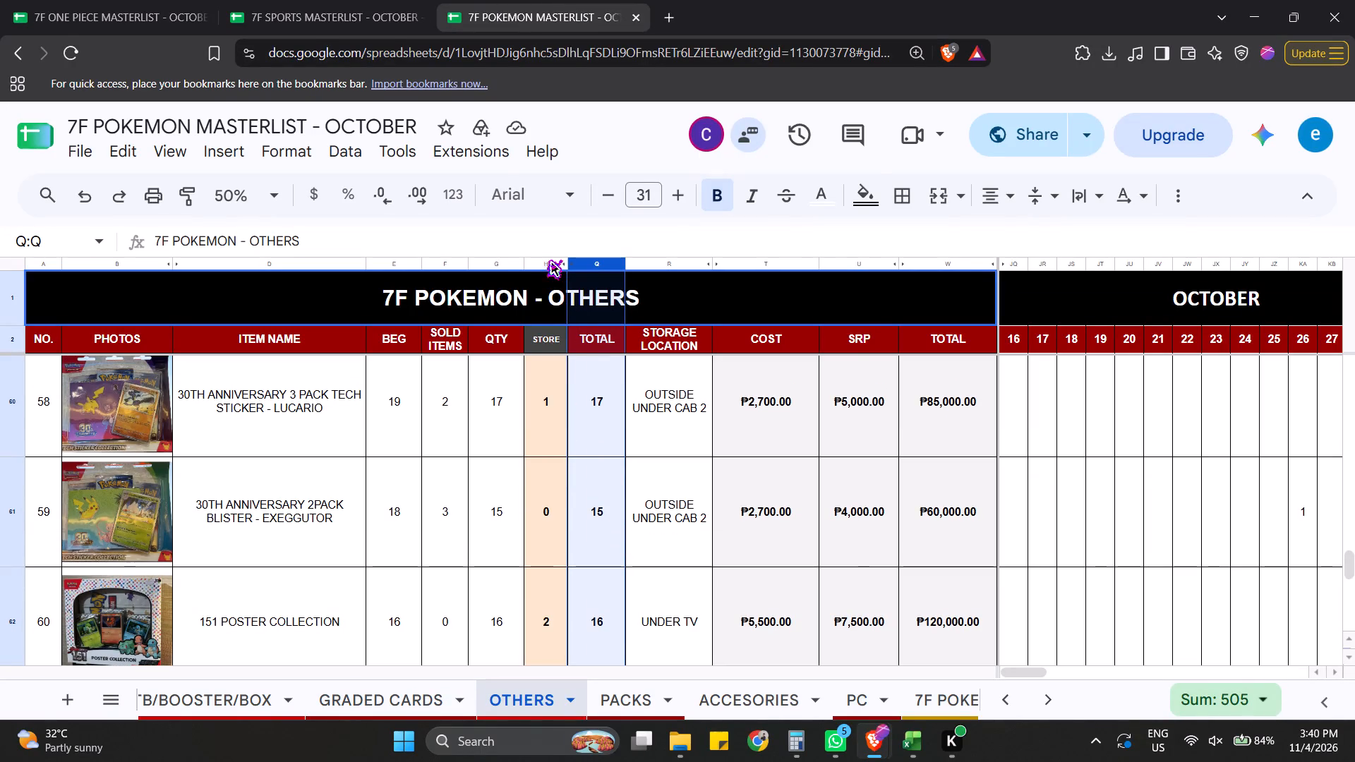
left_click(508, 260)
left_click(440, 453)
left_click(549, 437)
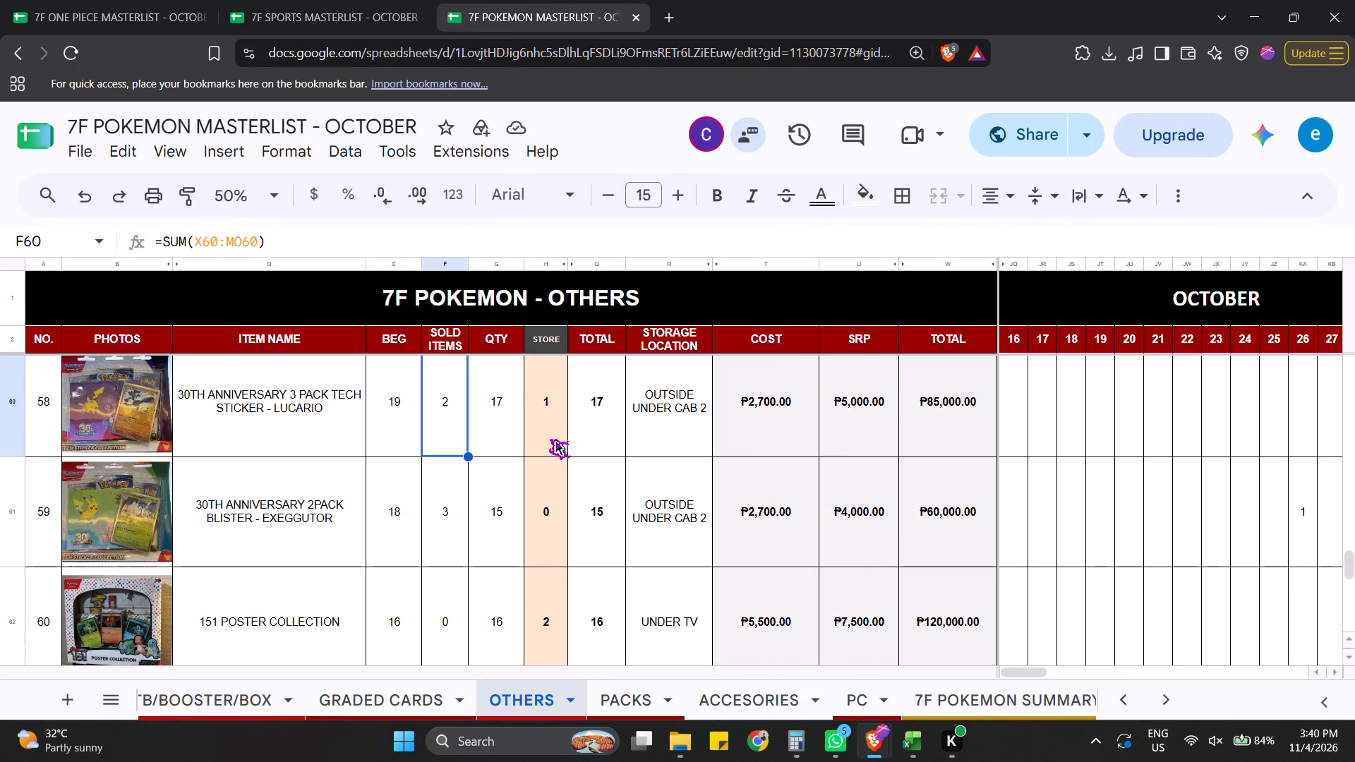
left_click(337, 265)
right_click(338, 264)
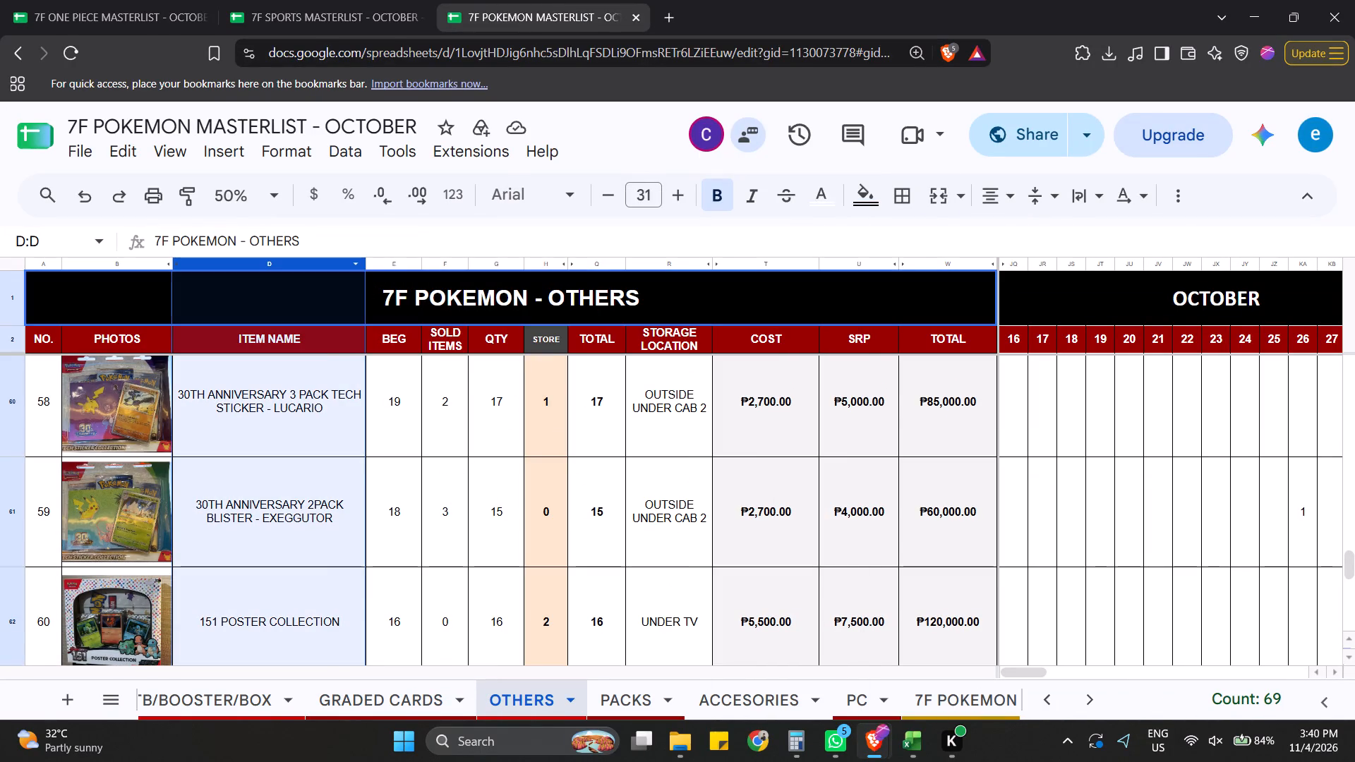
left_click(474, 401)
left_click(534, 489)
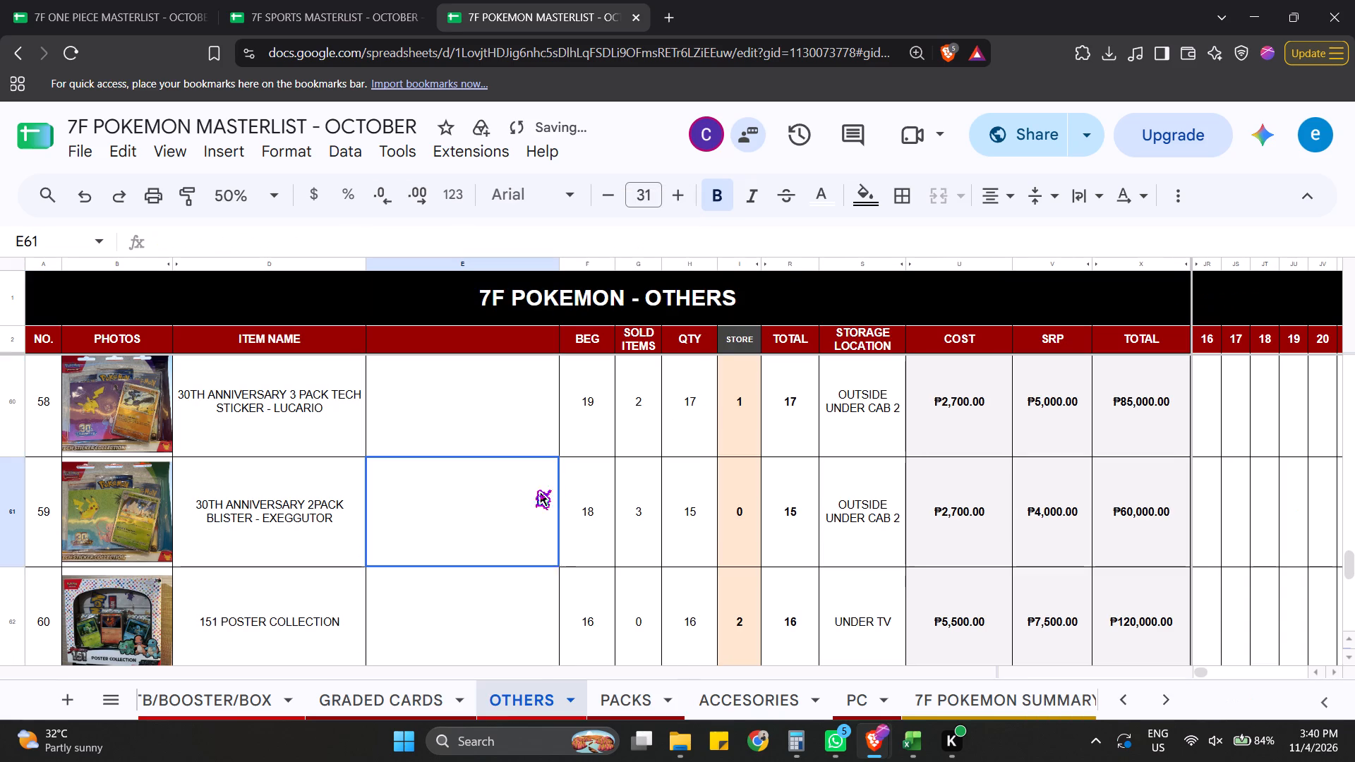
left_click_drag(560, 264, 454, 267)
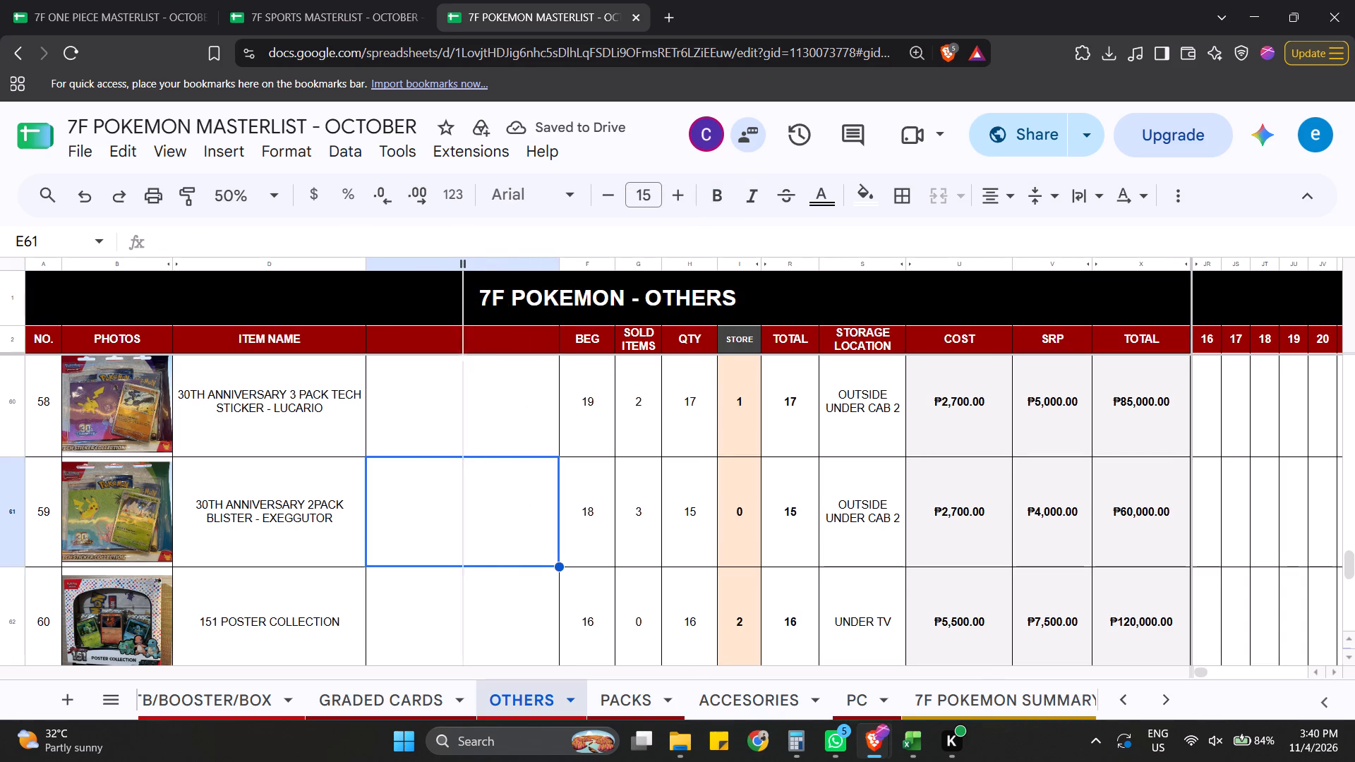
left_click_drag(454, 267, 418, 270)
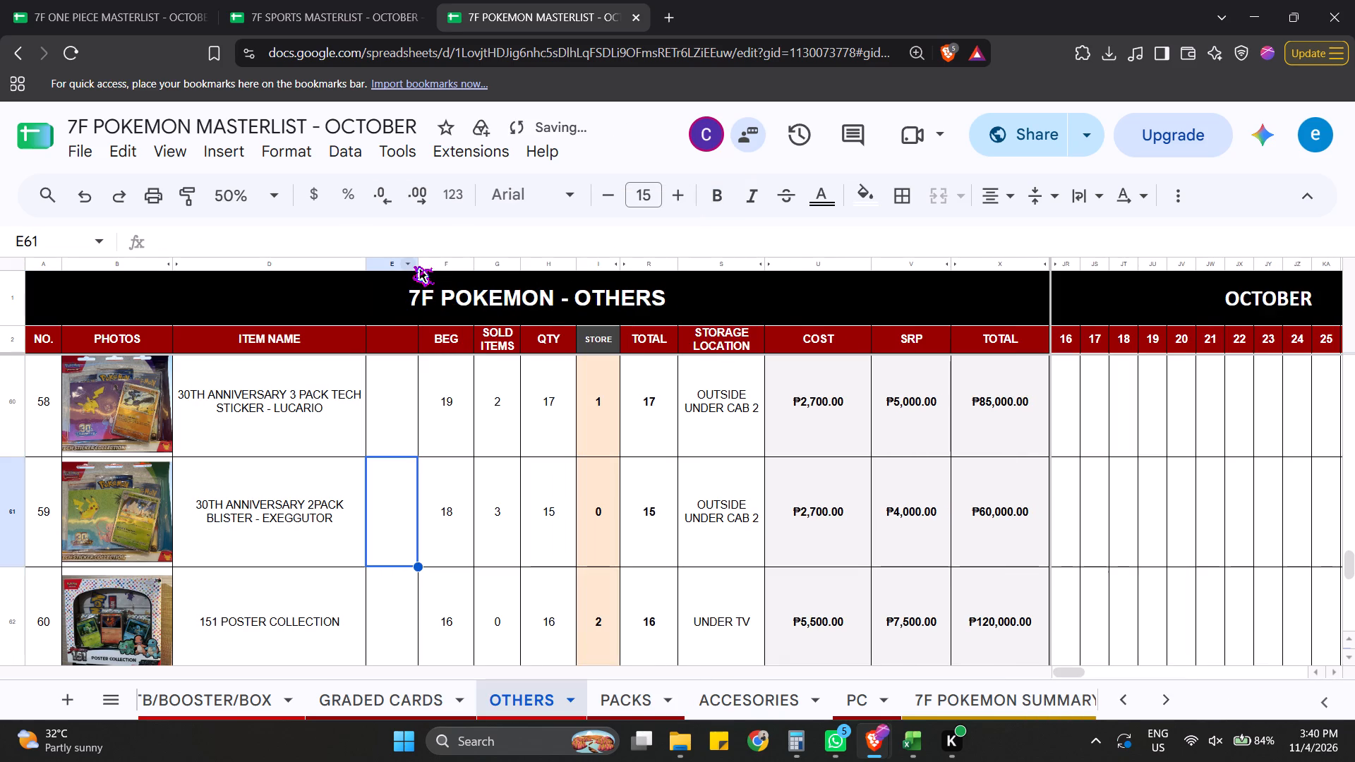
left_click_drag(416, 264, 394, 267)
Enter 5 in the new column for the Mega Evolution Ascended Heros Focused Fighters Premium Collection.
scroll(406, 484, "down", 5)
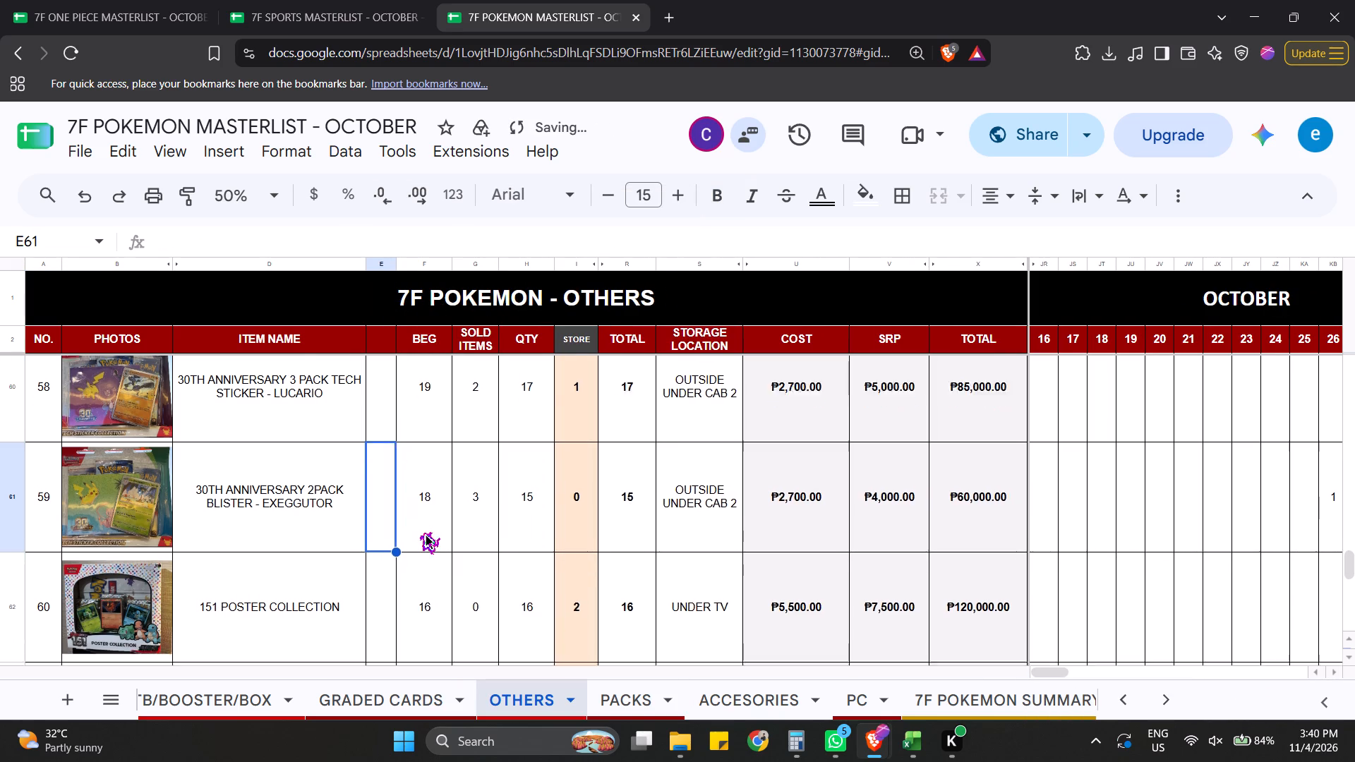
scroll(445, 535, "down", 2)
left_click(378, 603)
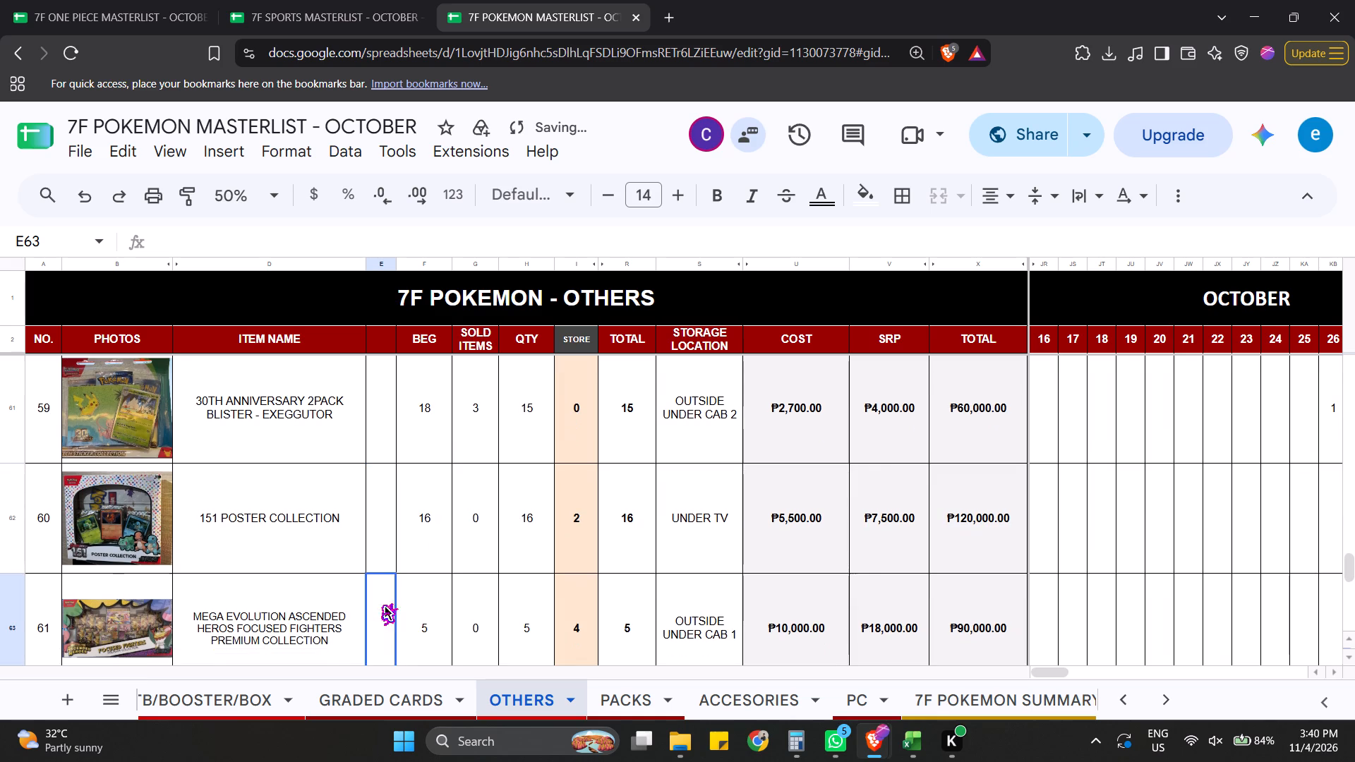
key("5")
key("Return")
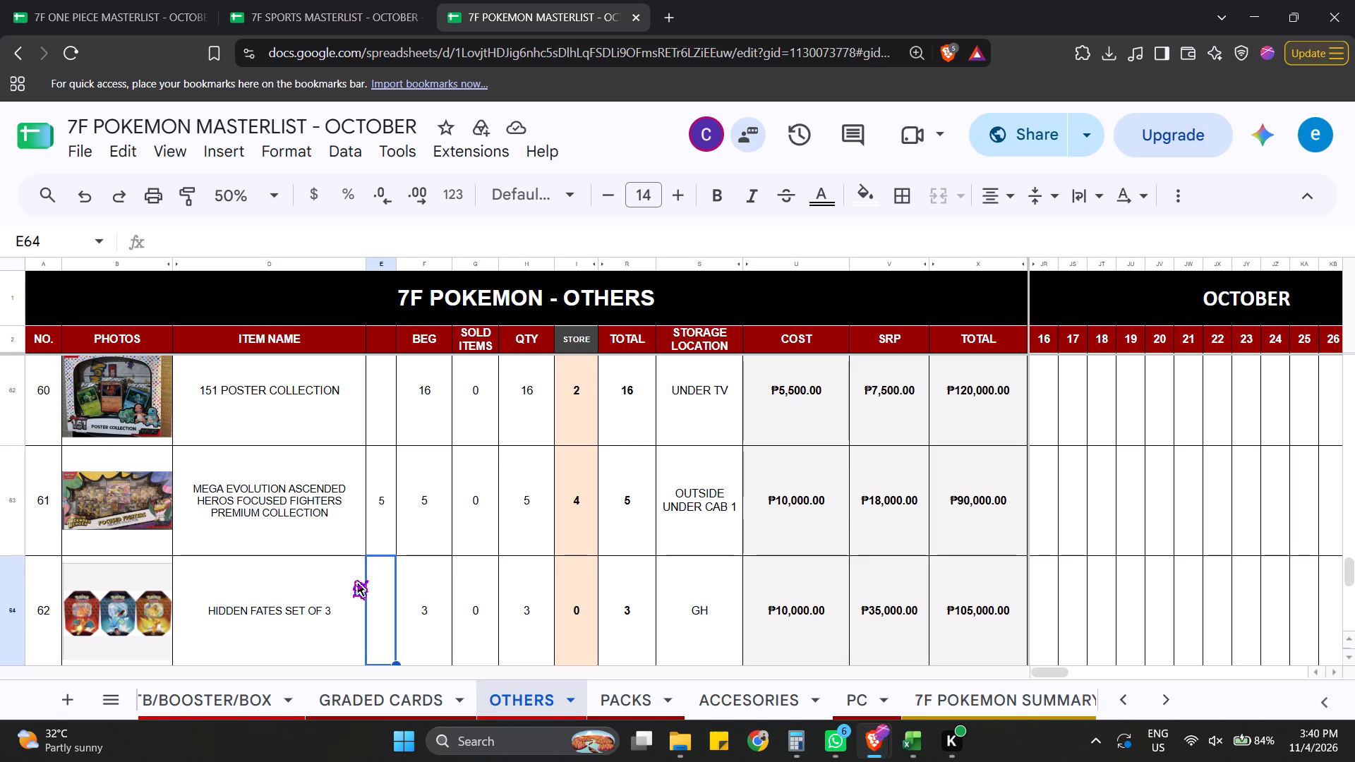
Search the sheet for "LEA" and enter 1 in the new column for League Battle Deck Pikachu & Zekrom GX.
key("ctrl+f")
type("LEA")
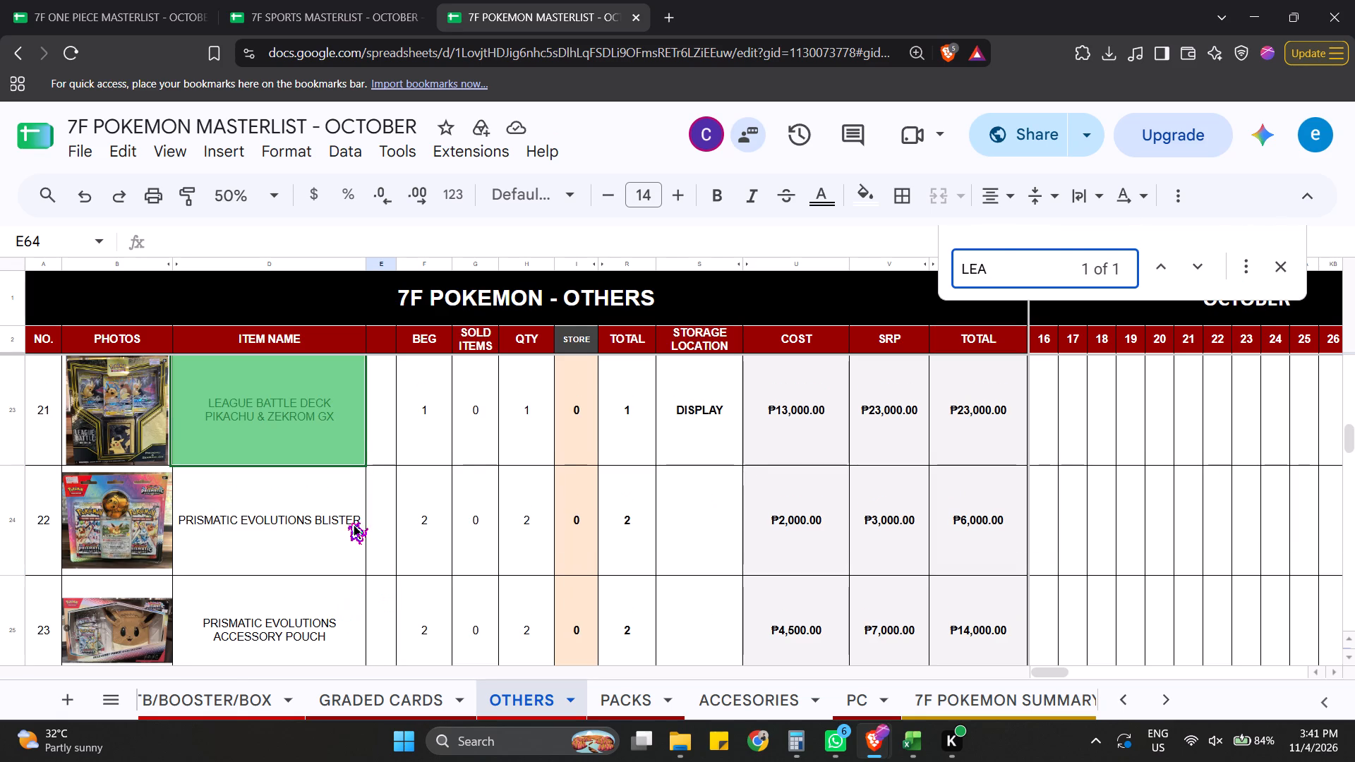
left_click(375, 437)
key("1")
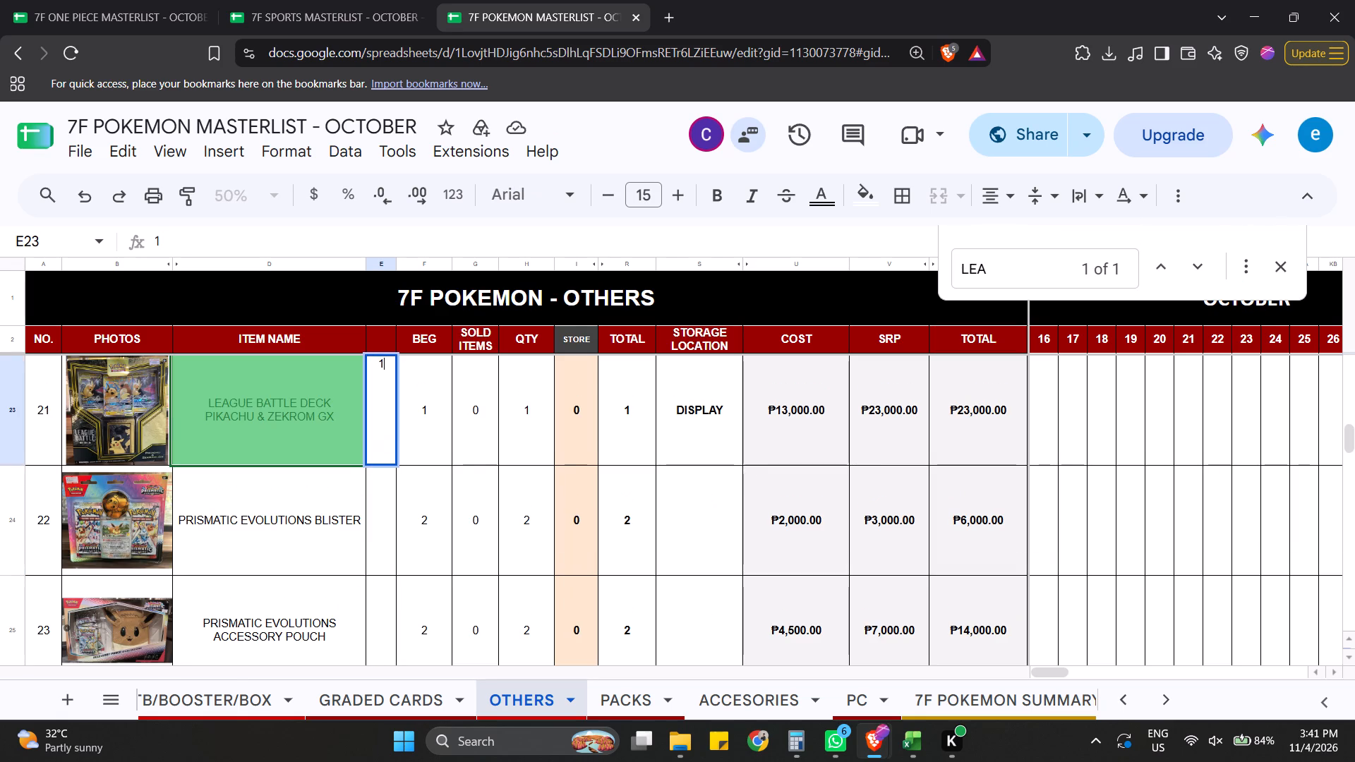
left_click(446, 551)
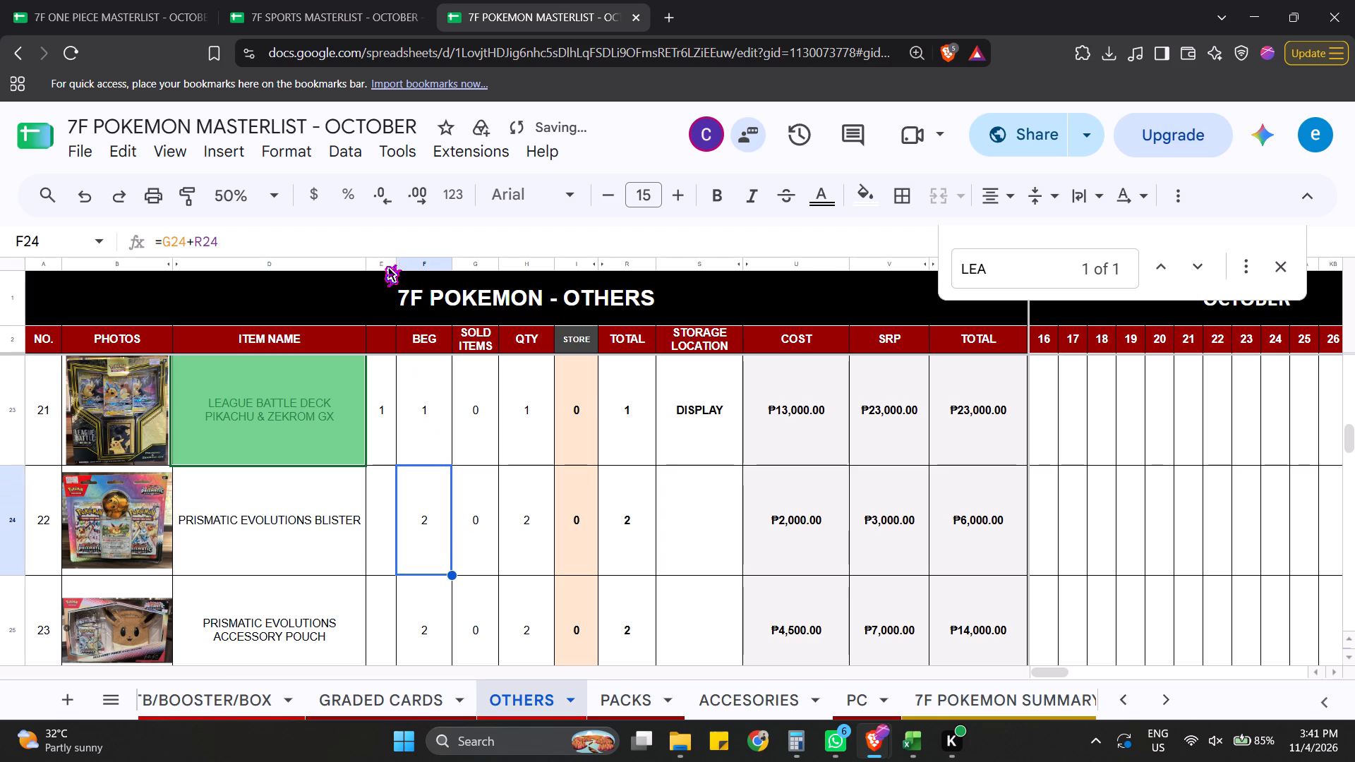
Format the whole new column E with red, non-bold text at font size 32.
left_click(386, 262)
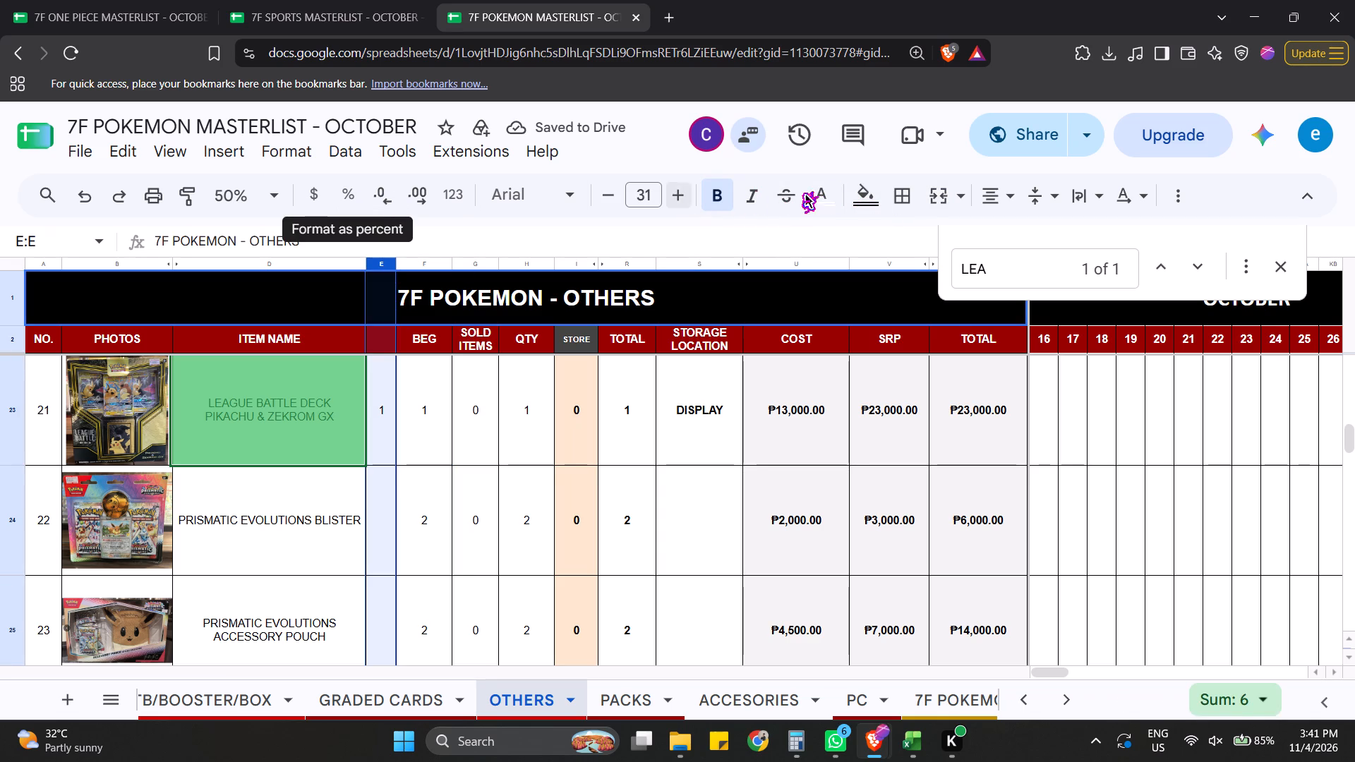
scroll(833, 421, "down", 2, "ctrl")
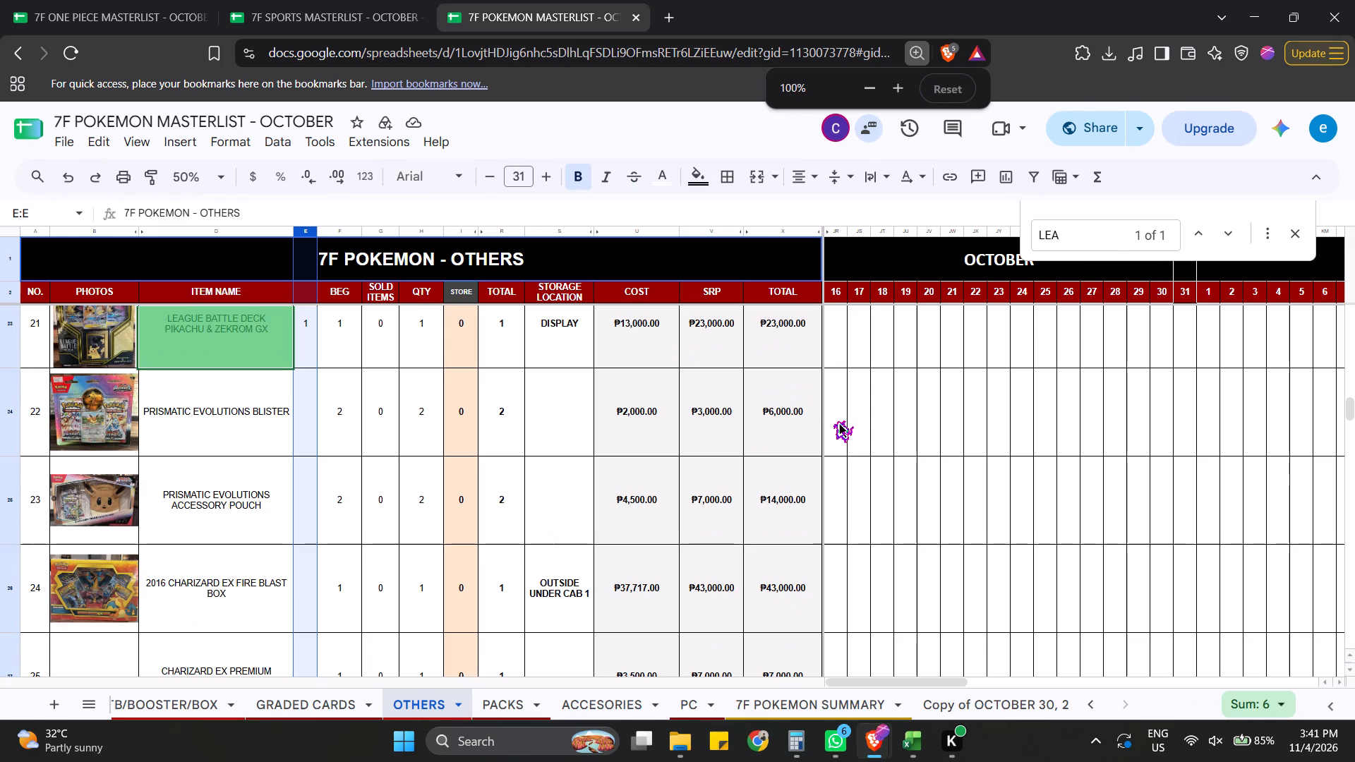
scroll(833, 421, "down", 1, "ctrl")
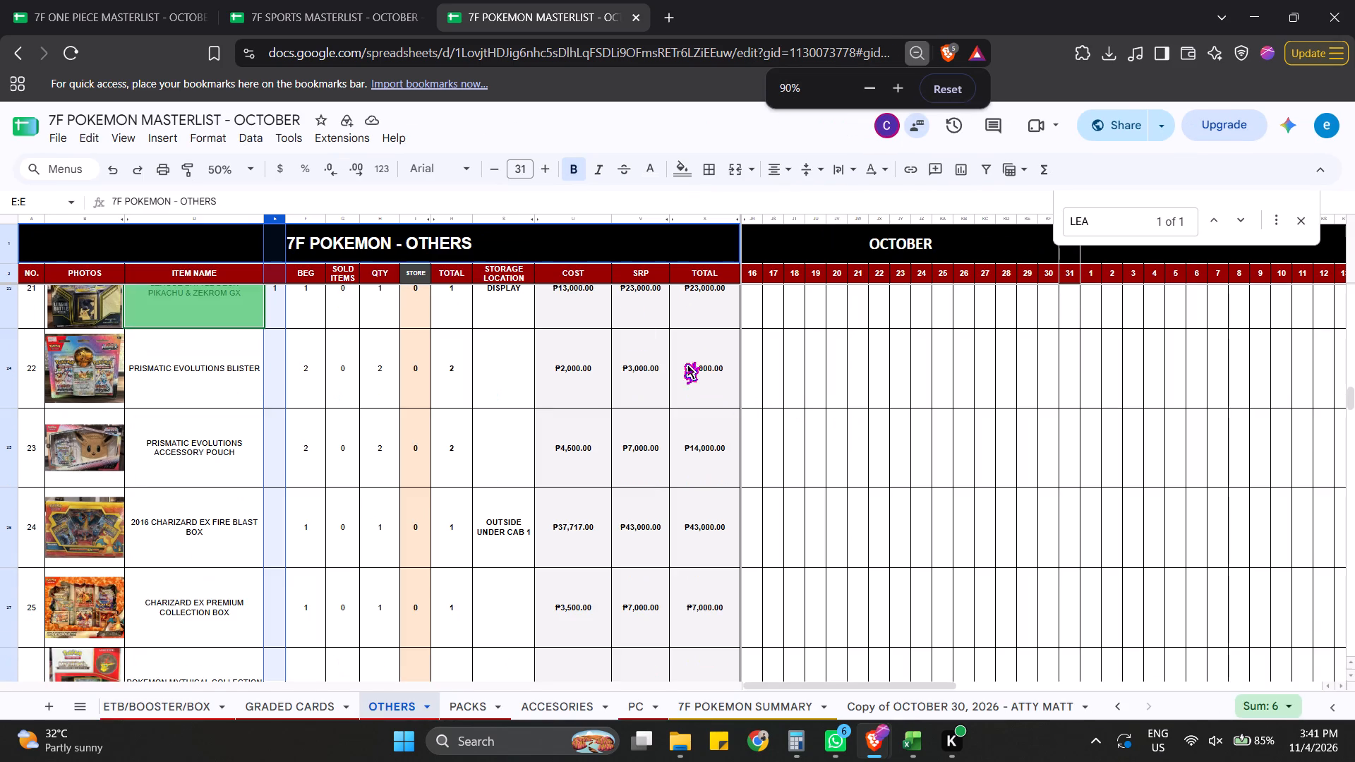
left_click(243, 167)
left_click(222, 225)
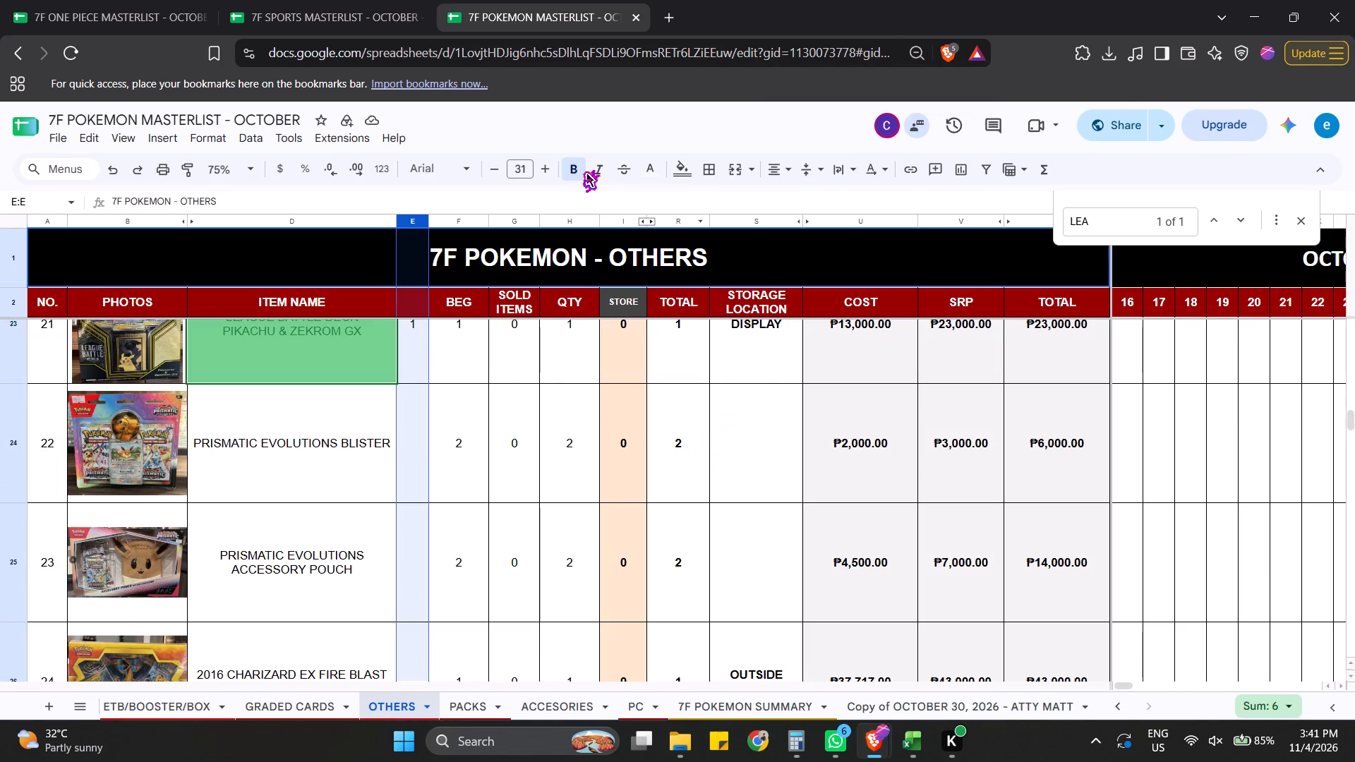
left_click(649, 172)
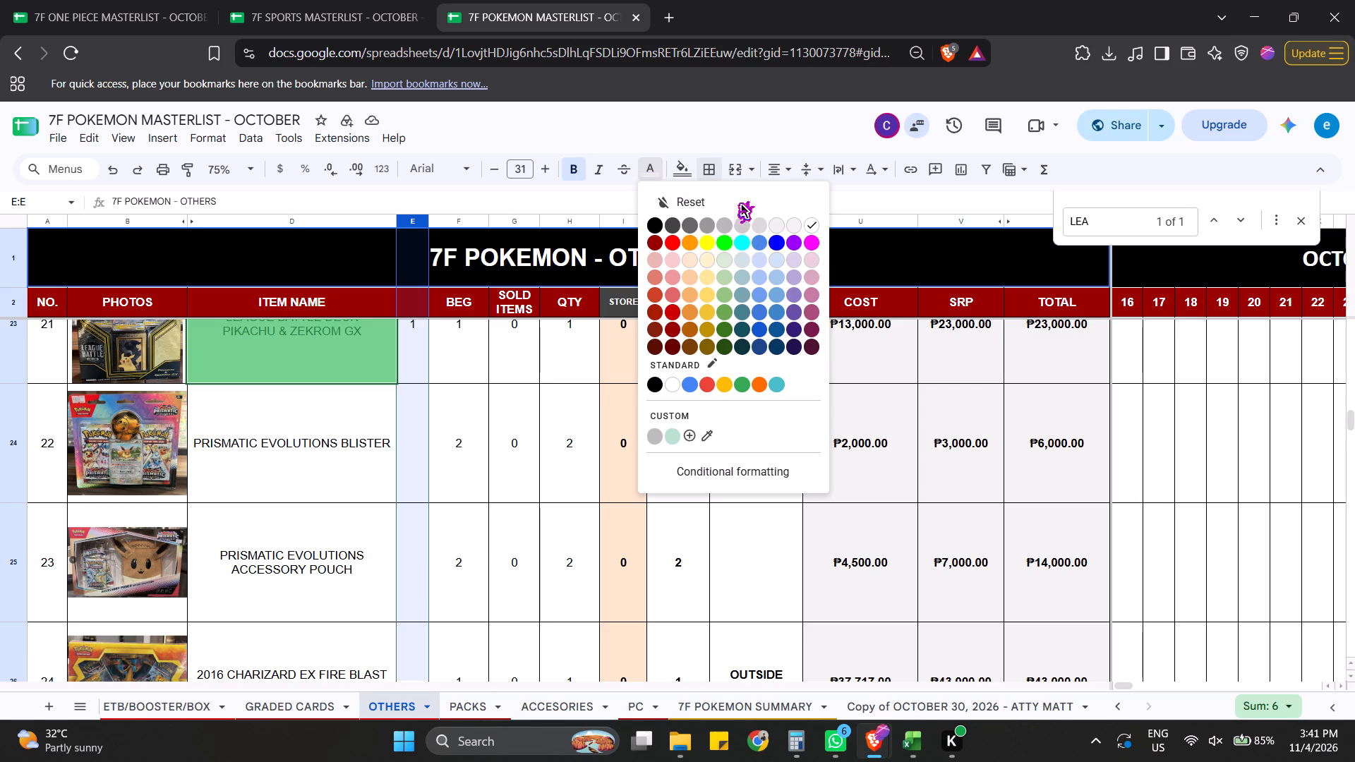
left_click(673, 238)
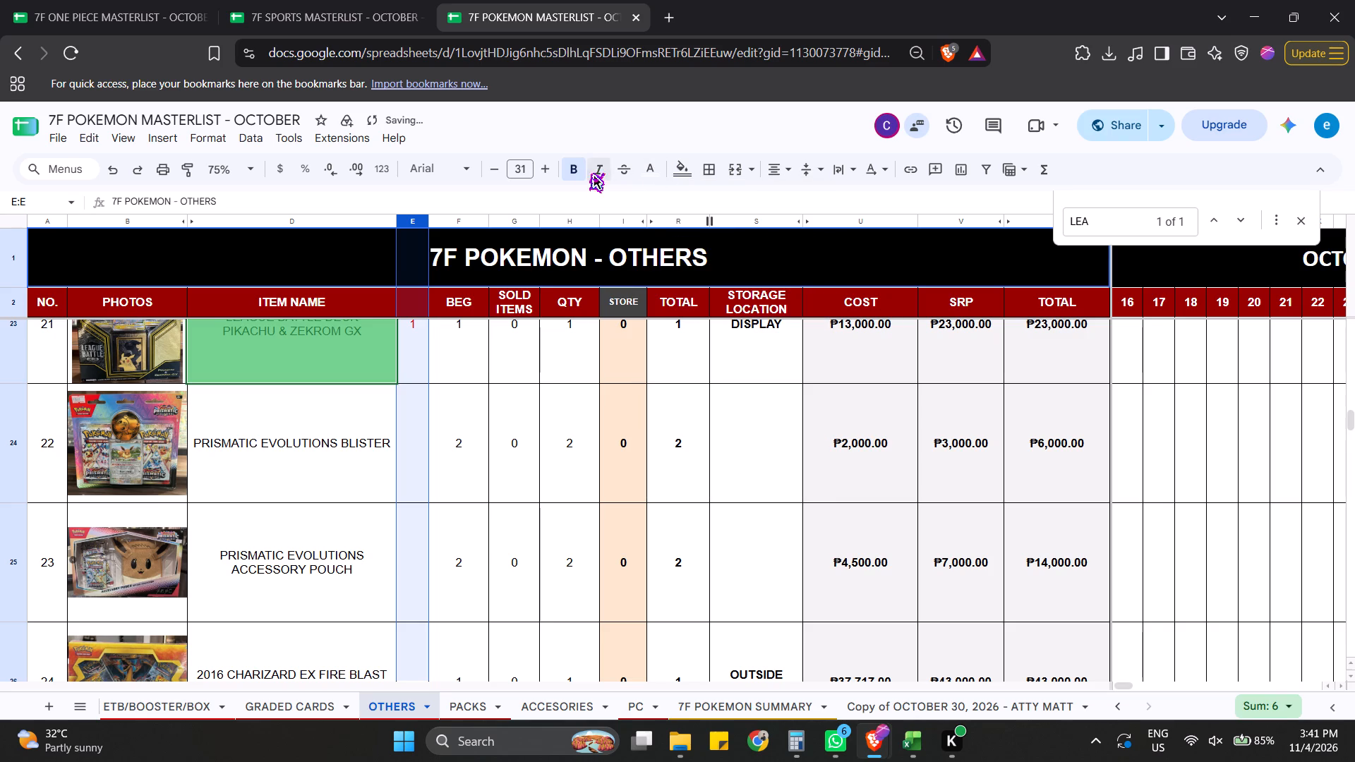
left_click(570, 171)
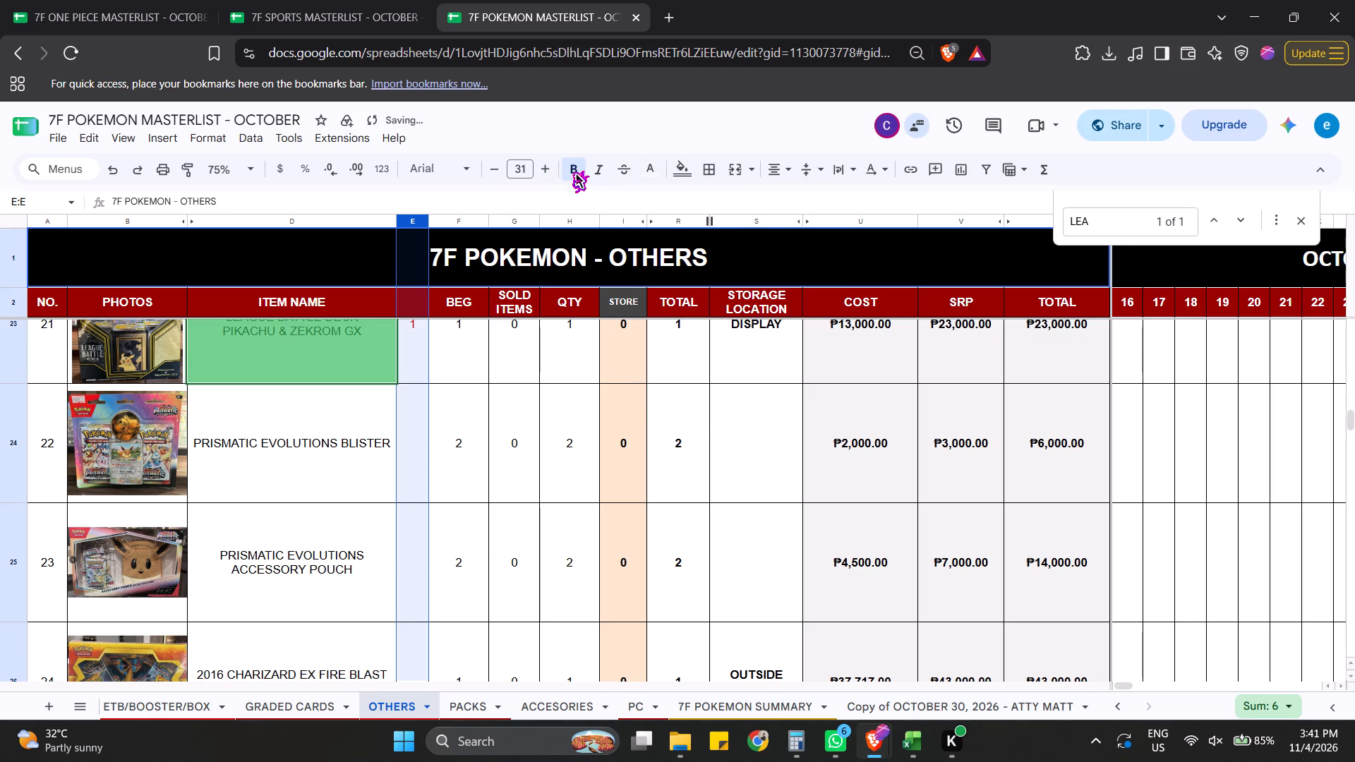
left_click(570, 171)
left_click(546, 174)
left_click(512, 428)
left_click(402, 433)
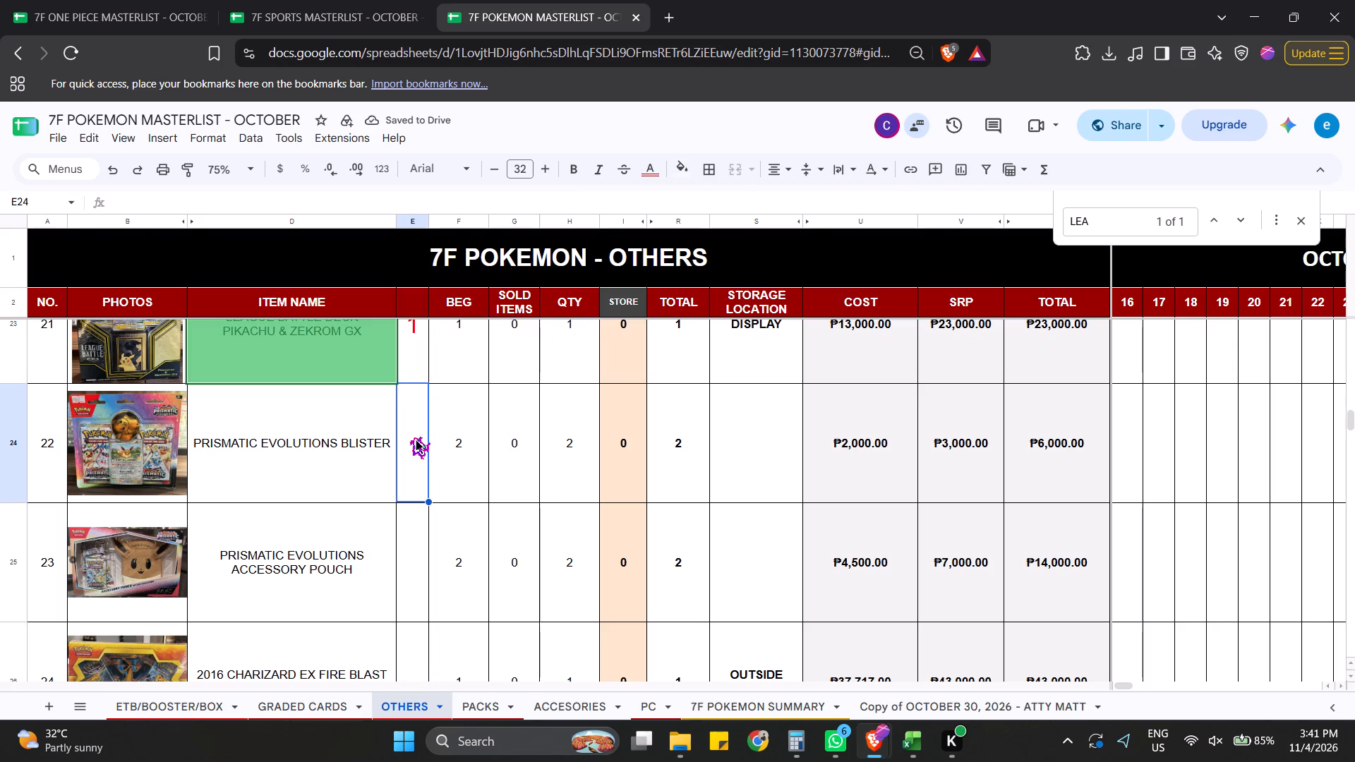
scroll(395, 375, "up", 5)
left_click(423, 445)
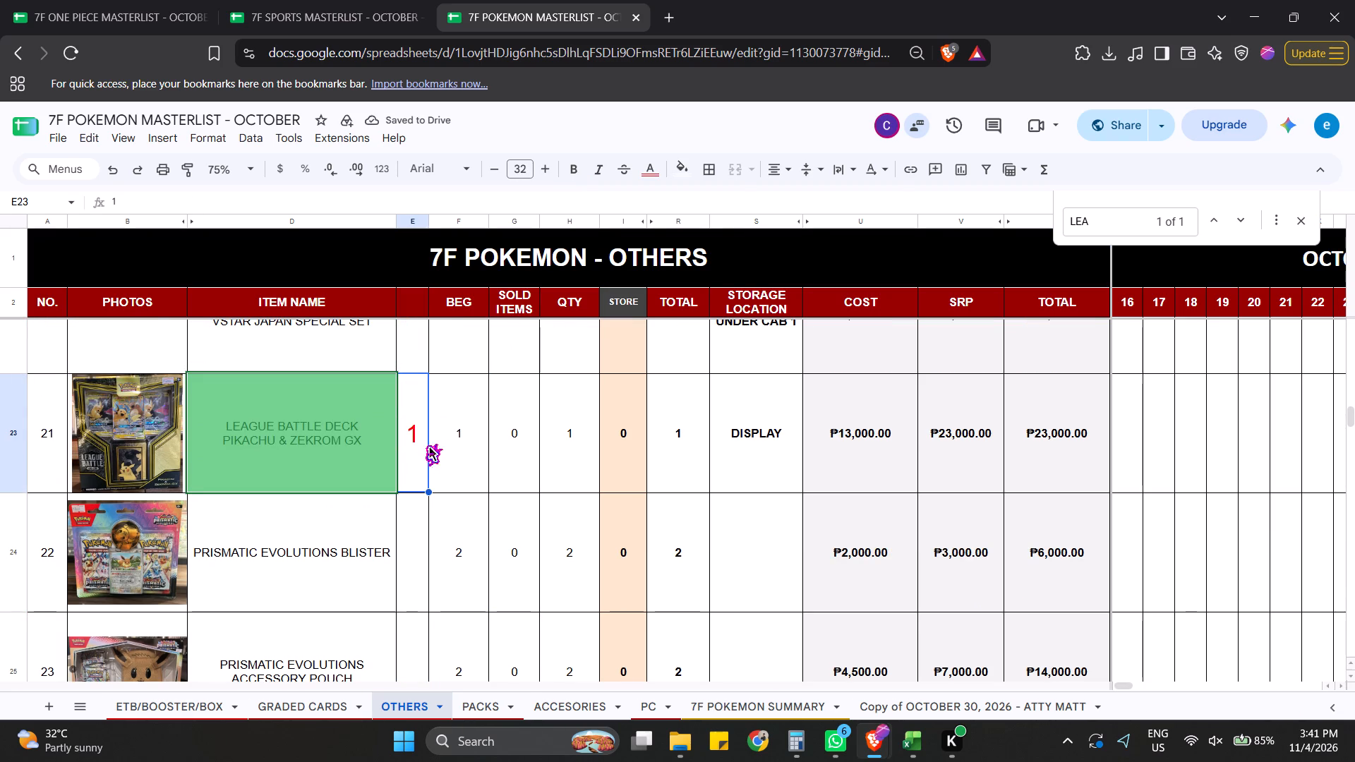
left_click(418, 533)
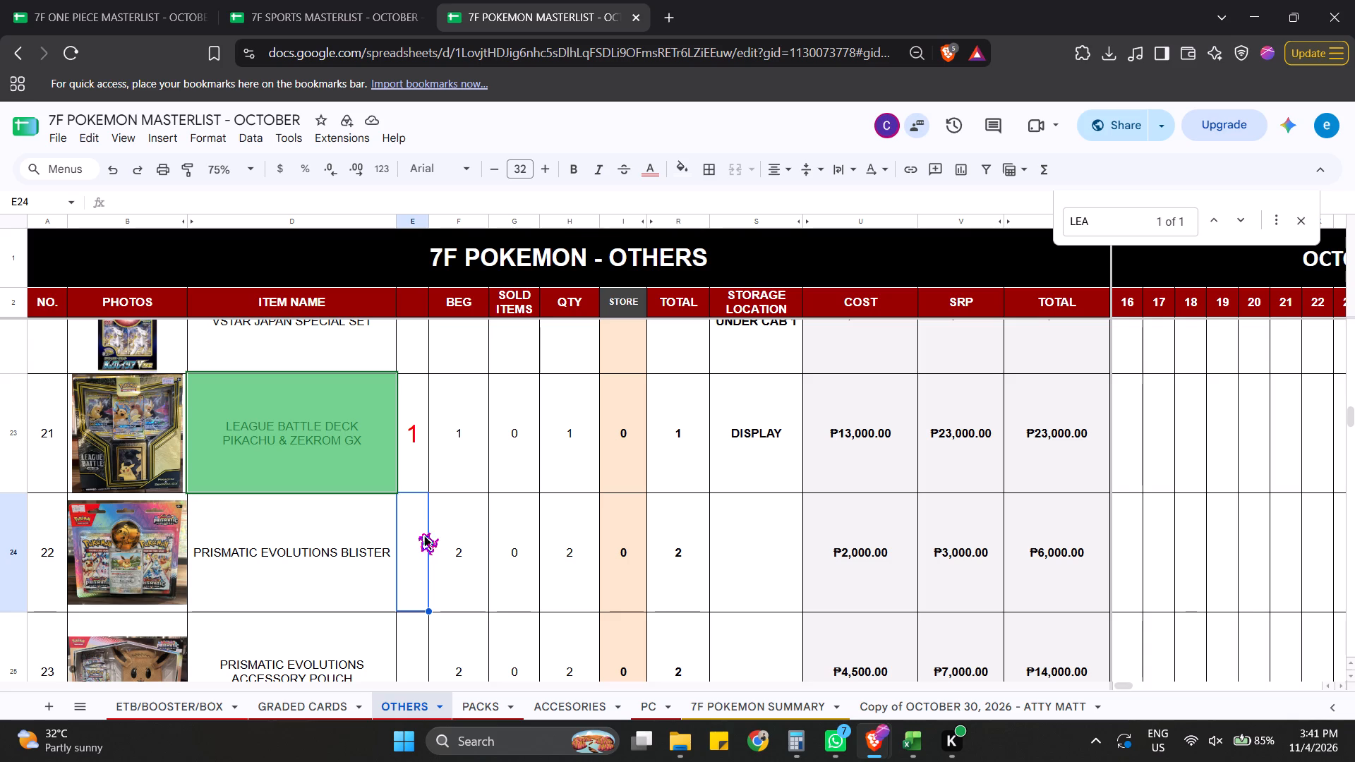
Search the sheet for "5 P" and enter 1 in the new column for the 5 Pack - Ascended Heroes Mini Tin Can.
key("ctrl+f")
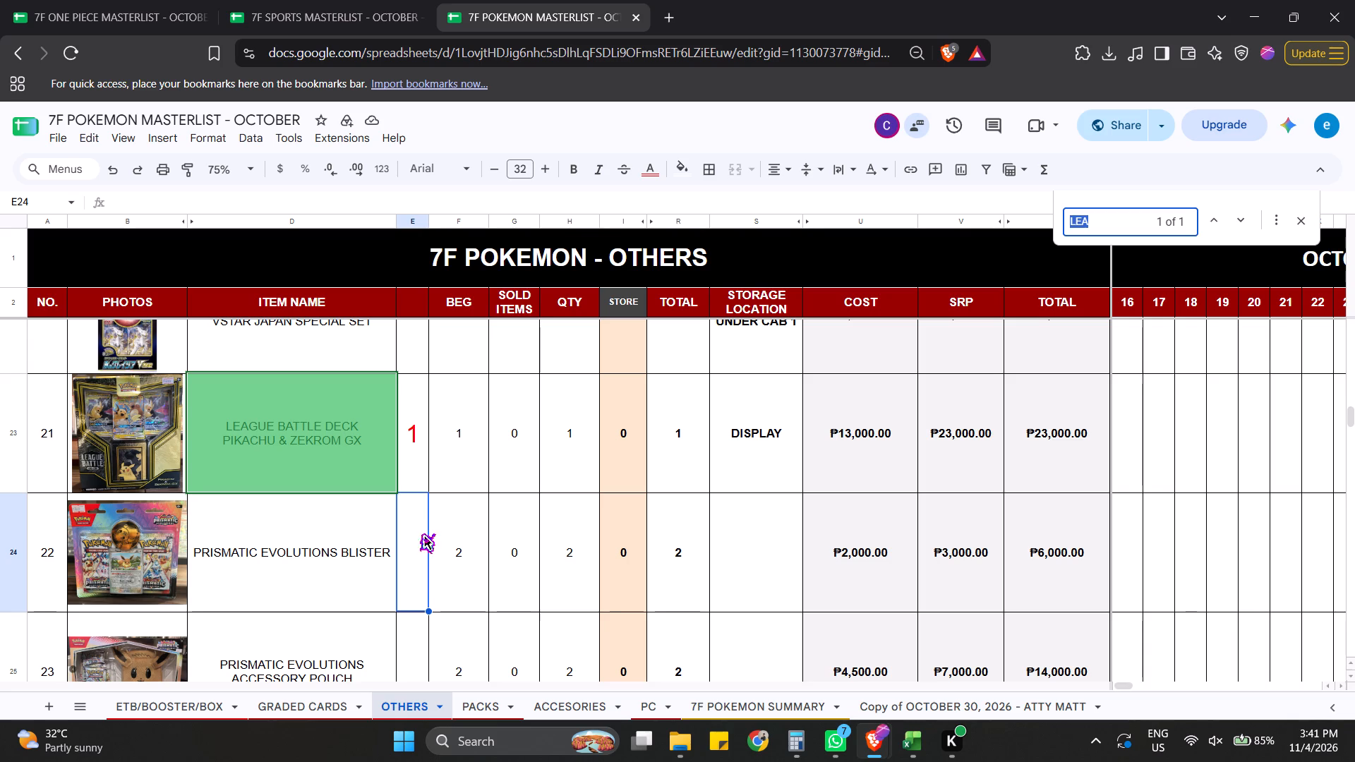
type("5 P")
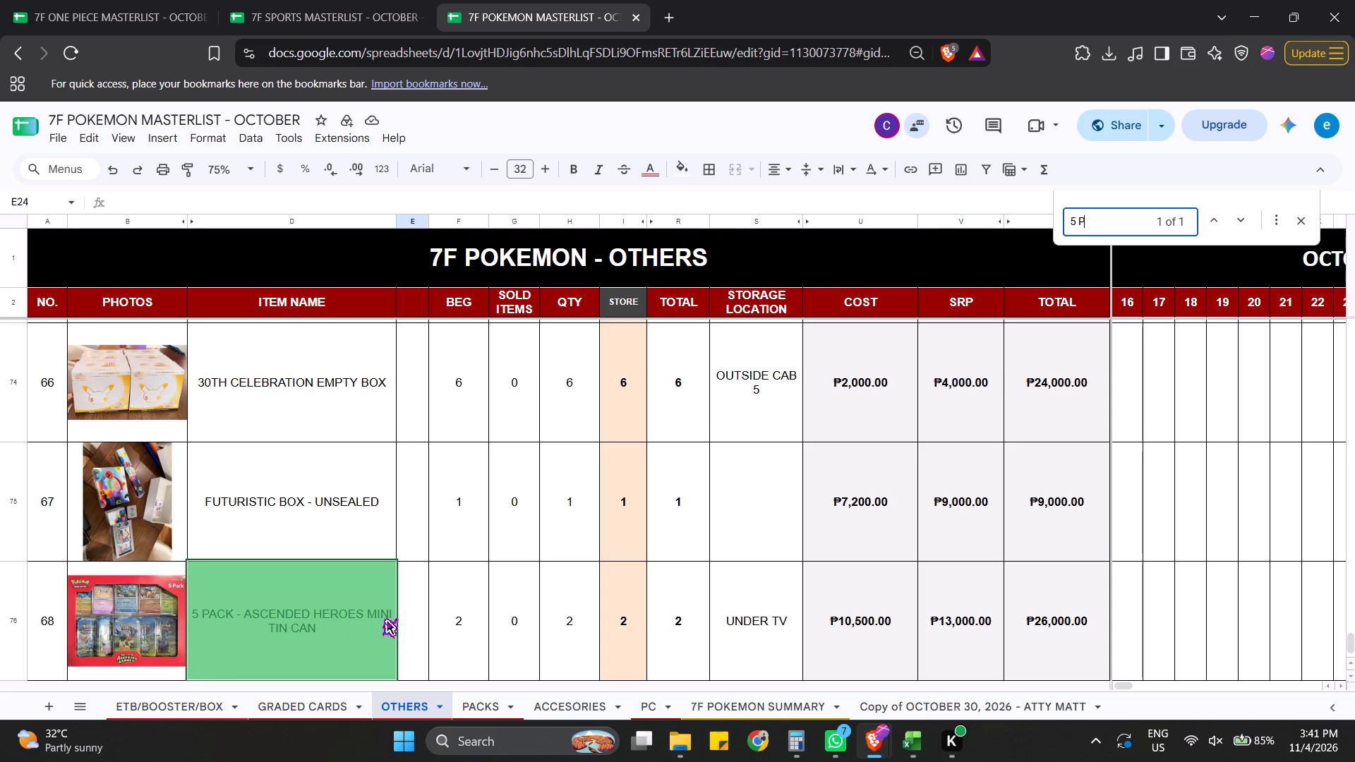
left_click(413, 603)
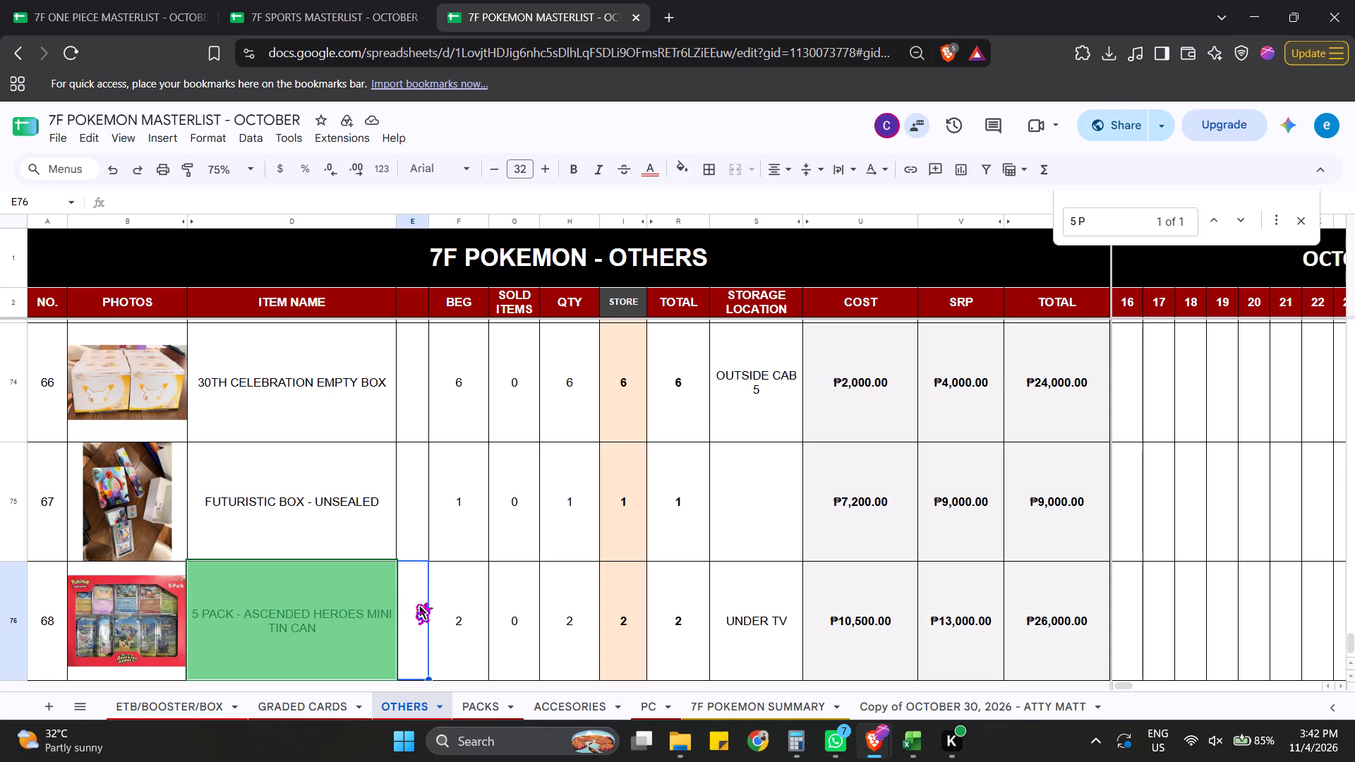
key("1")
key("Return")
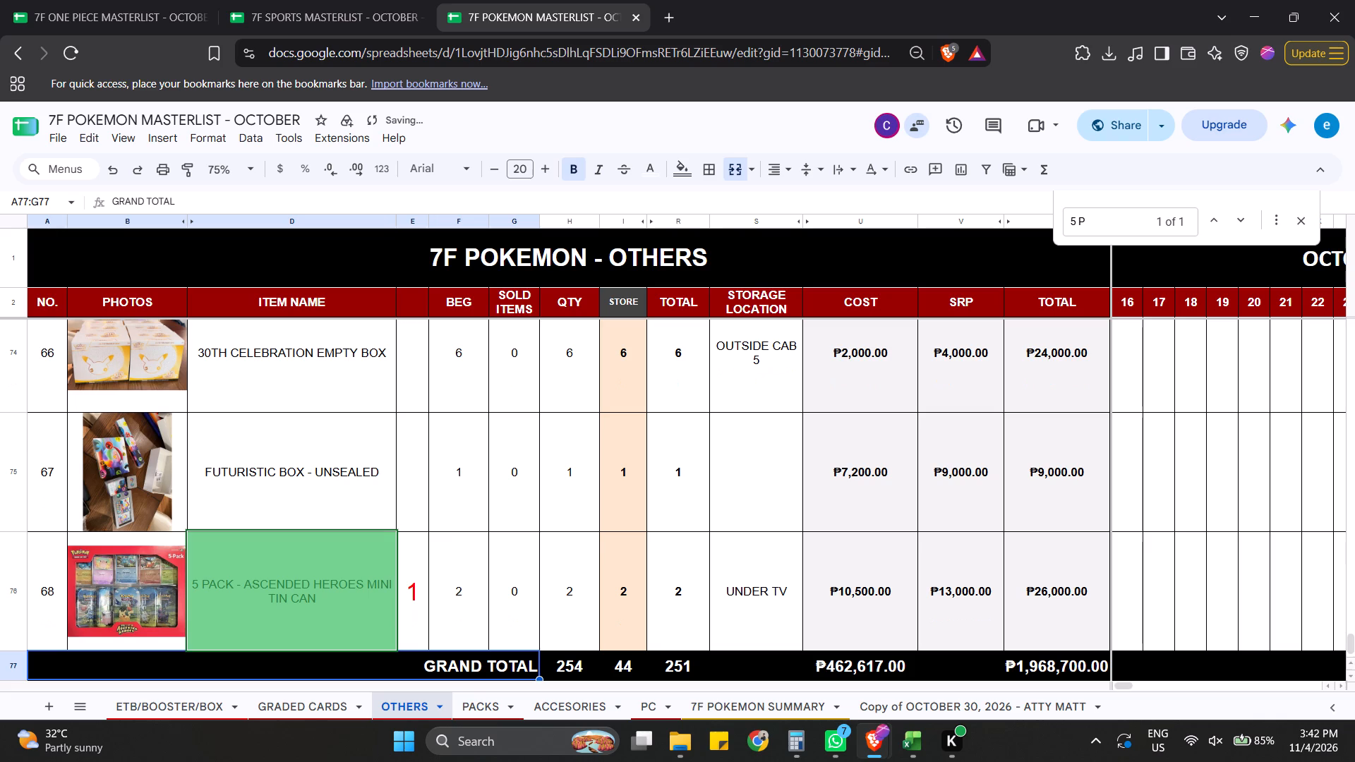
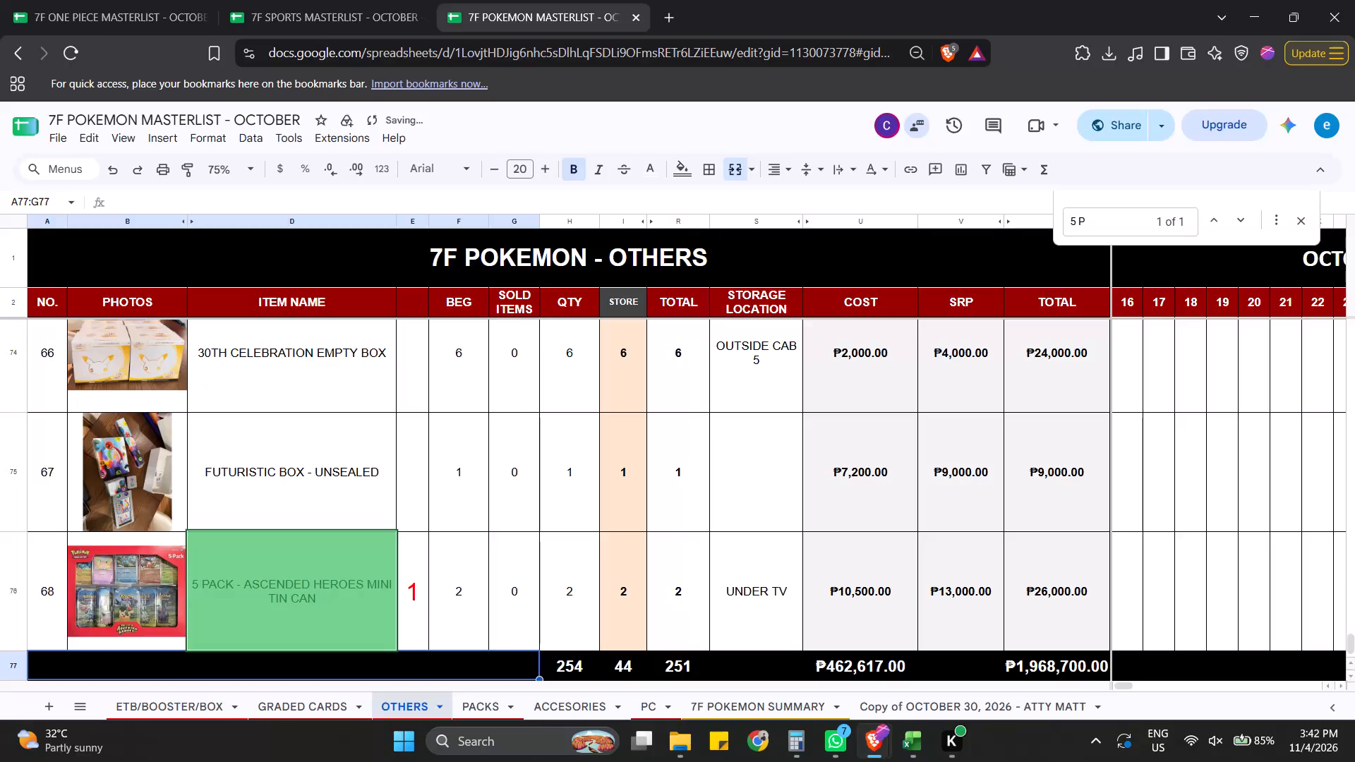
Search the OTHERS sheet for "PREMI" to look for the premium collection items.
left_click(1110, 210)
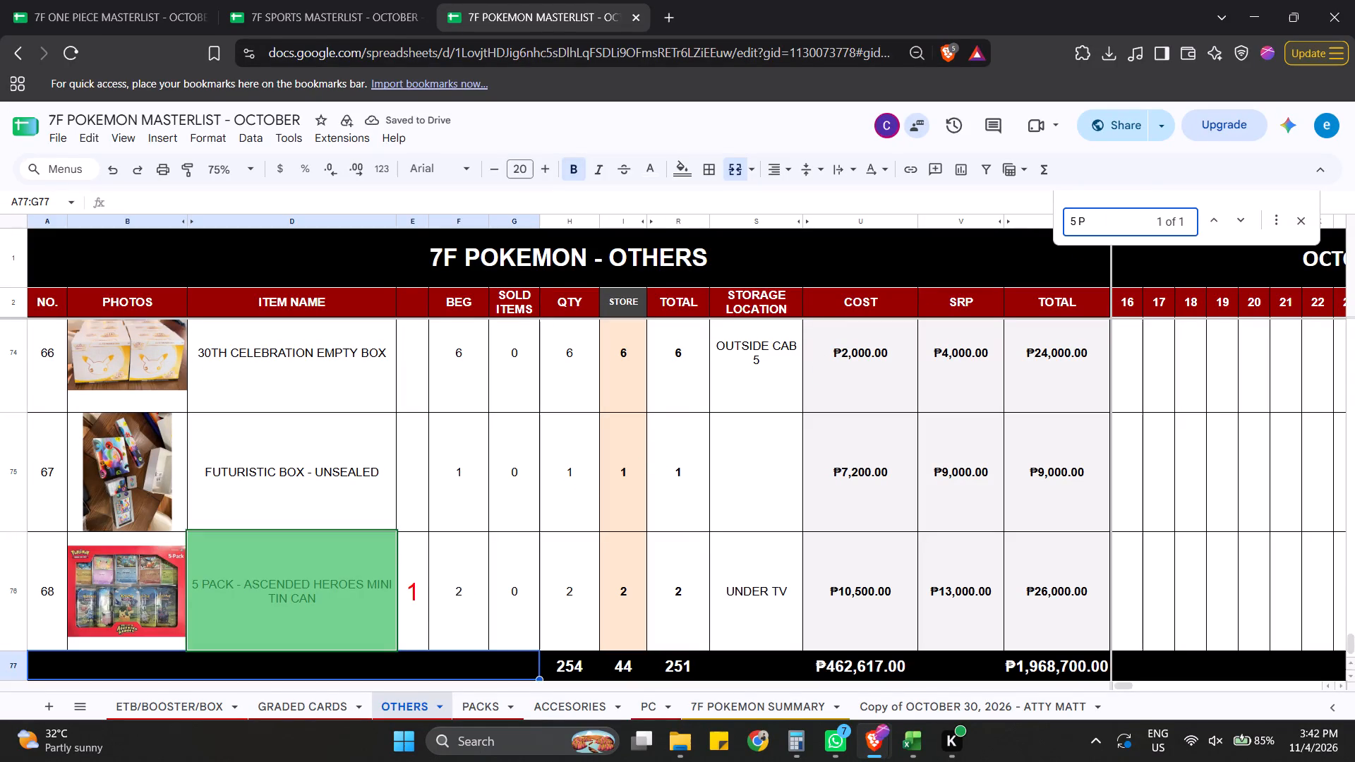
key("BackSpace")
key("BackSpace")
key("BackSpace")
key("BackSpace")
key("BackSpace")
key("BackSpace")
key("BackSpace")
key("BackSpace")
key("BackSpace")
key("BackSpace")
key("BackSpace")
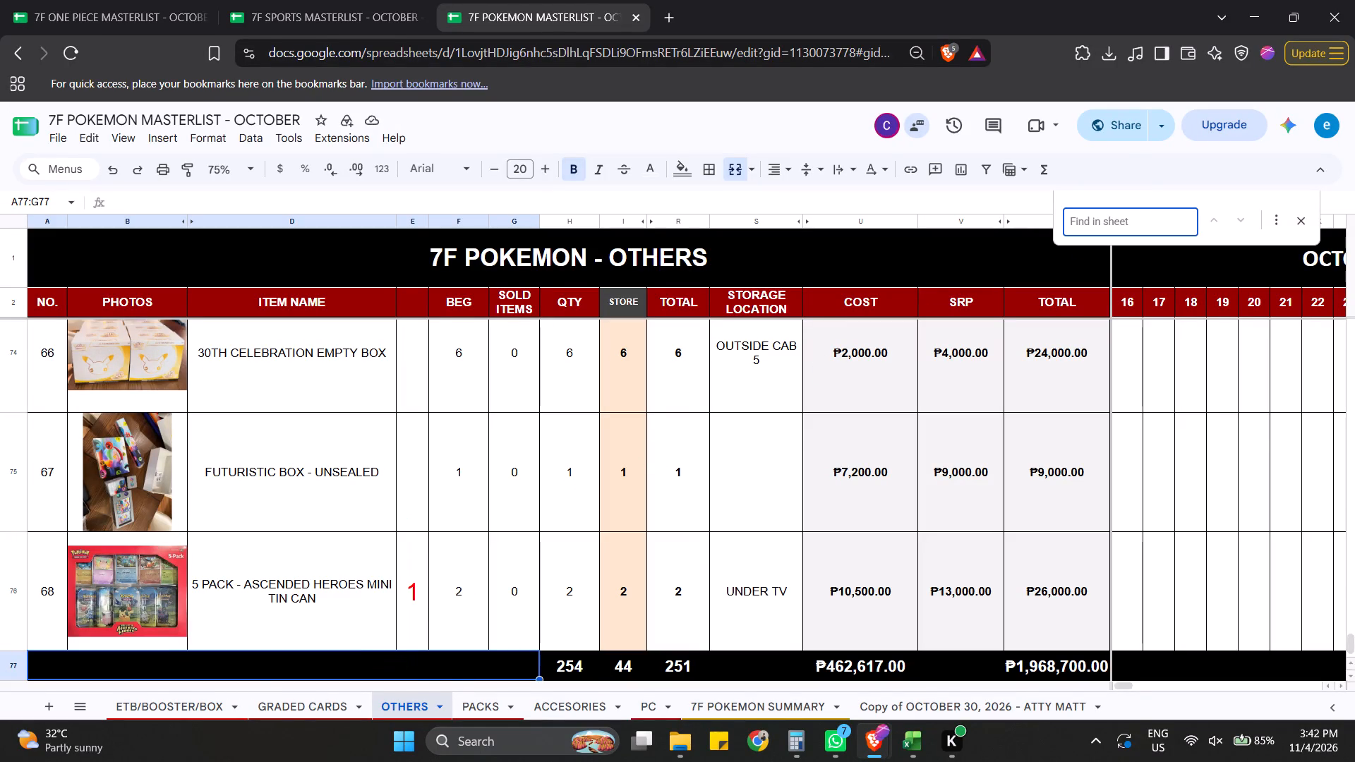
type("PRE")
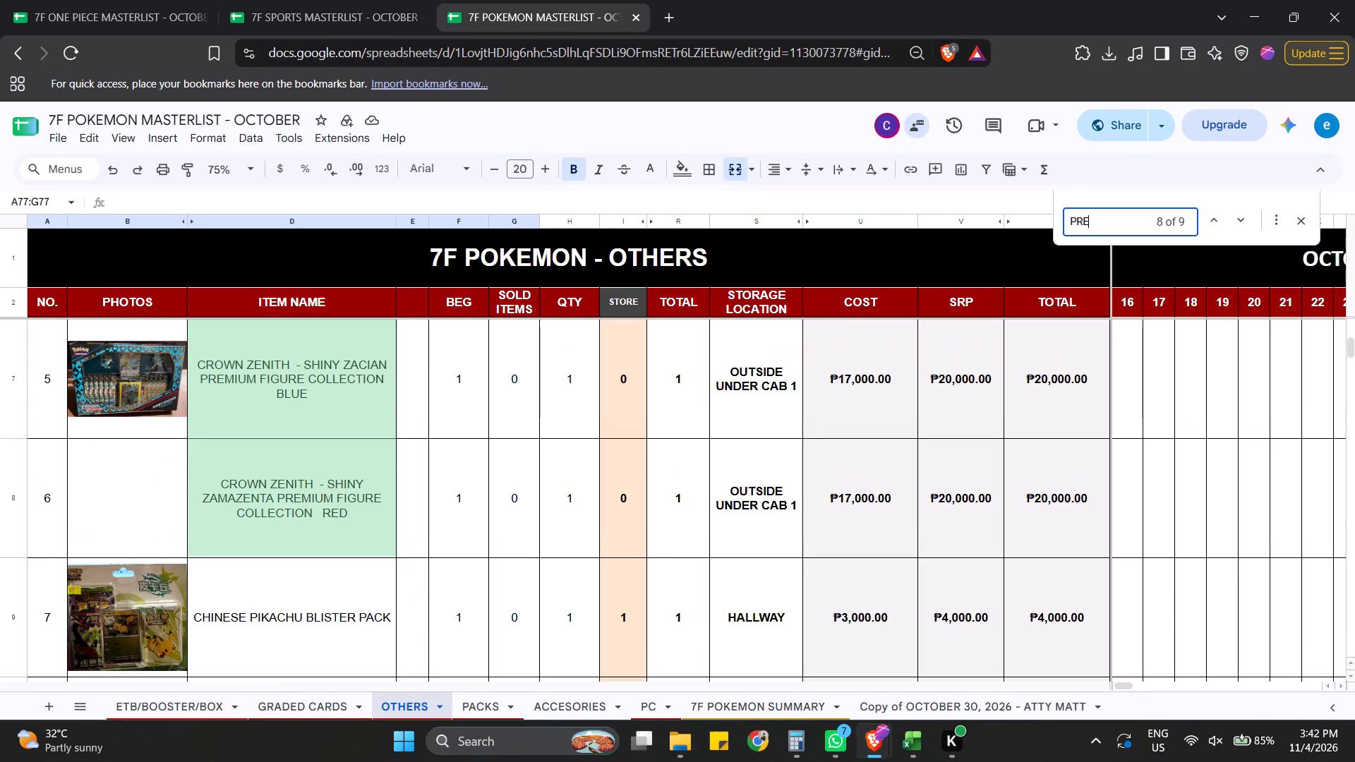
type("MI")
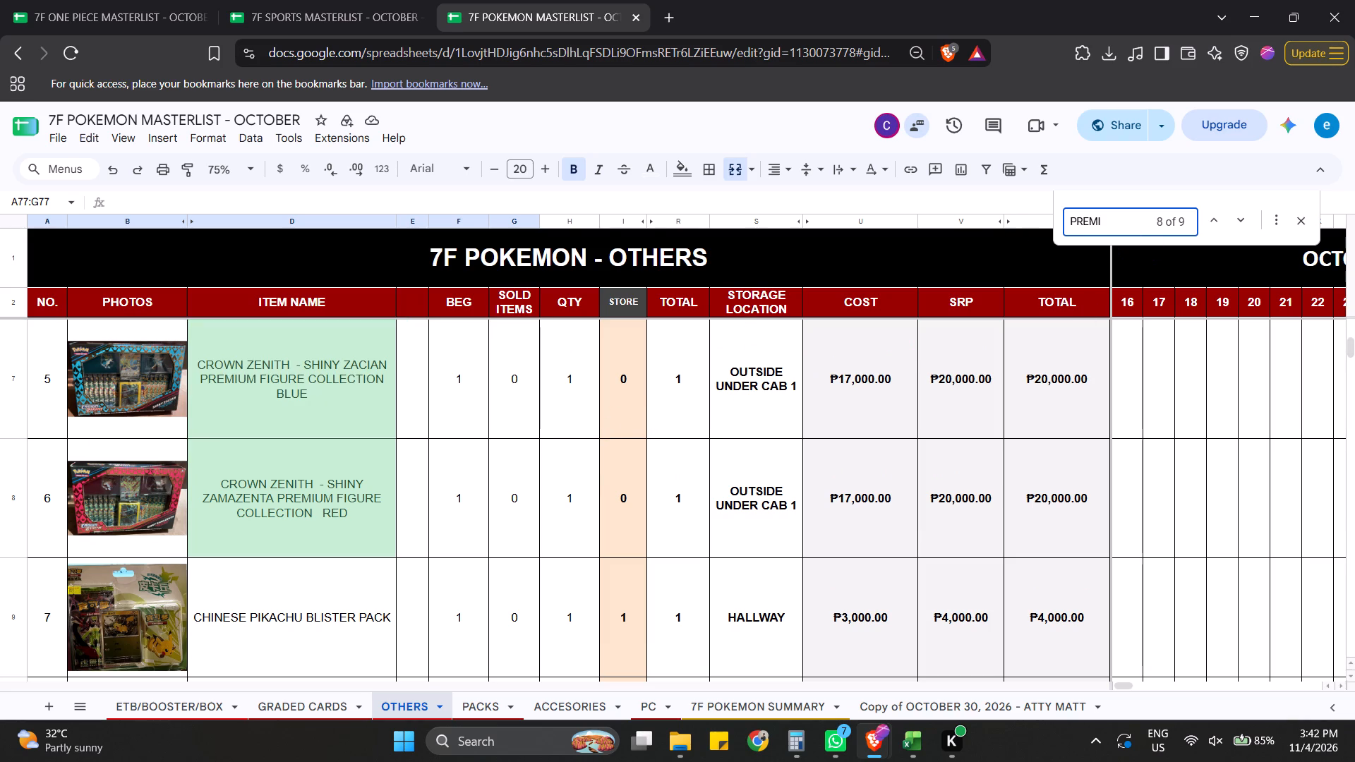
Search the sheet for "GARD" and enter 1 in the new column for the Ascended Heroes Gardevoir item.
left_click_drag(1115, 213, 1025, 218)
type("GARD")
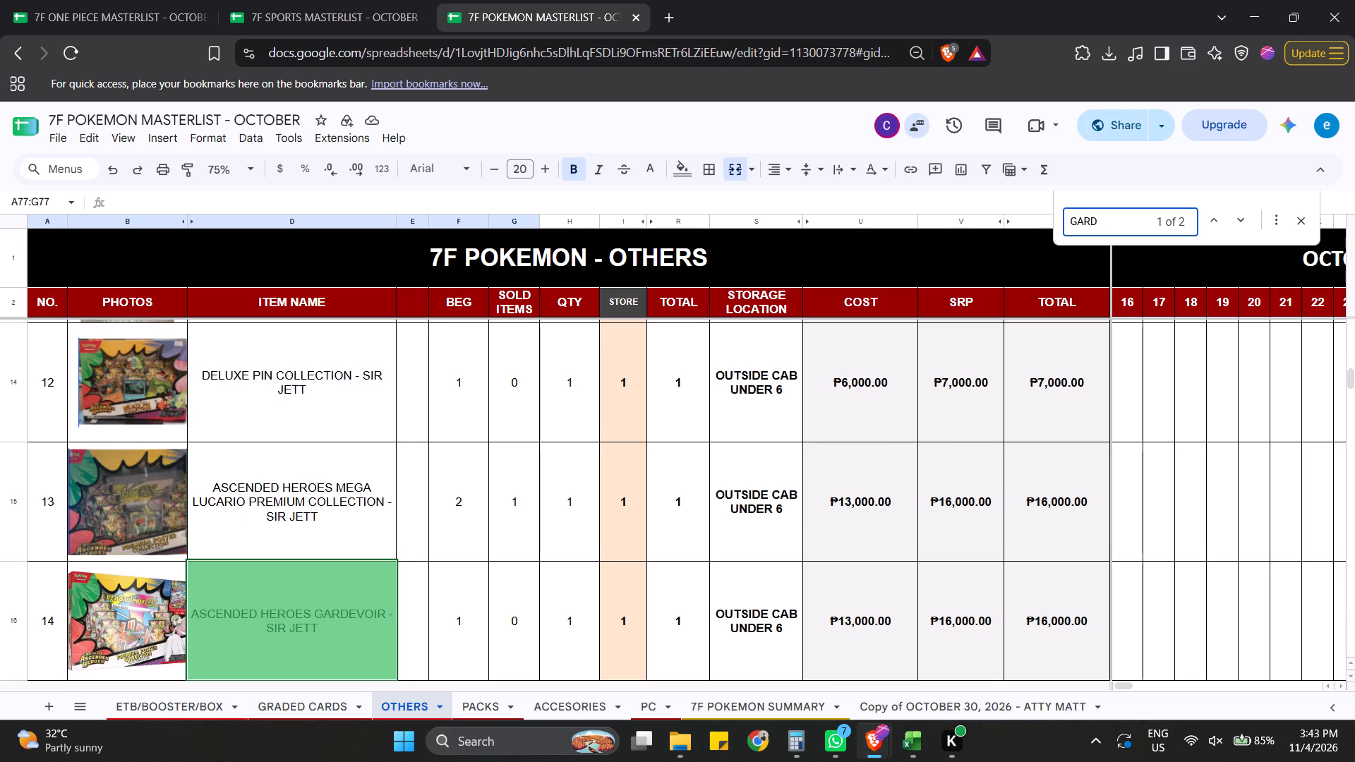
left_click(410, 627)
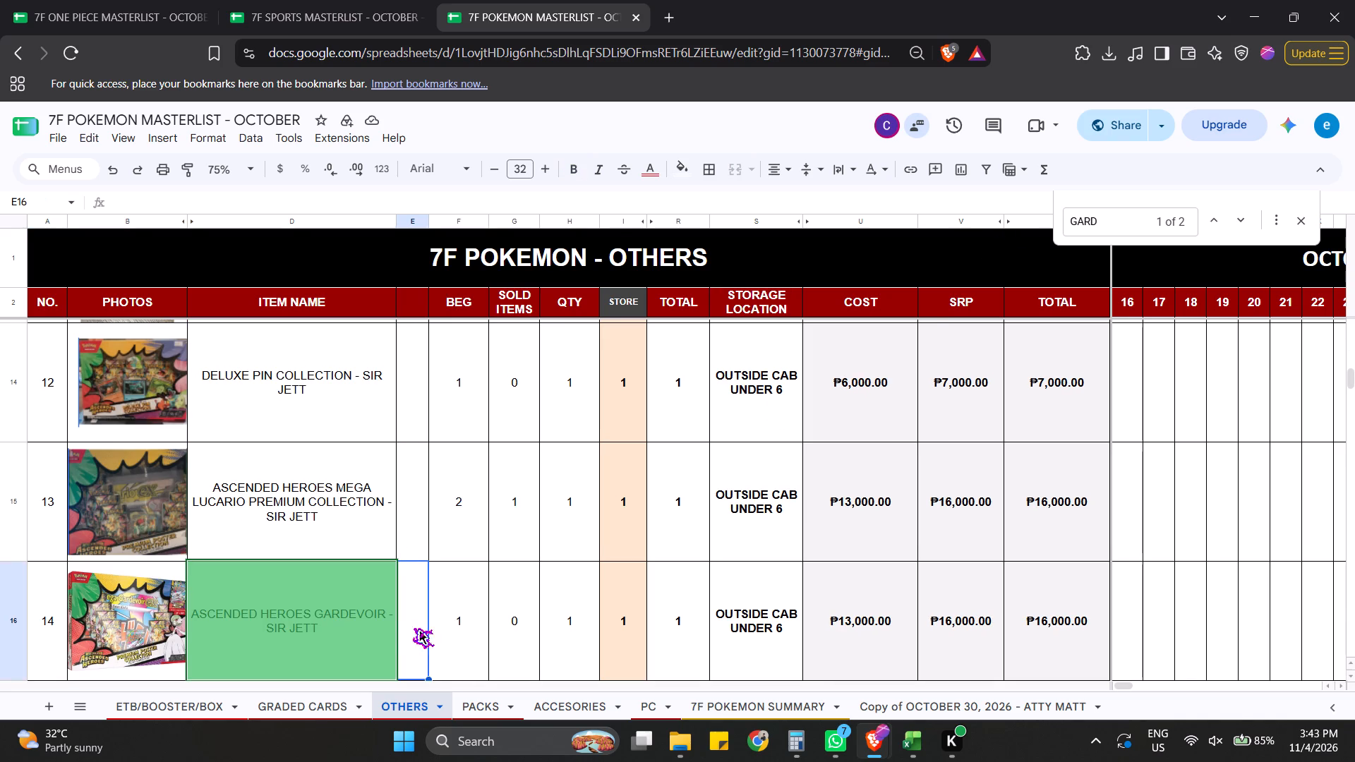
key("1")
left_click_drag(512, 603, 519, 603)
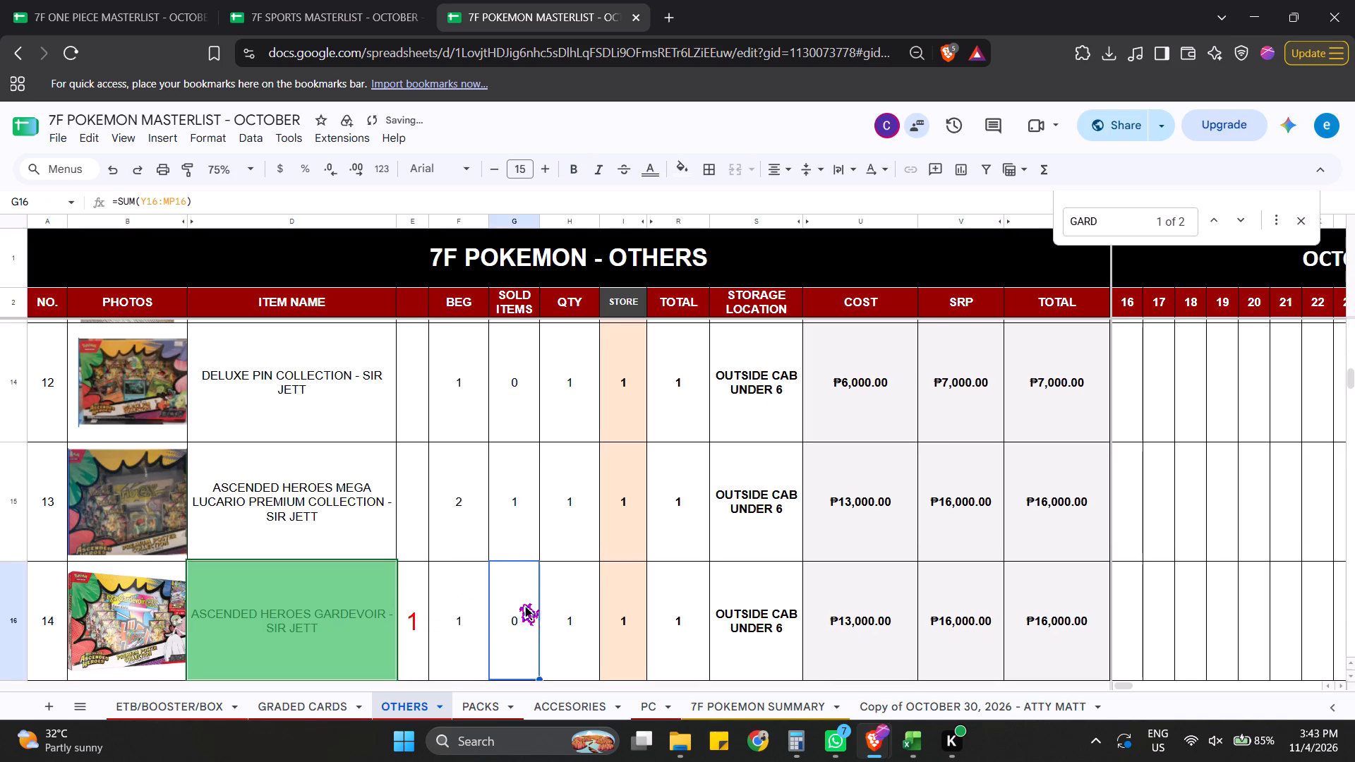
Search the sheet for "LUCA" and go to the match for the Ascended Heroes Mega Lucario Premium Collection.
left_click_drag(1115, 226, 953, 234)
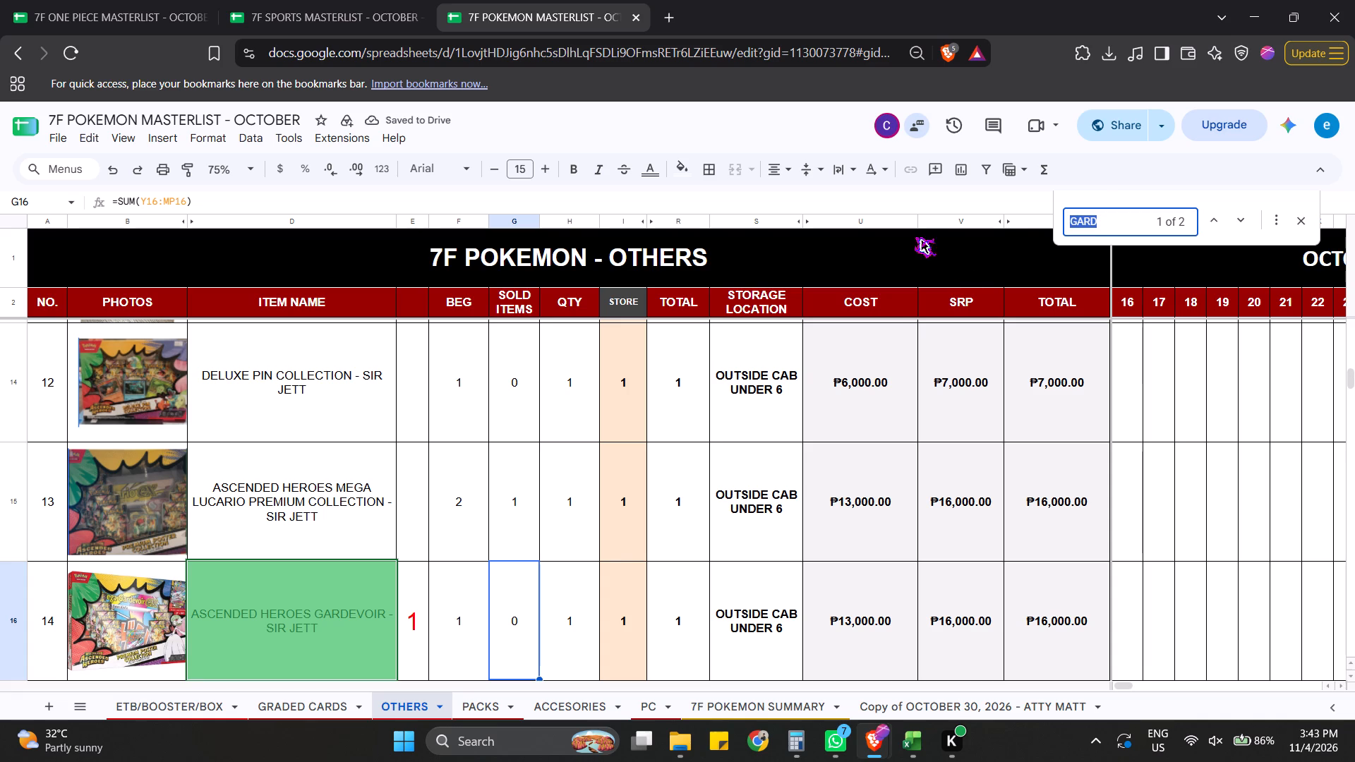
type("LUCA")
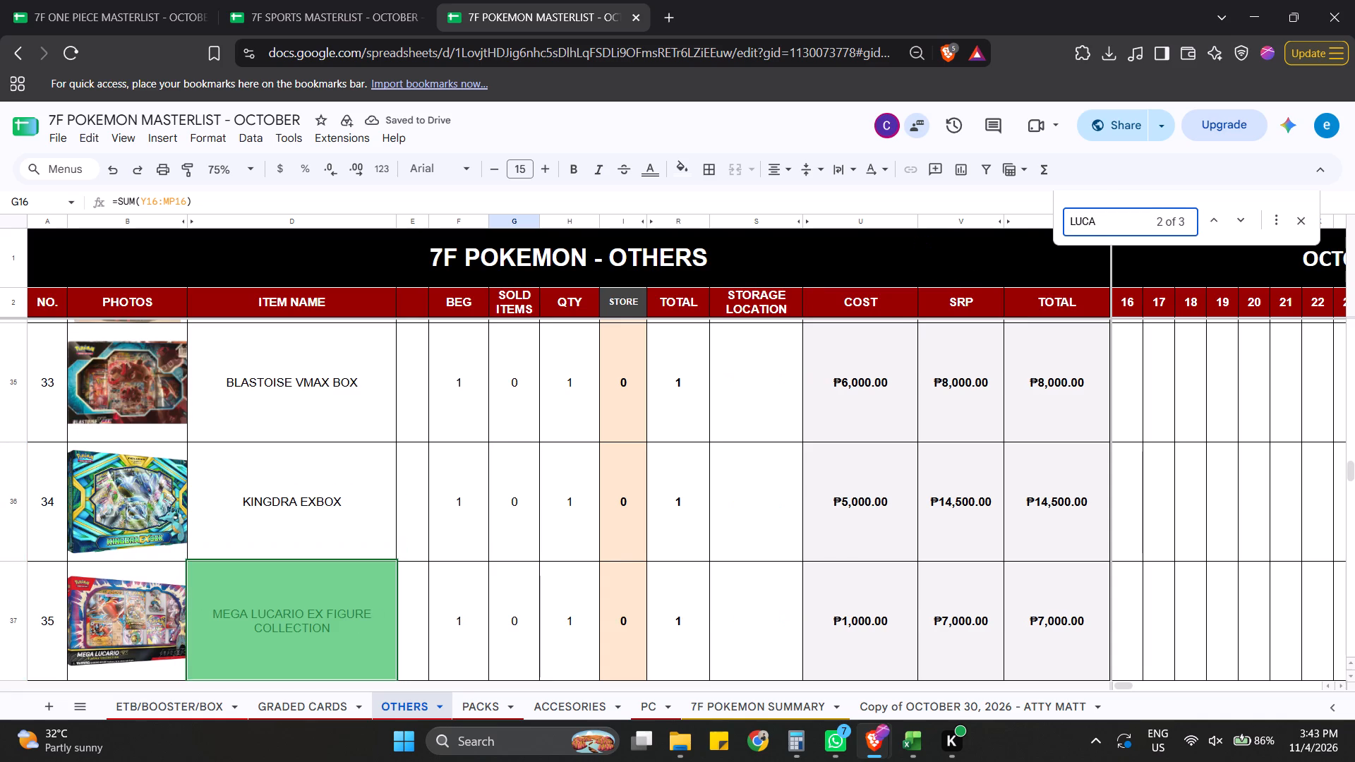
left_click(1214, 215)
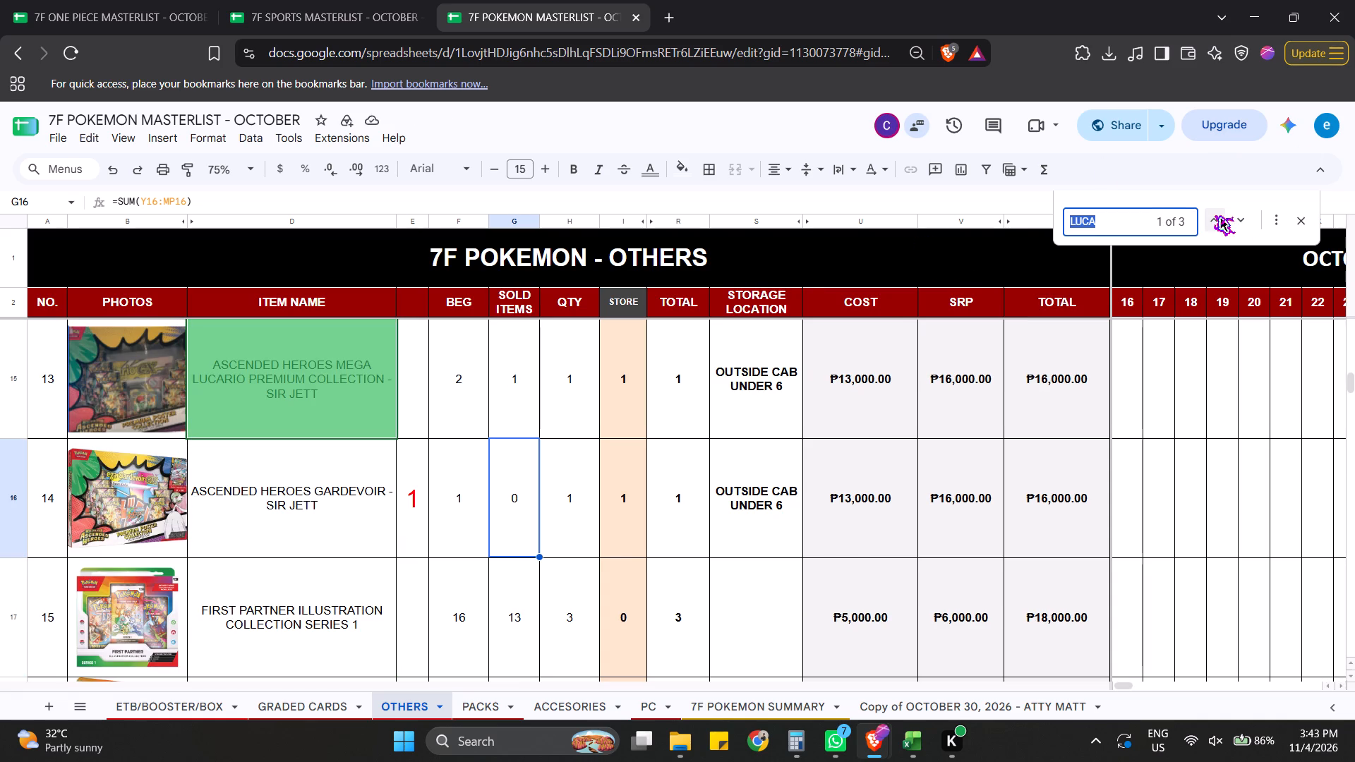
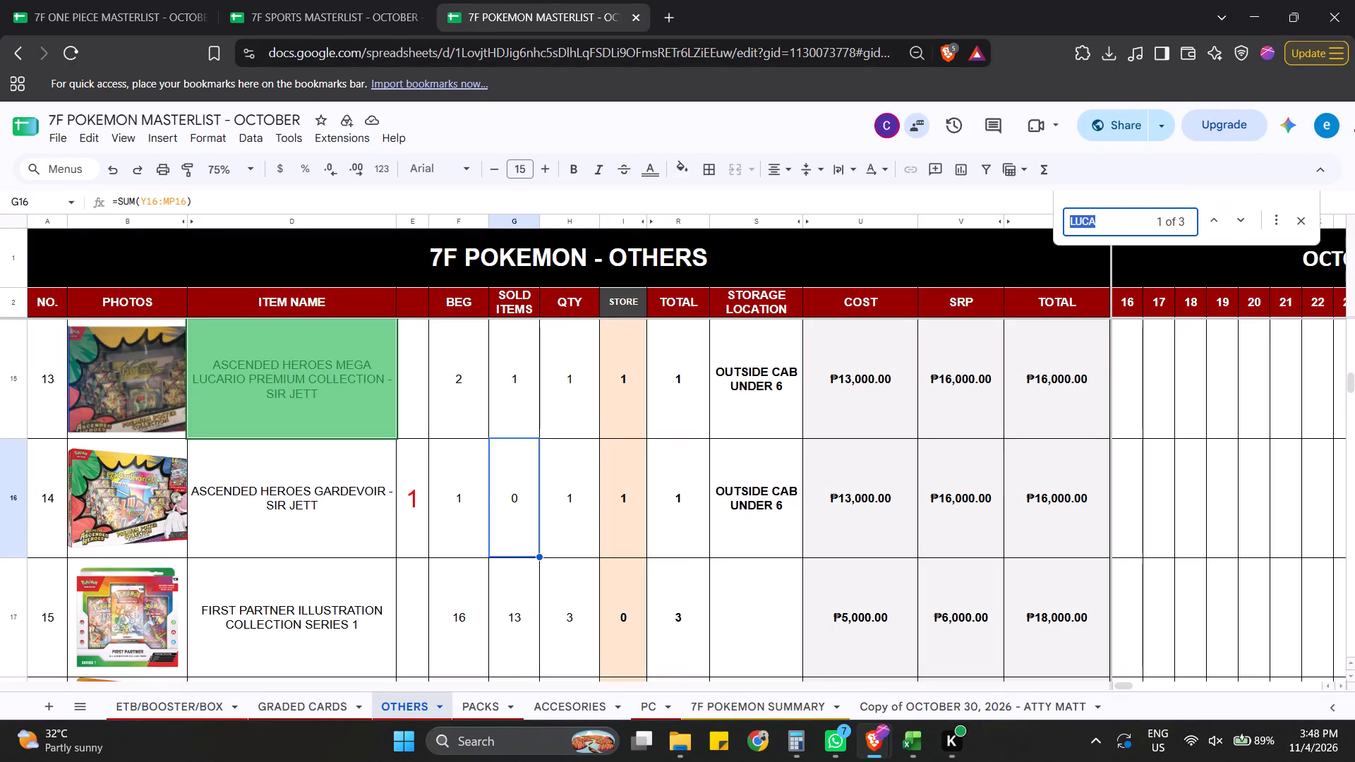
Search the sheet for "DELU" and enter 1 in the new column for the Deluxe Pin Collection item.
key("d")
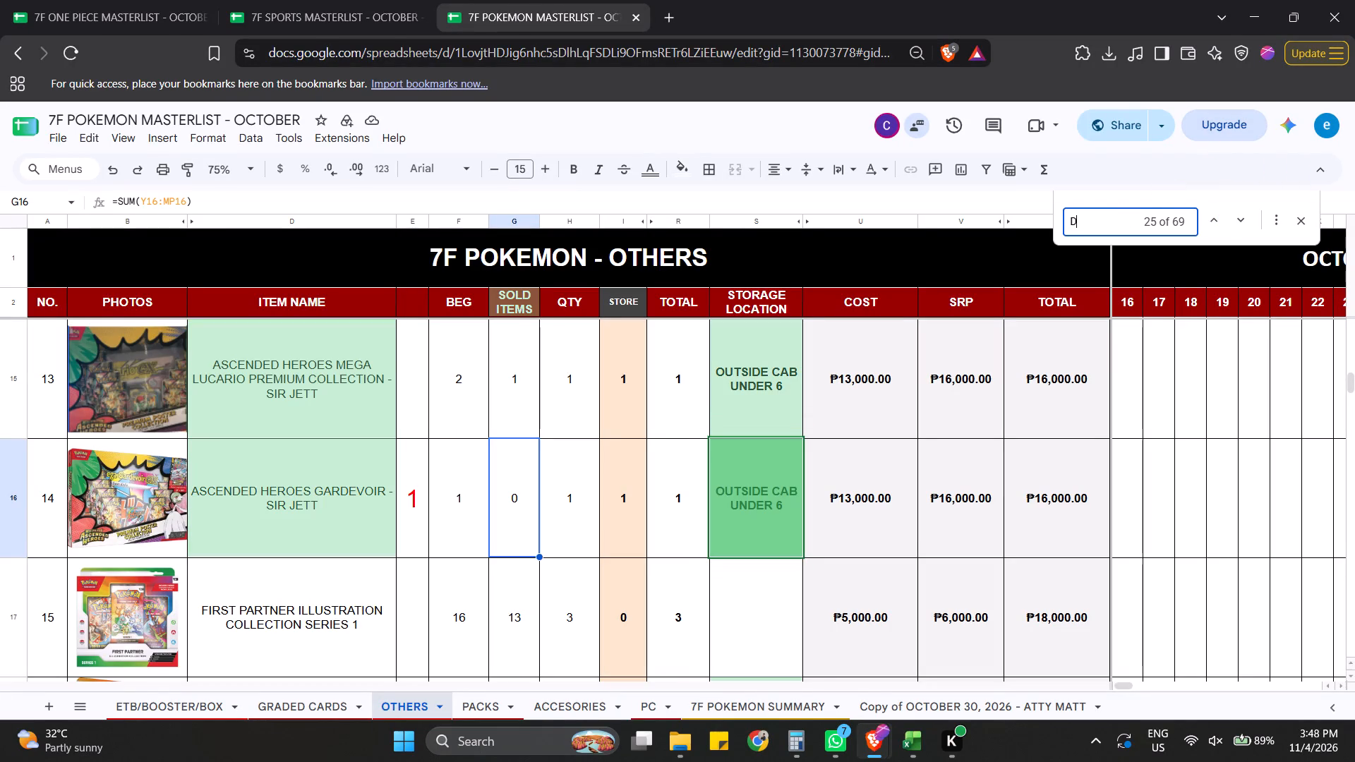
type("ELU")
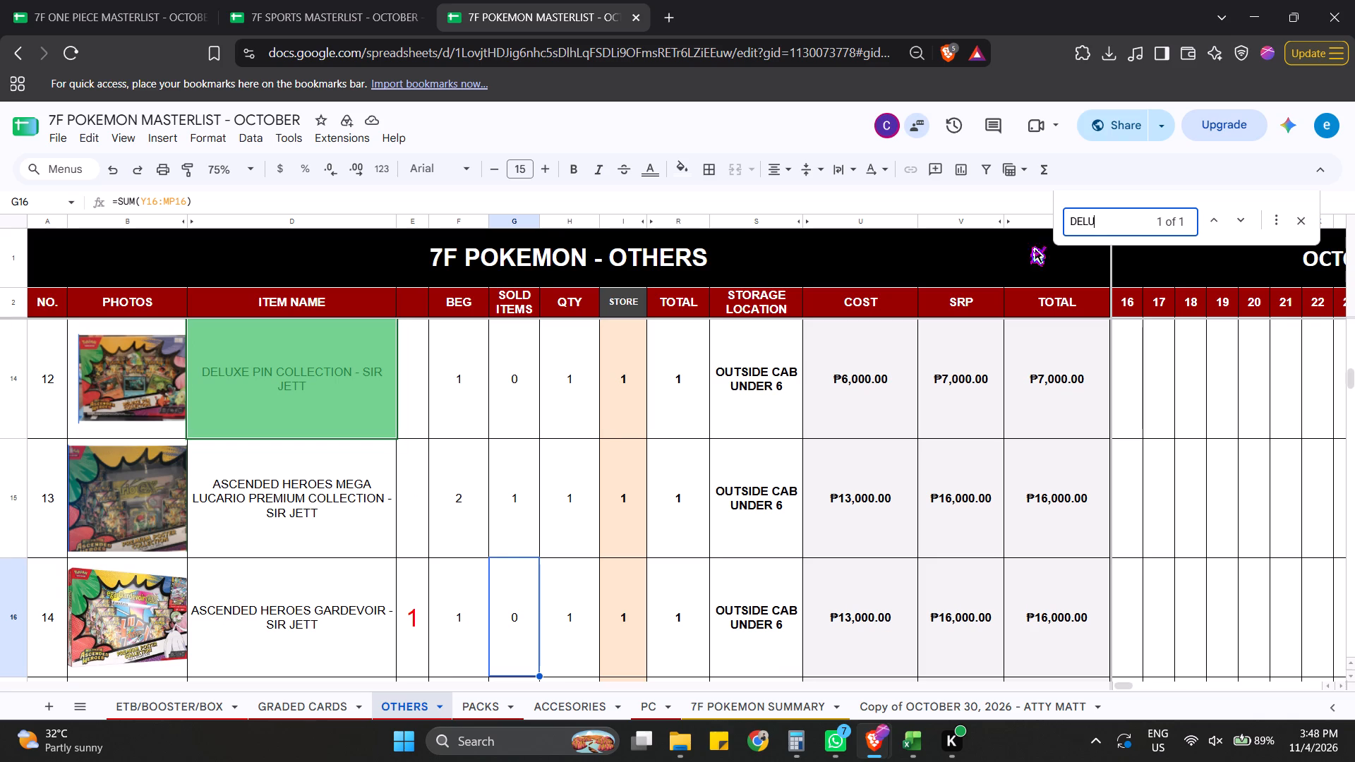
left_click(398, 385)
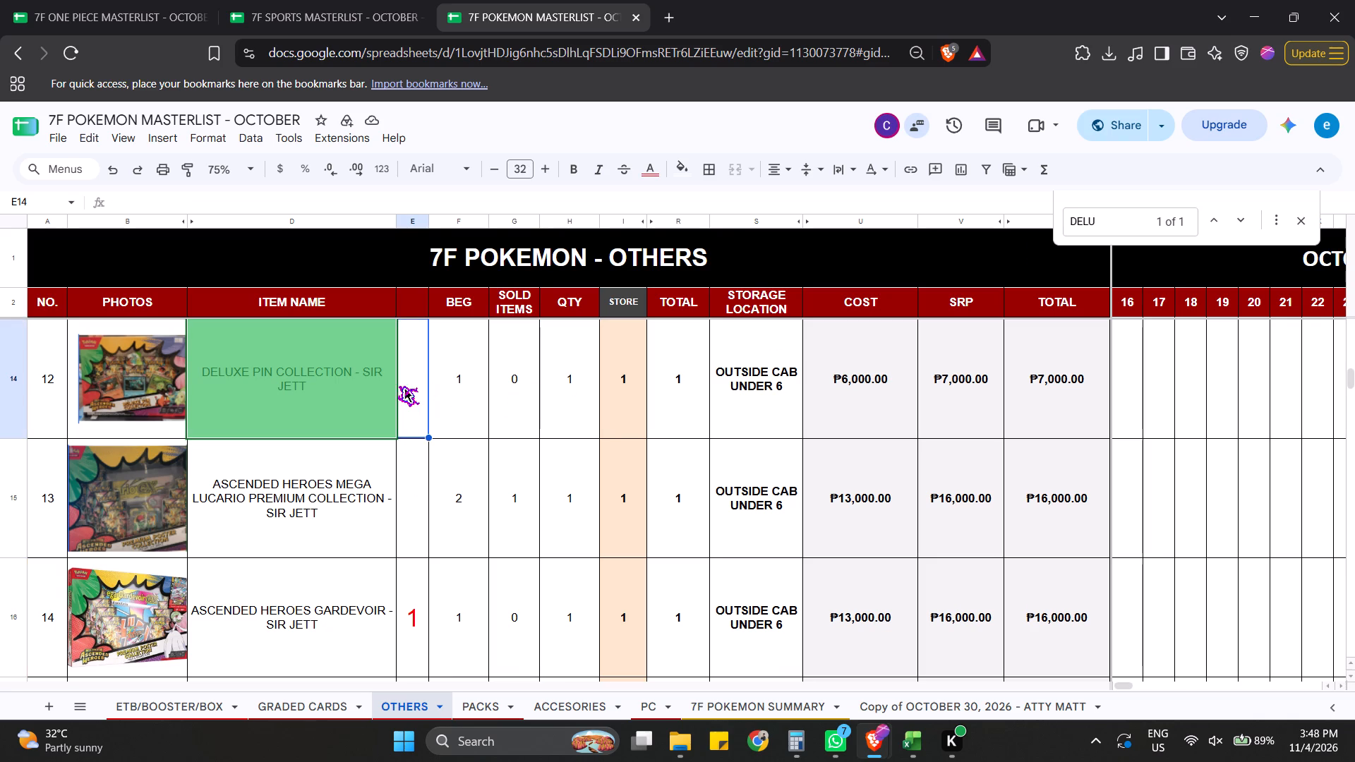
key("1")
key("Return")
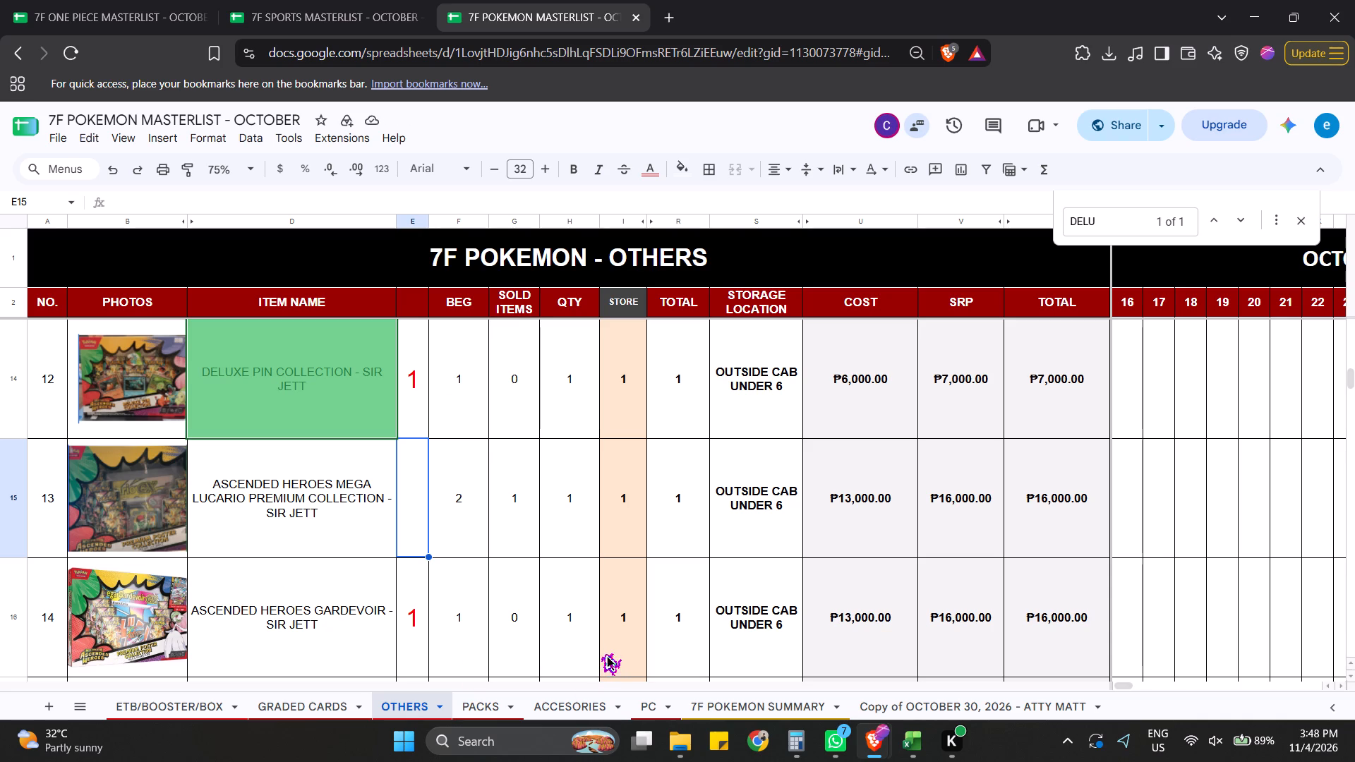
Look through the end of the OTHERS sheet, including the blank rows between items 64 and 65.
scroll(479, 572, "down", 6)
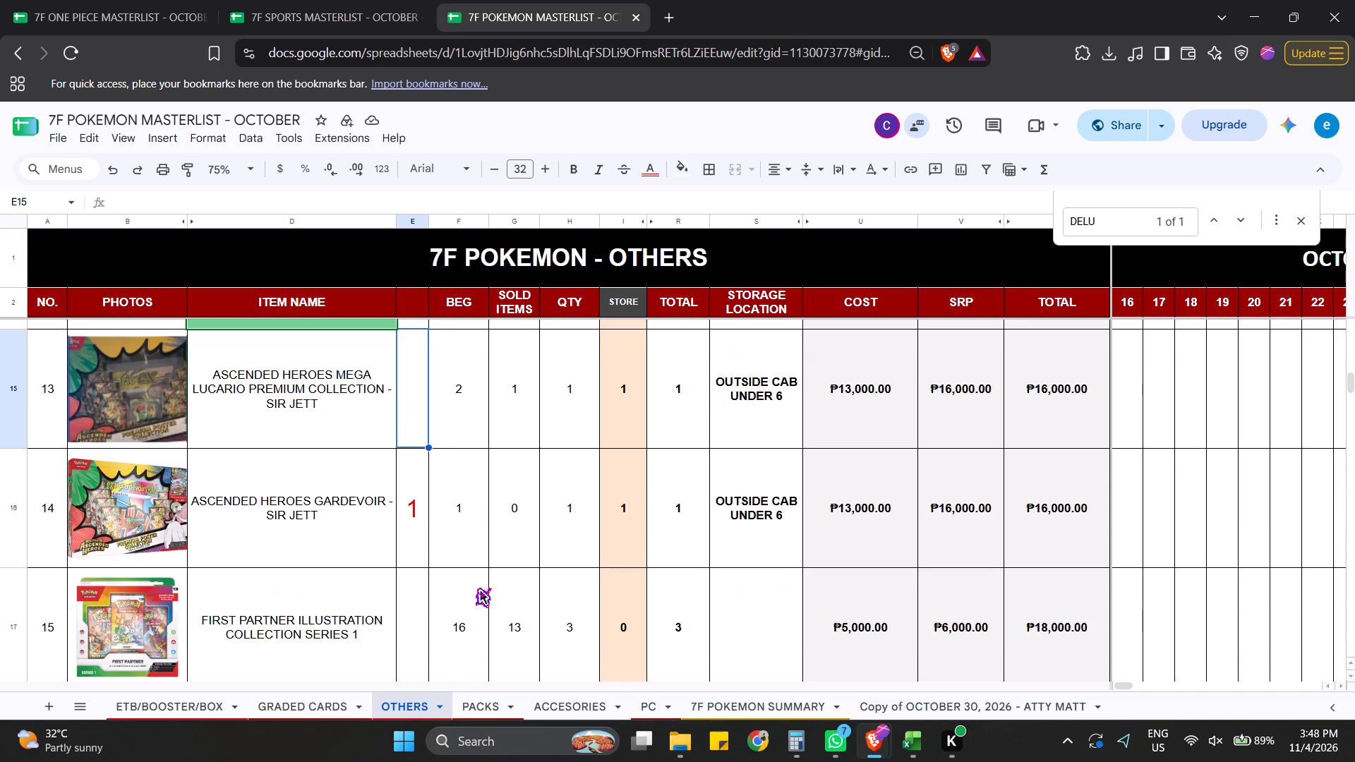
scroll(474, 587, "down", 12)
left_click_drag(1351, 388, 1344, 445)
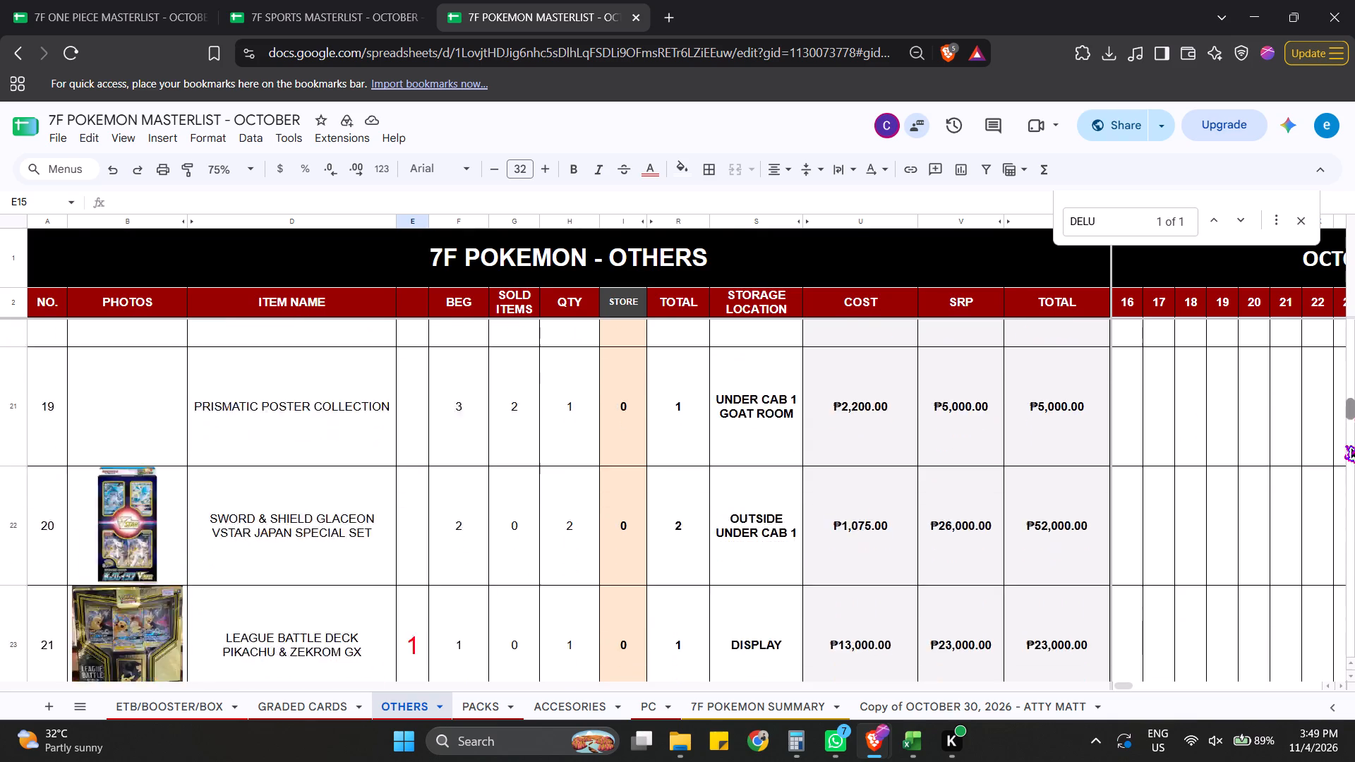
left_click_drag(1344, 445, 1351, 690)
scroll(553, 646, "up", 2)
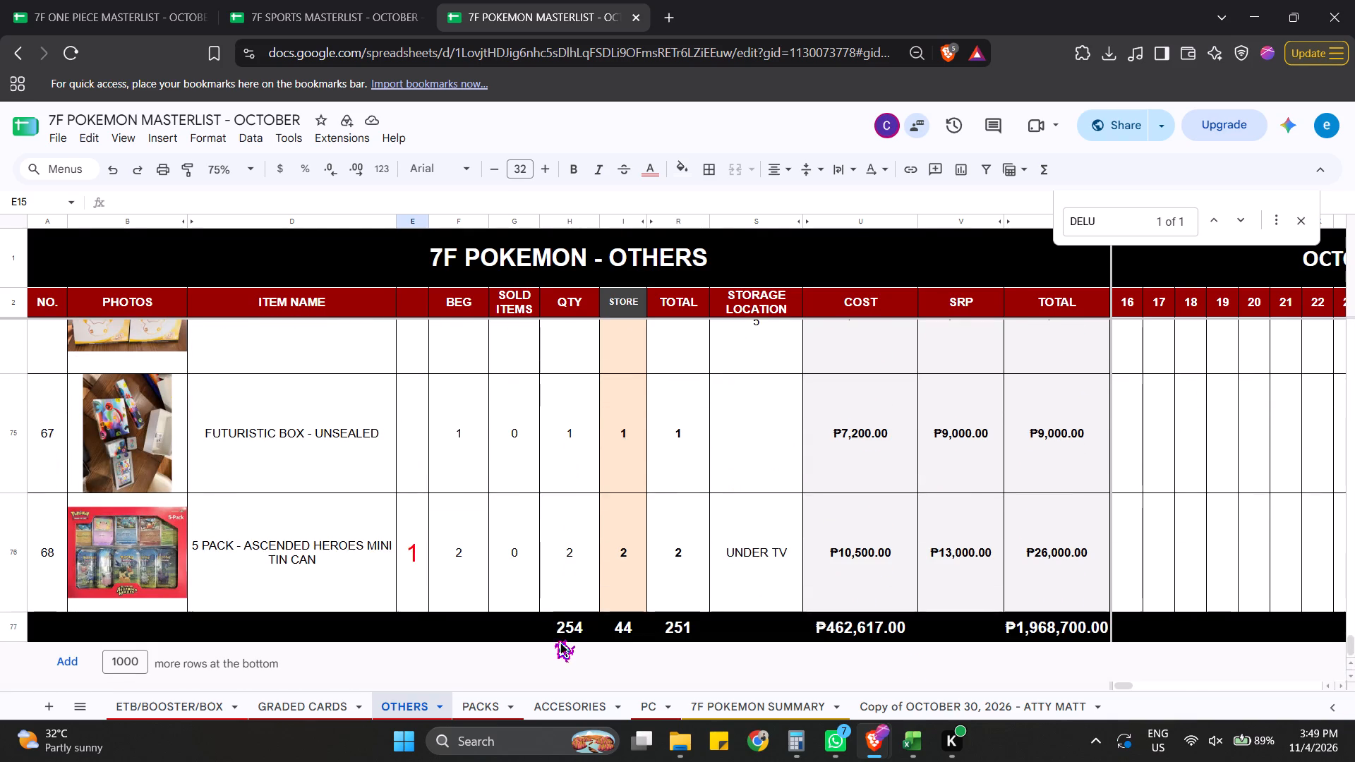
scroll(554, 640, "up", 15)
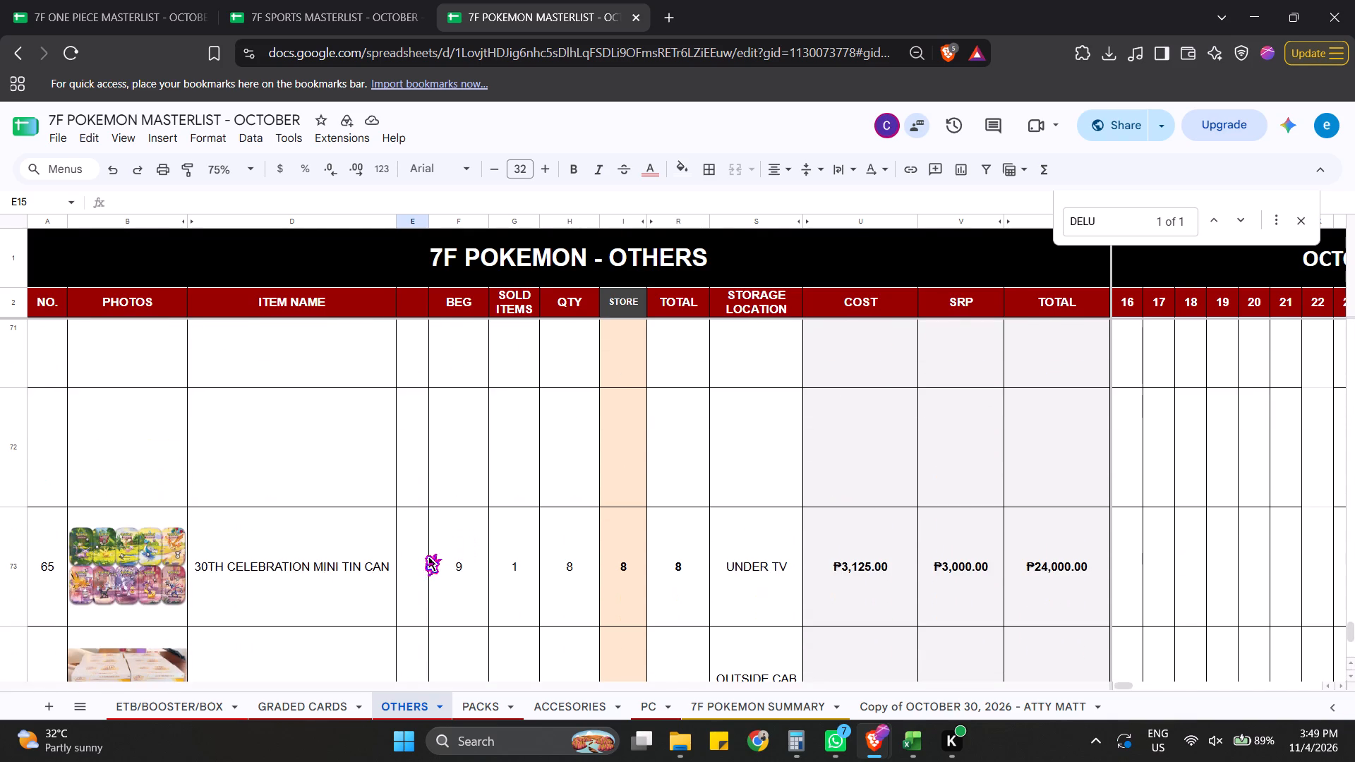
scroll(422, 552, "up", 15)
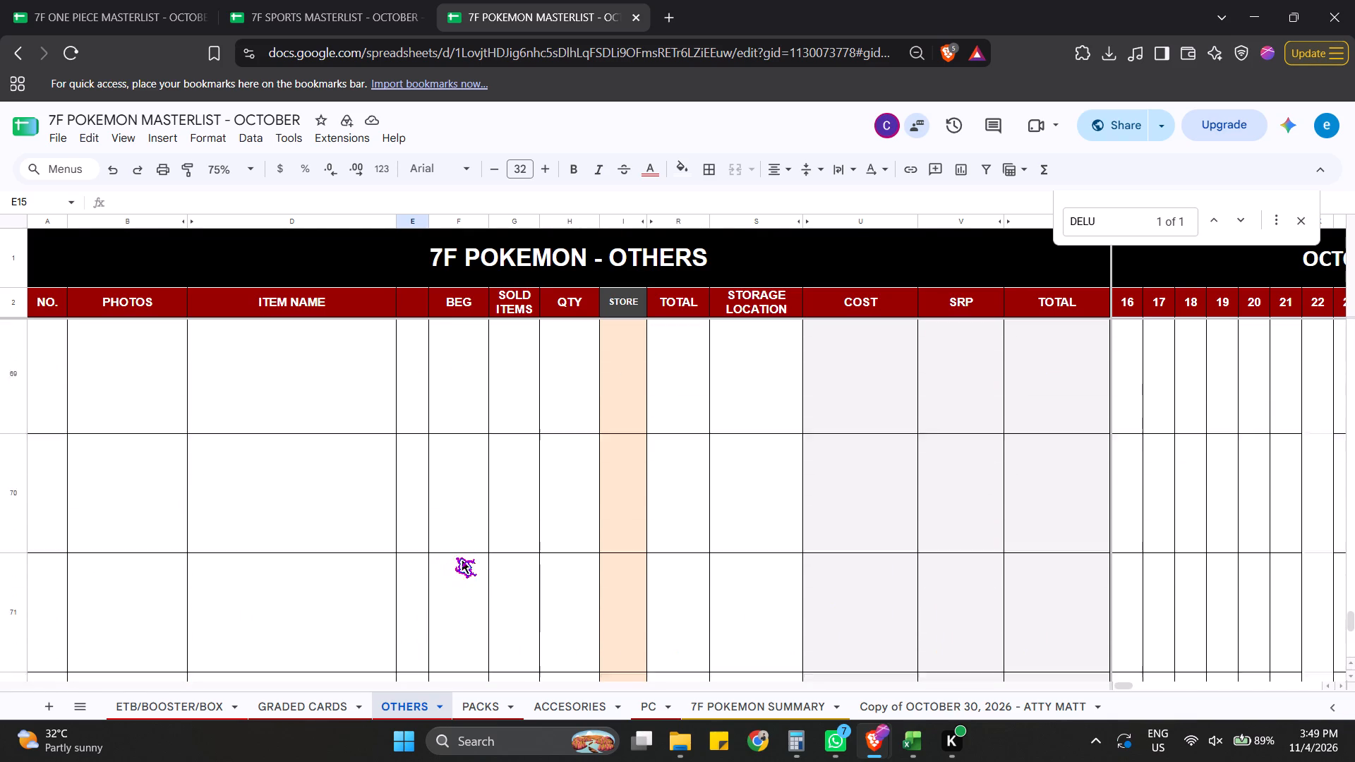
scroll(455, 557, "up", 2)
left_click_drag(300, 519, 285, 512)
scroll(460, 603, "up", 12)
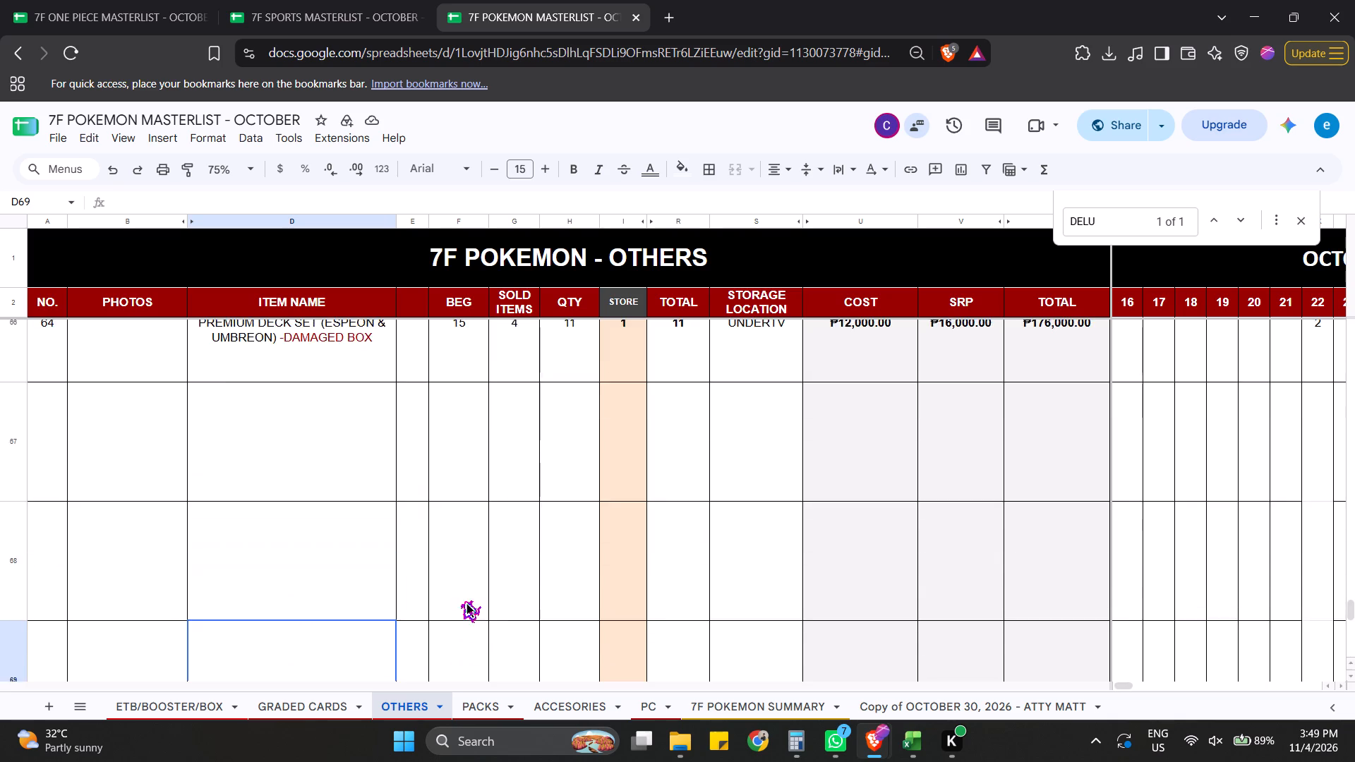
scroll(460, 600, "up", 5)
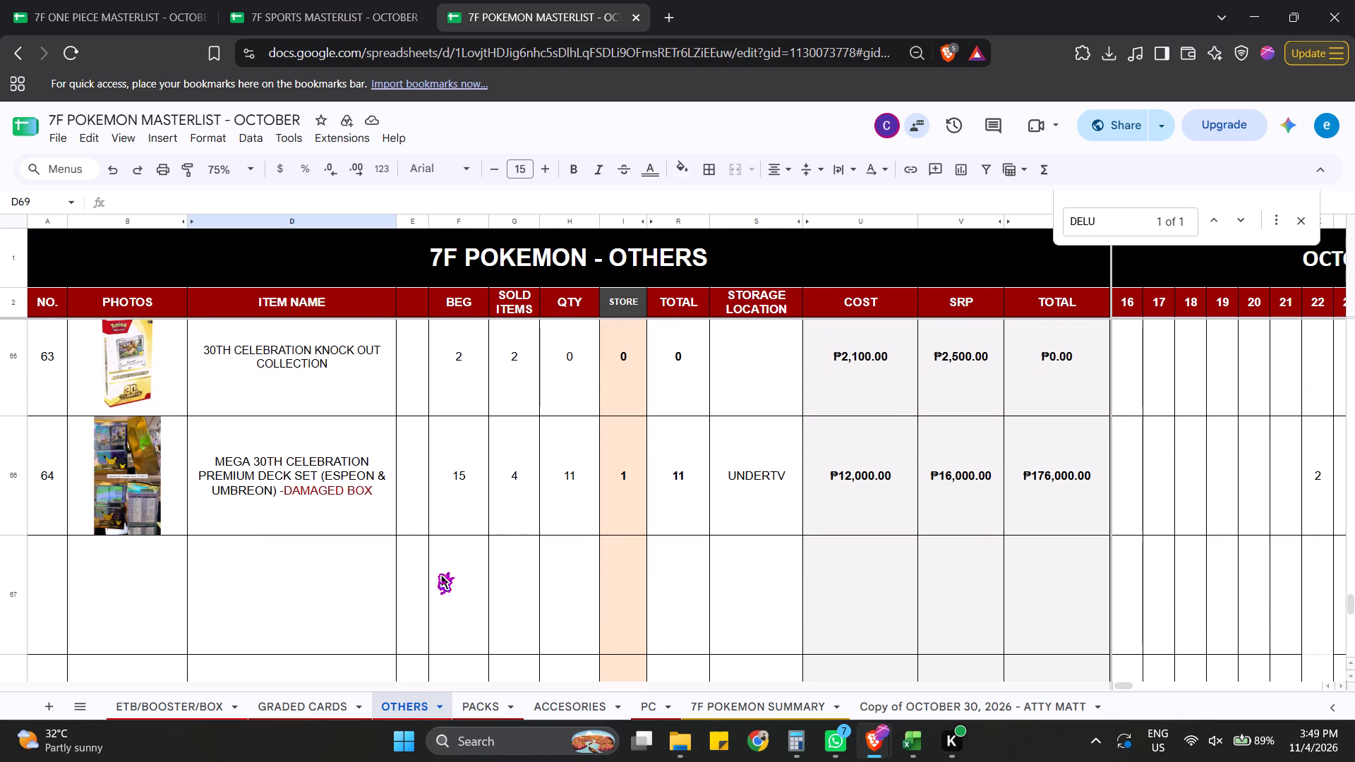
scroll(435, 572, "down", 7)
Check the edit history of the blank item name cells in rows 67 and 72.
left_click(340, 500)
right_click(272, 445)
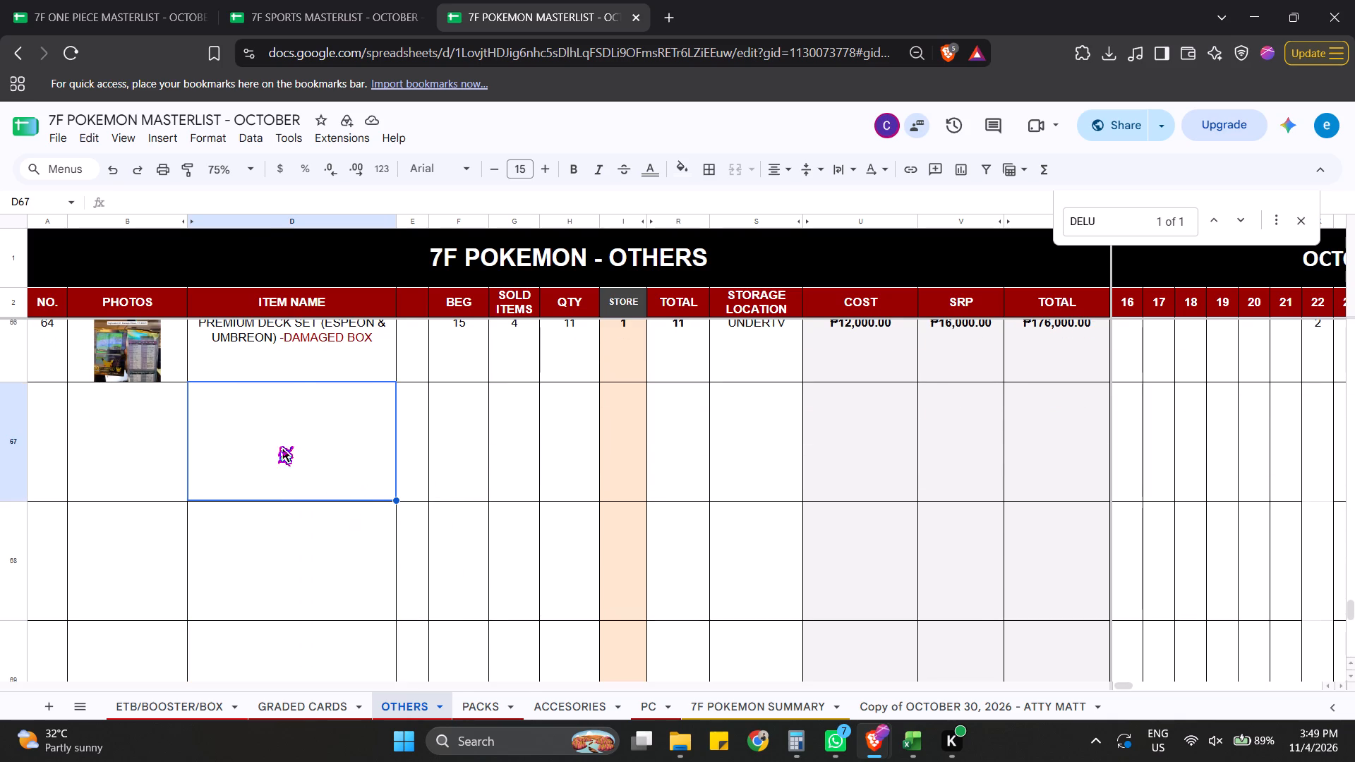
left_click(414, 550)
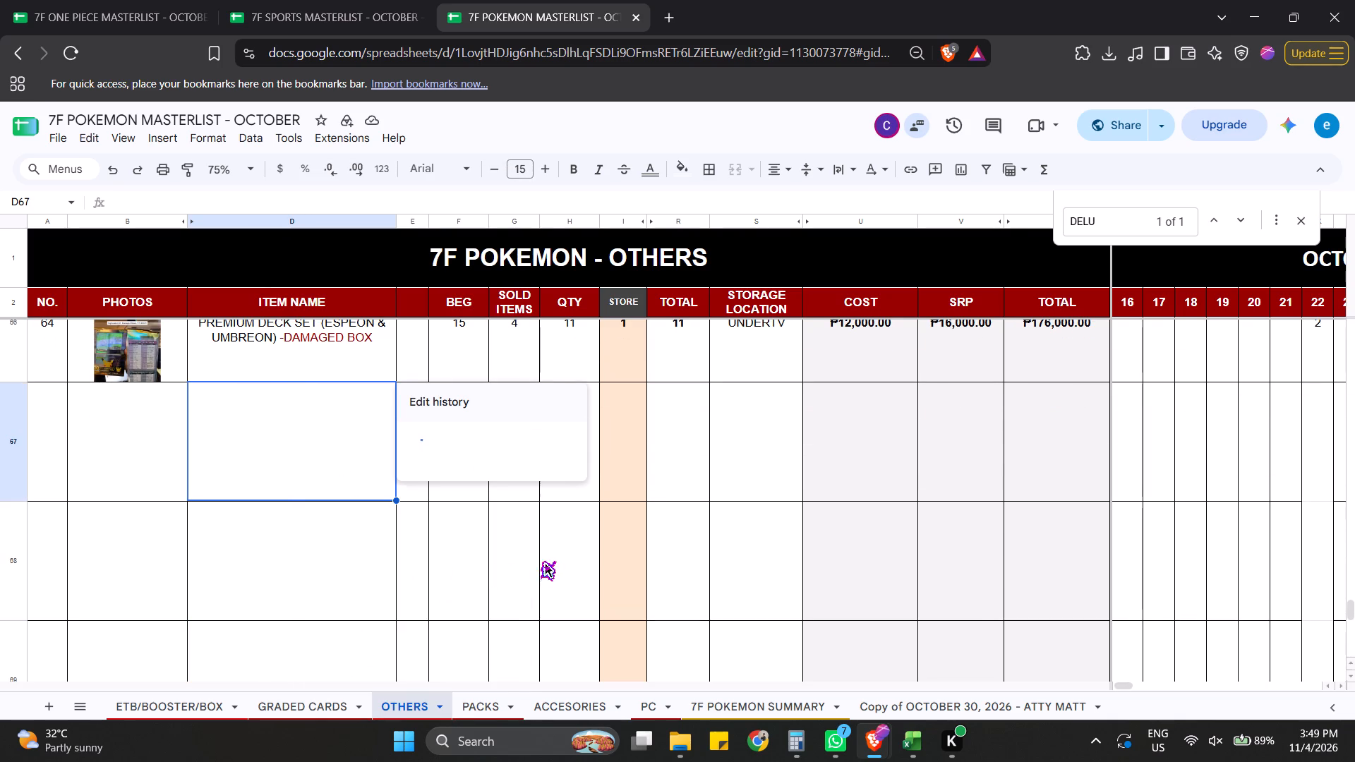
scroll(474, 560, "down", 6)
left_click(366, 540)
scroll(369, 555, "down", 11)
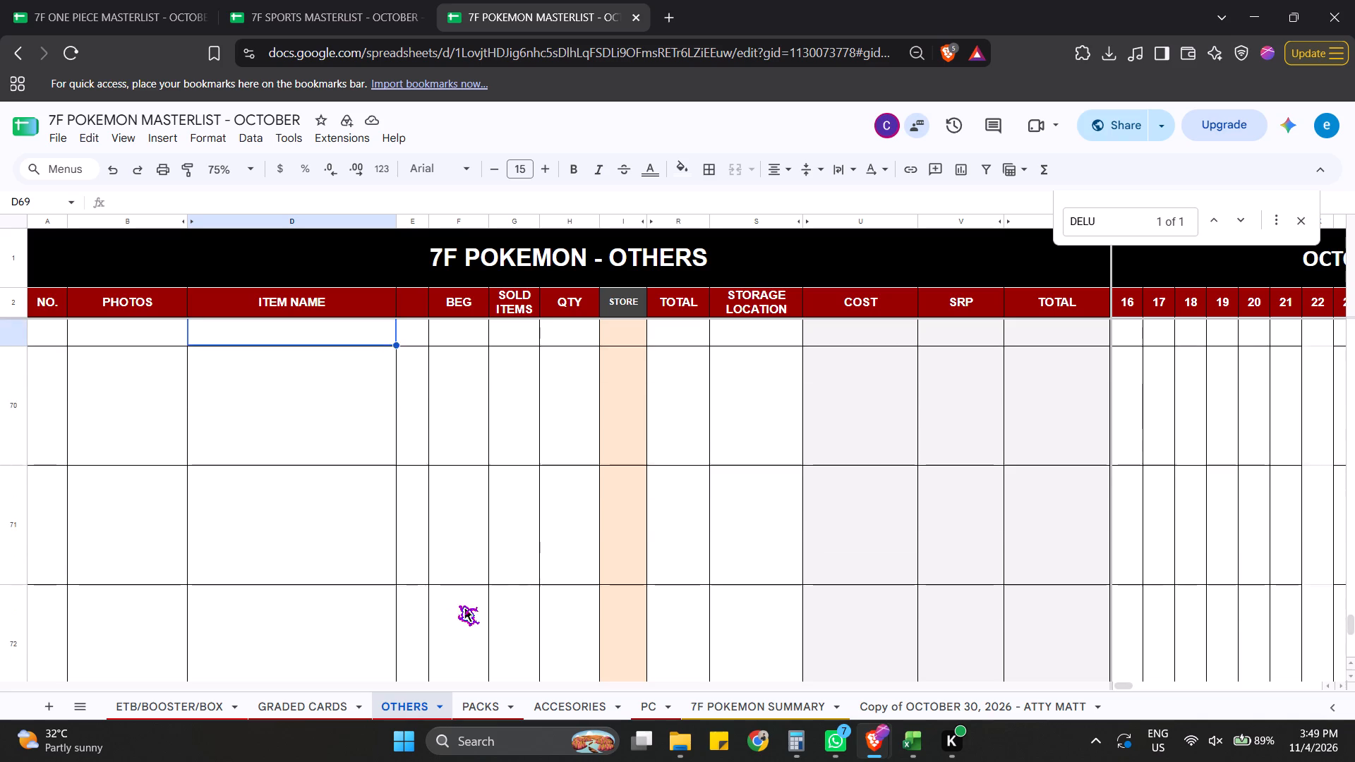
scroll(458, 605, "down", 7)
right_click(339, 498)
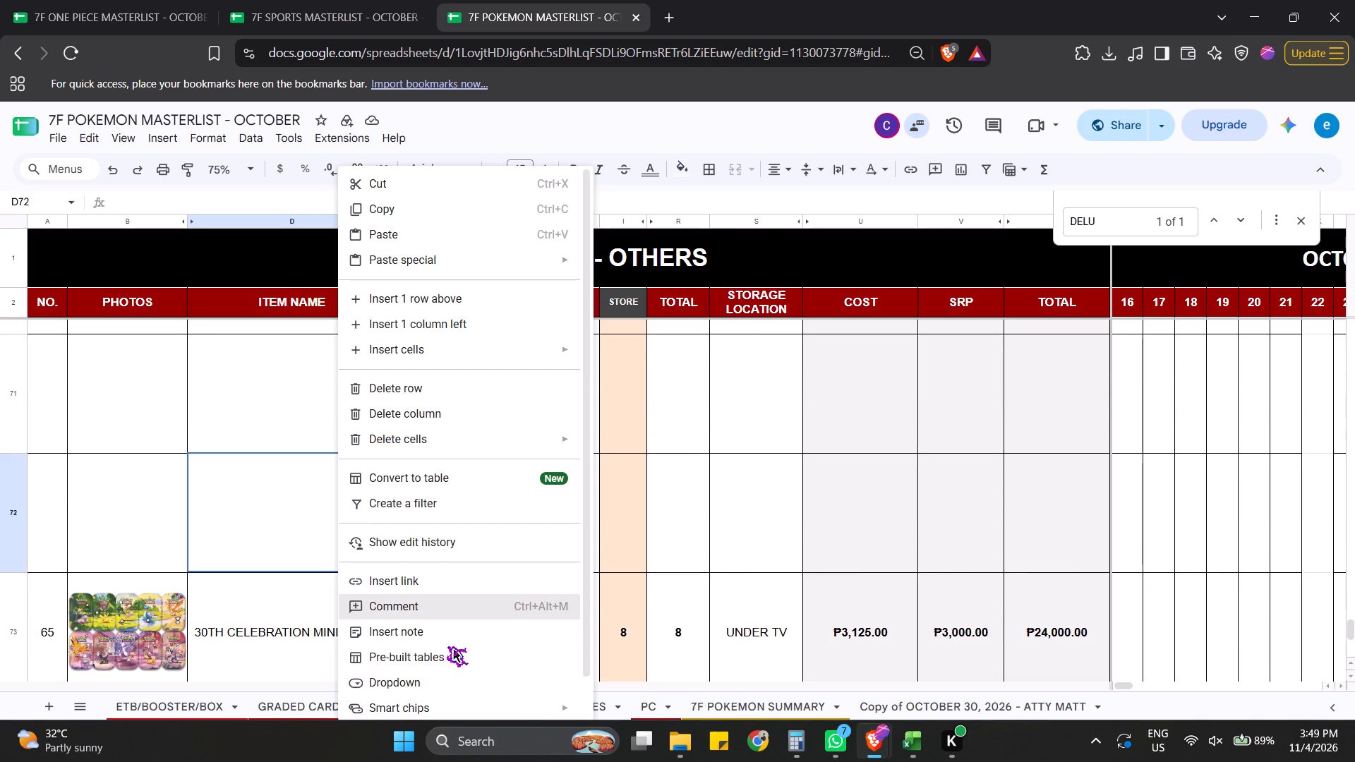
left_click(454, 542)
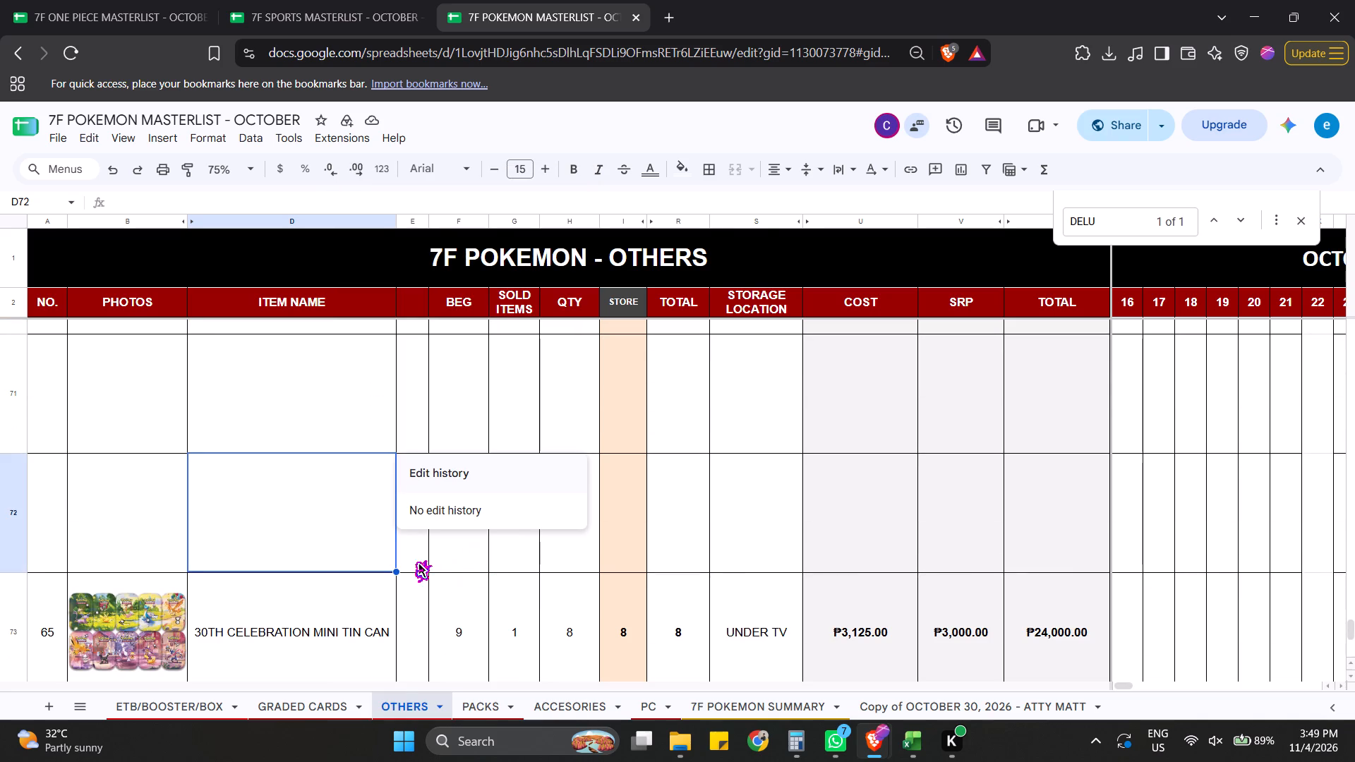
left_click(404, 560)
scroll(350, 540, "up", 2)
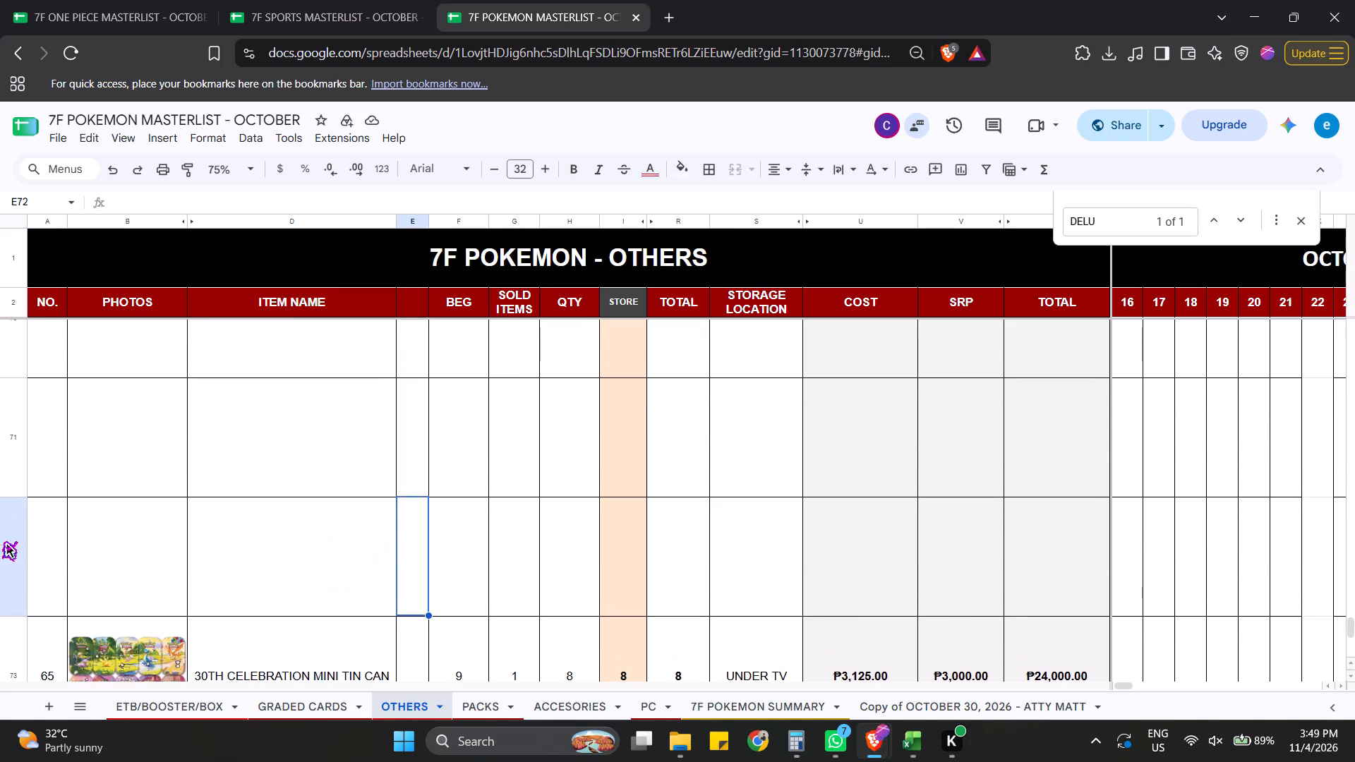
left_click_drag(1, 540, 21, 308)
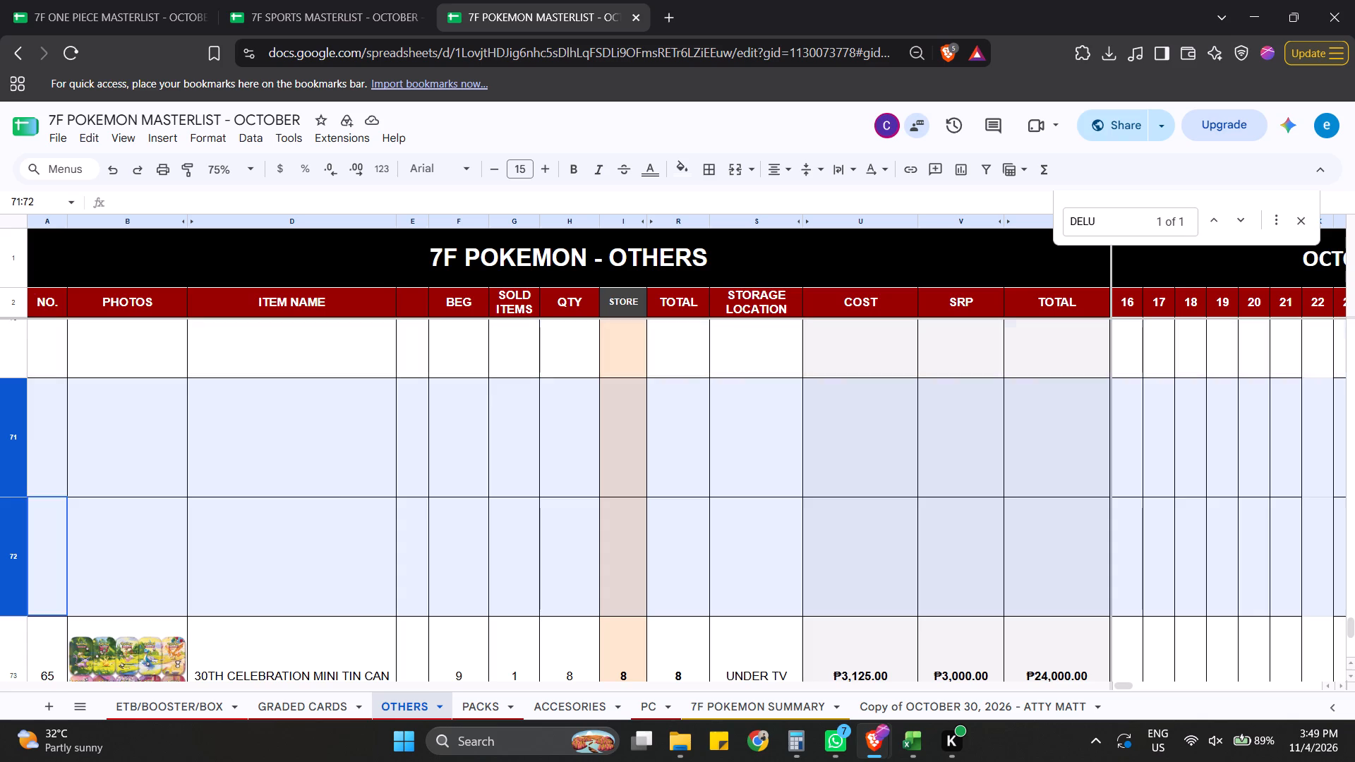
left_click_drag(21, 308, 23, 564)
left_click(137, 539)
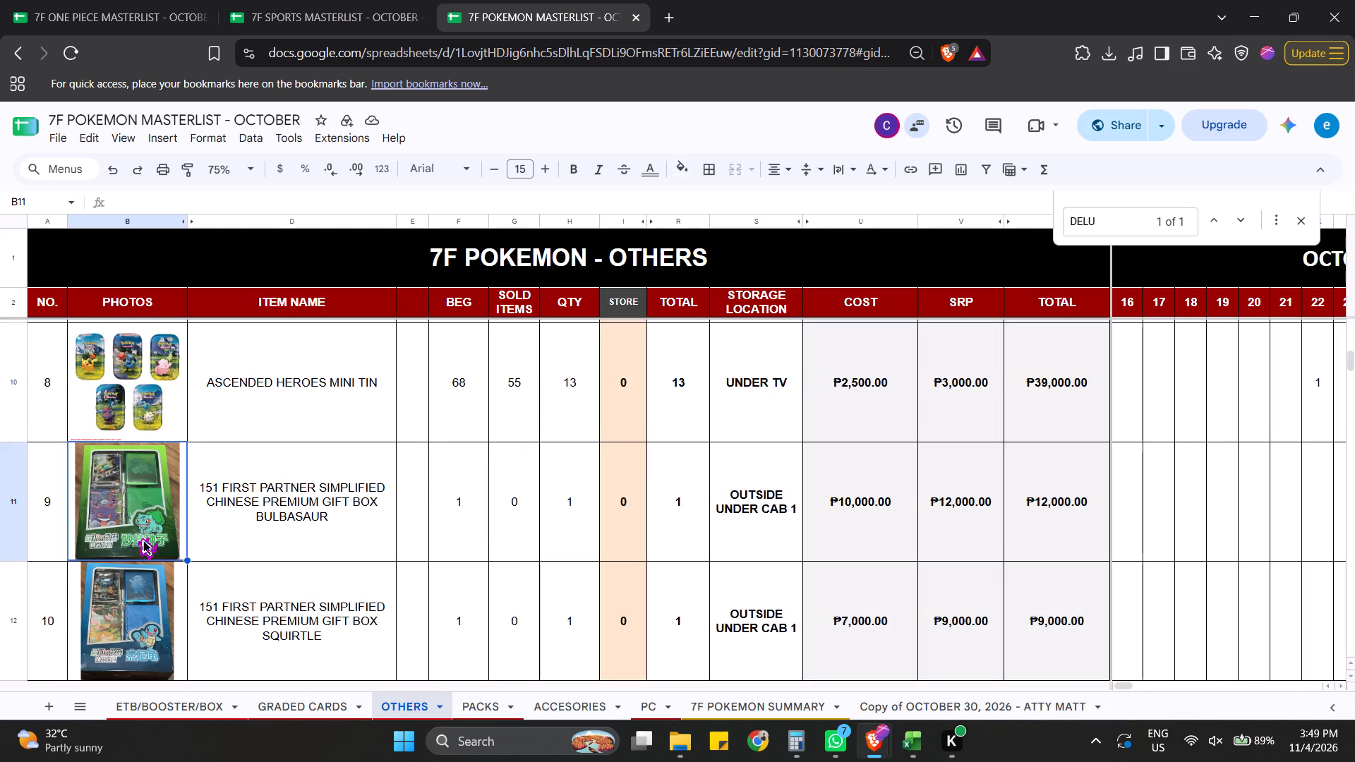
Delete blank rows 67 to 69 below the Mega 30th Celebration Premium Deck Set.
key("ctrl+Down")
scroll(140, 534, "down", 12)
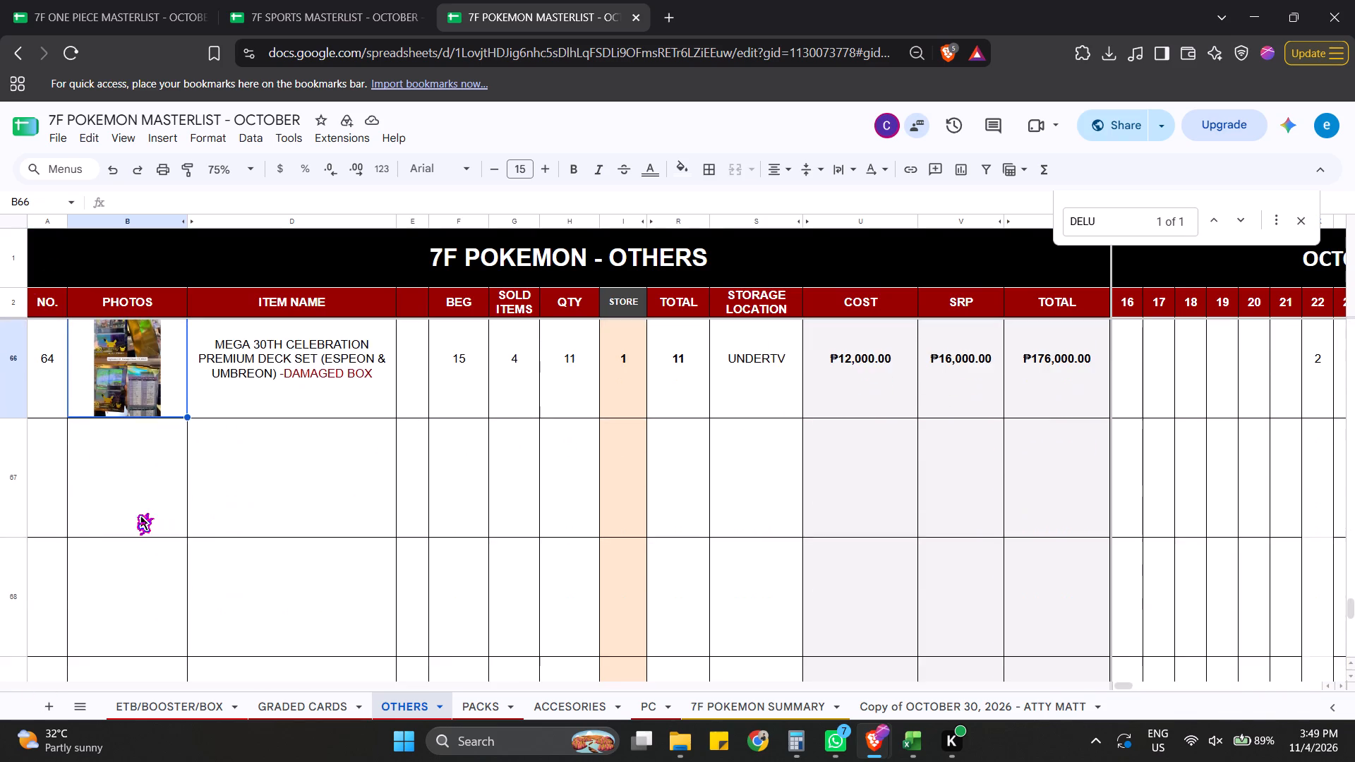
scroll(121, 478, "down", 5)
left_click_drag(9, 371, 25, 662)
scroll(76, 458, "down", 3)
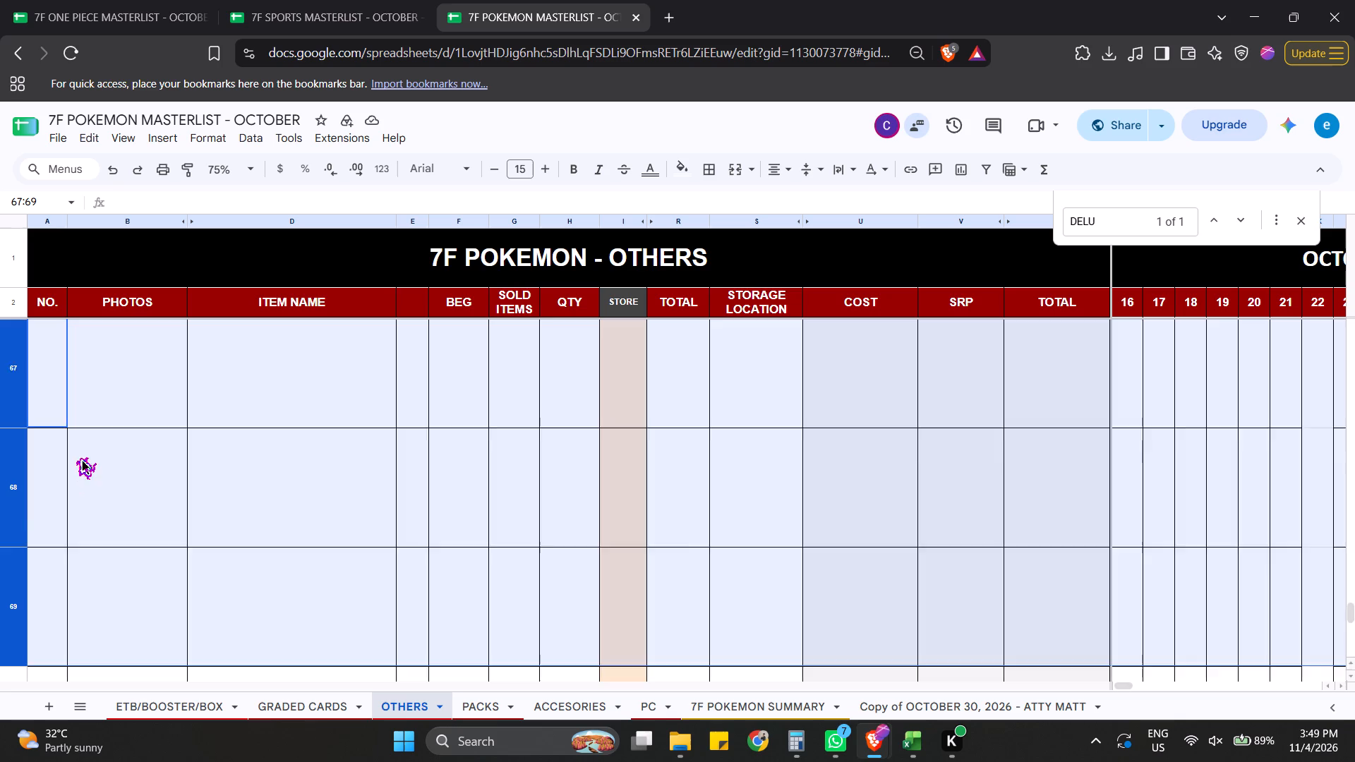
scroll(76, 457, "down", 2)
right_click(18, 473)
left_click(148, 483)
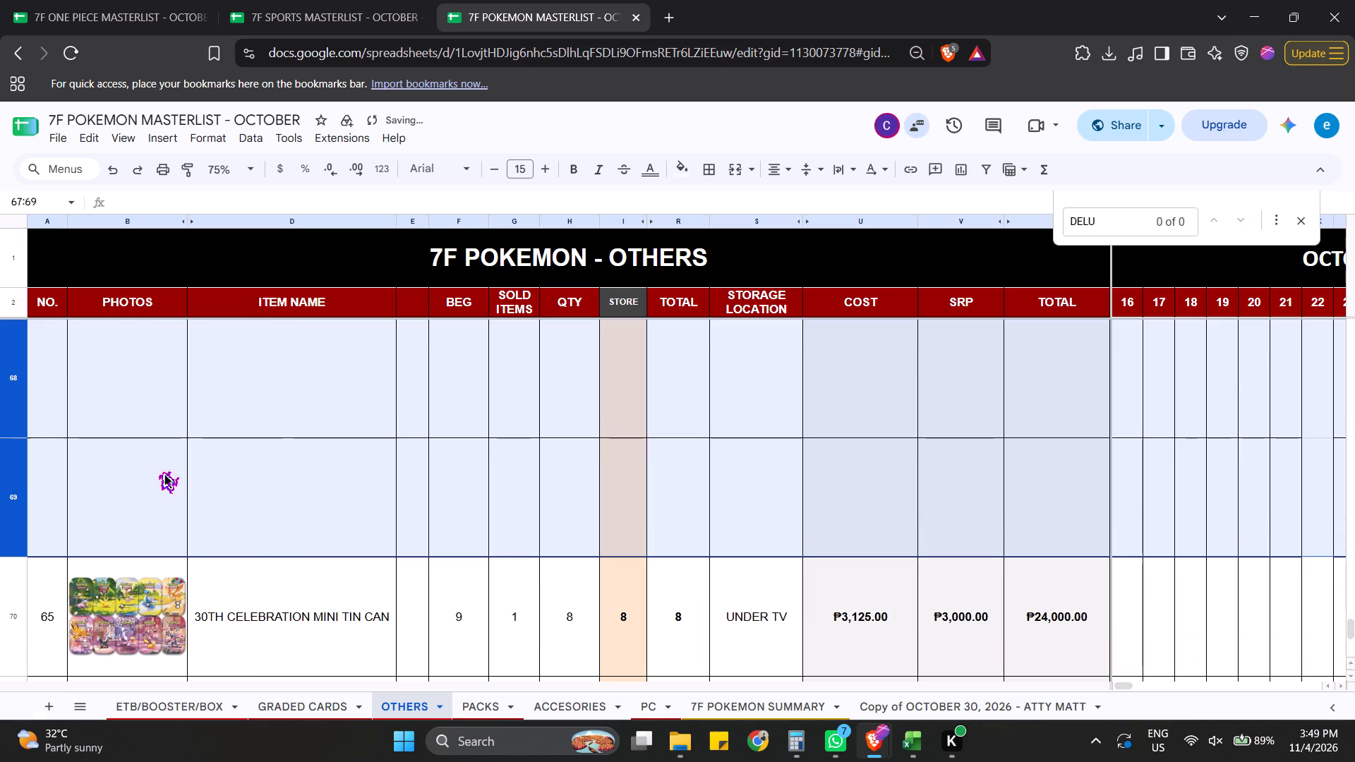
Delete the remaining blank rows 67 to 69 above the 30th Celebration Mini Tin Can.
left_click(170, 478)
scroll(162, 463, "up", 9)
left_click_drag(0, 449, 21, 404)
left_click(96, 509)
scroll(109, 490, "up", 6)
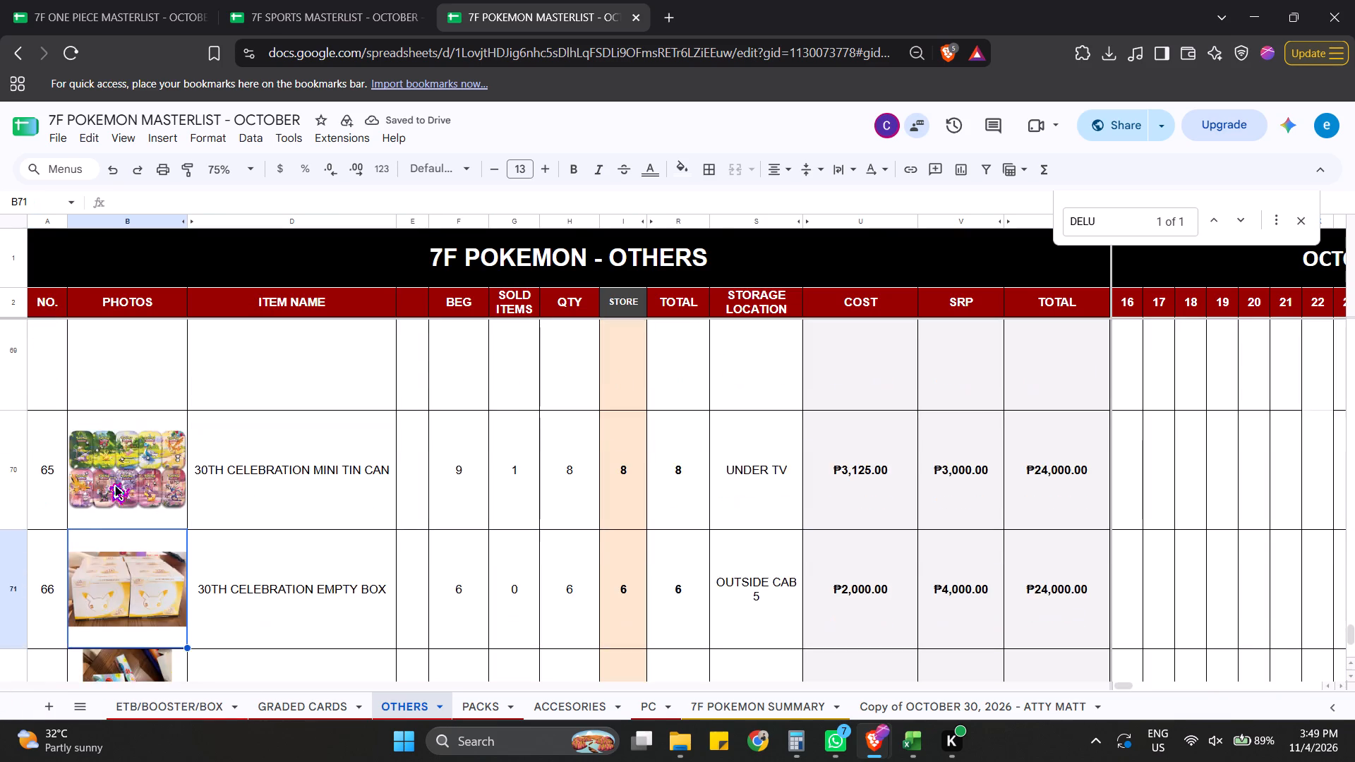
scroll(109, 483, "up", 8)
left_click_drag(13, 357, 12, 553)
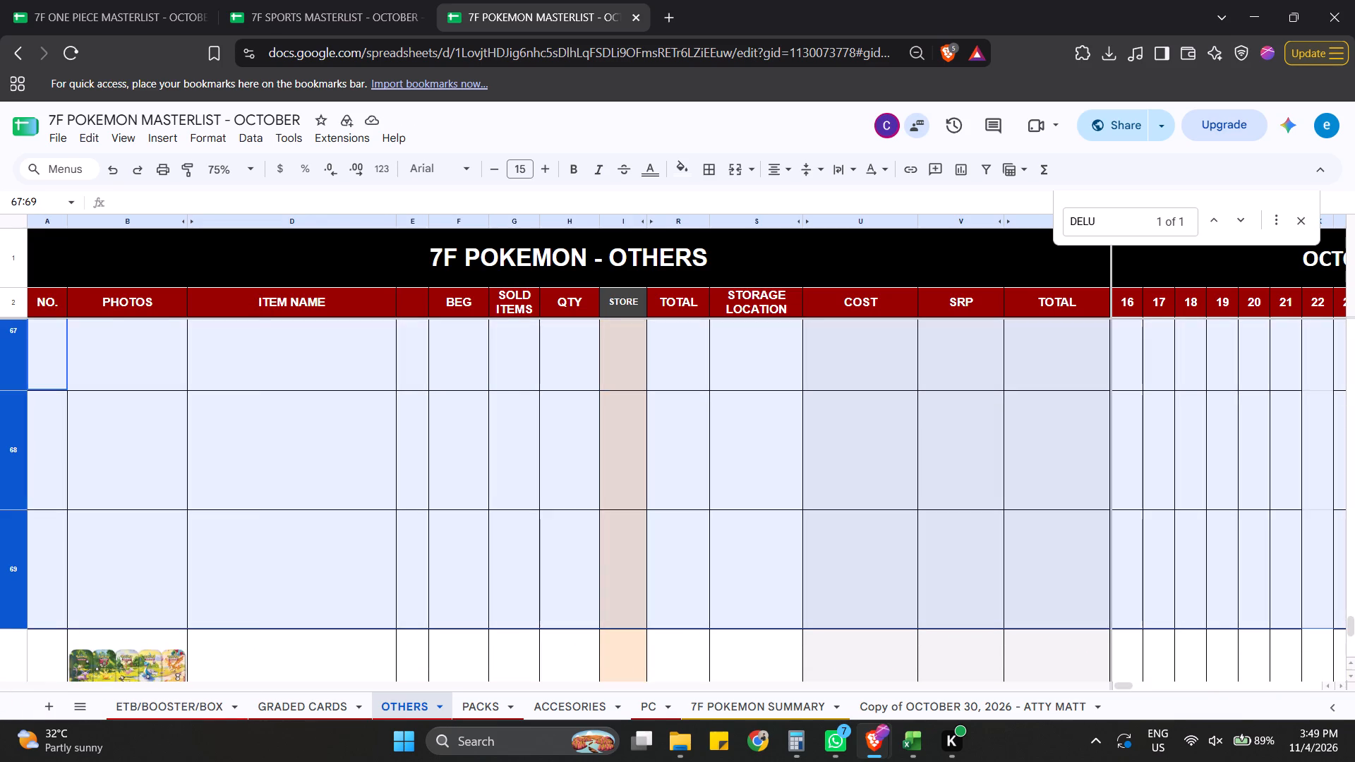
right_click(2, 486)
left_click(128, 483)
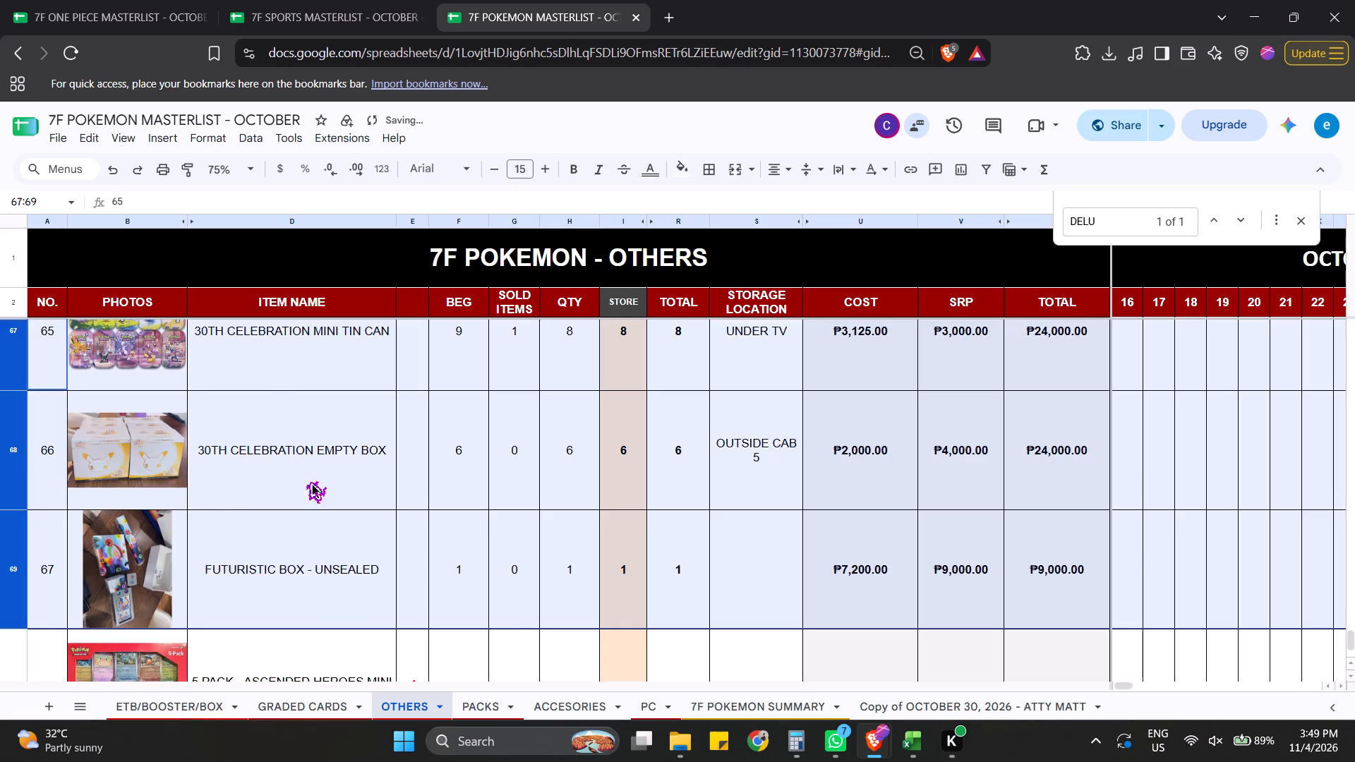
Review the last item rows of the OTHERS sheet around the 30th Celebration products.
left_click(381, 473)
scroll(383, 533, "down", 7)
scroll(387, 523, "up", 11)
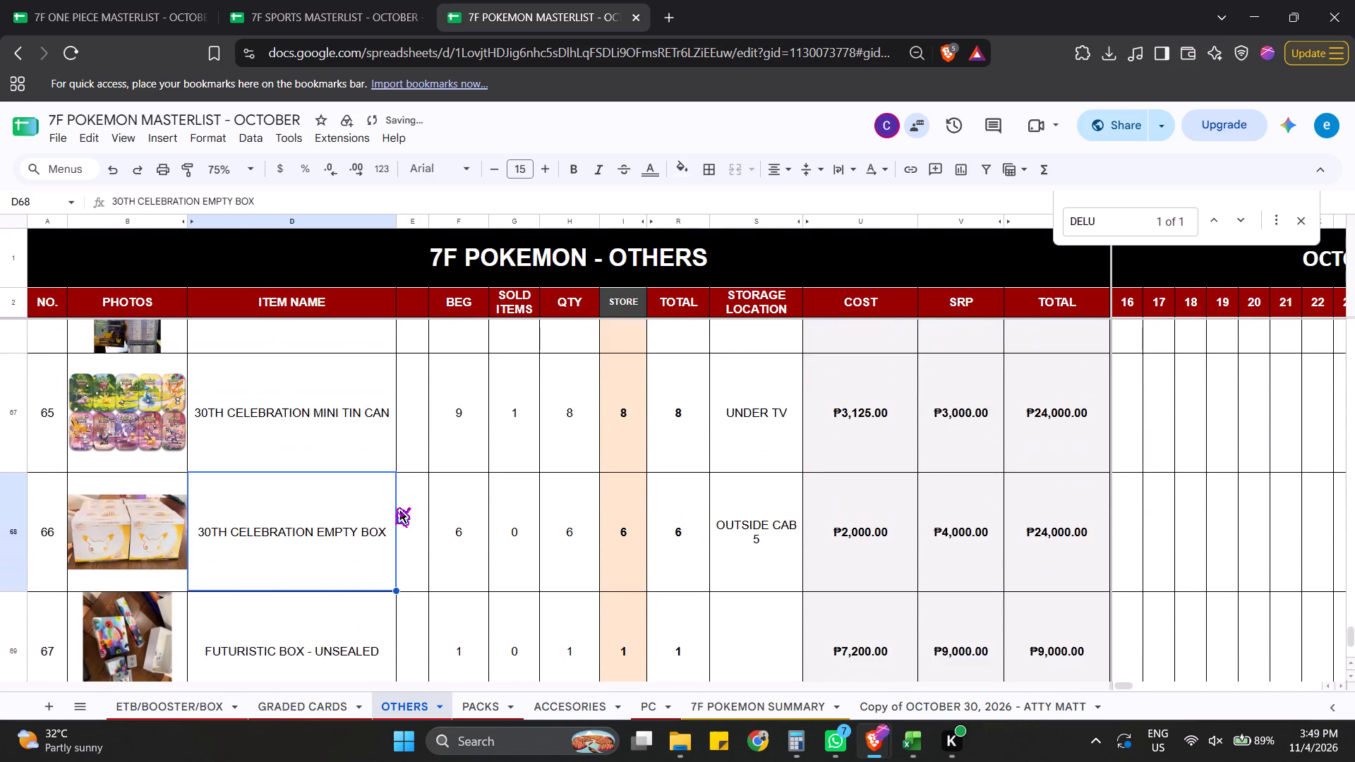
scroll(393, 504, "up", 9)
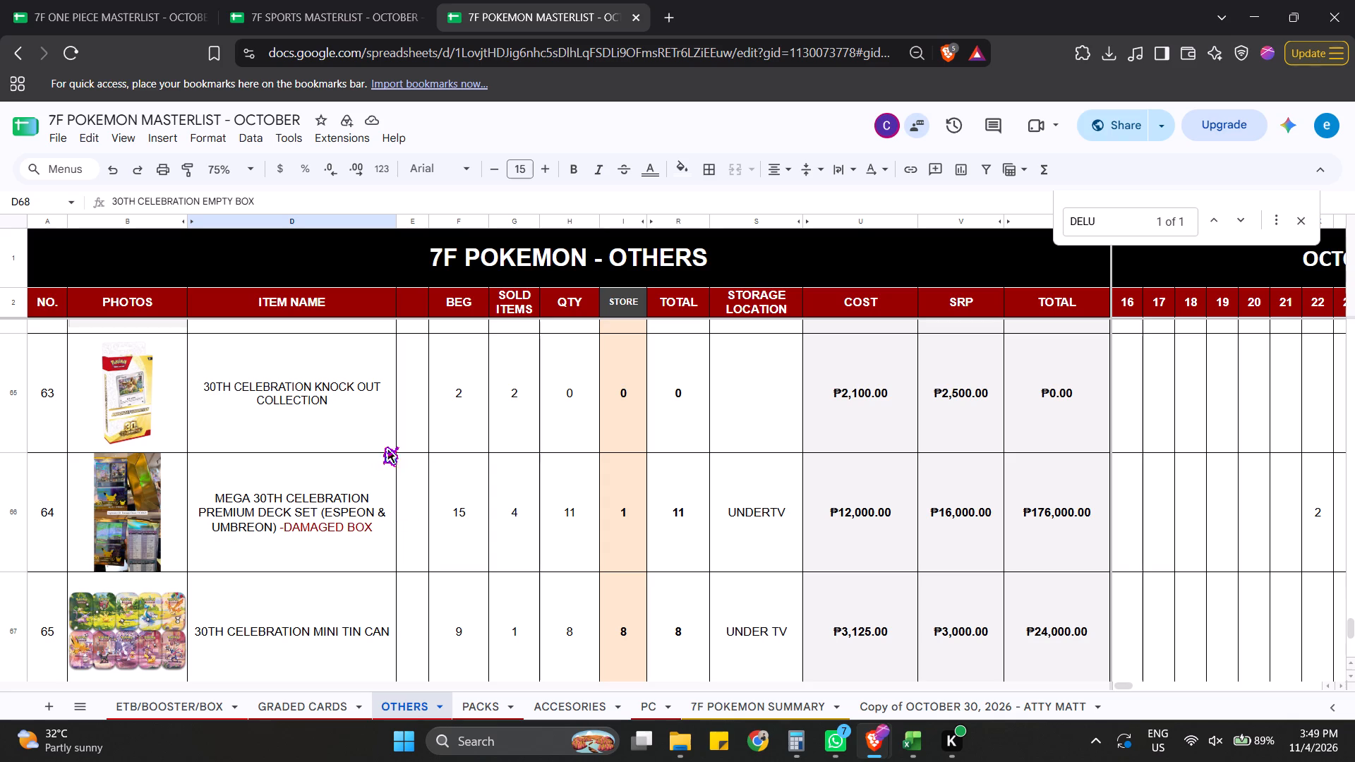
scroll(506, 532, "up", 3)
scroll(498, 549, "down", 6)
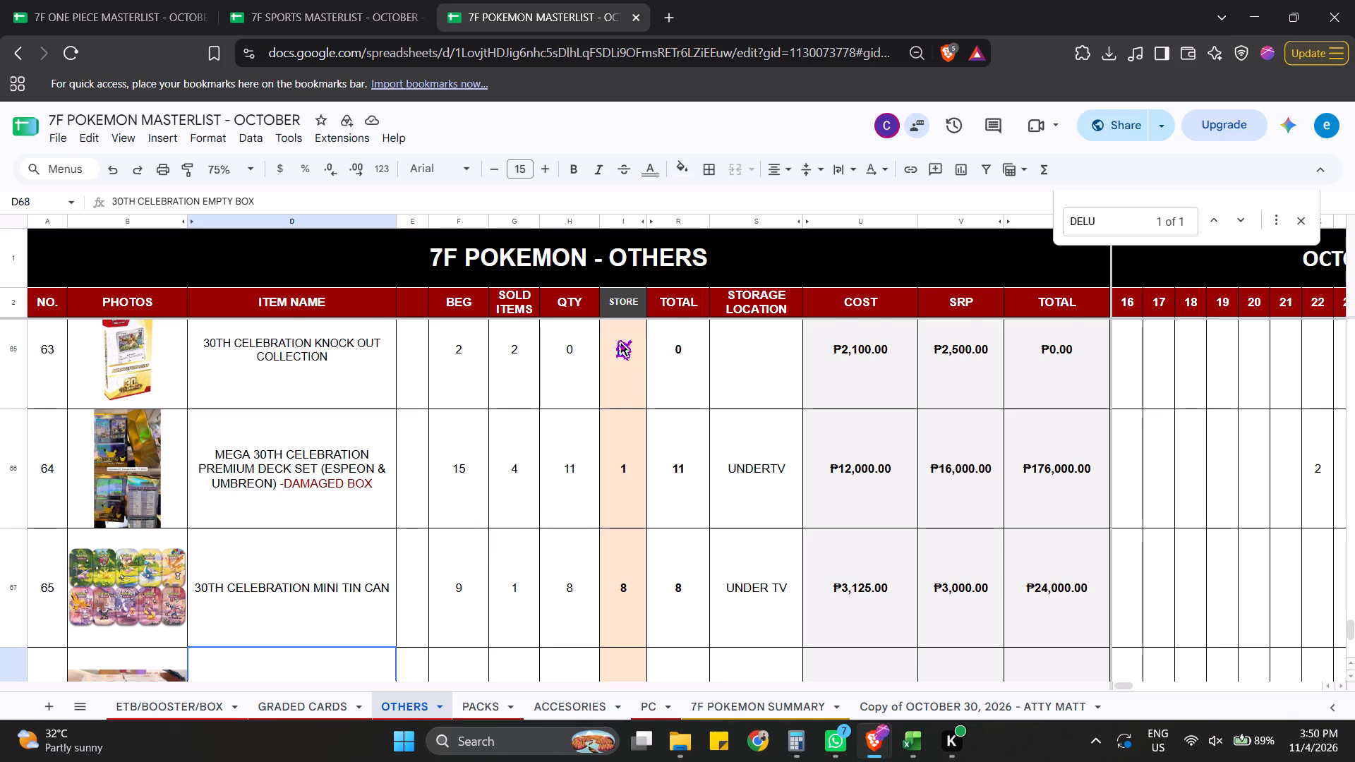
Search the OTHERS sheet for "ASCE" and step backward through the matches to the Ascended Heroes Charmander blister.
left_click_drag(1107, 214, 1027, 224)
type("ASC")
key("e")
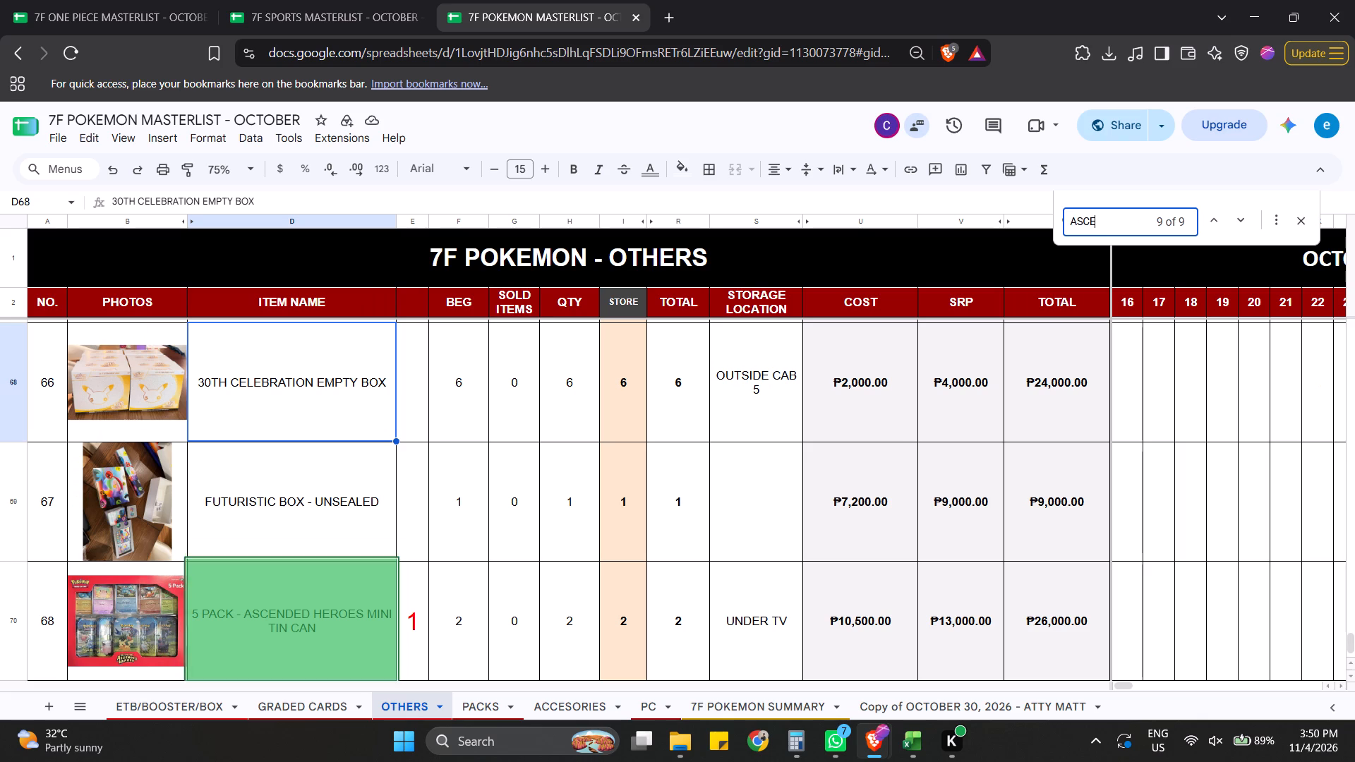
left_click(1209, 217)
left_click(1211, 223)
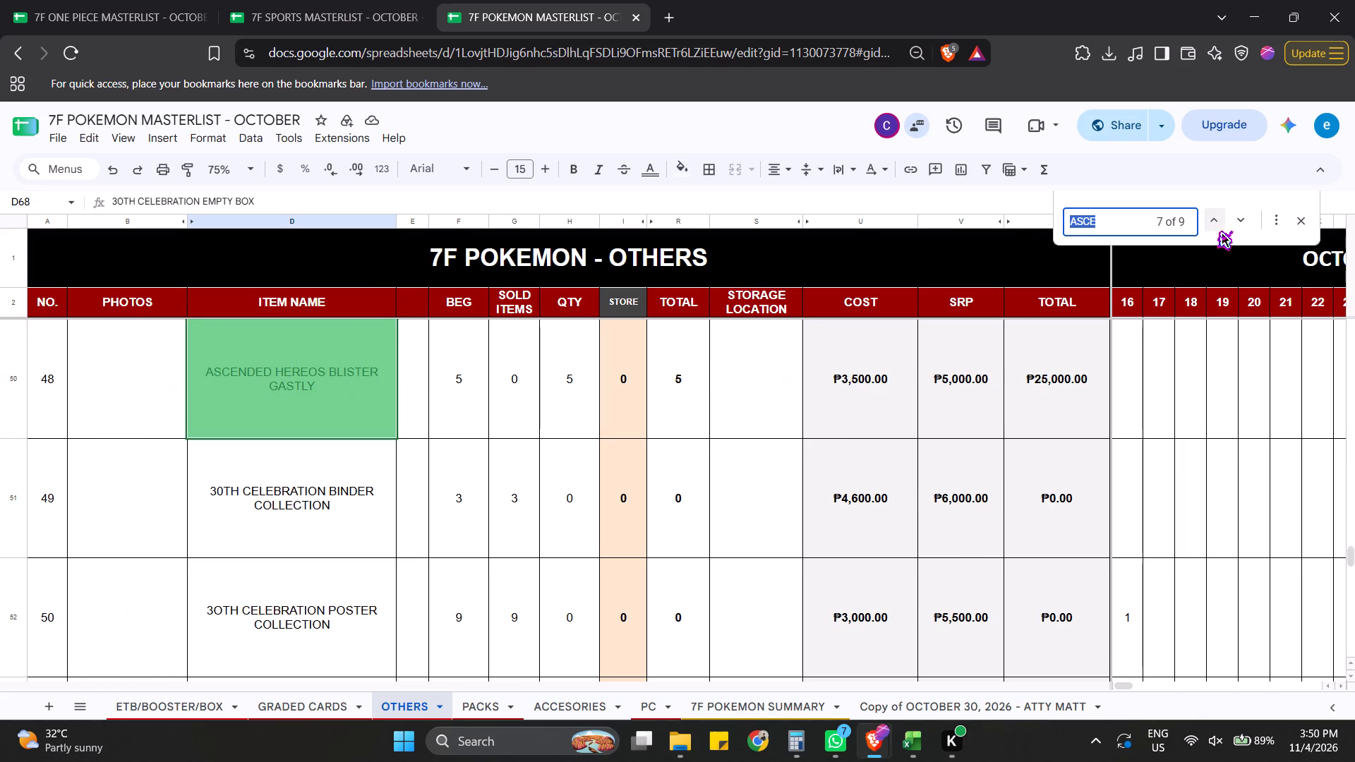
left_click(1215, 230)
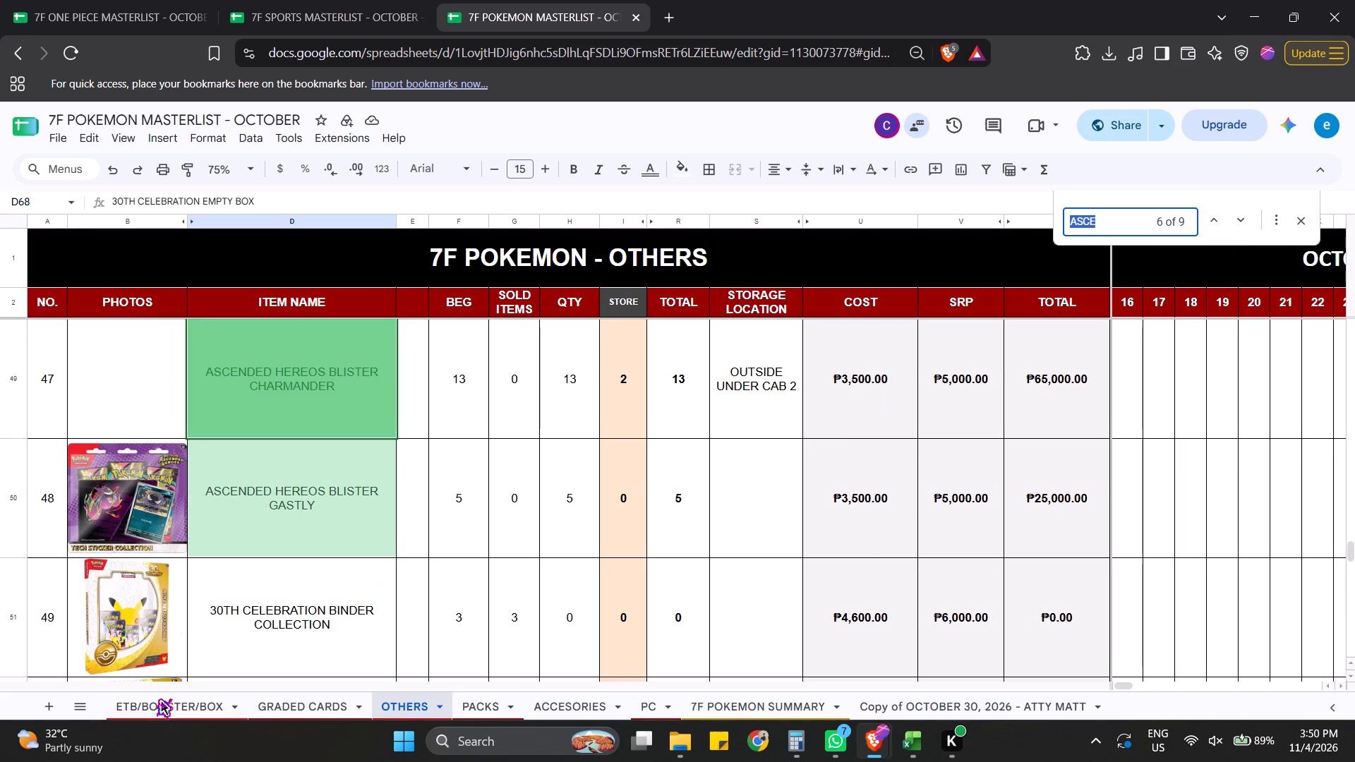
Open the ETB/BOOSTER/BOX sheet and search for "ASCEN", going to the Ascended Heroes Booster Bundle match.
left_click(150, 717)
left_click(1100, 220)
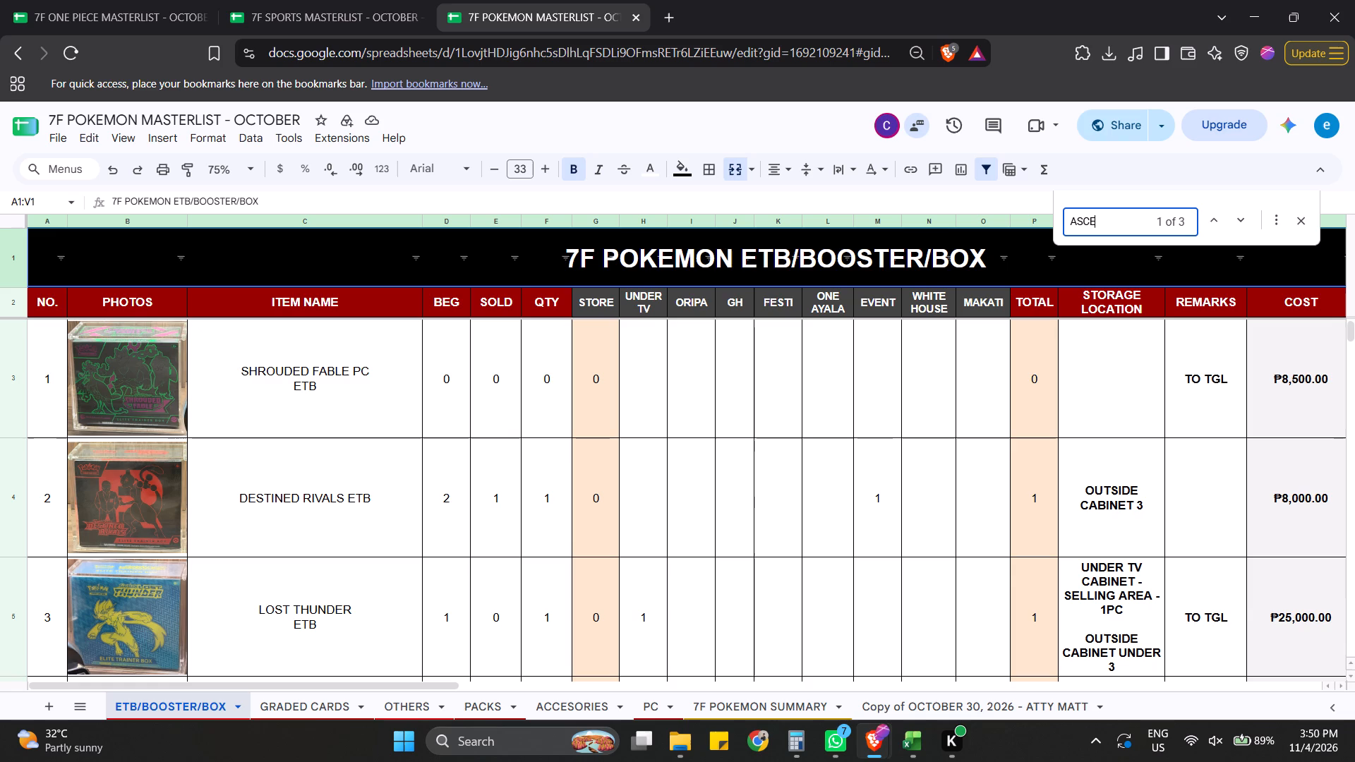
key("n")
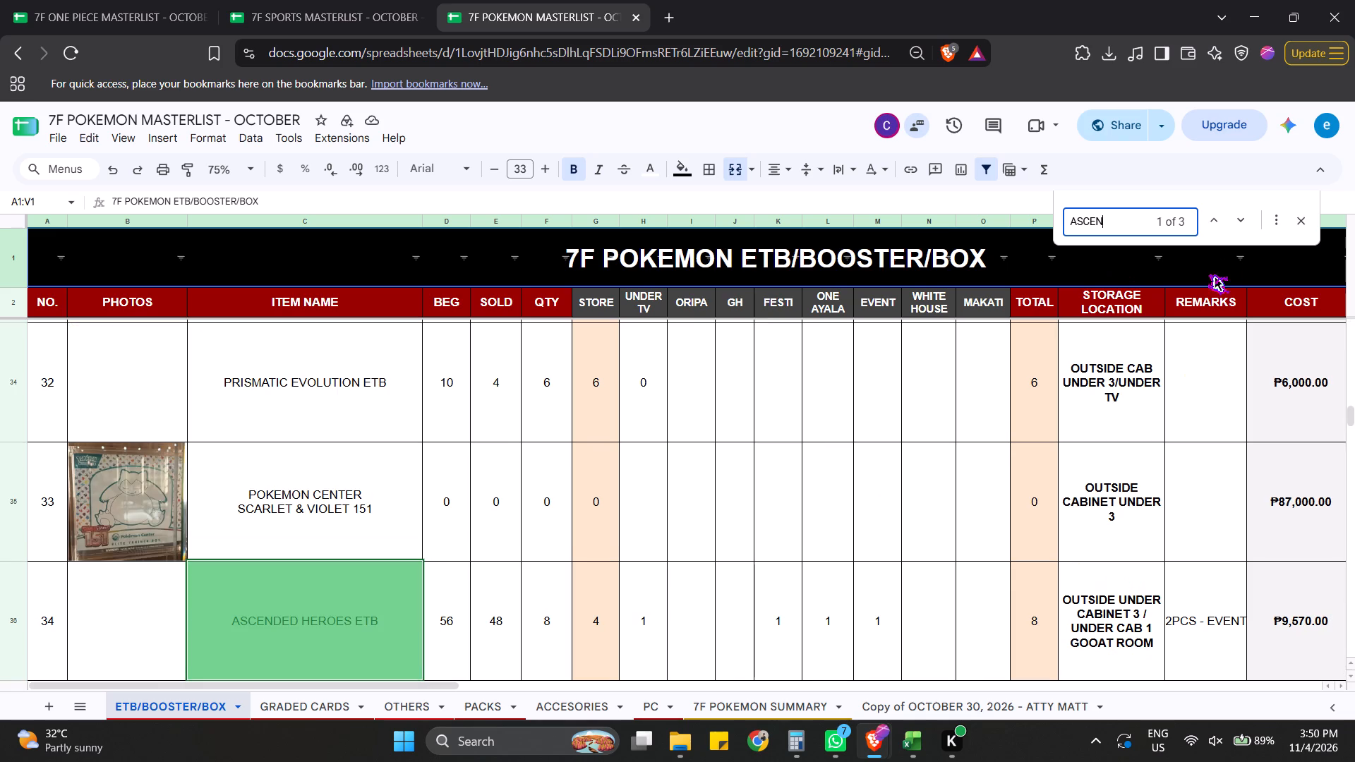
left_click_drag(1219, 214, 1210, 220)
left_click(1210, 220)
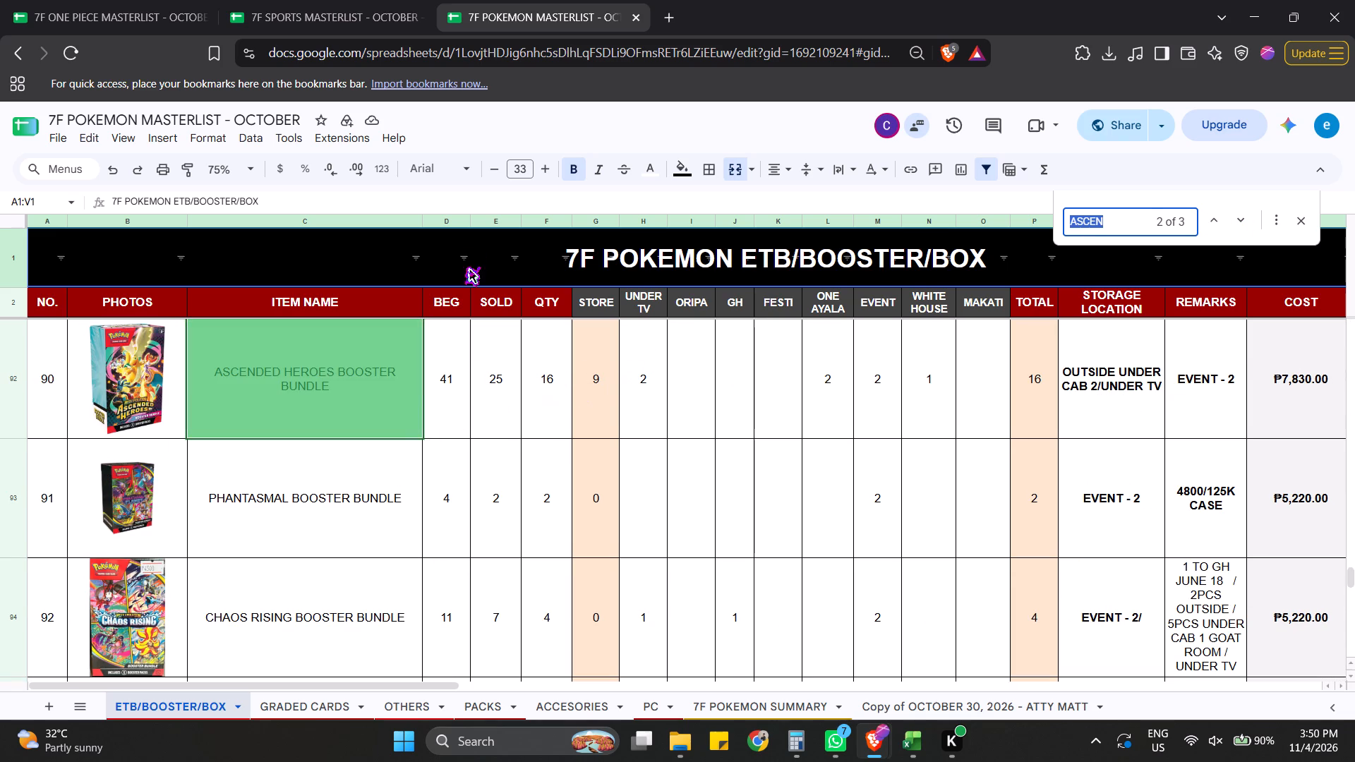
Insert a column after ITEM NAME in the ETB/BOOSTER/BOX sheet, widen the ITEM NAME column and narrow the new one.
left_click(390, 222)
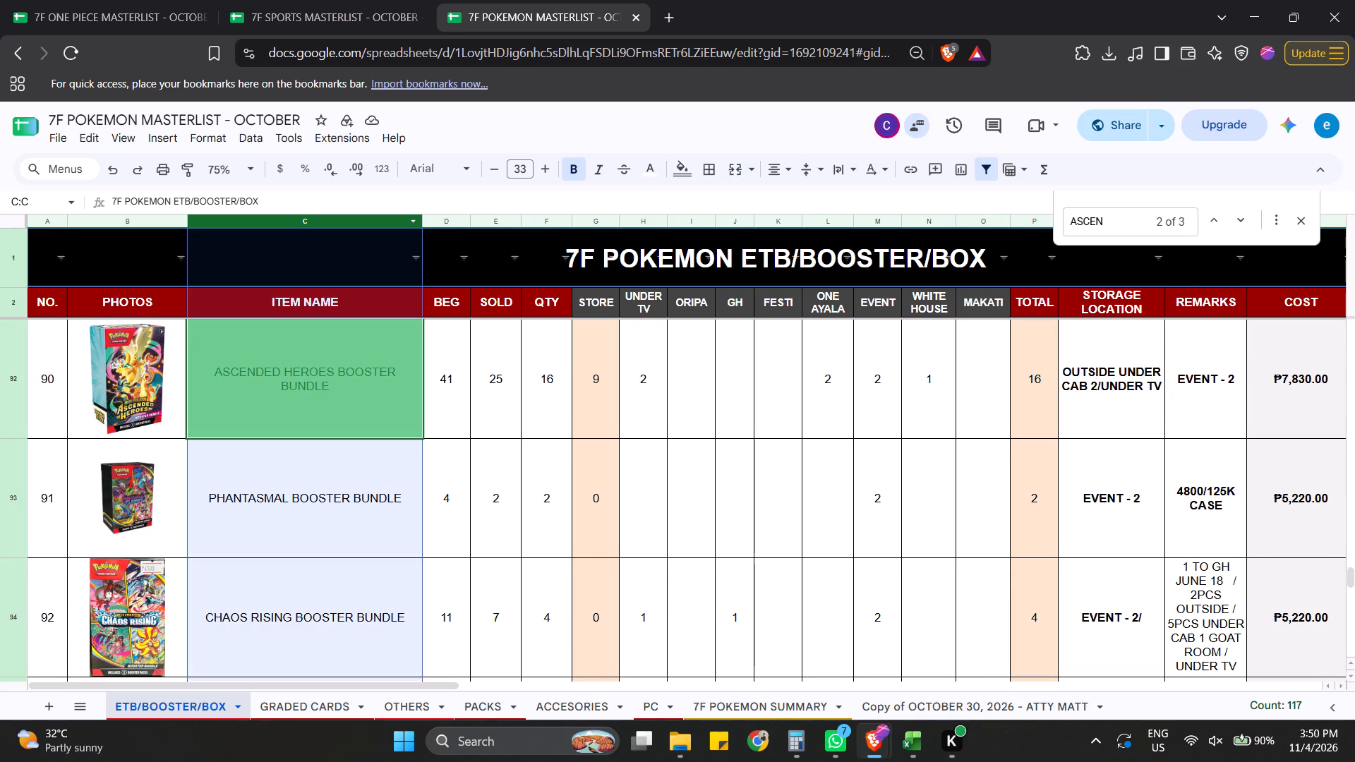
right_click(403, 222)
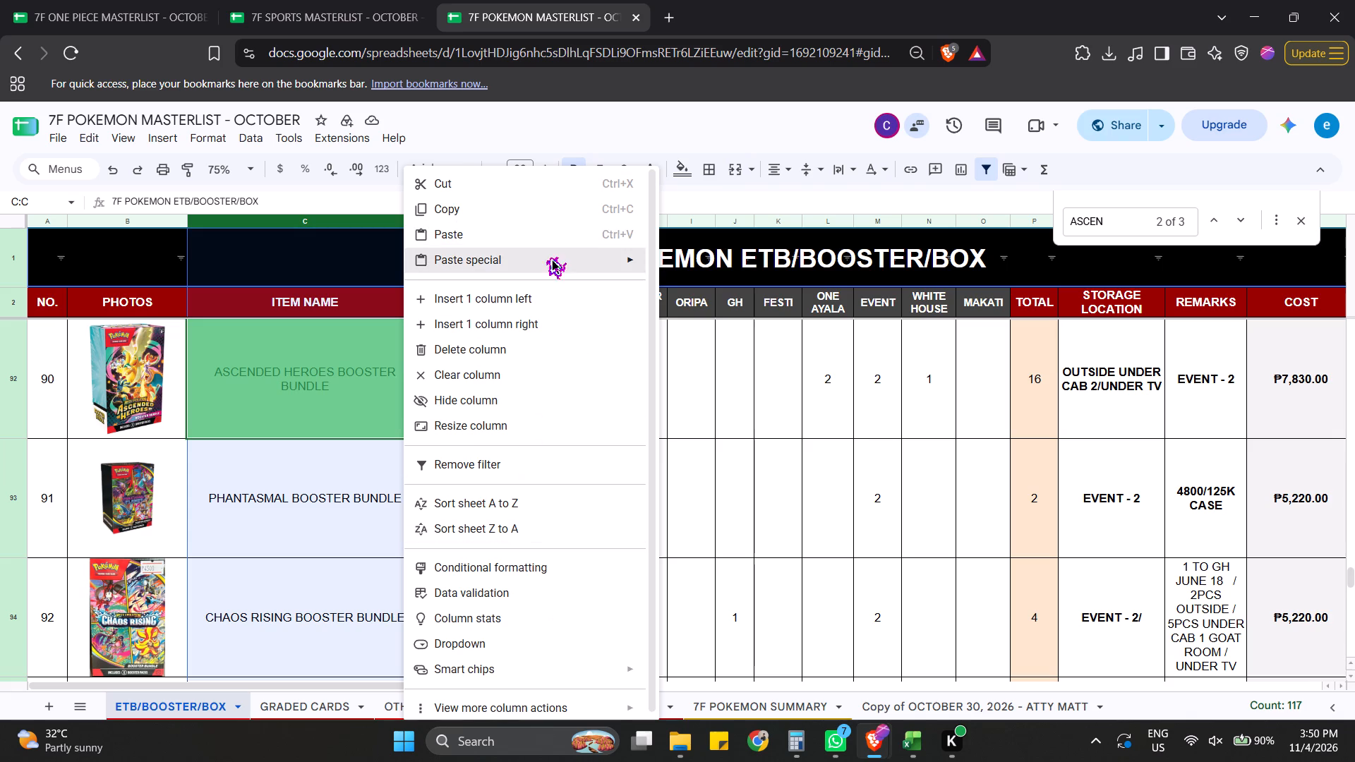
left_click(541, 322)
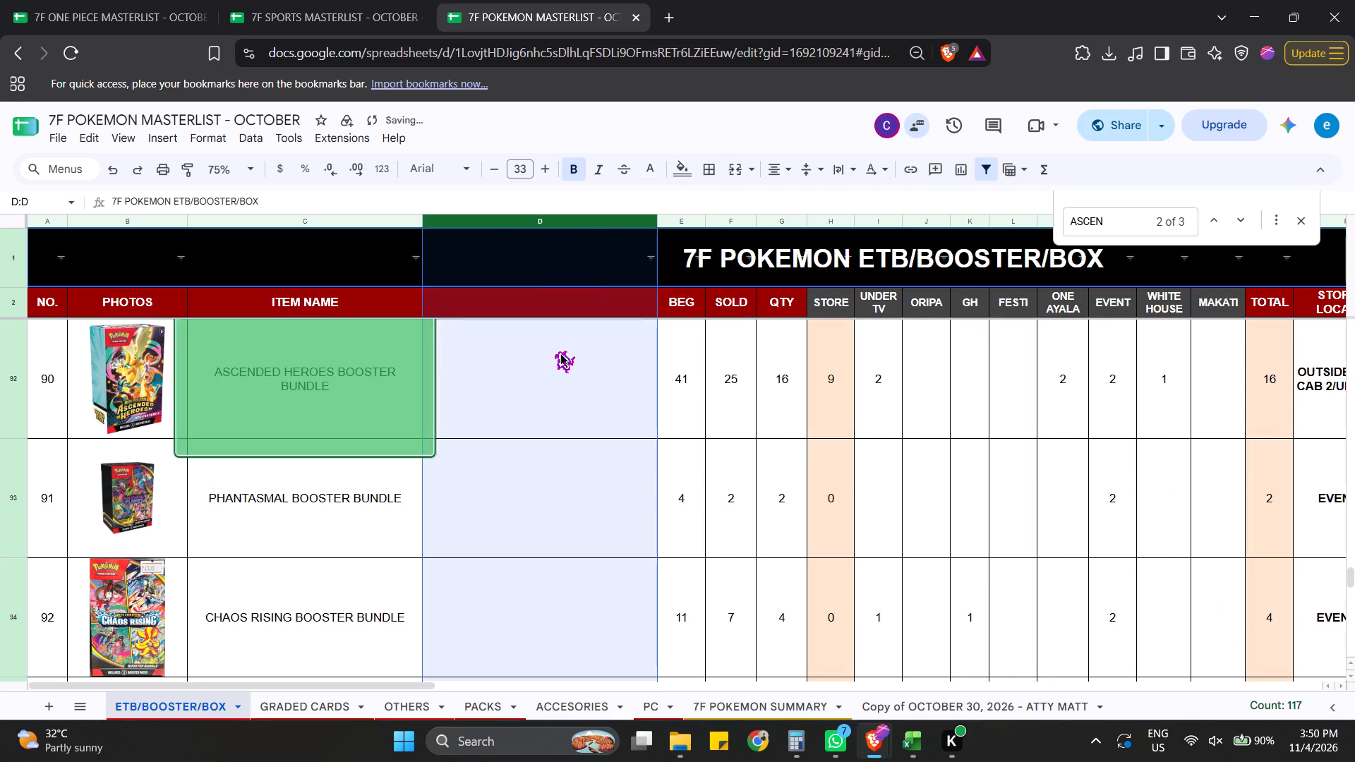
left_click(560, 399)
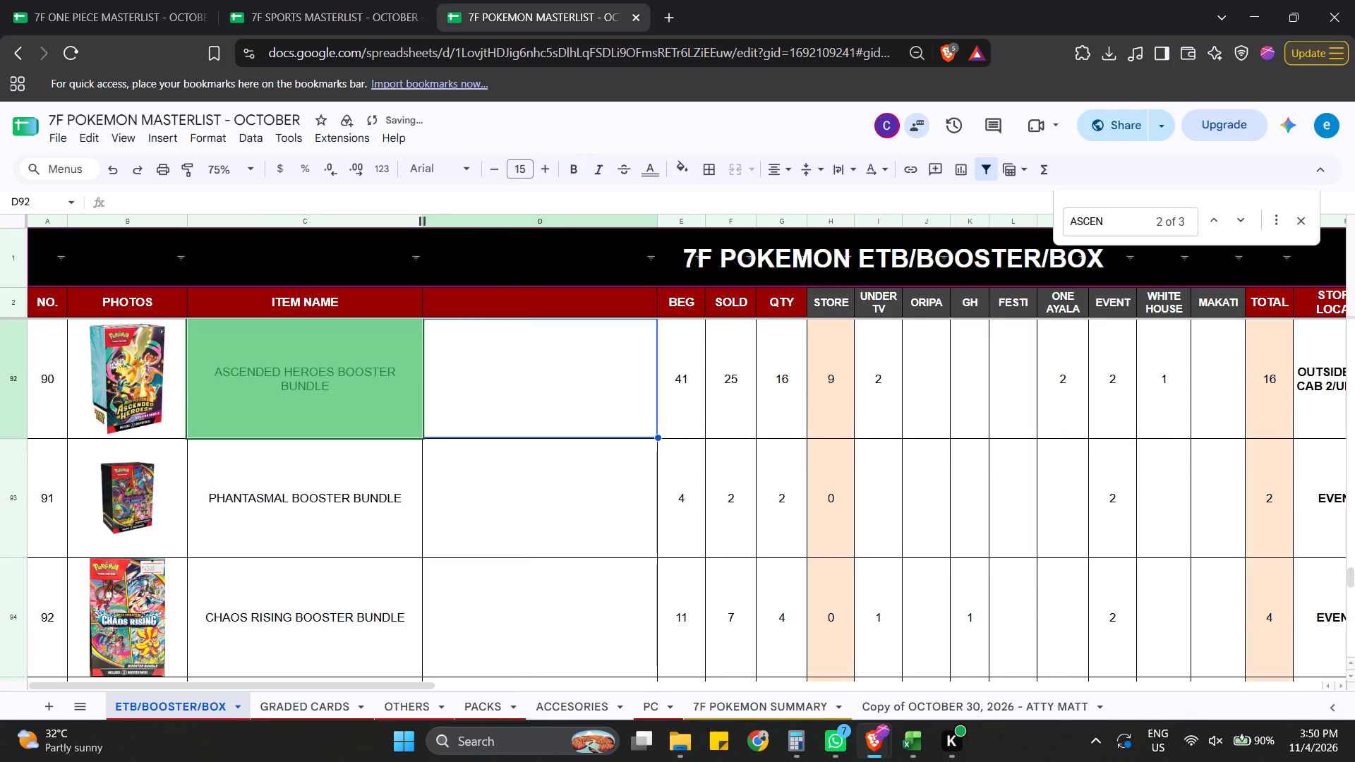
left_click_drag(425, 219, 548, 226)
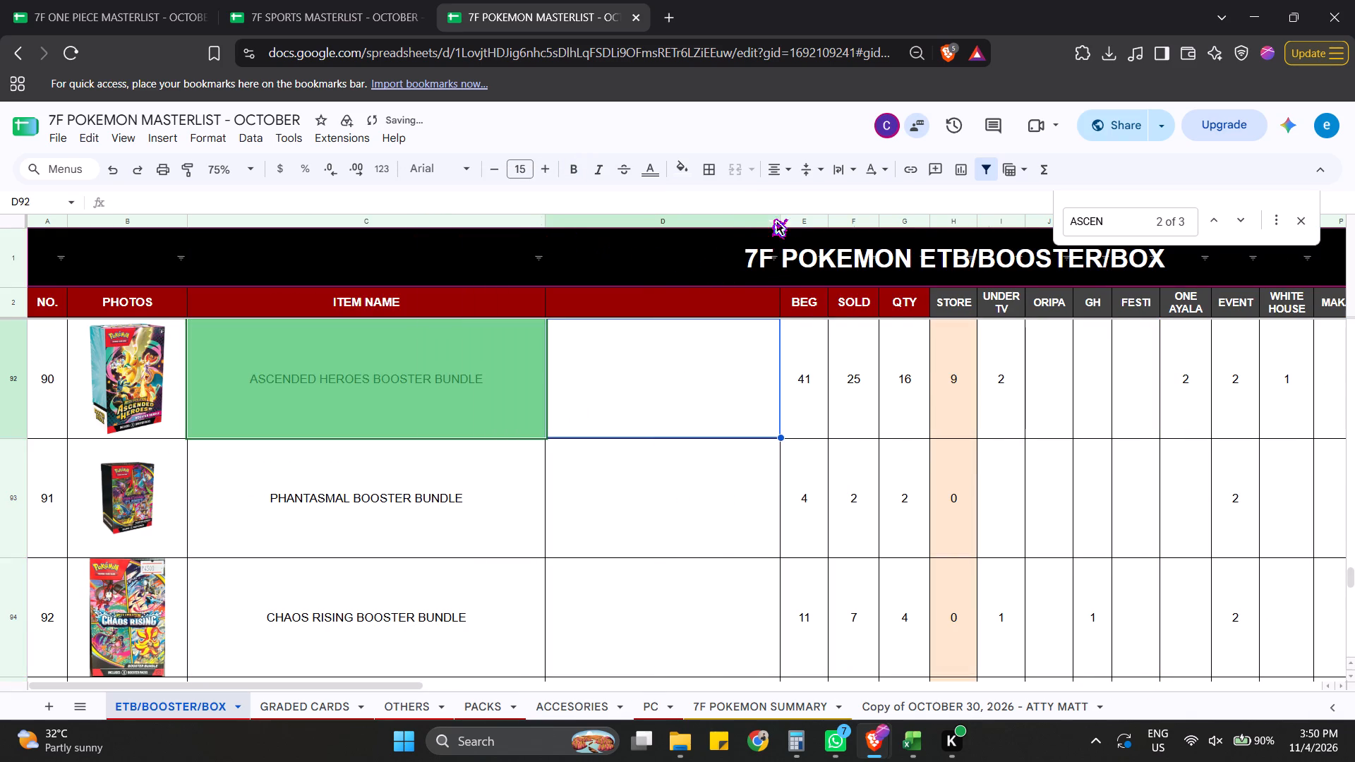
left_click_drag(780, 217, 642, 225)
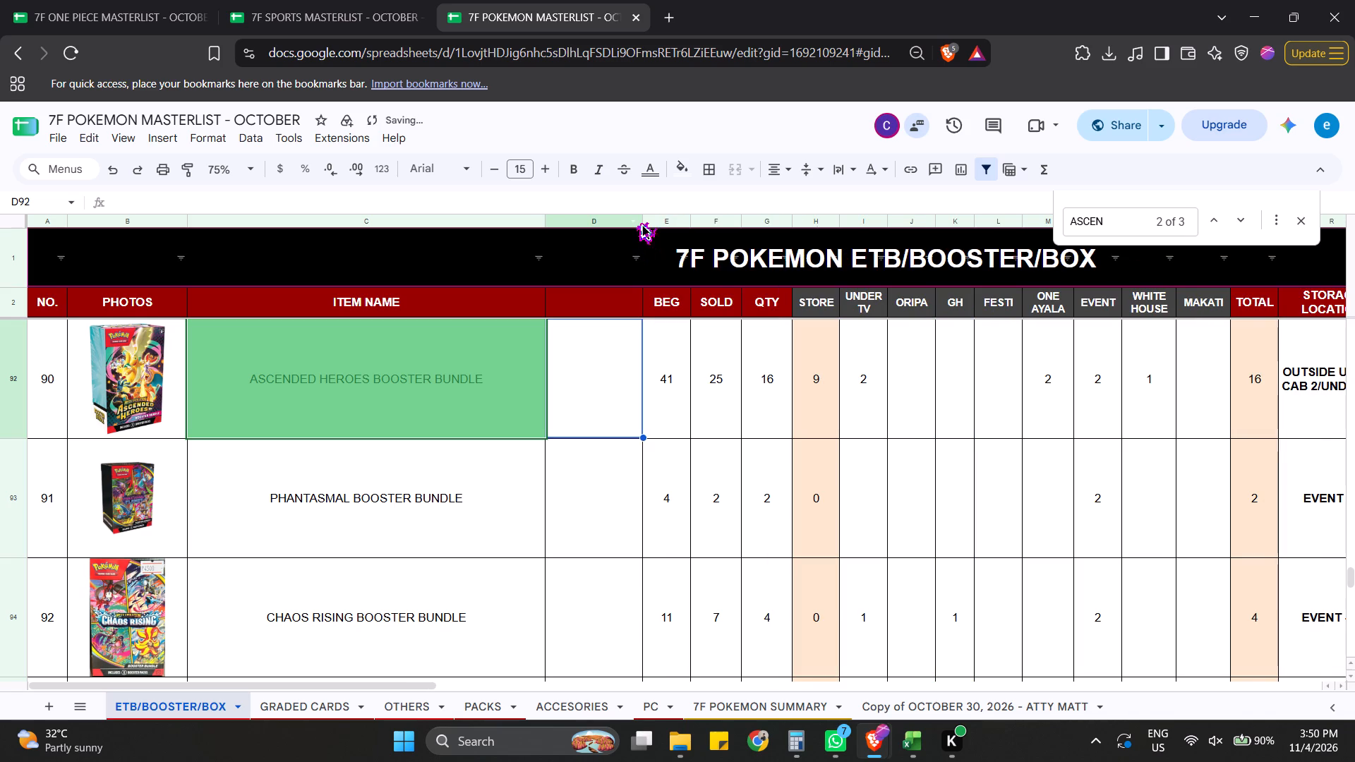
left_click_drag(641, 222, 605, 222)
Format the whole new column D with font size 35 and red text.
left_click(577, 220)
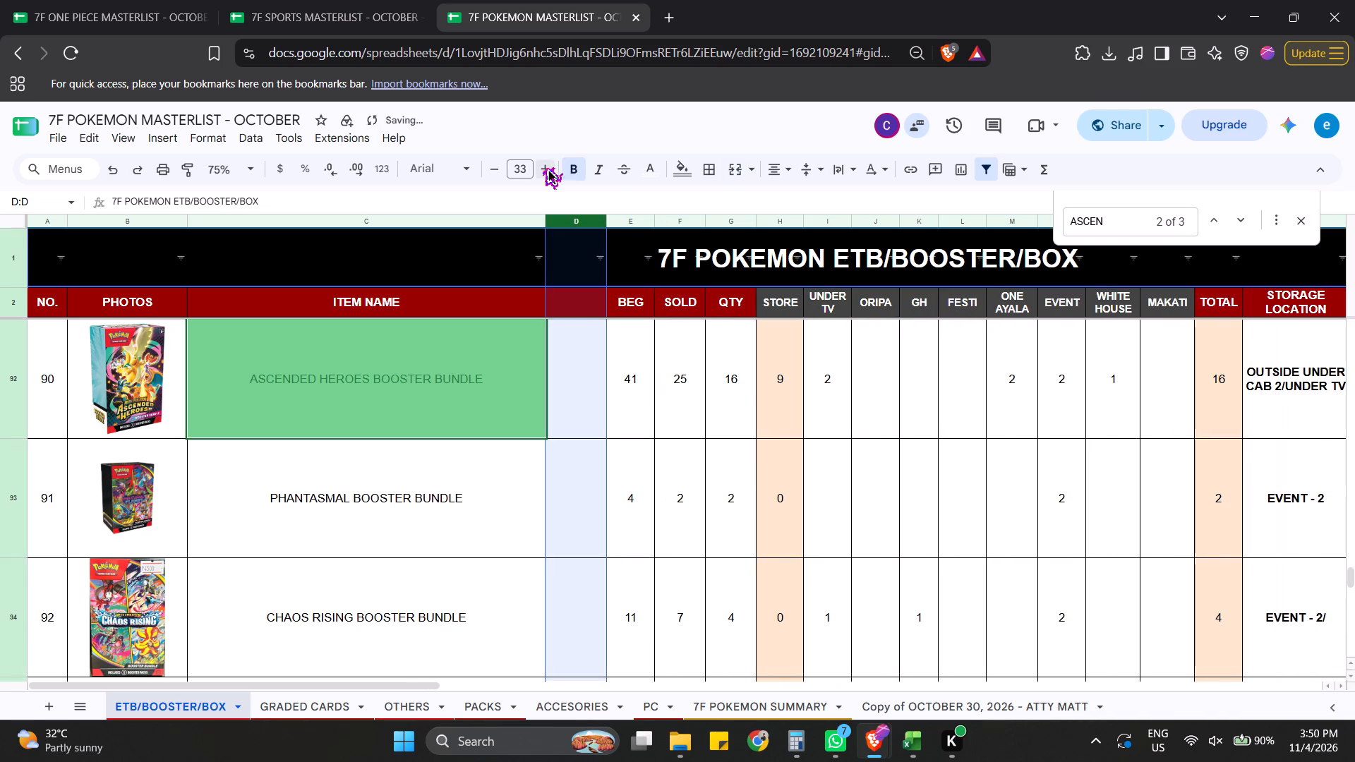
left_click(543, 166)
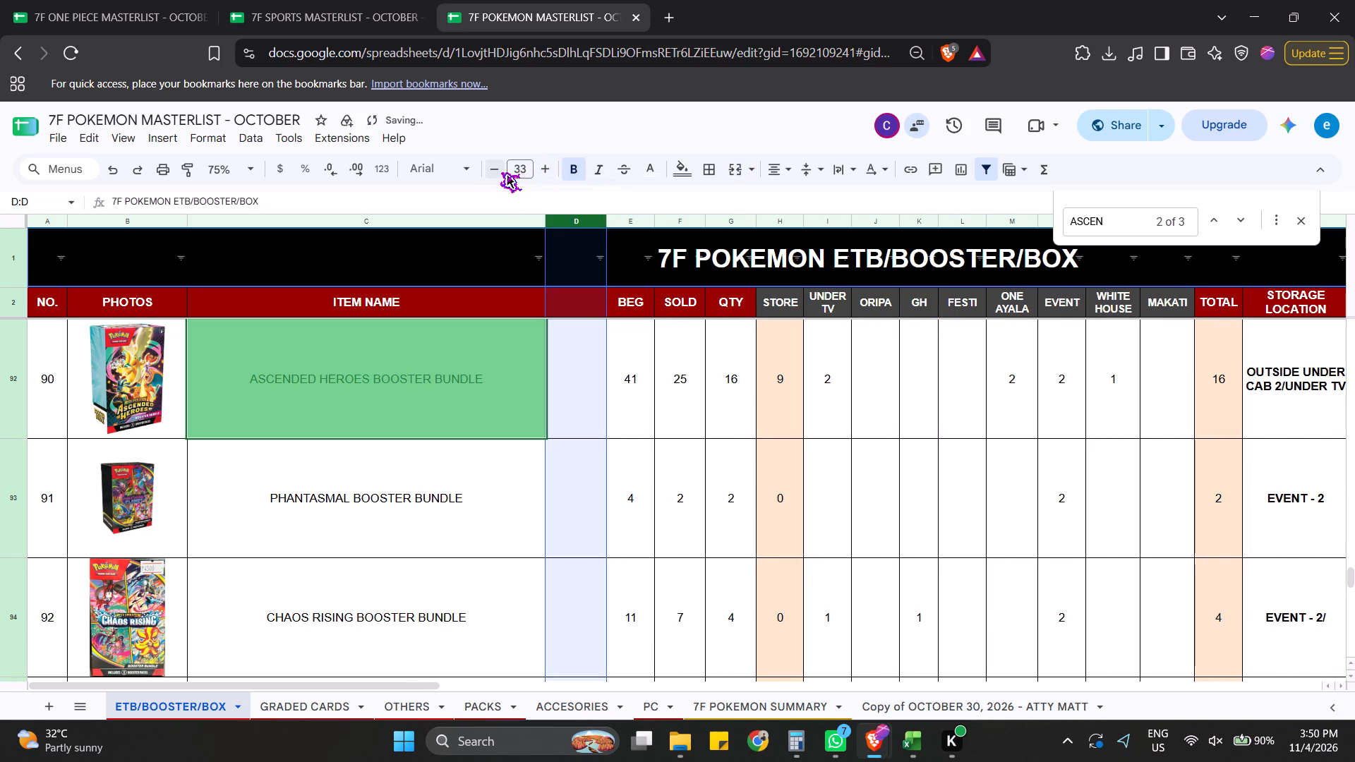
left_click(500, 171)
left_click_drag(528, 167, 500, 166)
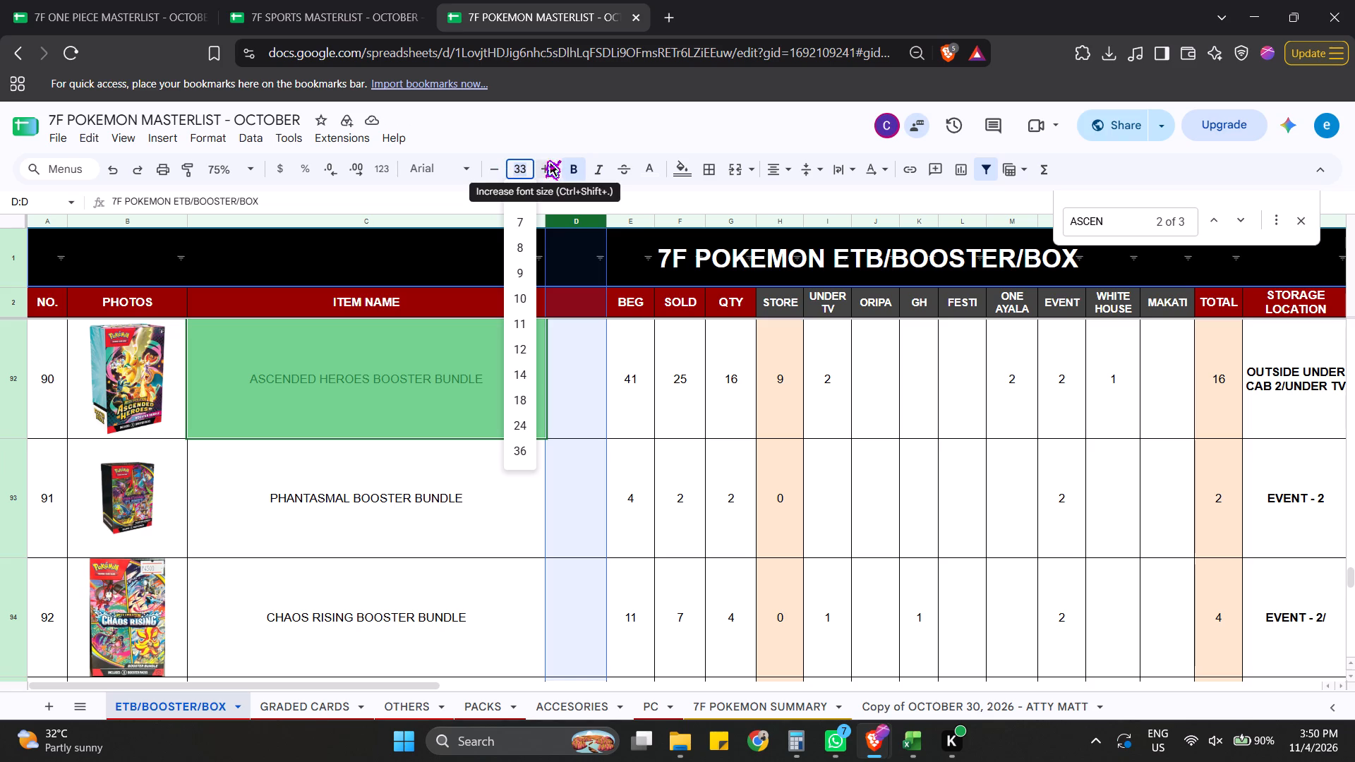
type("35")
key("Return")
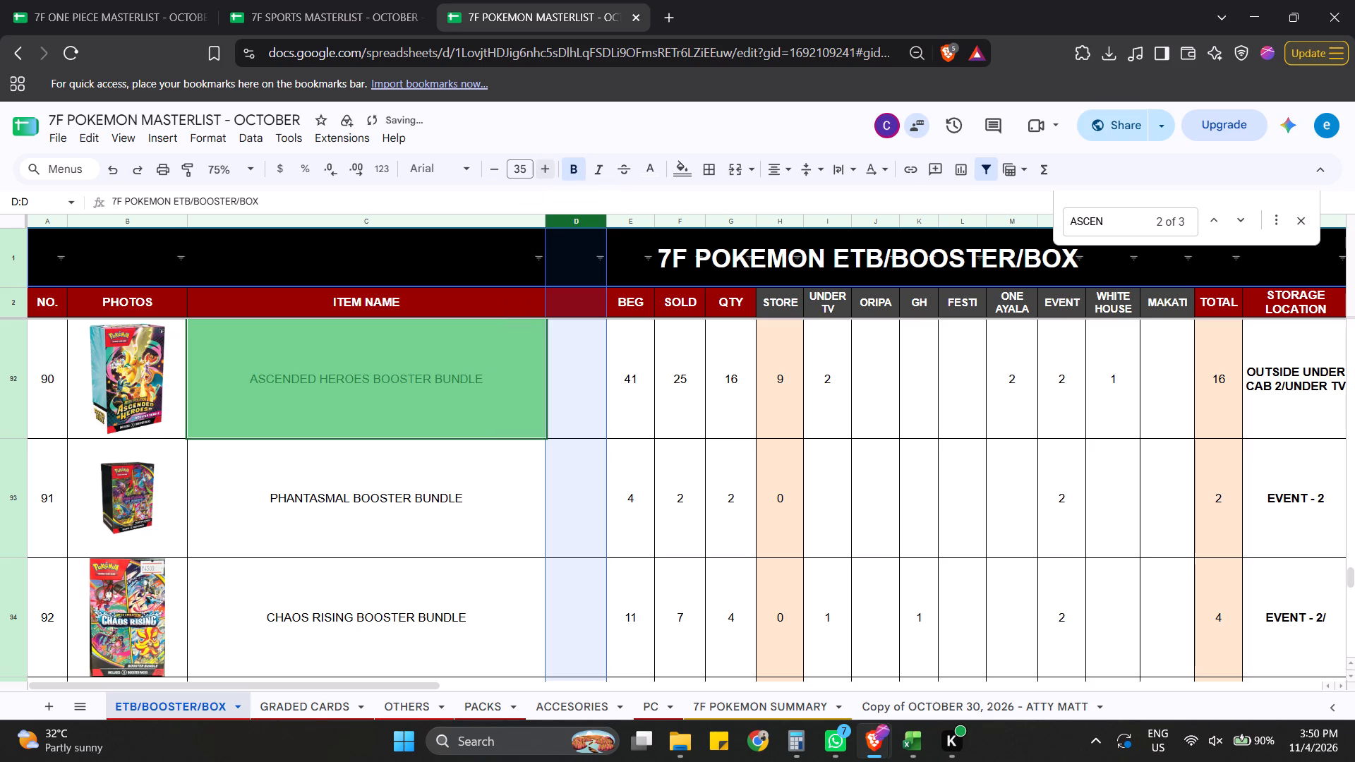
left_click(651, 169)
left_click(676, 242)
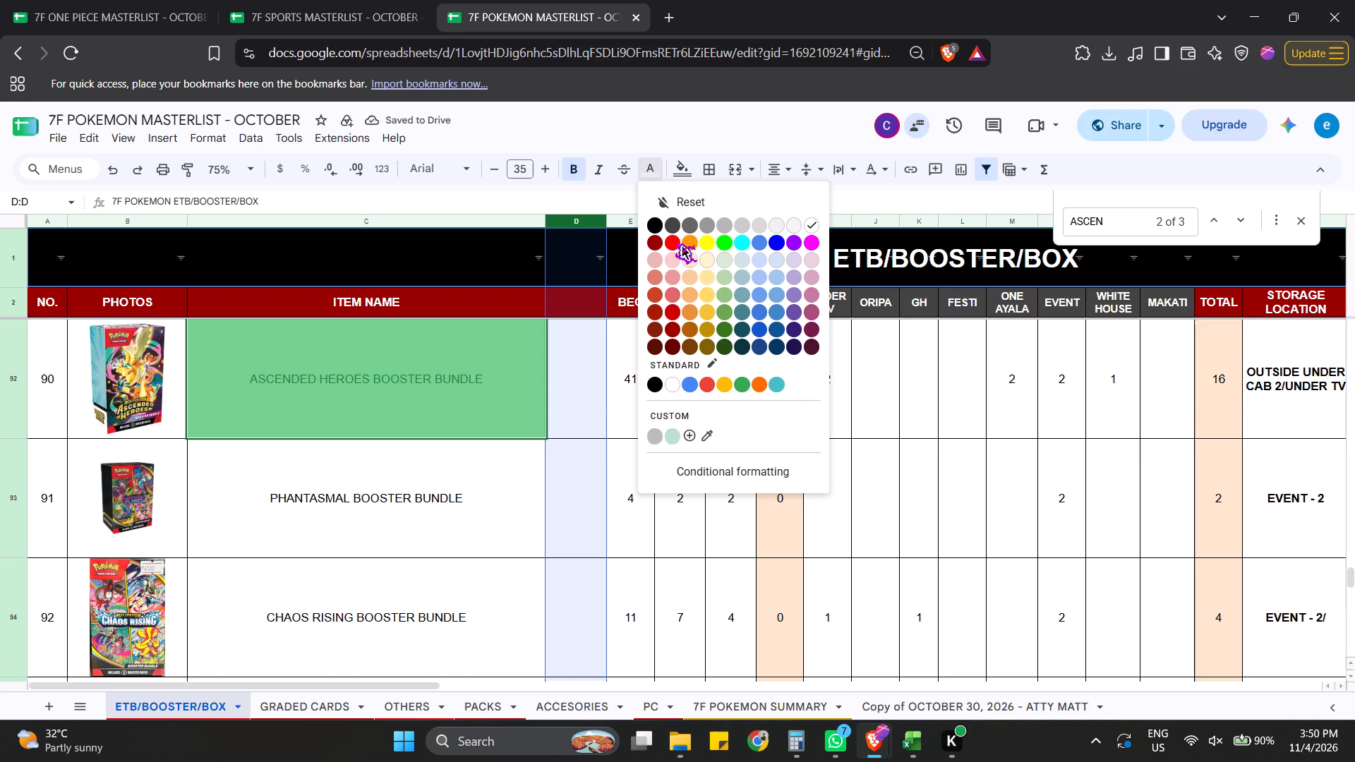
Enter 5 in the new column for the Ascended Heroes Booster Bundle.
left_click(584, 391)
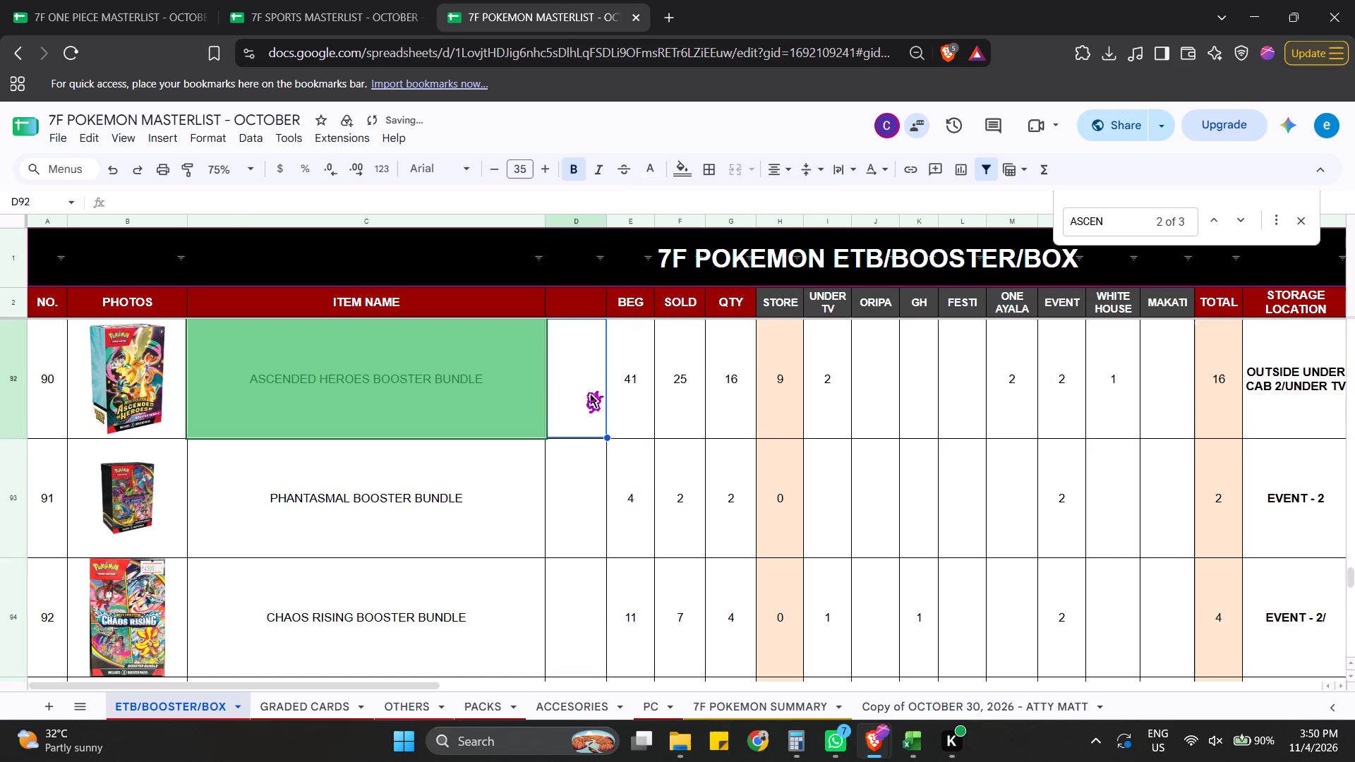
key("5")
key("Return")
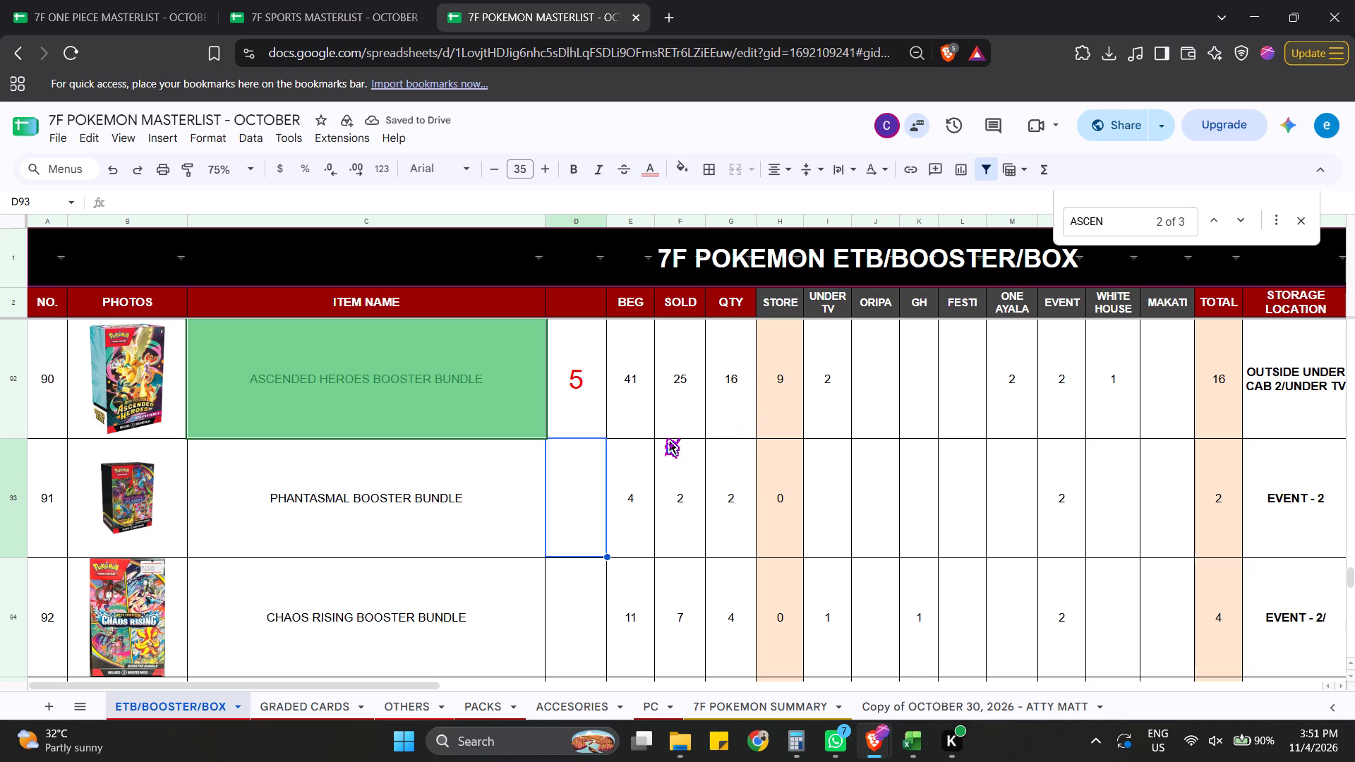
Change the Ascended Heroes Booster Bundle's STORE cell to the formula =9-4.
left_click(785, 389)
left_click(196, 200)
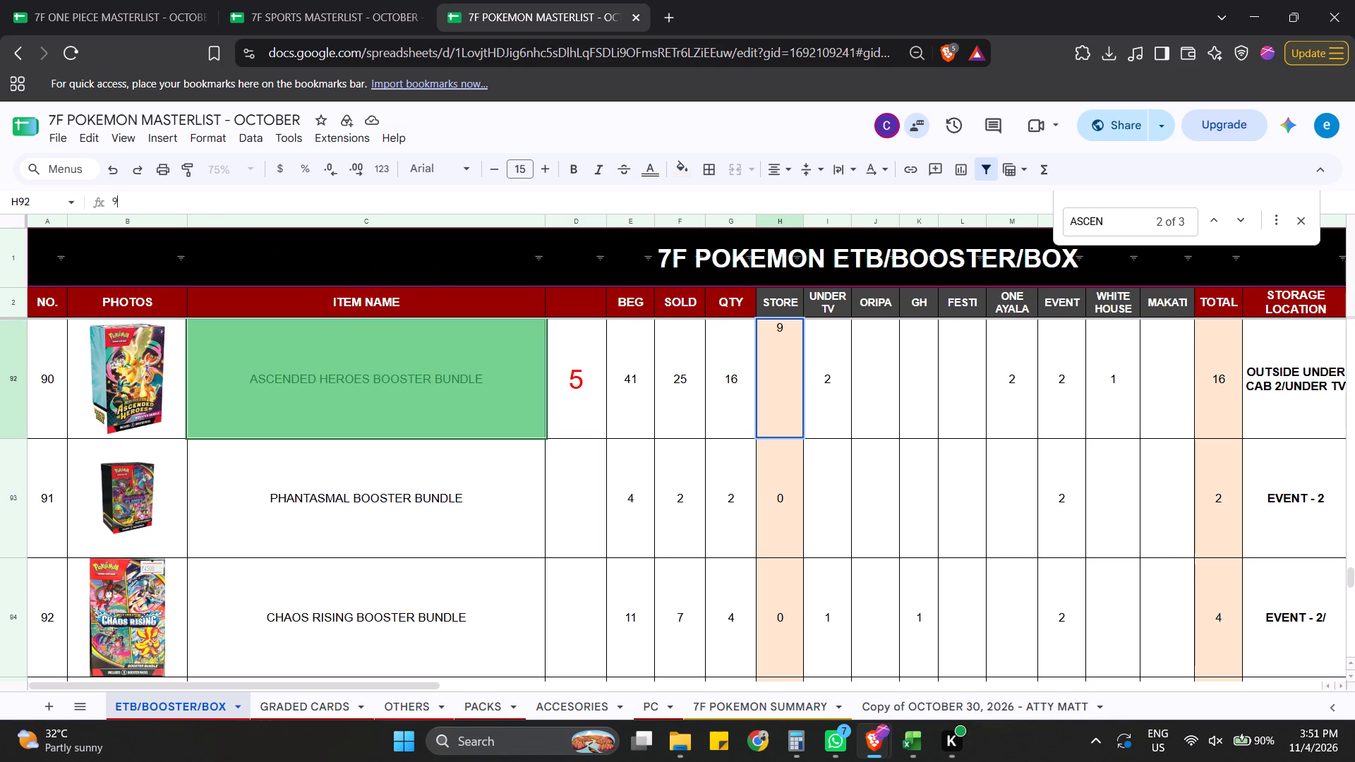
key("Left")
key("equal")
key("Right")
key("Right")
type("-4")
key("Return")
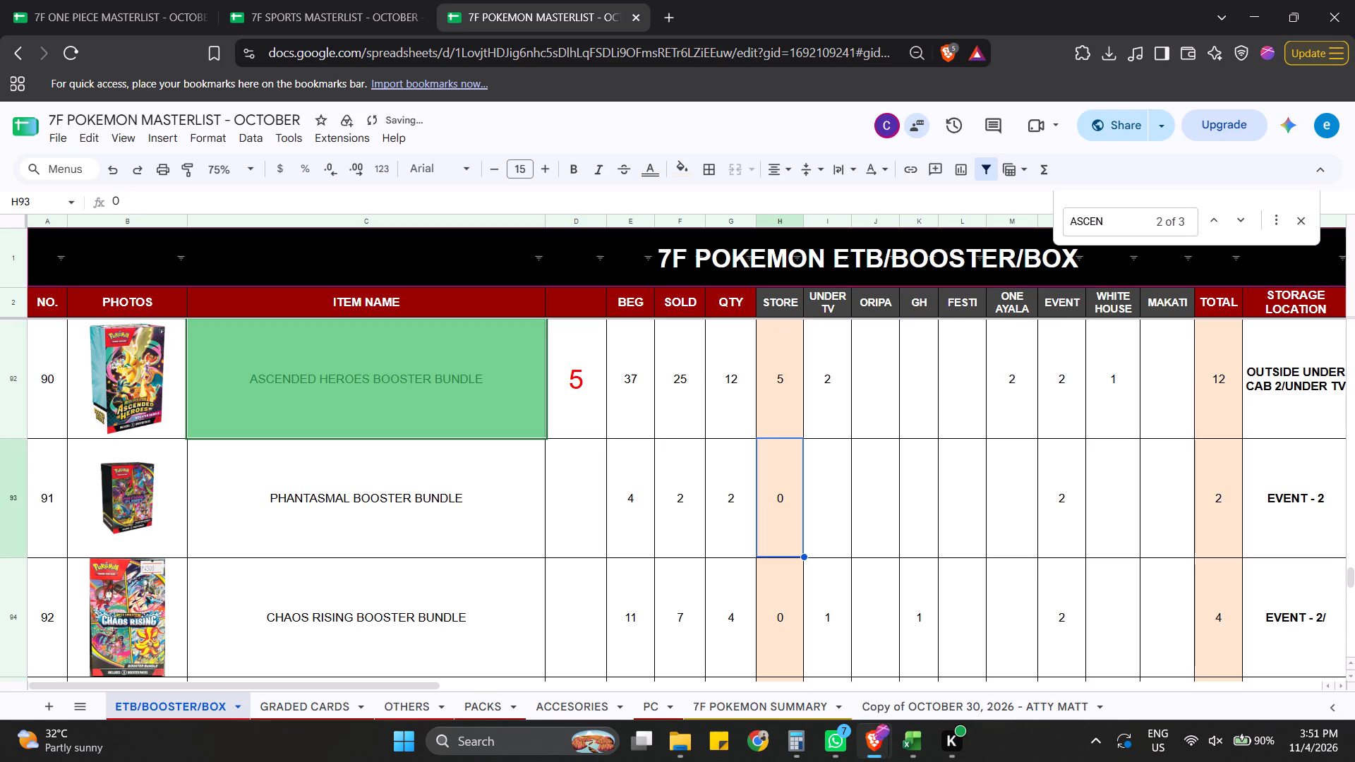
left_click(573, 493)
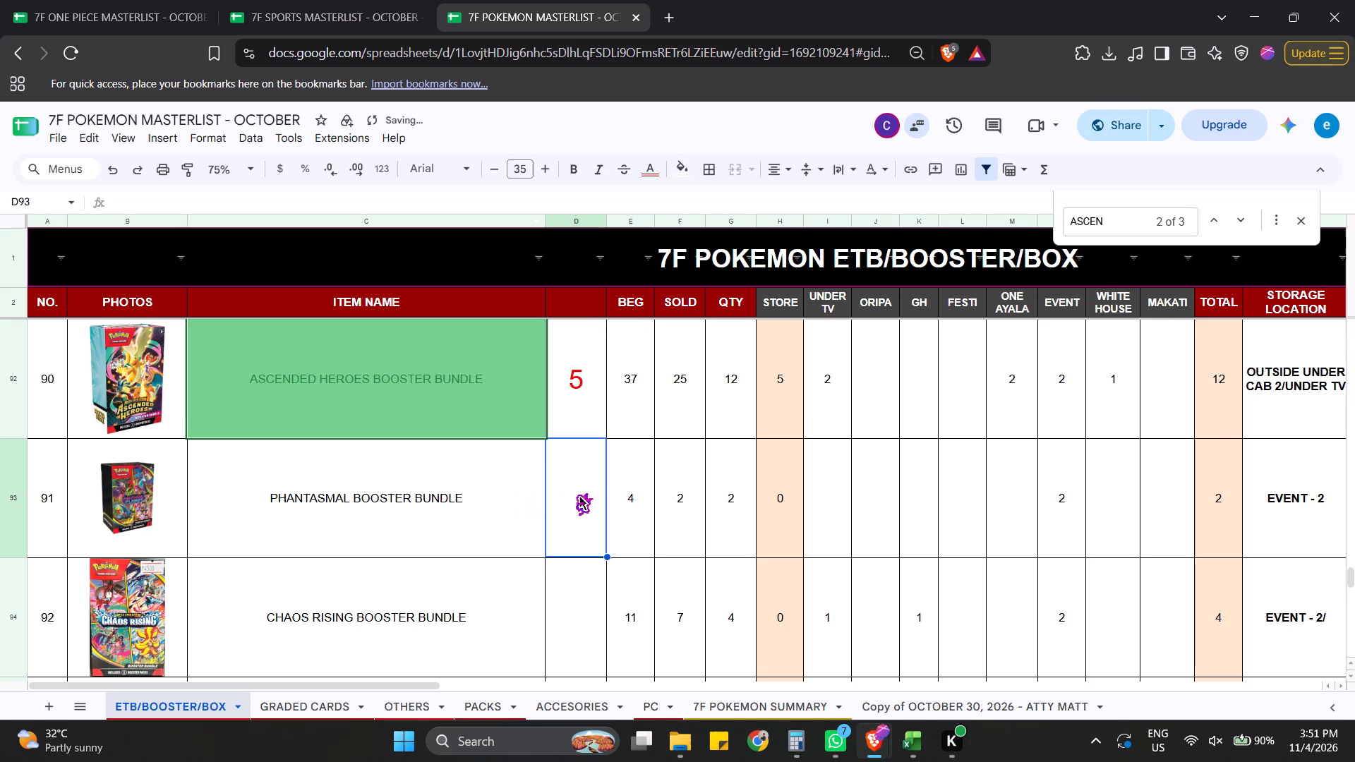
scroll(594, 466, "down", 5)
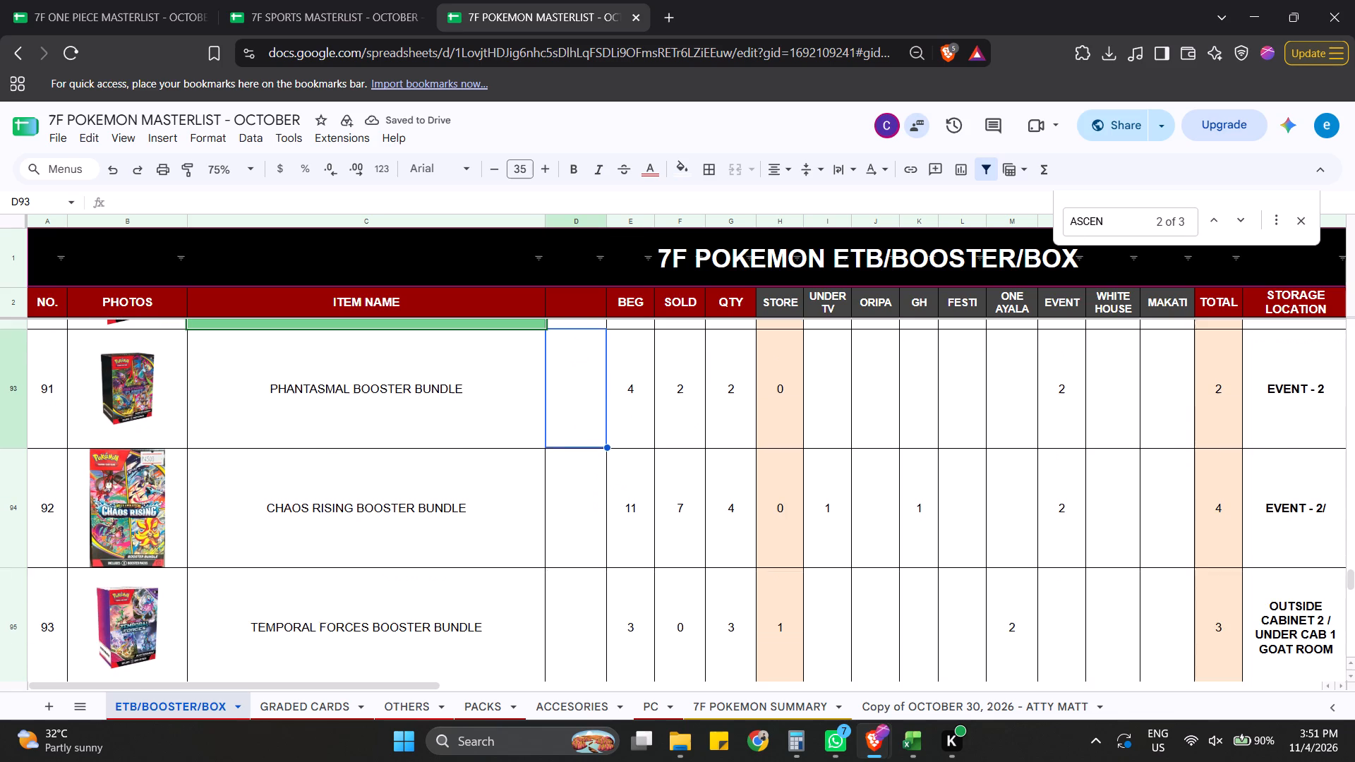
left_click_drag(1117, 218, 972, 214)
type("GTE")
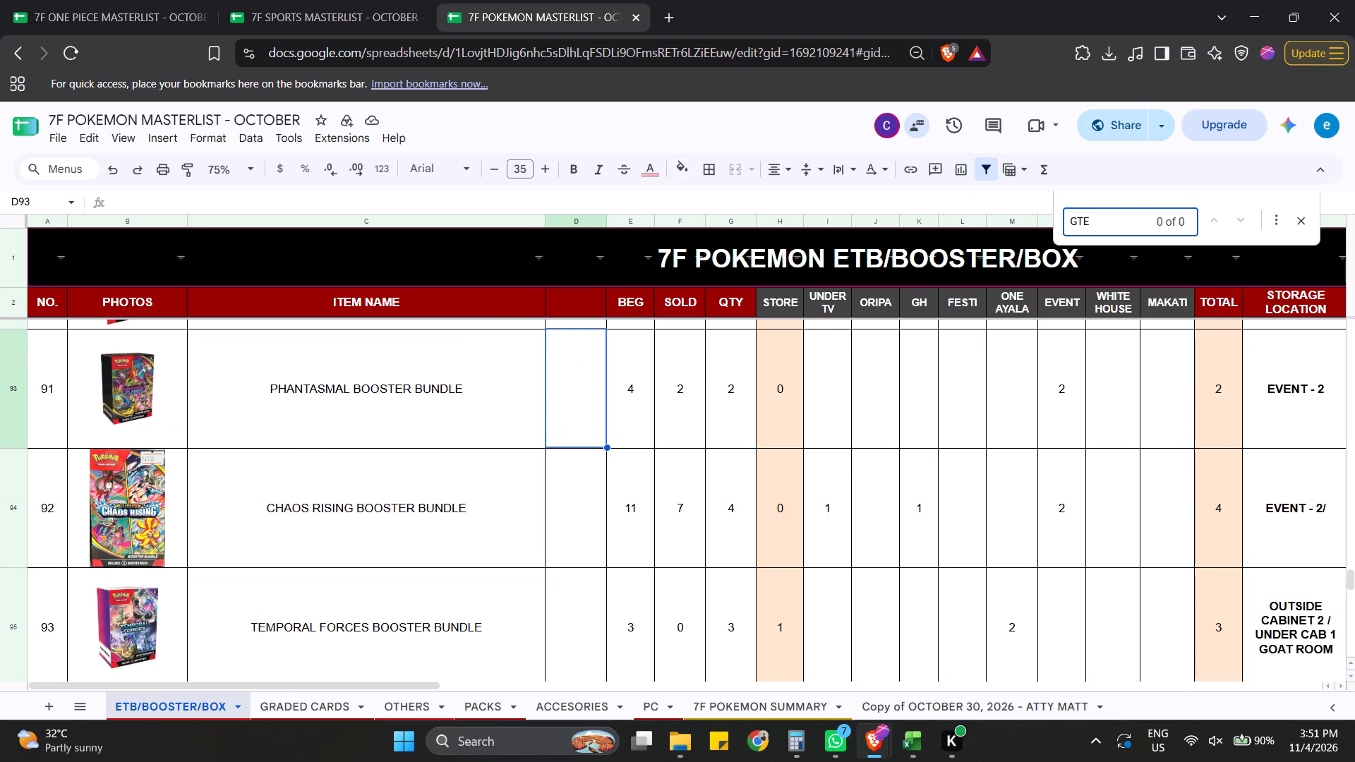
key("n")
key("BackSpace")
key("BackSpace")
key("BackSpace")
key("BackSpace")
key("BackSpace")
Search the sheet for "NINJ" and enter 3 in the new column for the Ninja Spinner Booster Box.
type("NINJ")
scroll(721, 483, "down", 2)
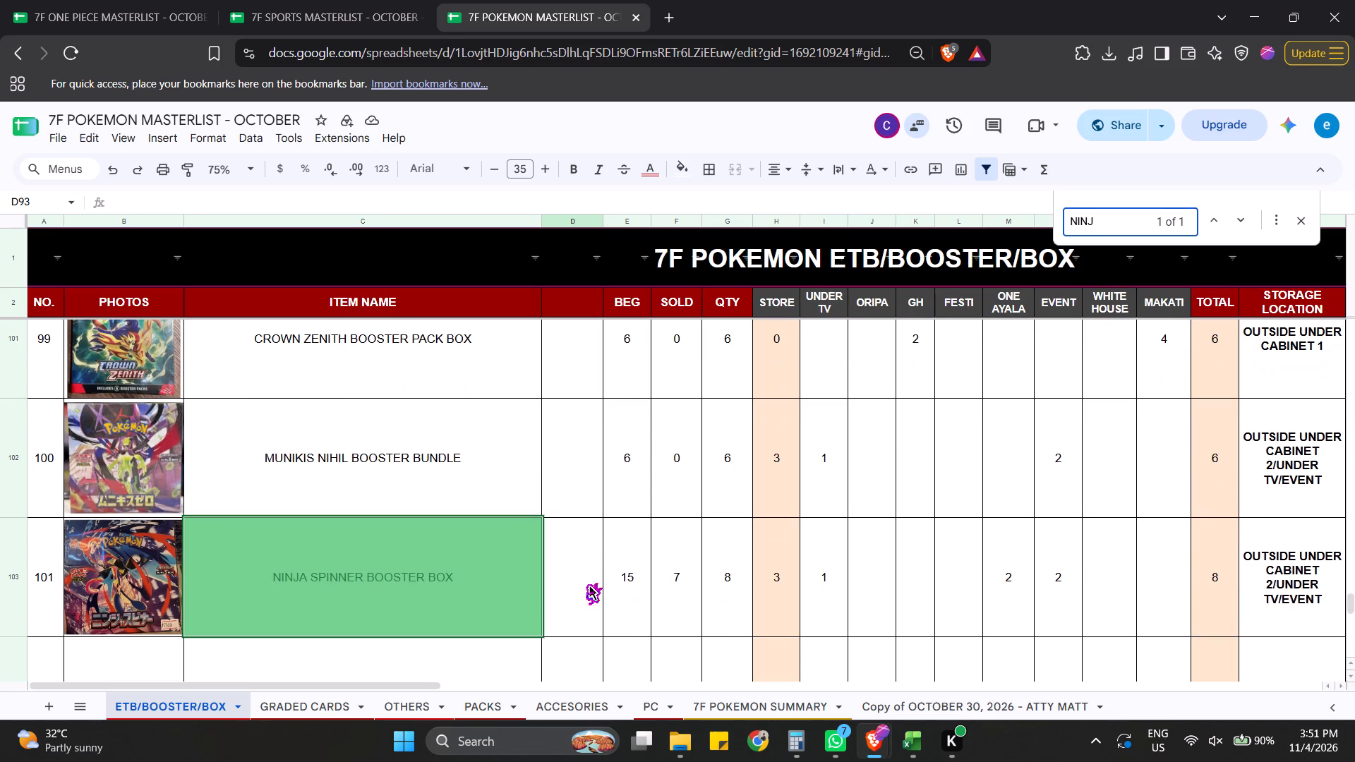
left_click(578, 588)
key("3")
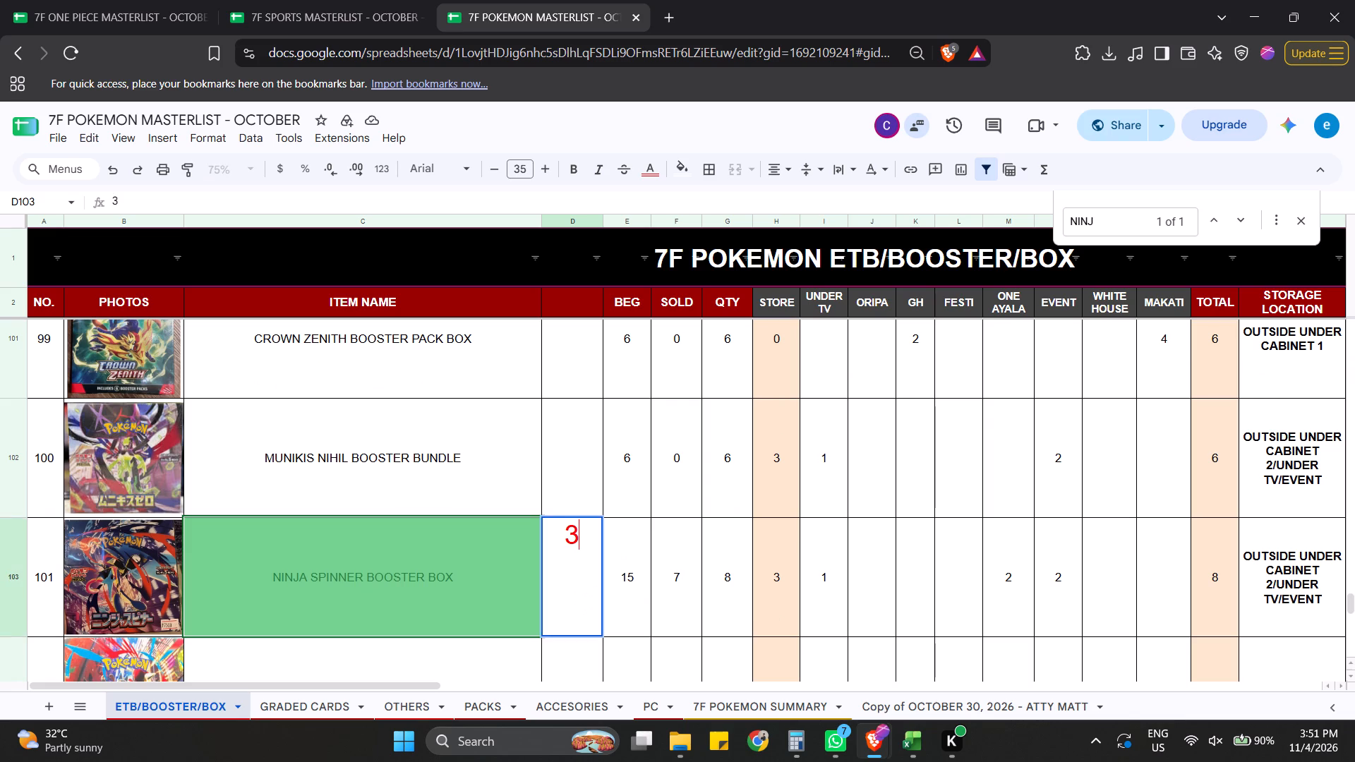
key("Return")
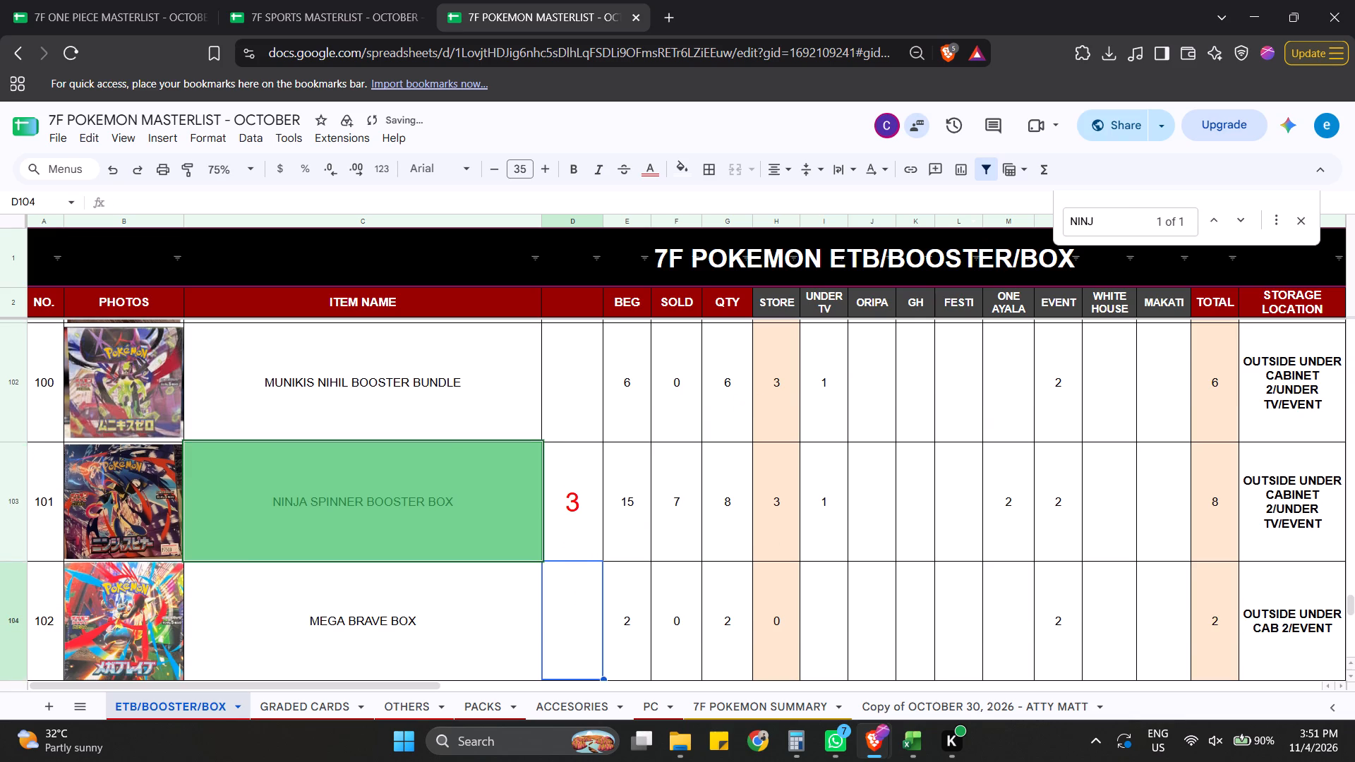
Search for "BOLT", go to the Black Bolt Booster Box match and enter 1 in its new-column cell.
left_click_drag(1112, 214, 1023, 217)
type("BOLT")
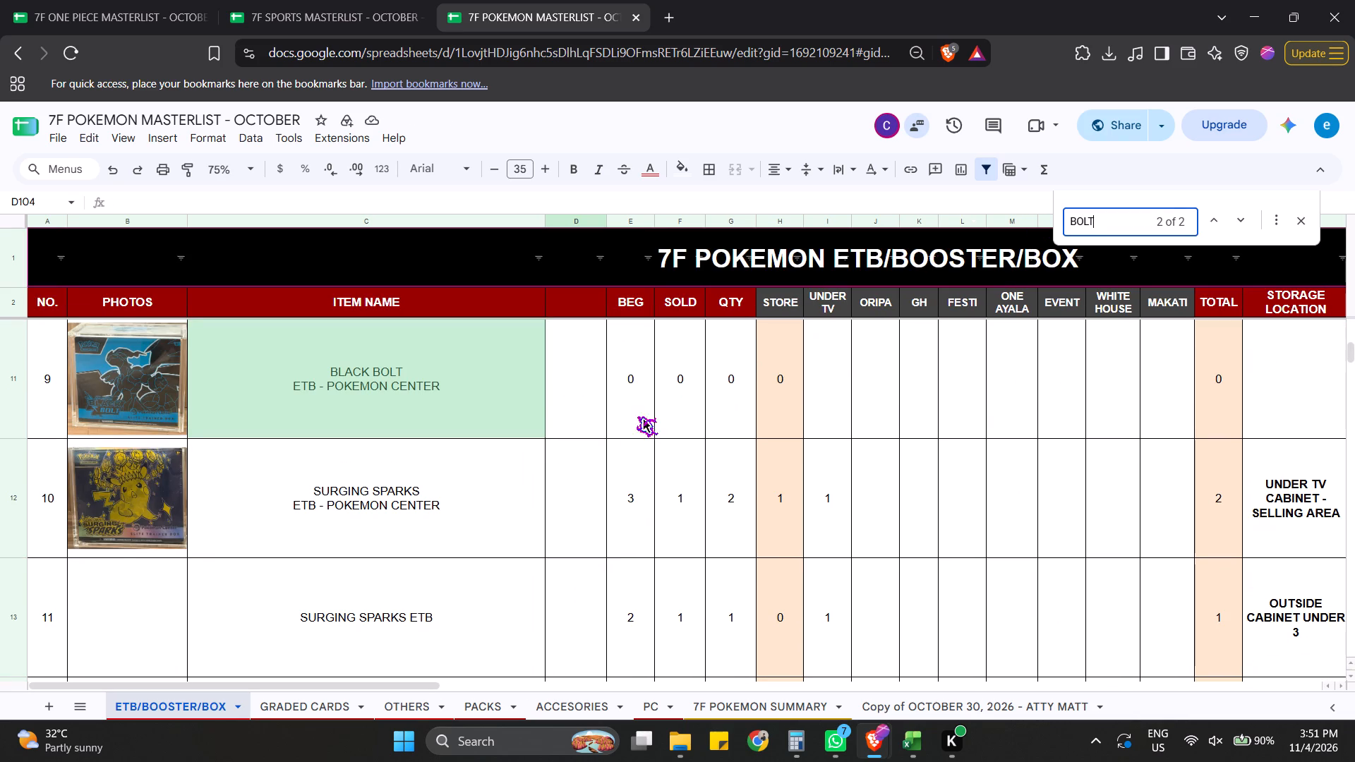
left_click(1216, 224)
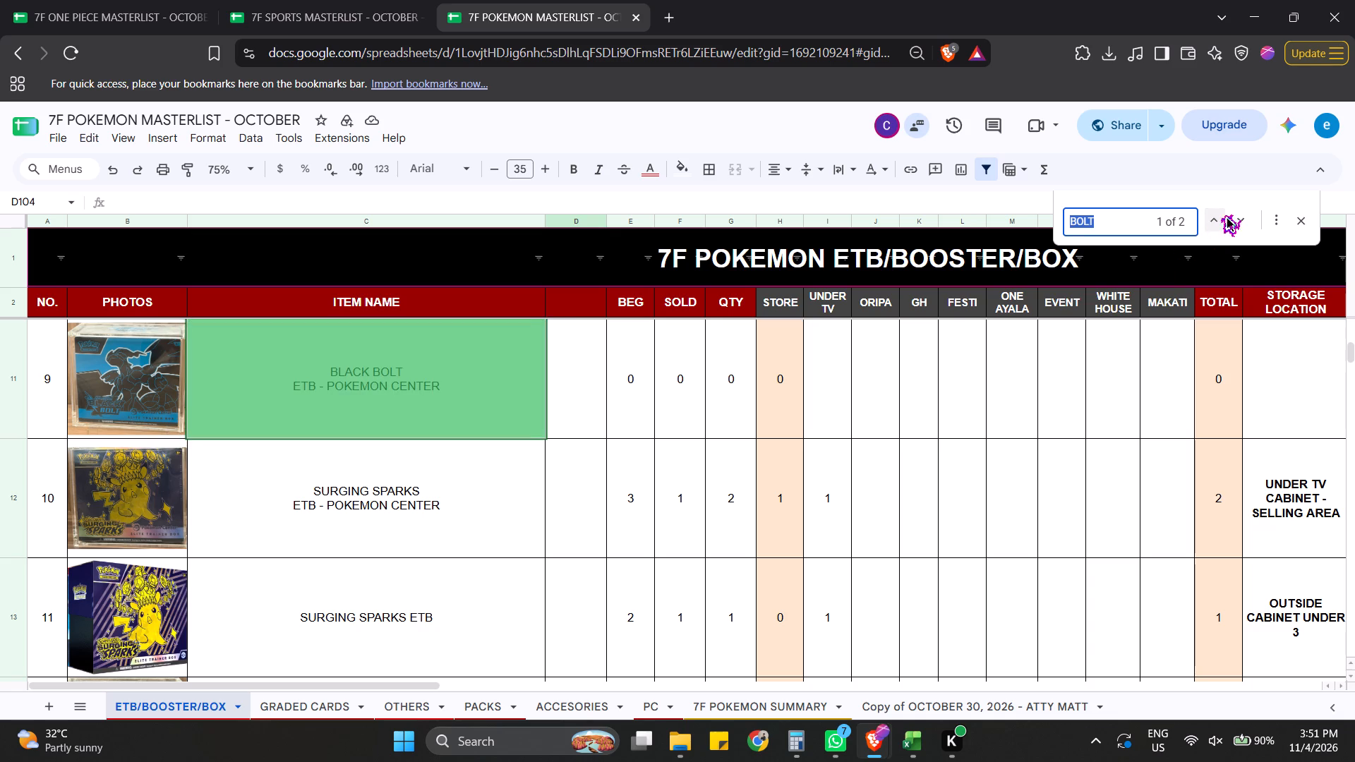
left_click(1219, 220)
scroll(668, 473, "down", 2)
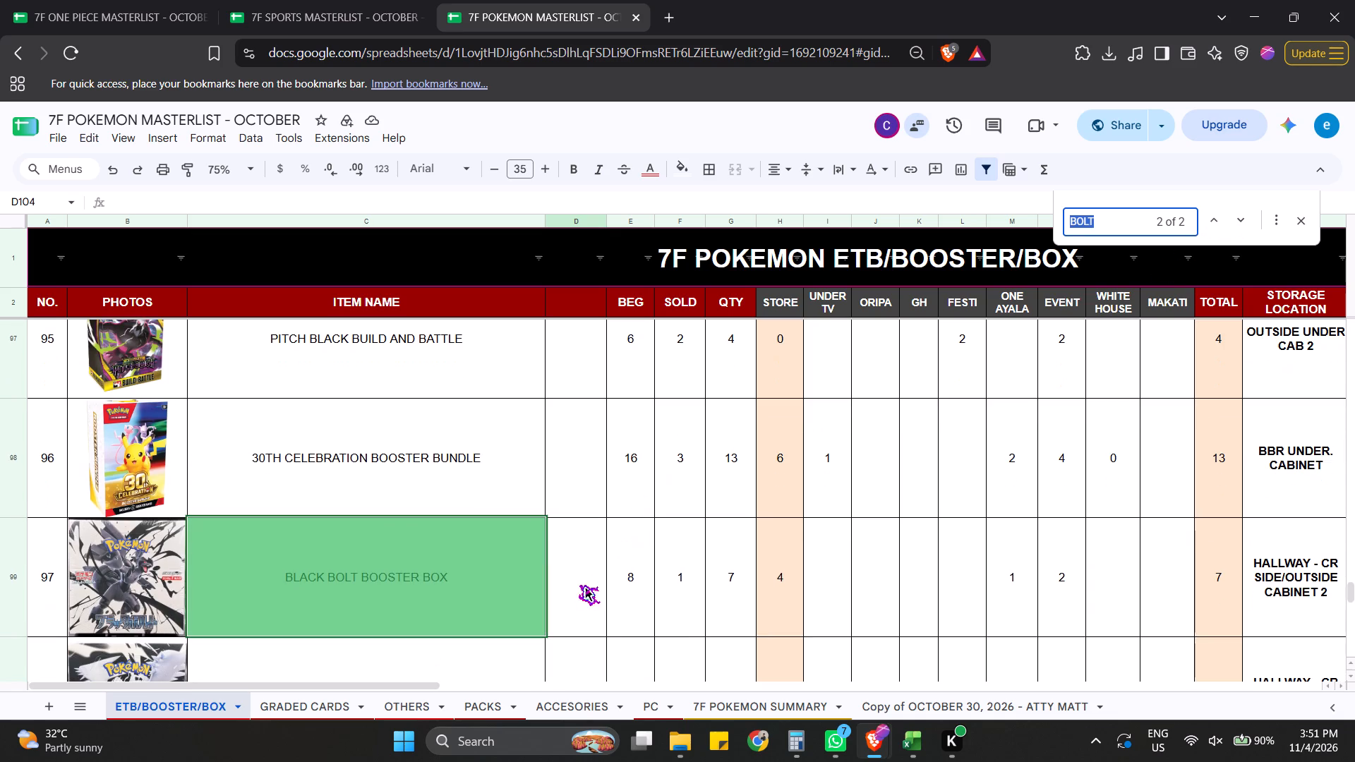
left_click(573, 582)
key("1")
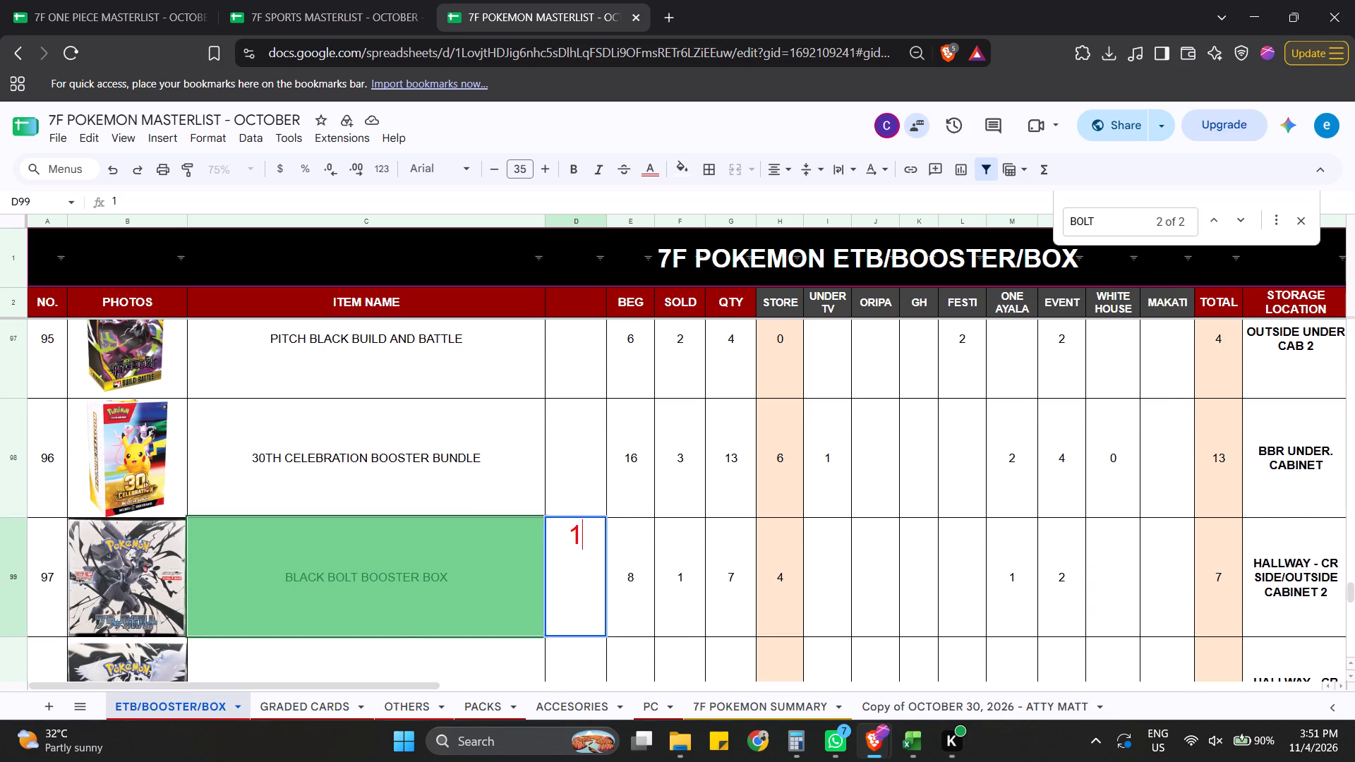
key("Return")
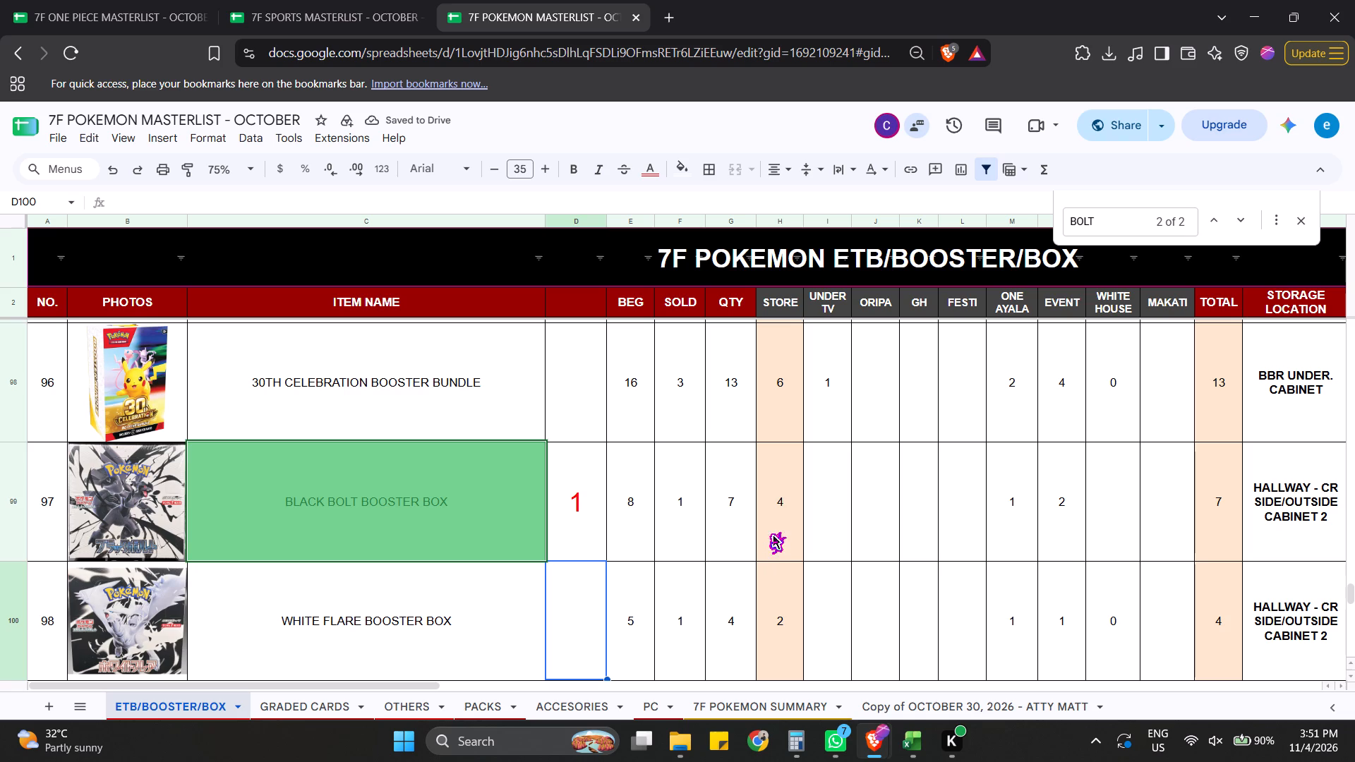
Enter 1 in the new column for the White Flare Booster Box.
scroll(558, 553, "down", 1)
left_click(568, 610)
key("1")
key("Return")
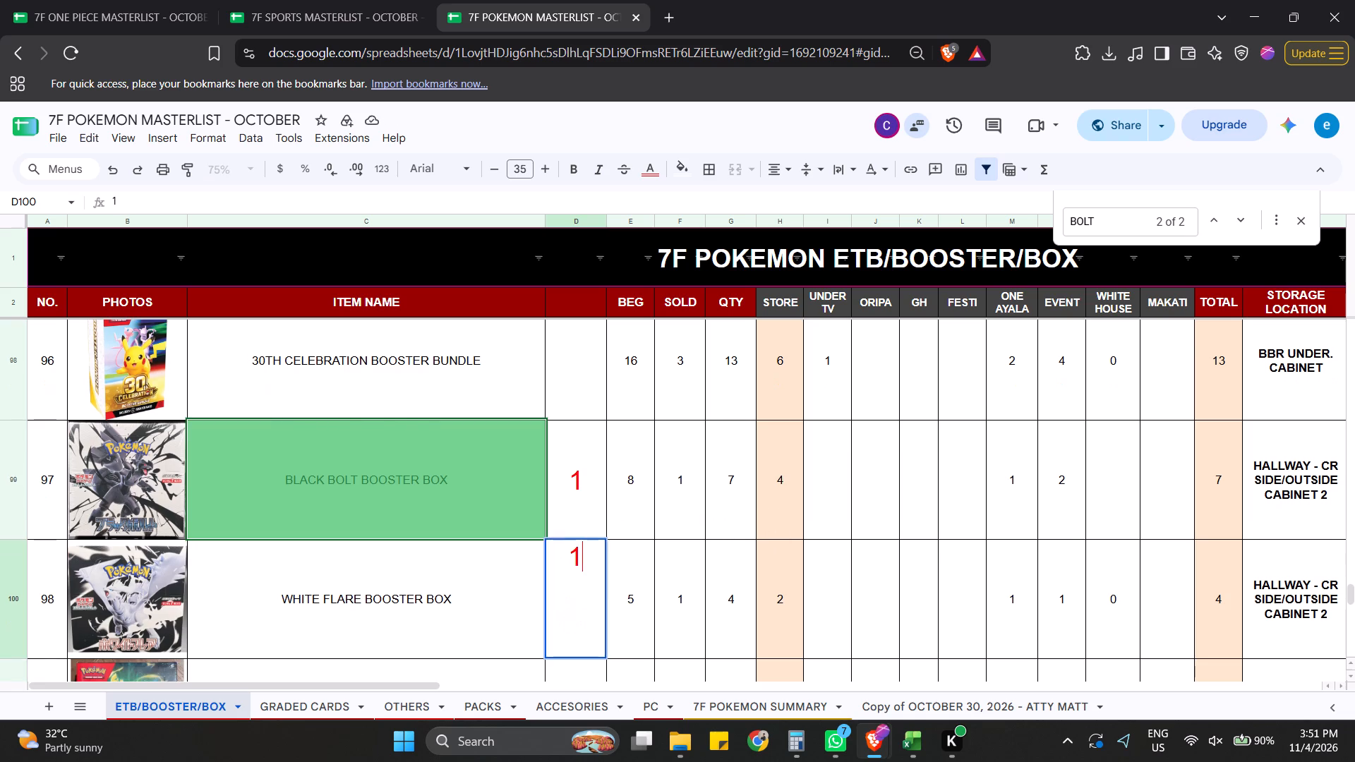
Search the ETB/BOOSTER/BOX sheet for "MUNI".
scroll(587, 631, "down", 4)
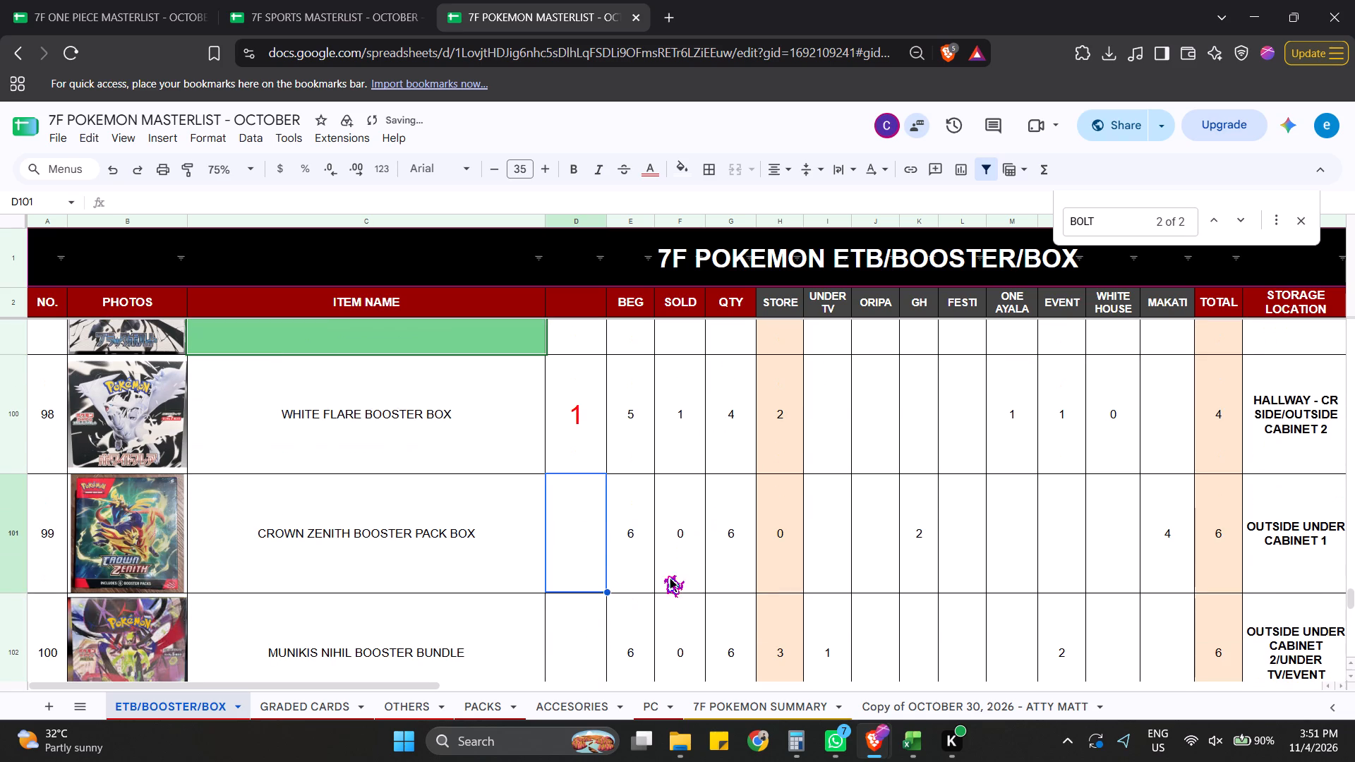
left_click_drag(1104, 221, 1003, 224)
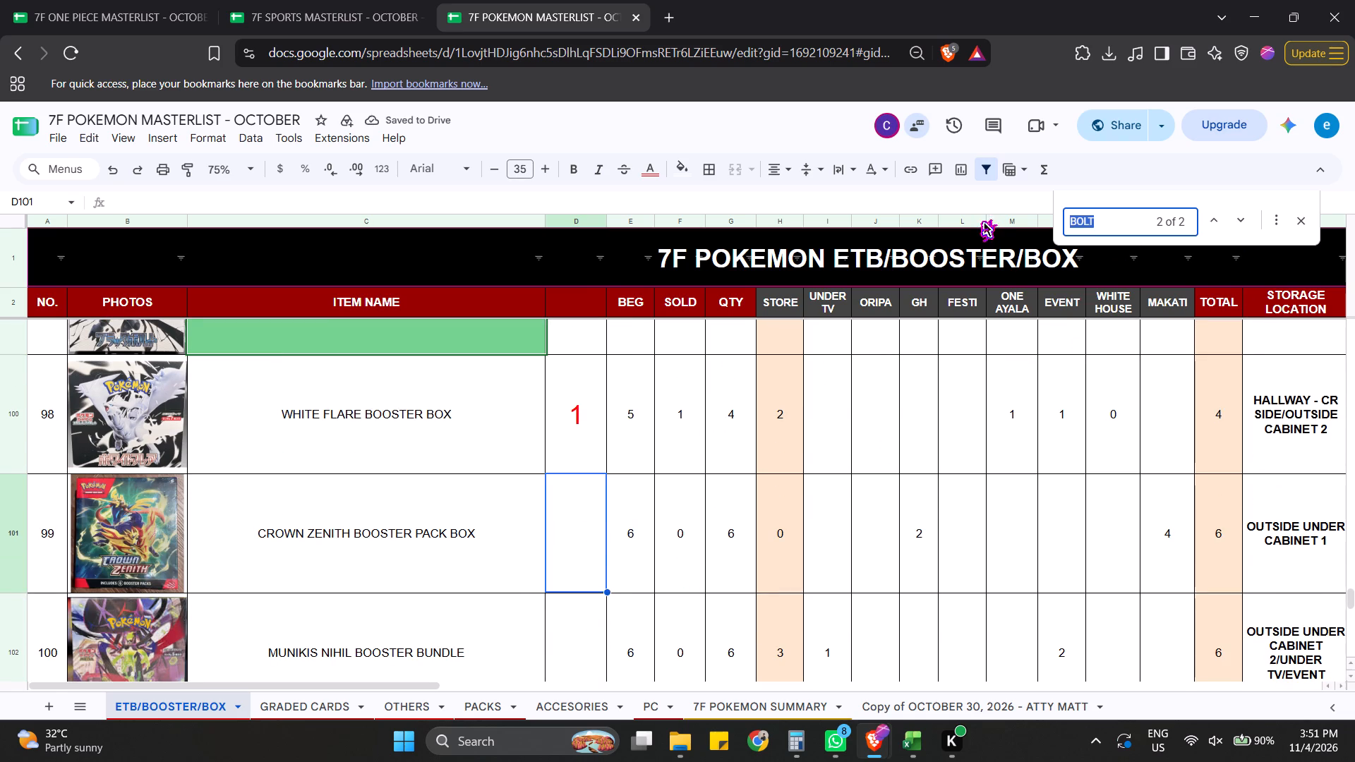
type("MUNI")
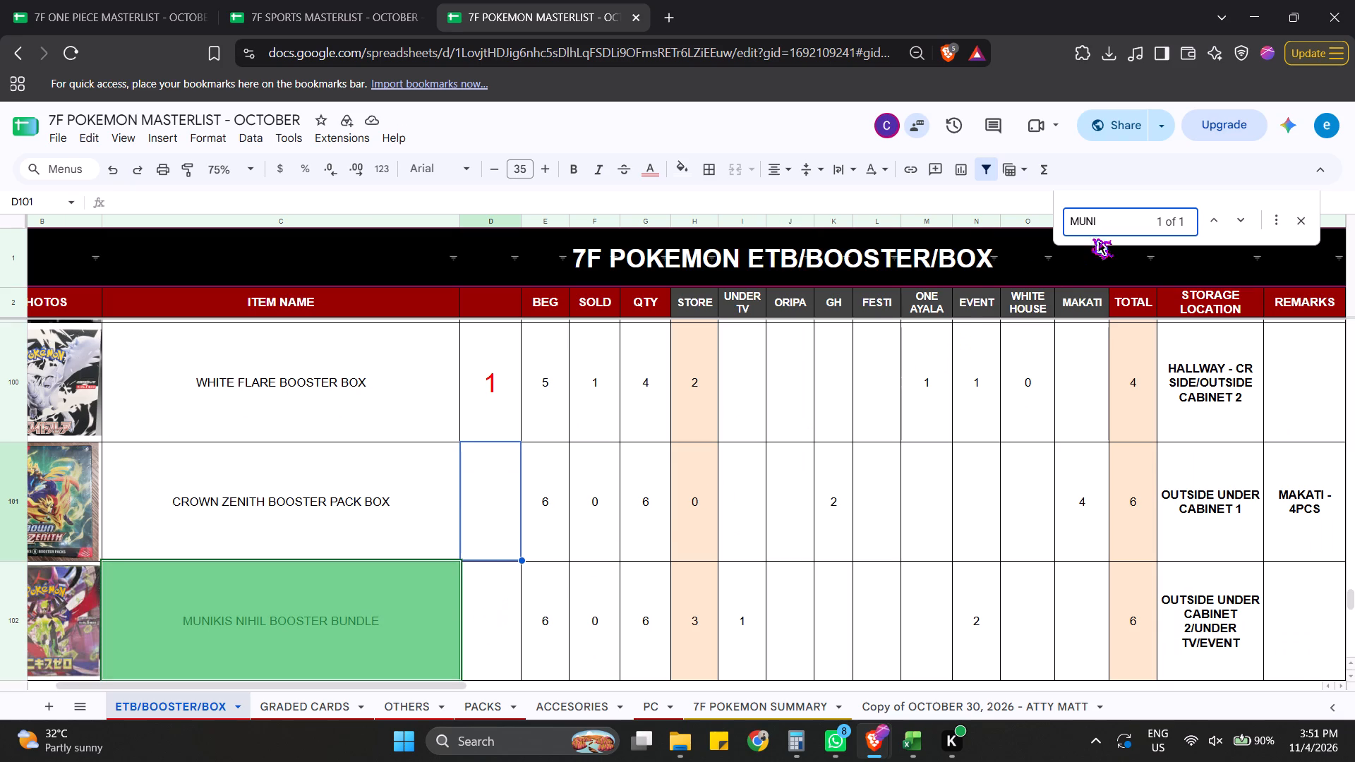
Search for "STO" and enter 1 in the new column for the Storm Esmeralda Booster Box.
left_click_drag(1109, 226, 1023, 222)
type("STO")
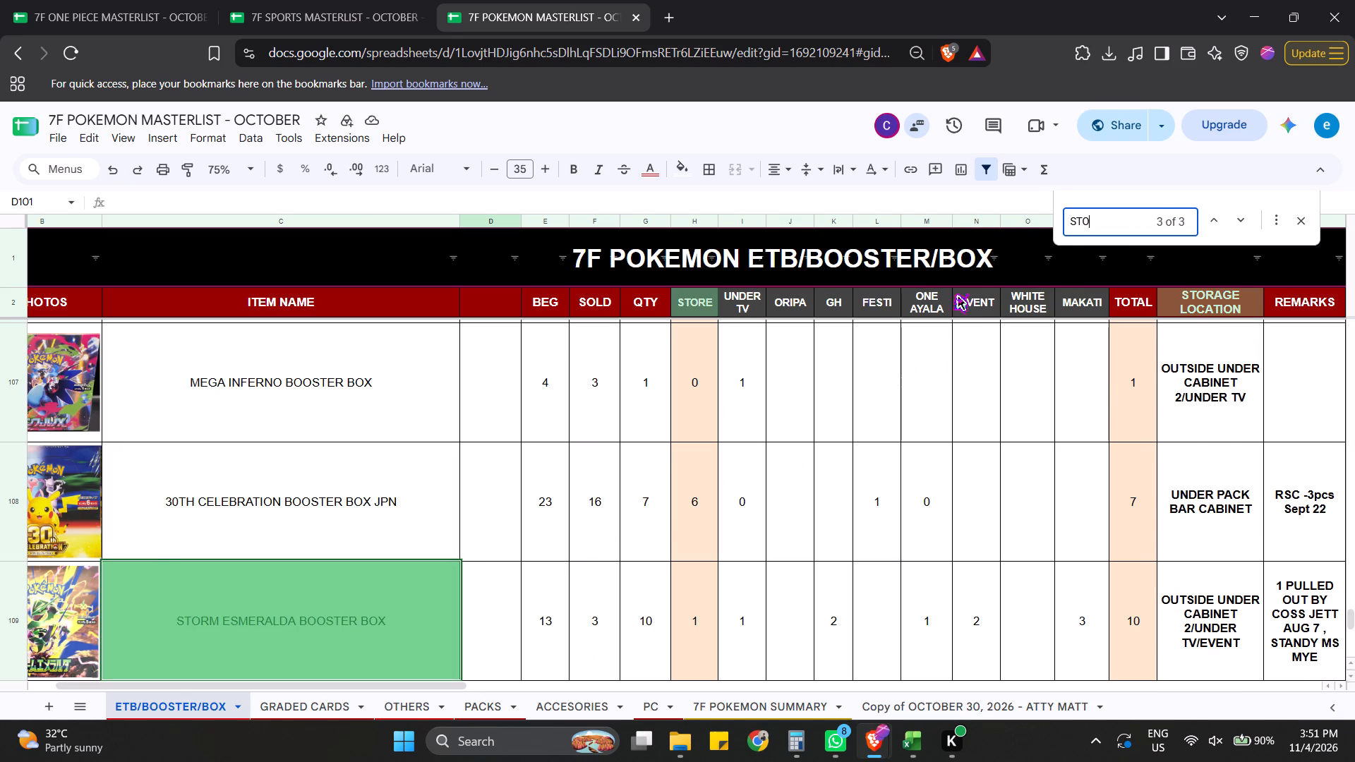
scroll(949, 300, "down", 2)
left_click(486, 596)
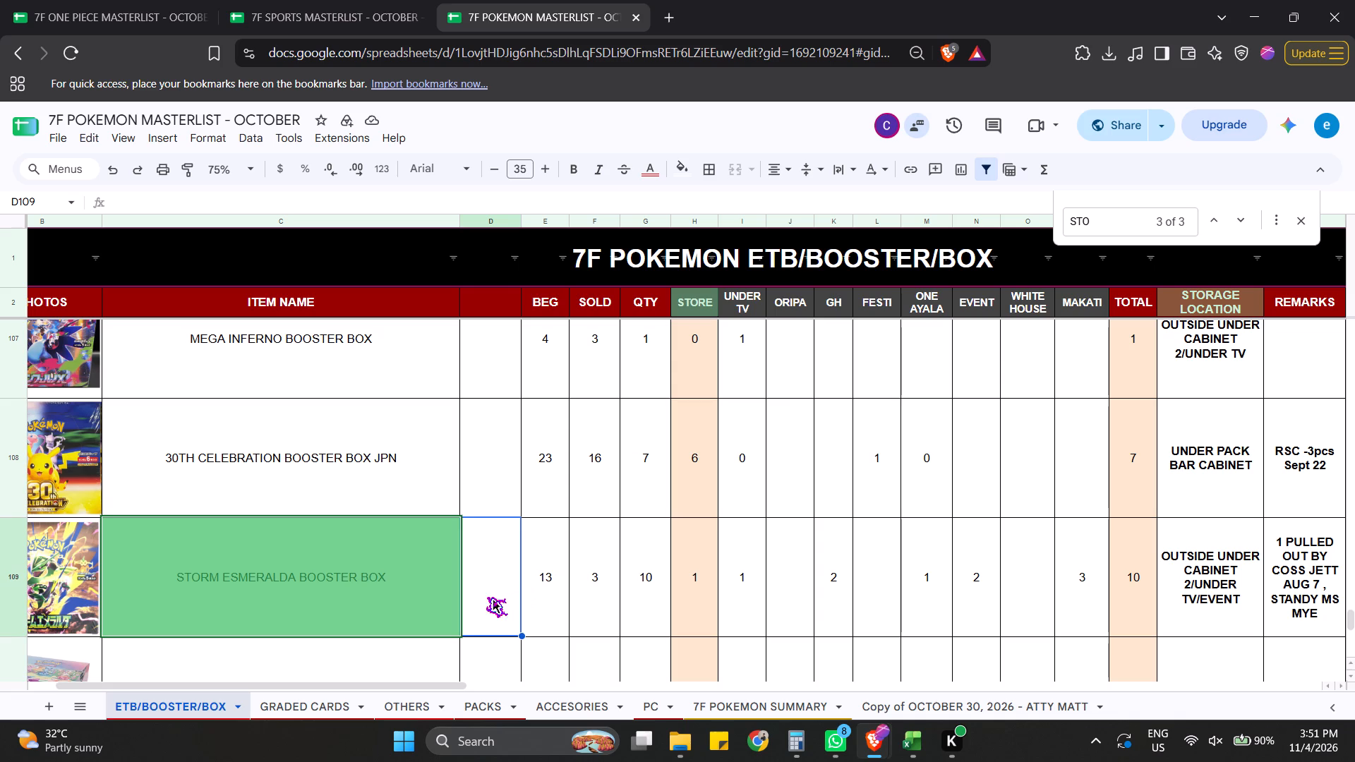
key("1")
key("Return")
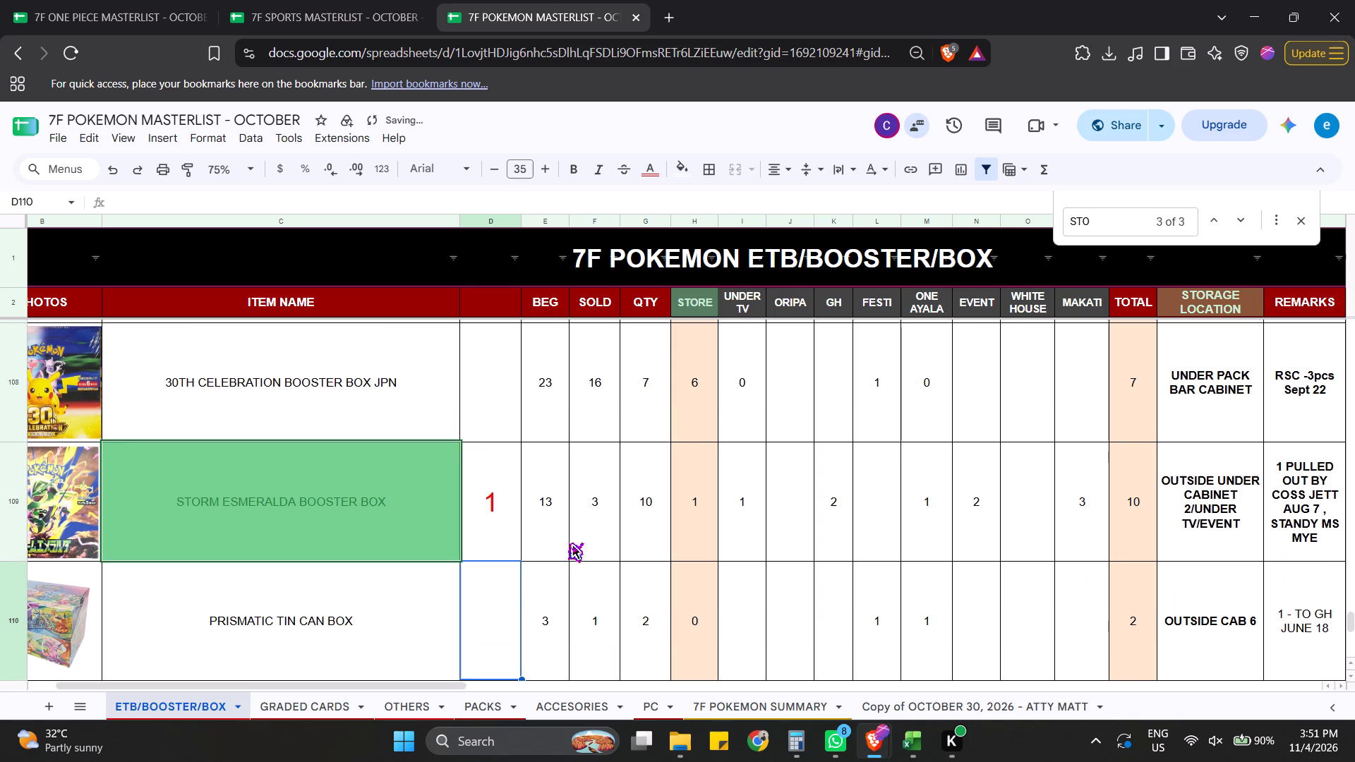
Search for "MUNI" and enter 3 in the new column for the Munikis Nihil Booster Bundle.
left_click_drag(1104, 217, 1011, 224)
type("MUNI")
left_click(568, 385)
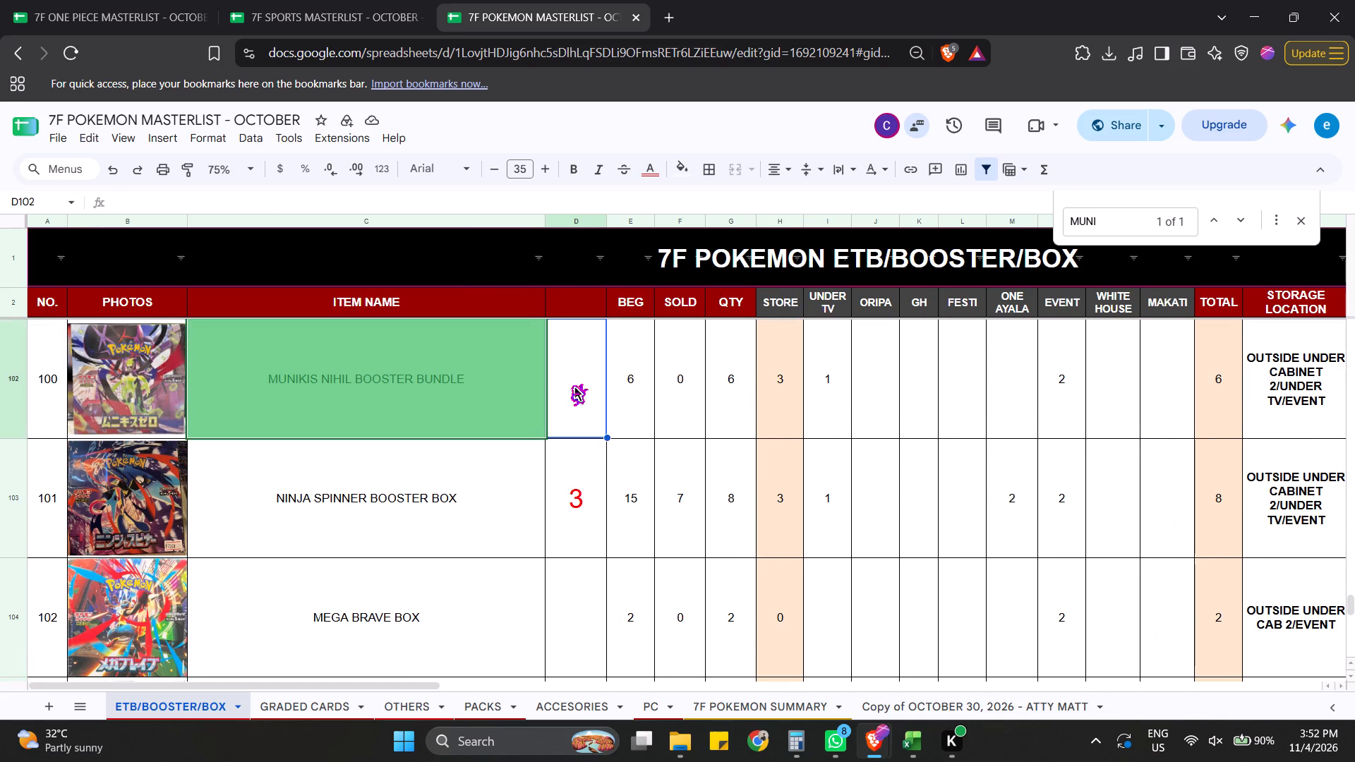
key("3")
key("Return")
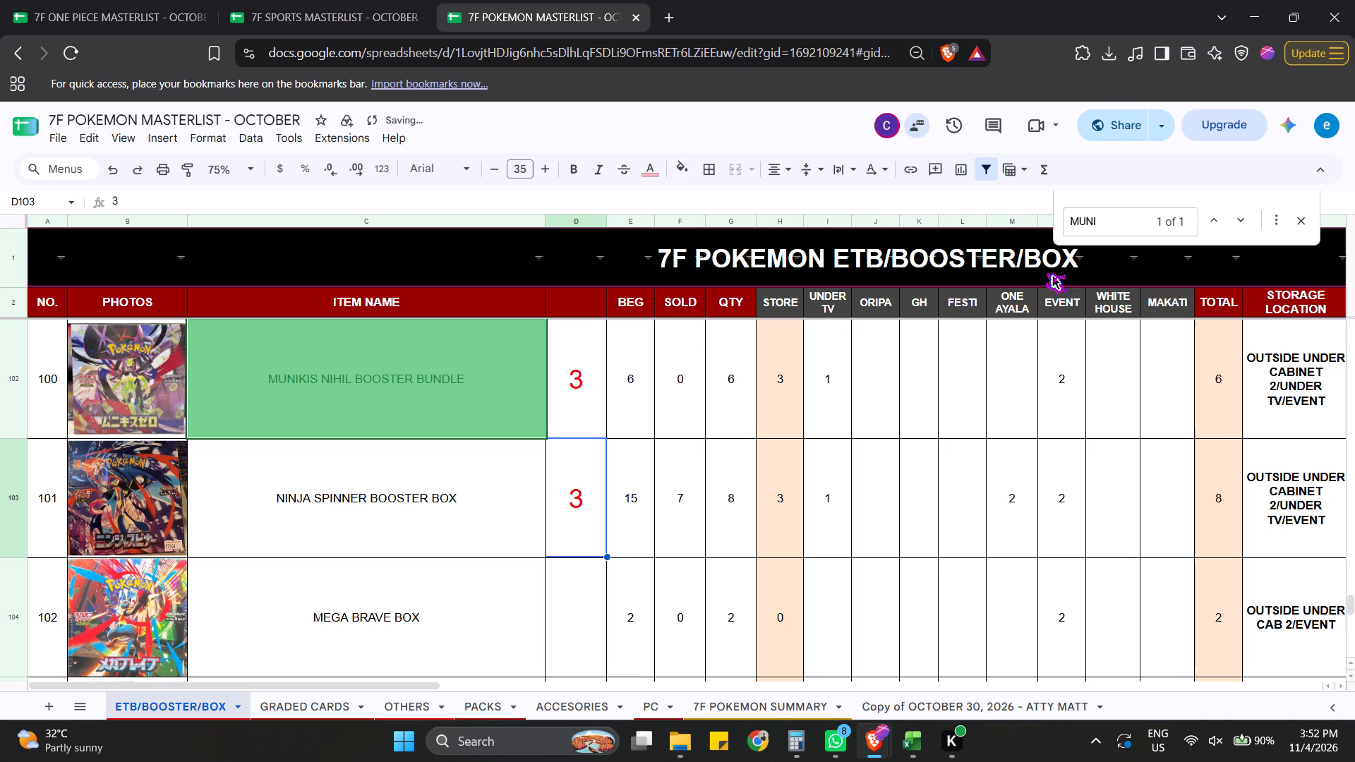
Search for "ABY" and enter 2 in the new column for the Abyss Booster Box.
left_click_drag(1104, 204, 1086, 210)
left_click_drag(1100, 211, 980, 214)
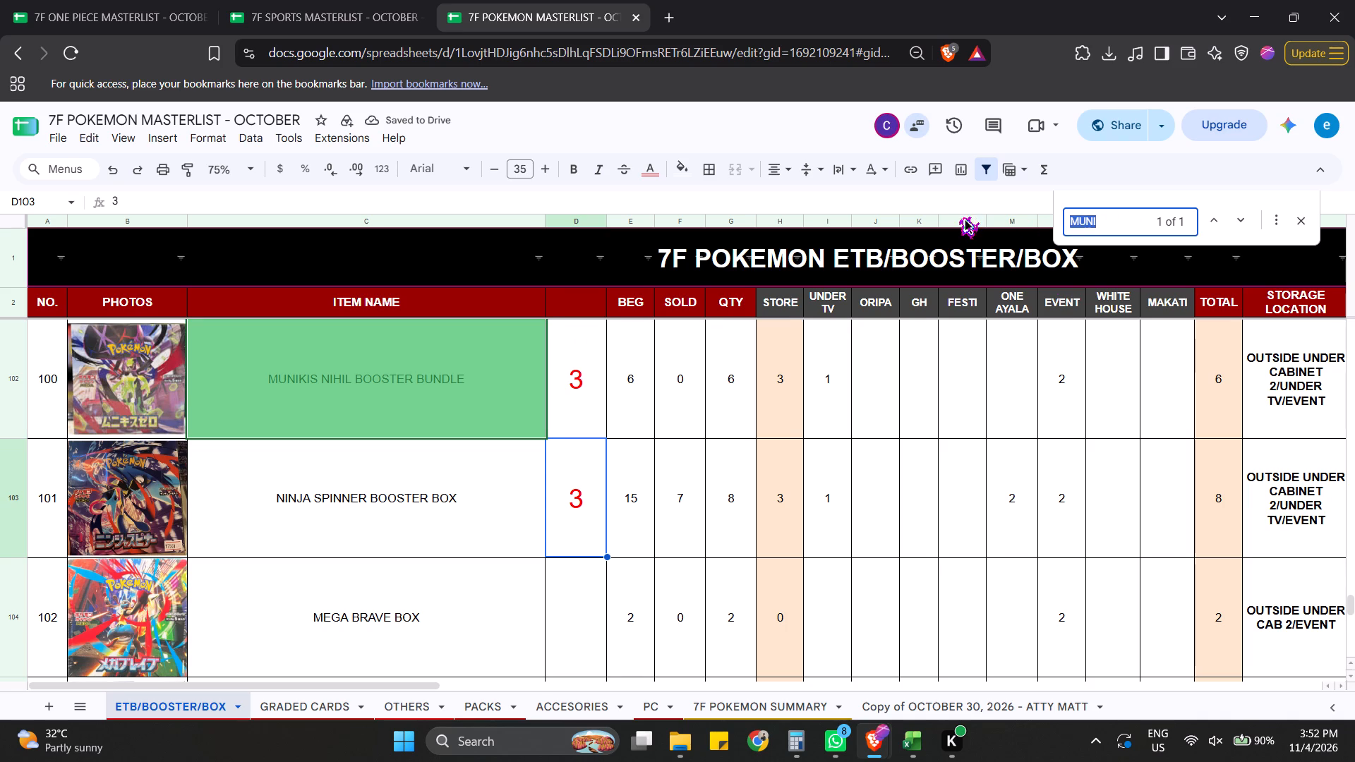
key("a")
key("b")
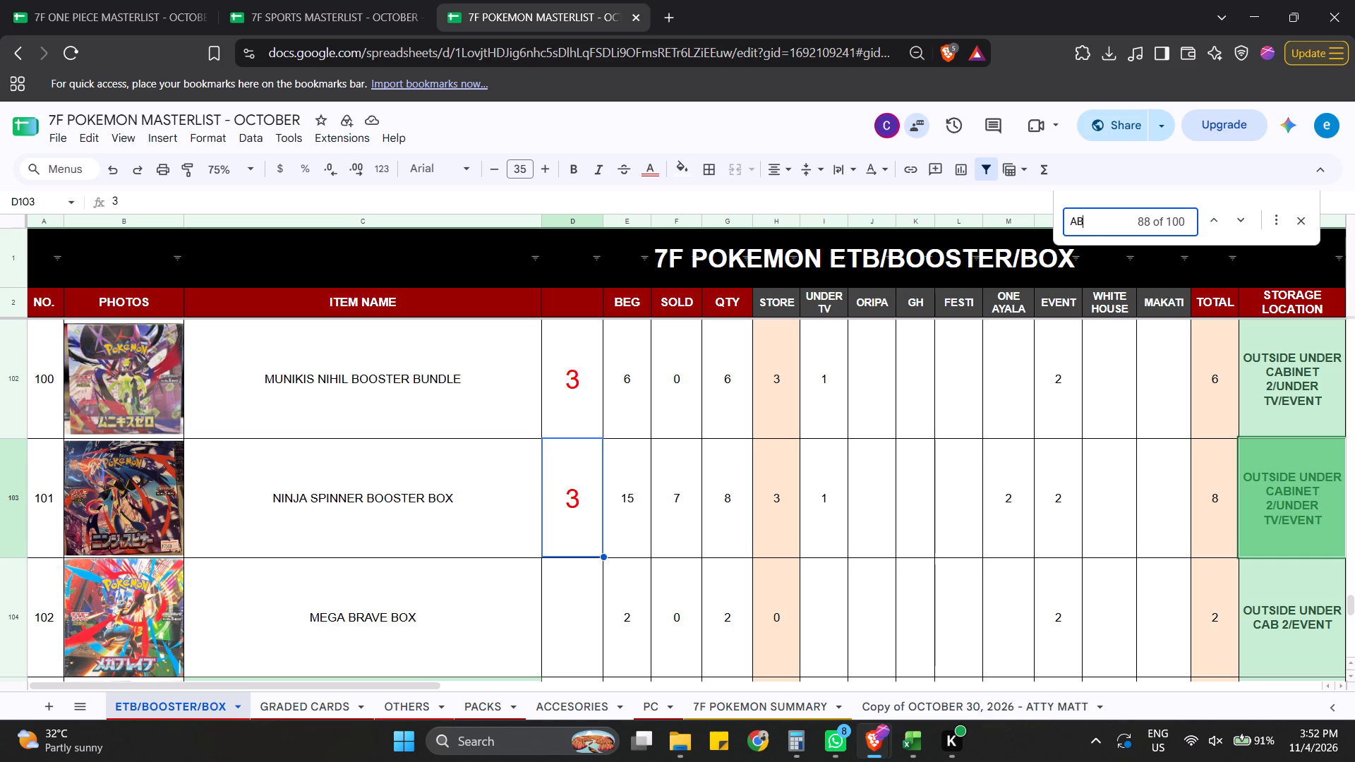
key("y")
left_click(569, 610)
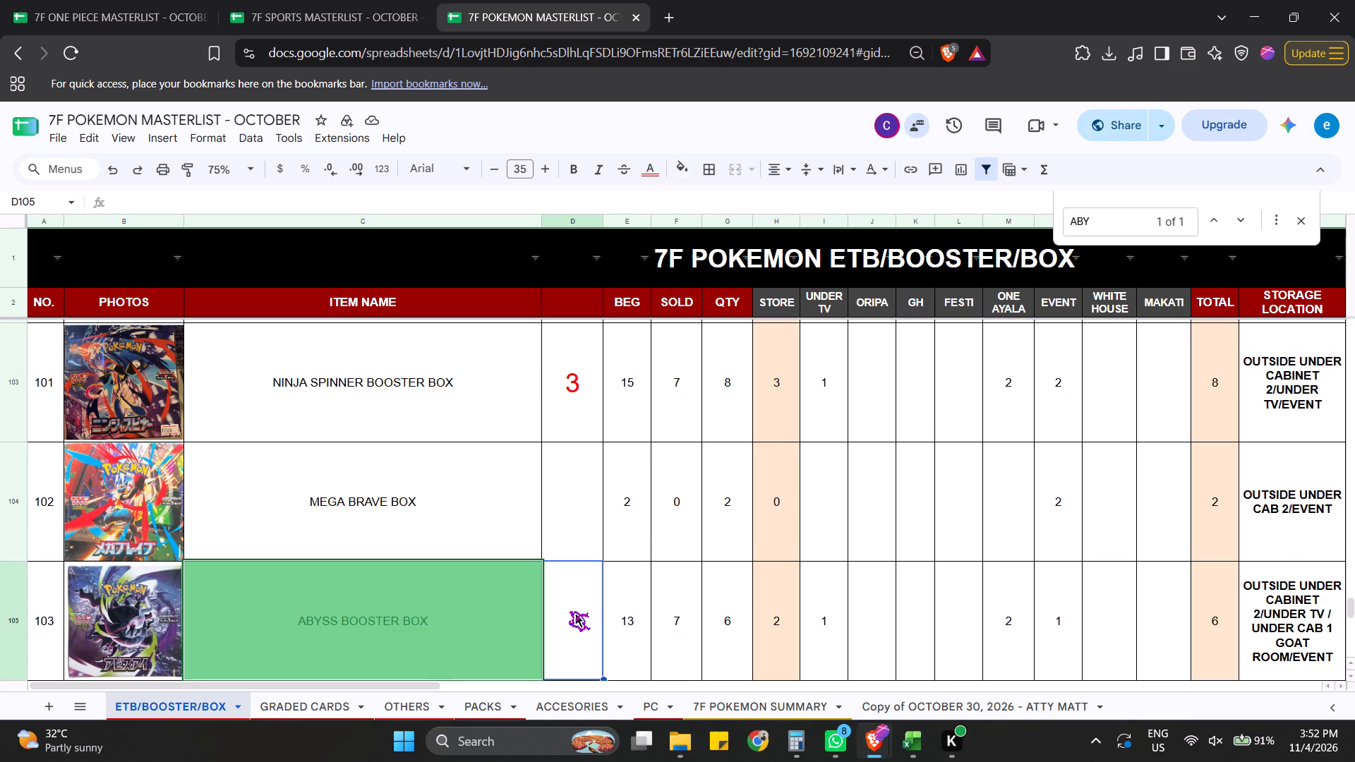
key("2")
key("Return")
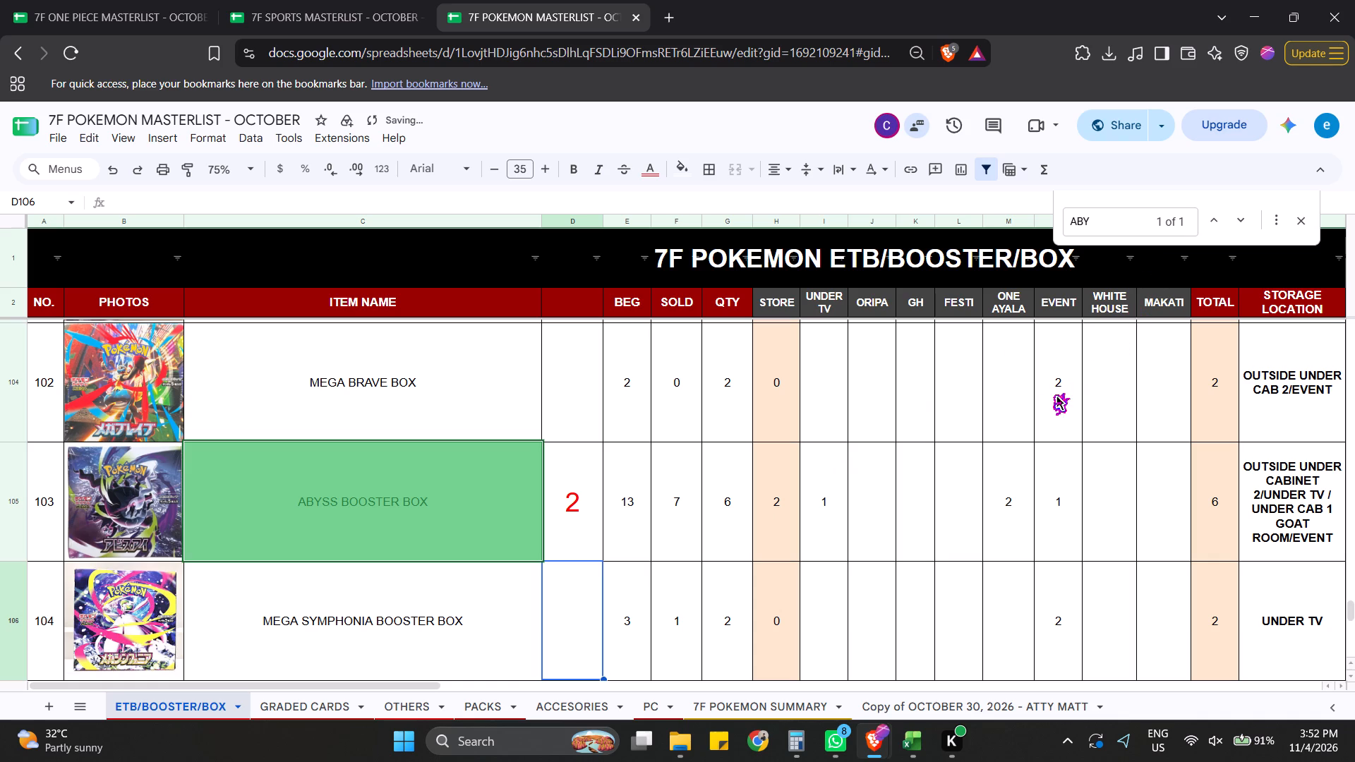
Search for "PRI", go to the Prismatic Evolution Booster Bundle match, check its store cell's note and enter 1 in its new-column cell.
left_click_drag(1104, 224, 1036, 225)
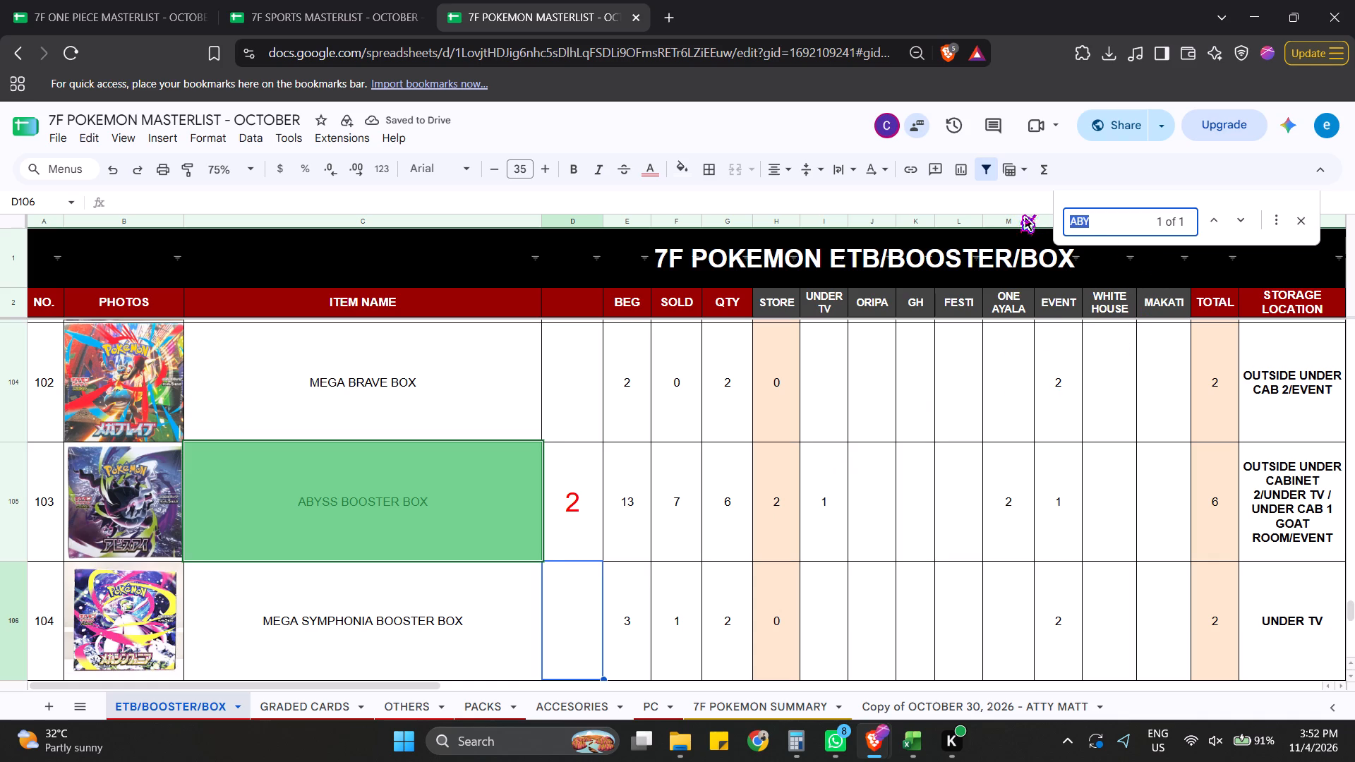
key("BackSpace")
key("BackSpace")
type("PRI")
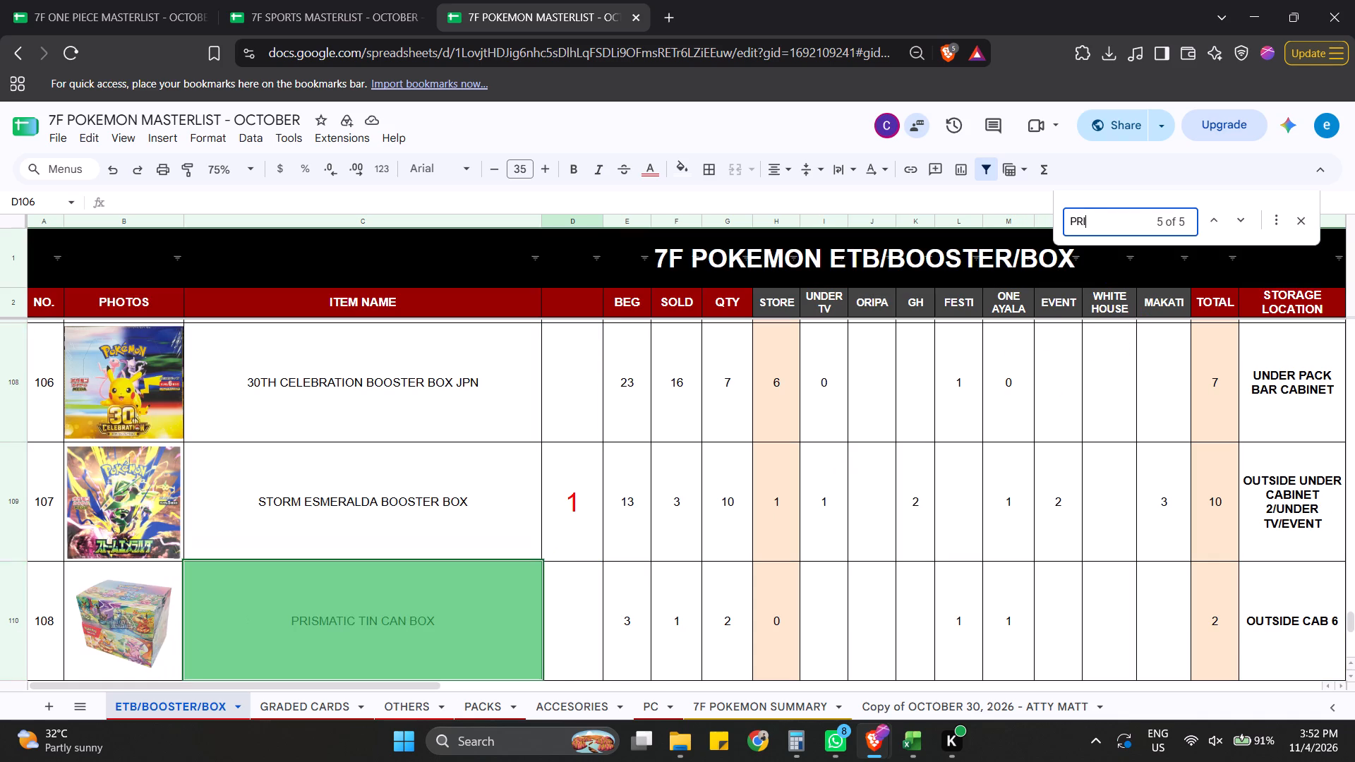
left_click(1234, 222)
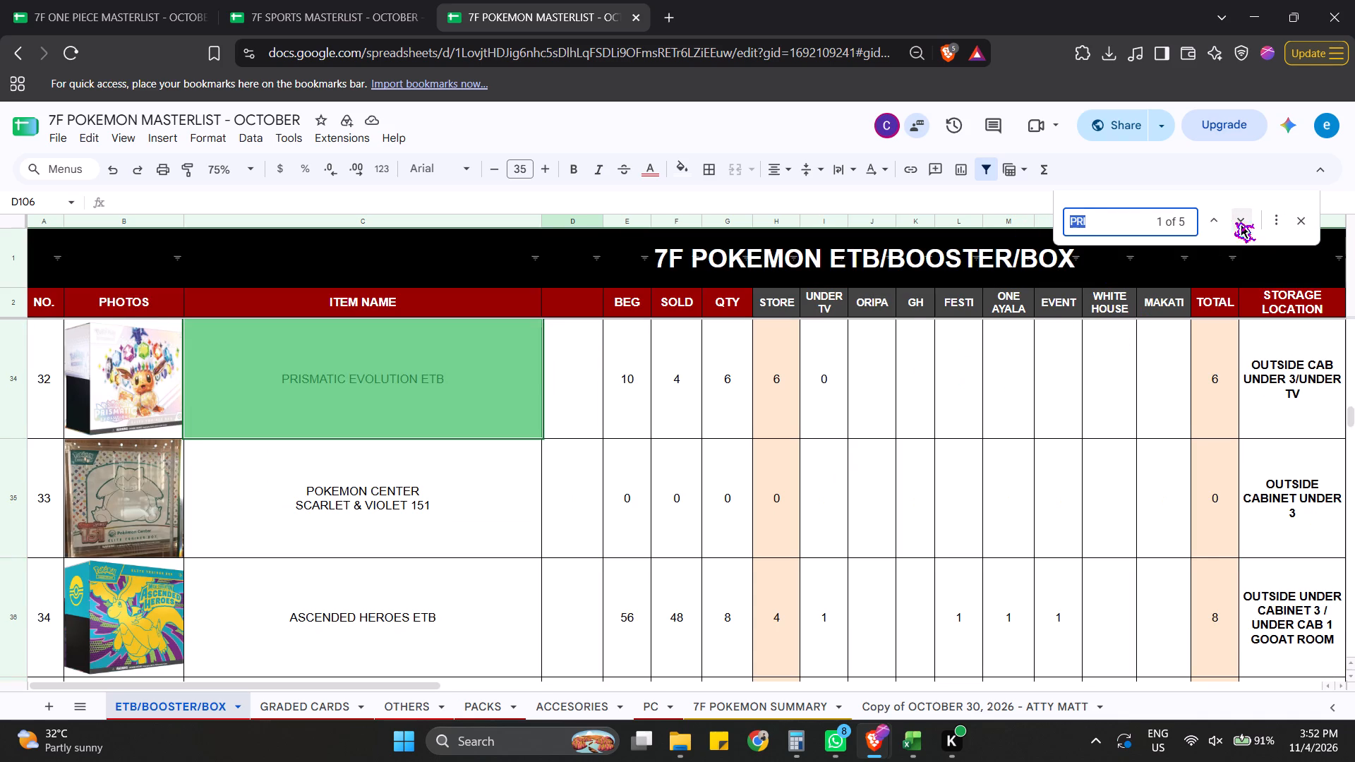
left_click(1251, 224)
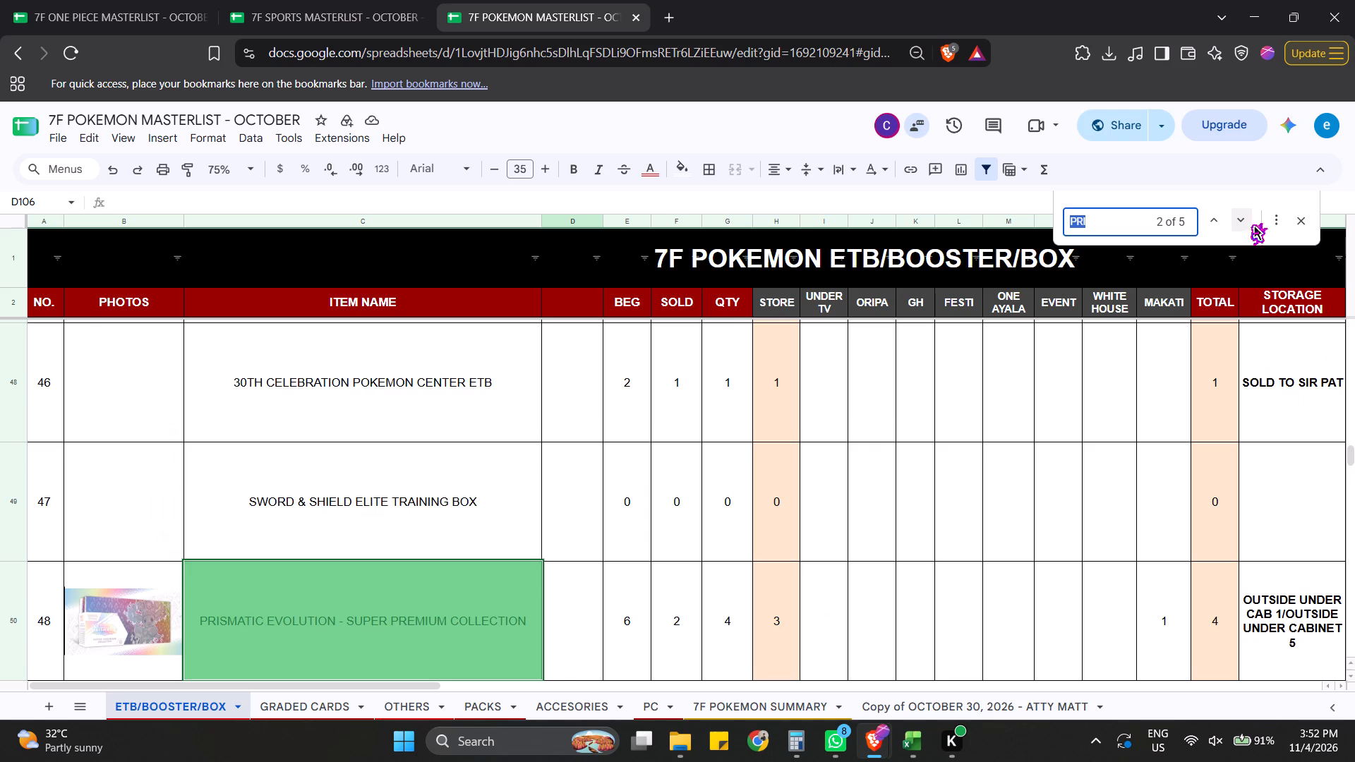
left_click(1248, 223)
left_click(1248, 223)
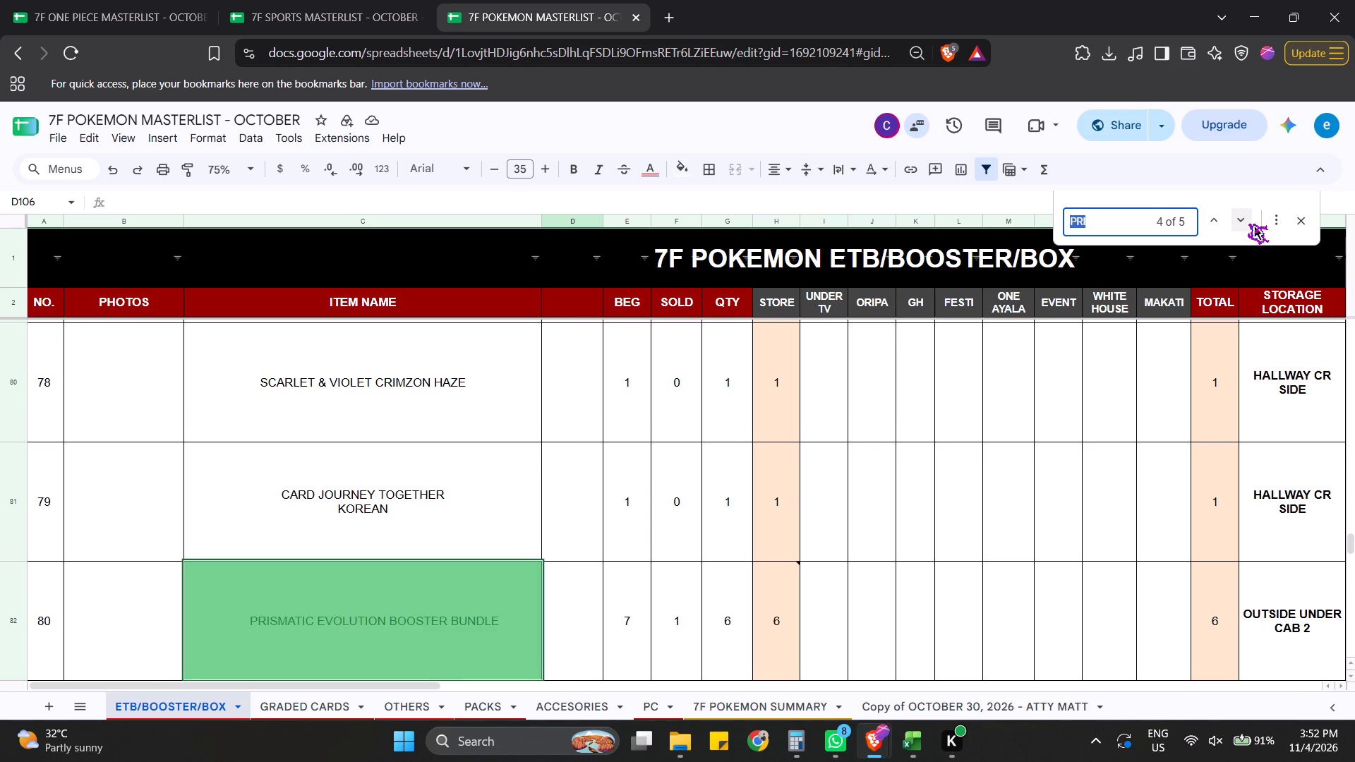
left_click_drag(1248, 223, 790, 509)
scroll(709, 480, "down", 2)
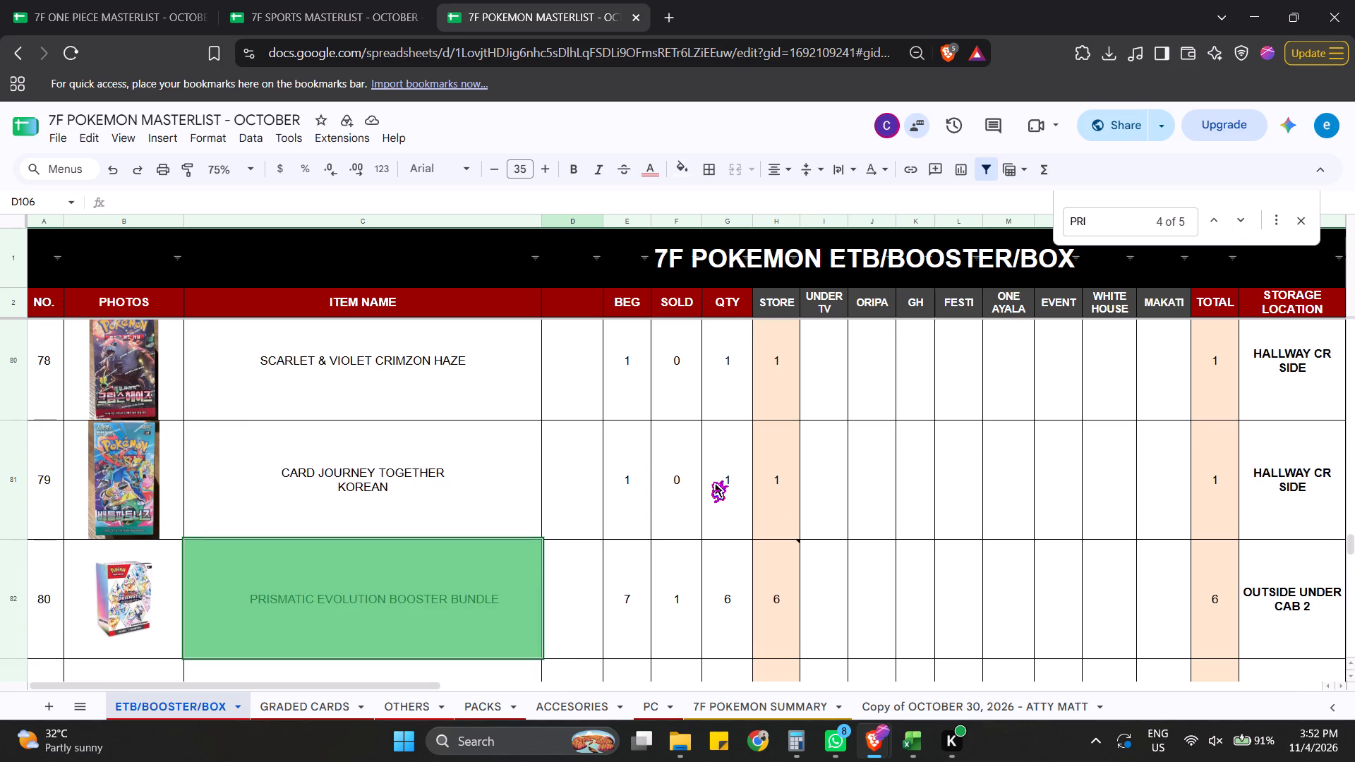
left_click(571, 581)
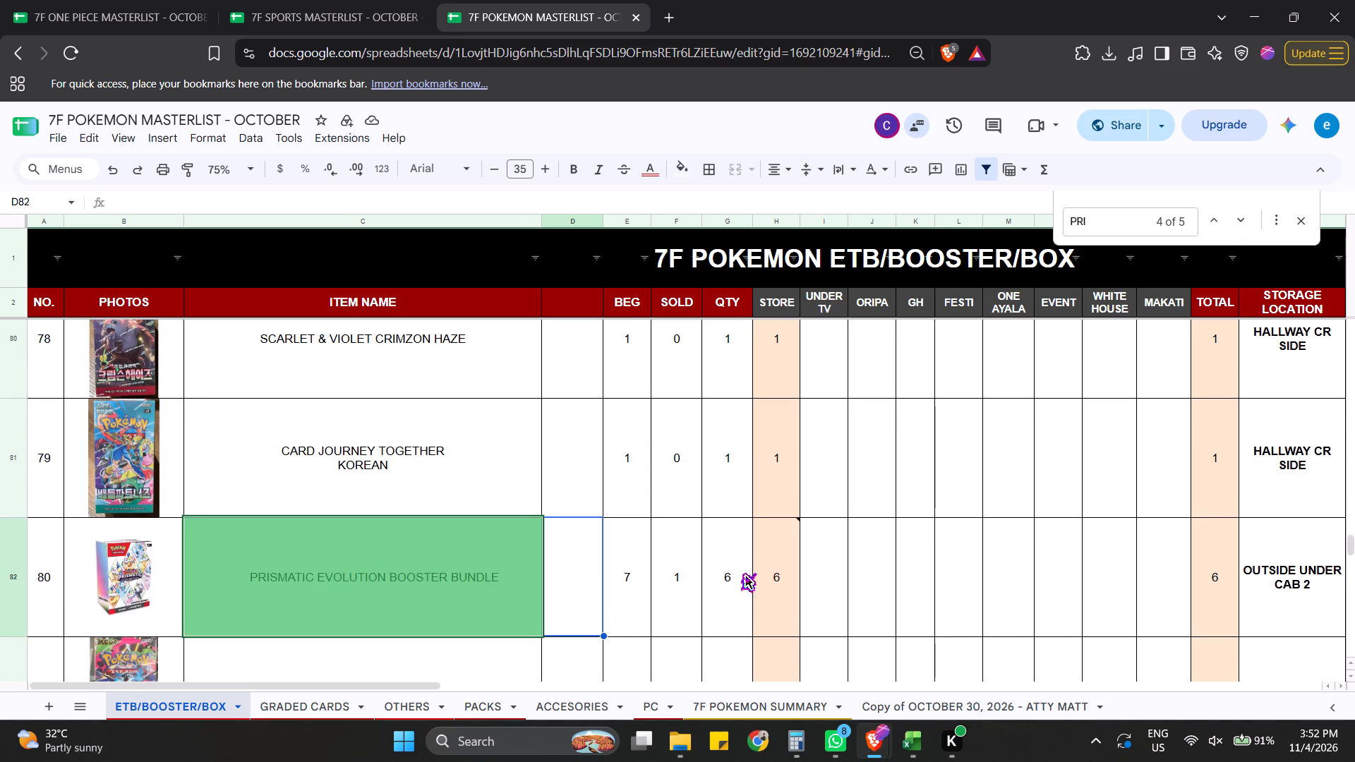
left_click(789, 570)
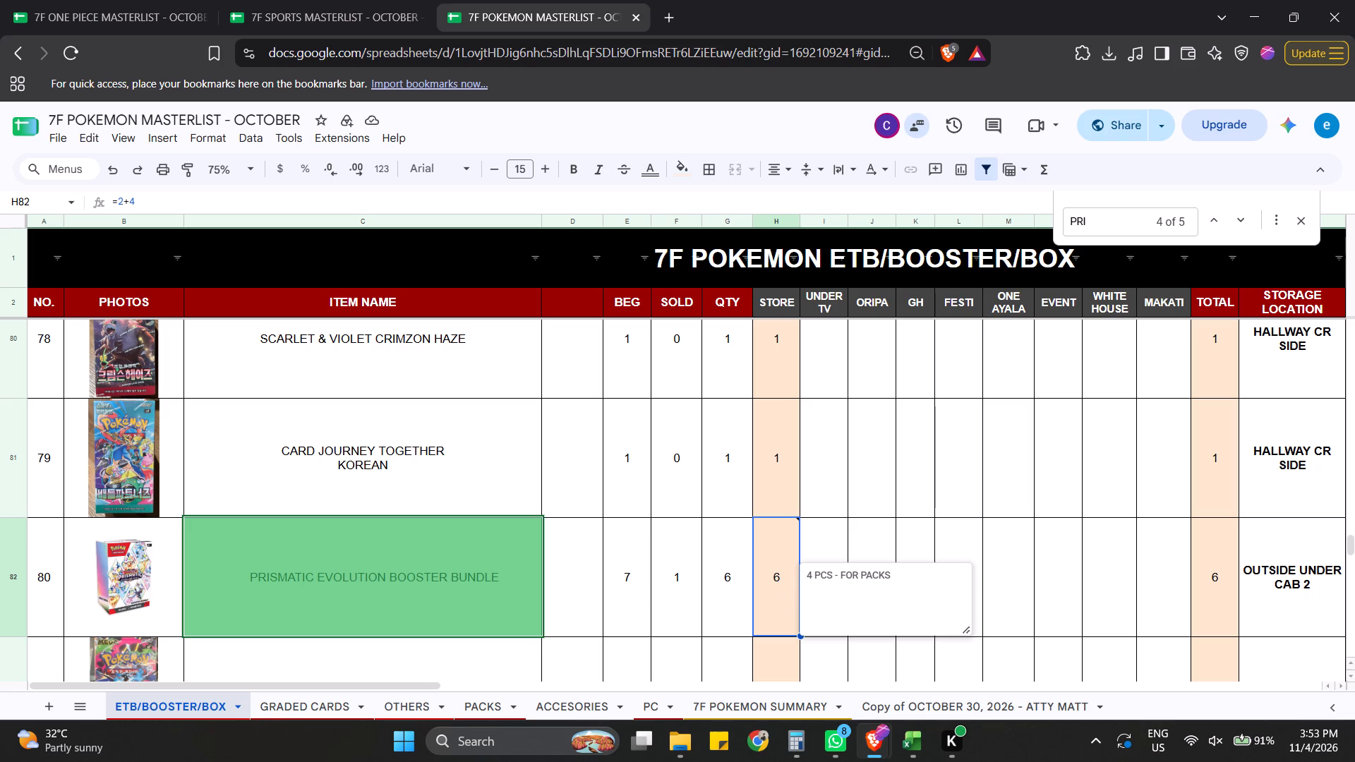
left_click(591, 574)
key("1")
key("Return")
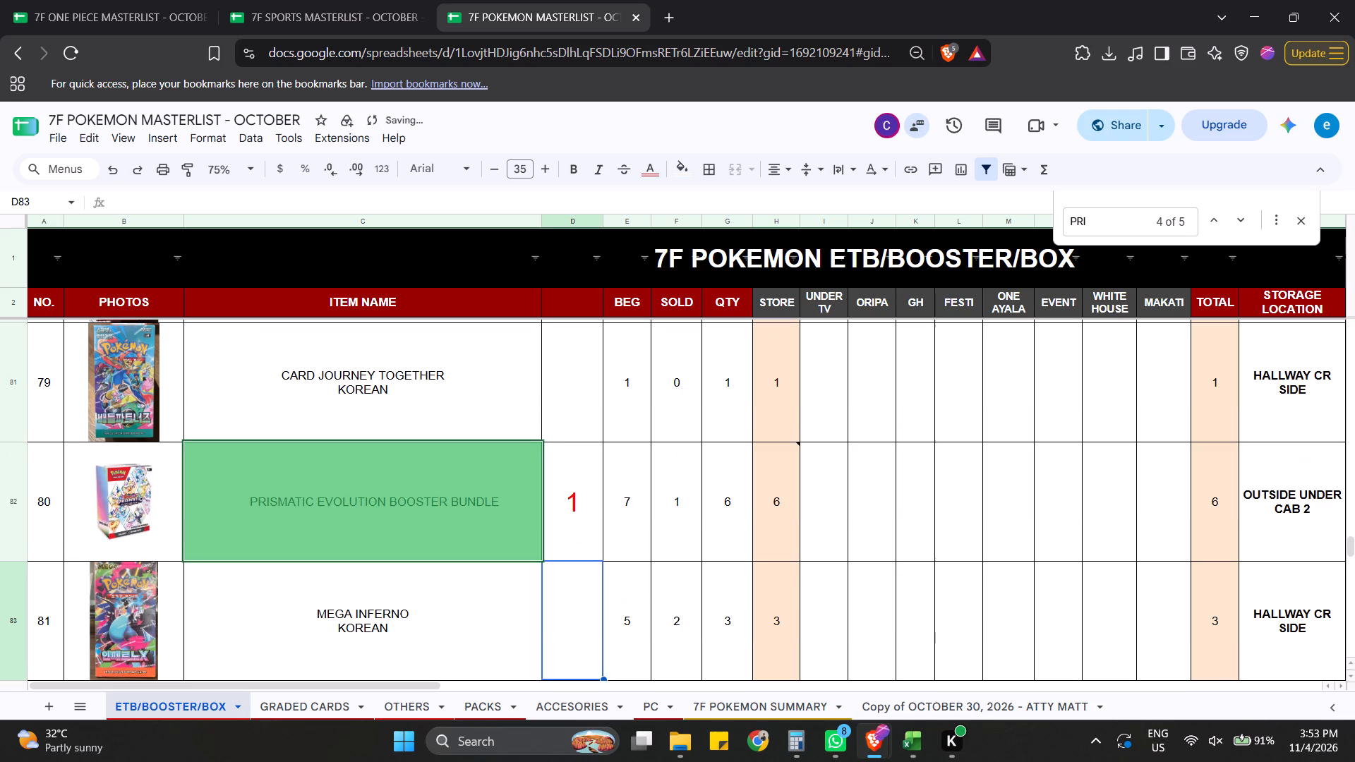
Search for "TEMPO" and enter 1 in the new column for the Temporal Forces Booster Bundle.
left_click_drag(1102, 214, 1006, 220)
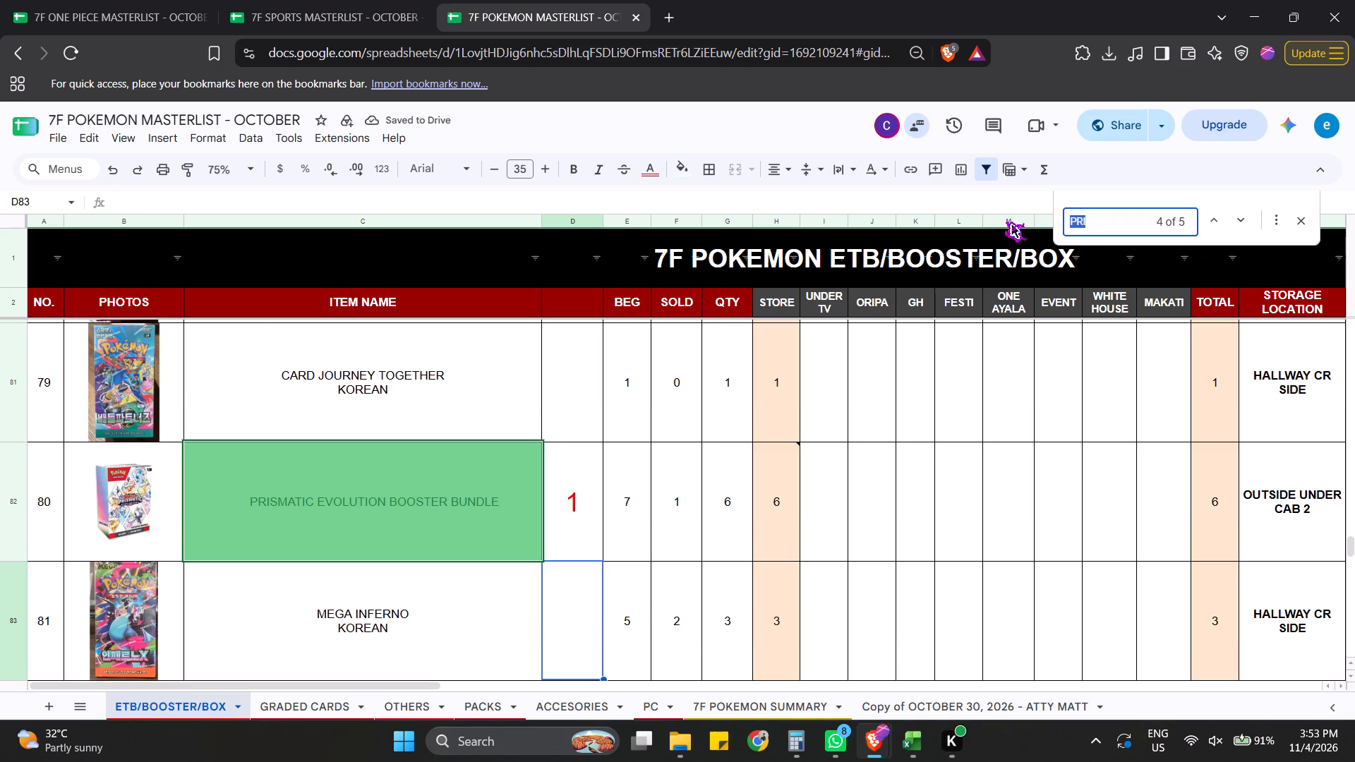
type("TE")
type("MPO")
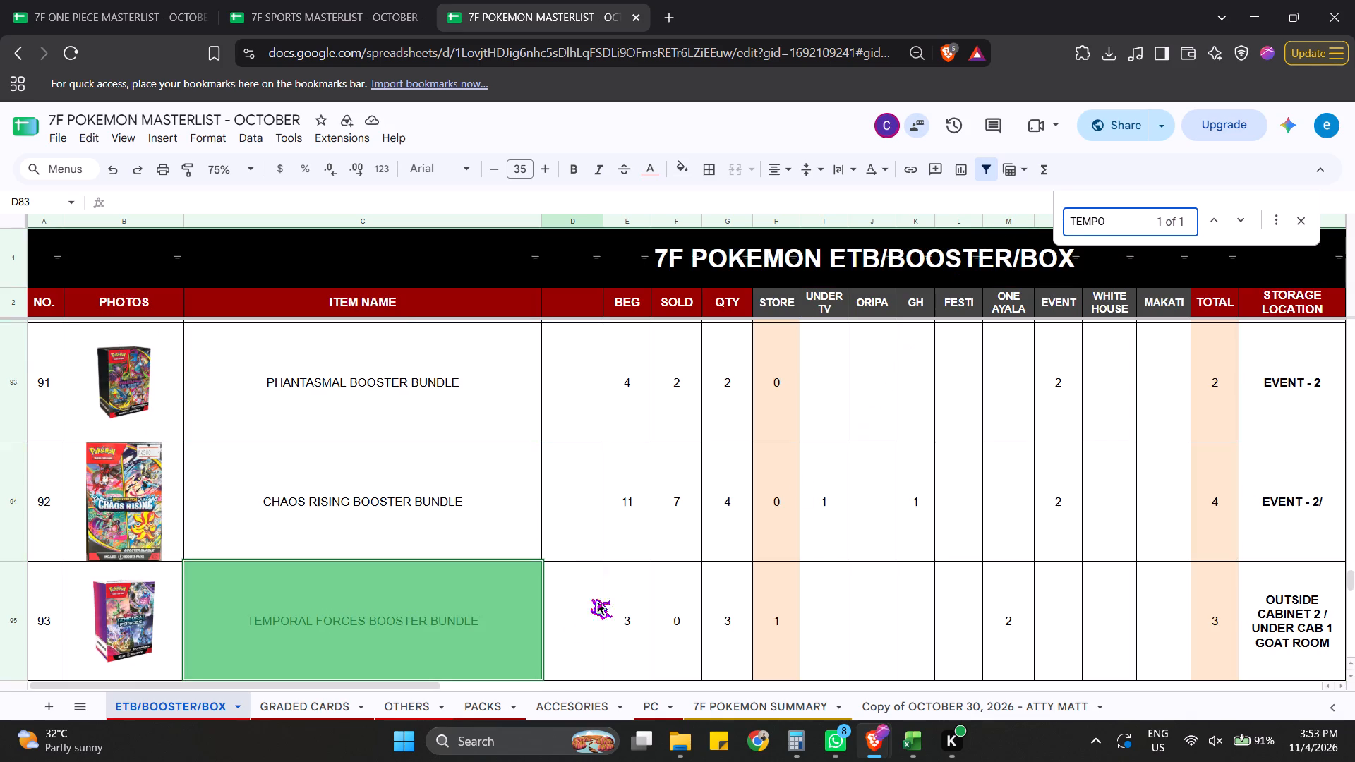
left_click(558, 629)
key("1")
key("Return")
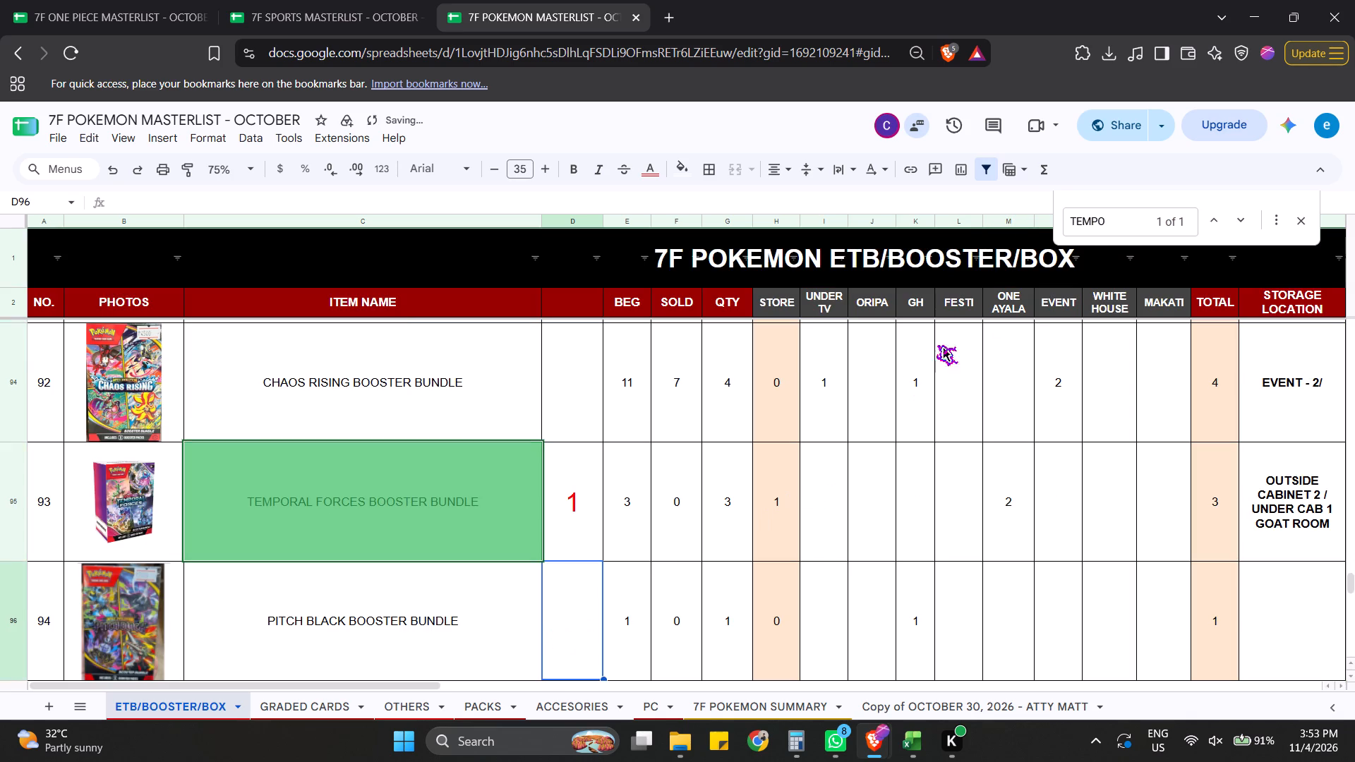
Search for "151" and go back through the matches to the 151 Korean Booster Bundle.
left_click_drag(1113, 219, 996, 224)
type("151")
left_click(1220, 219)
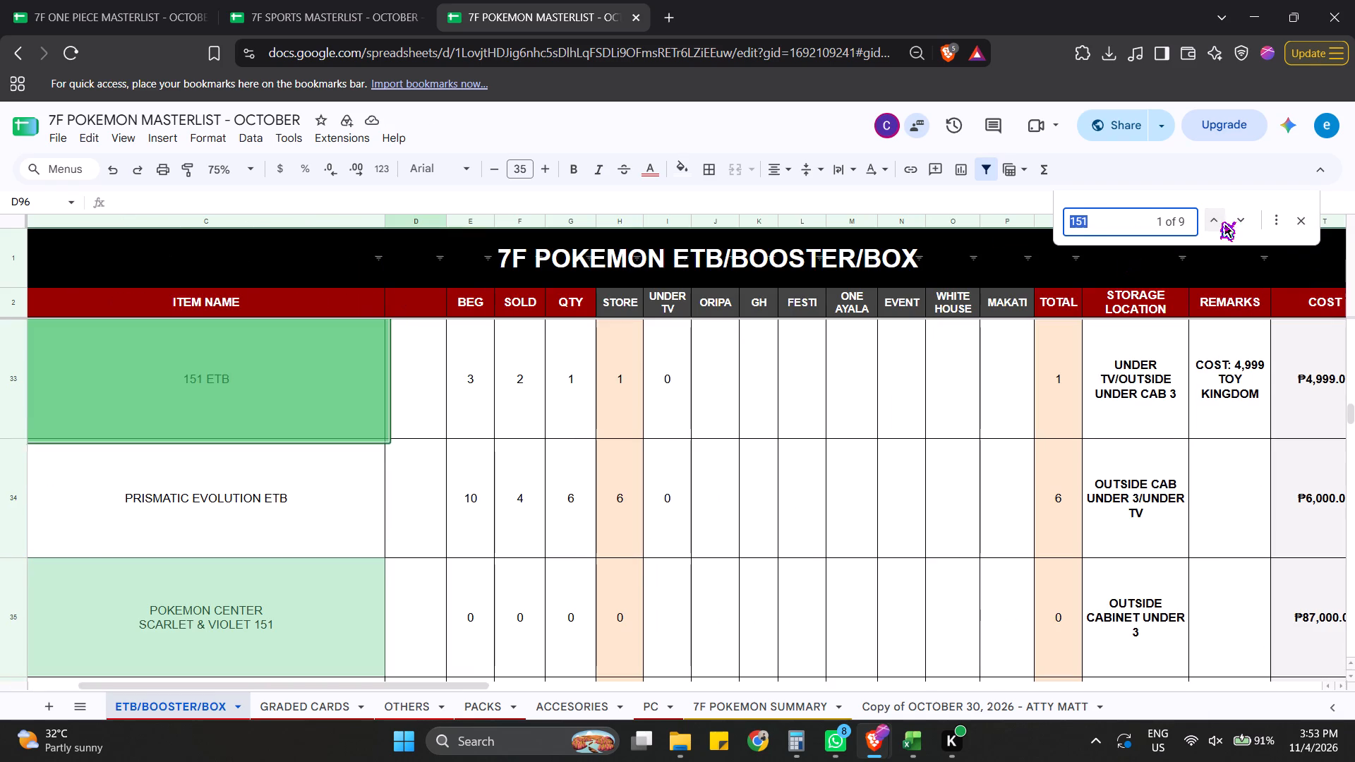
left_click(1218, 221)
left_click(1218, 221)
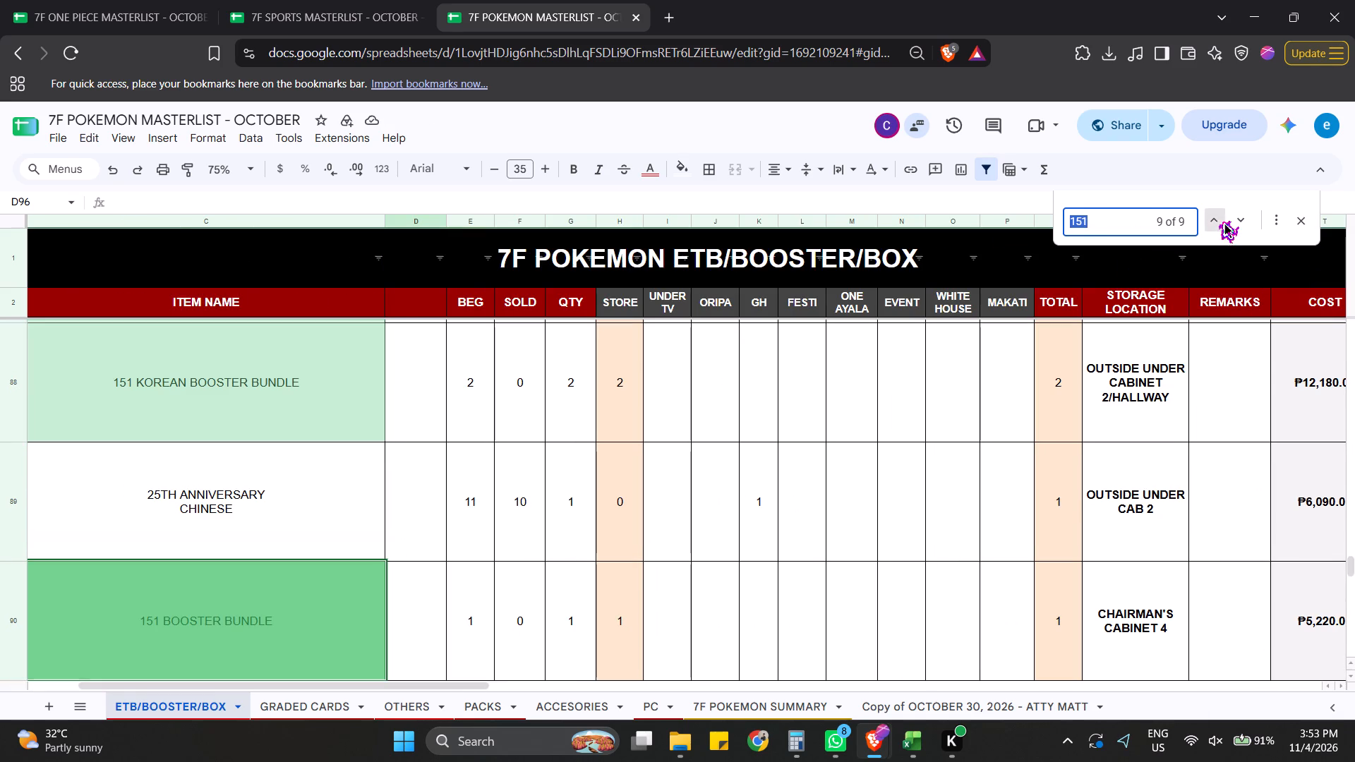
Select the blank new-column cell beside BEG in the 151 Korean Booster Bundle row.
left_click(405, 394)
scroll(449, 521, "up", 1)
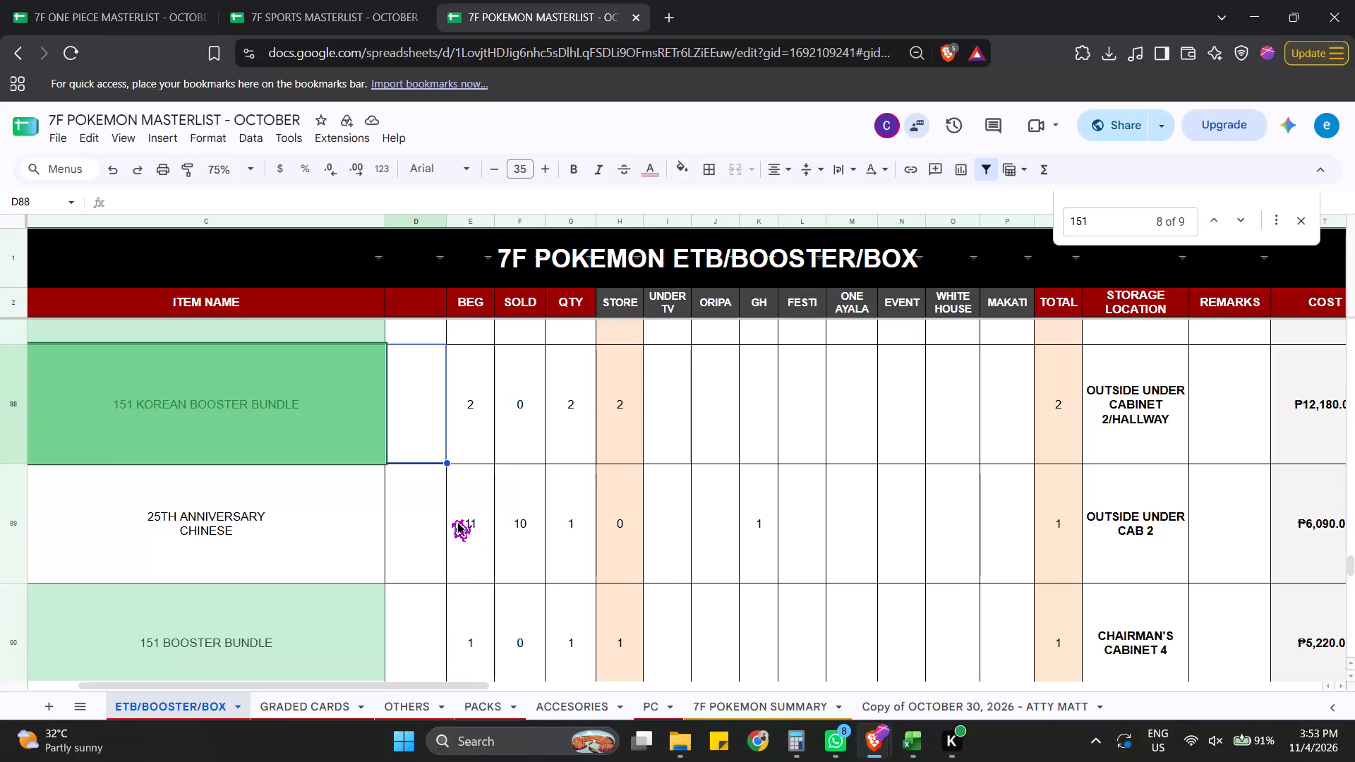
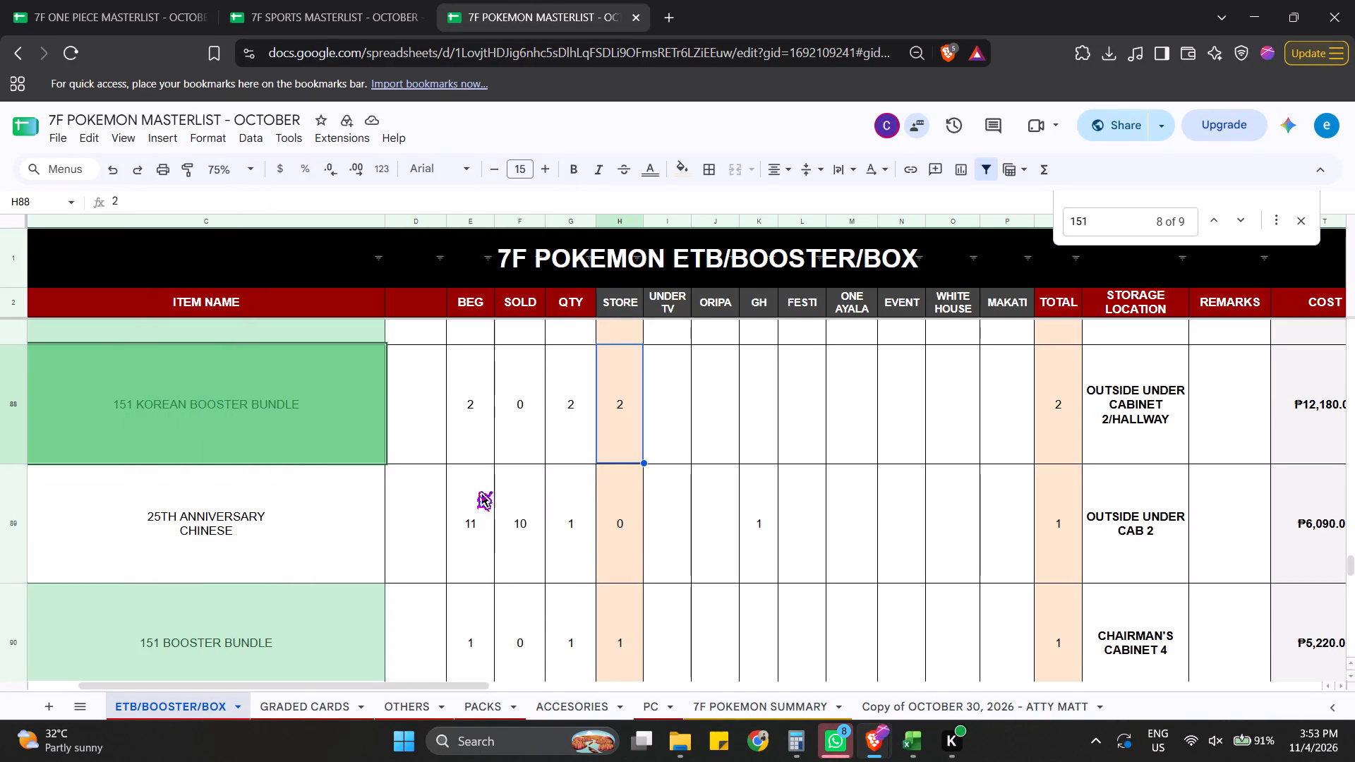
Enter 3 in the new column for the 151 Korean Booster Bundle.
left_click(440, 426)
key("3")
key("Return")
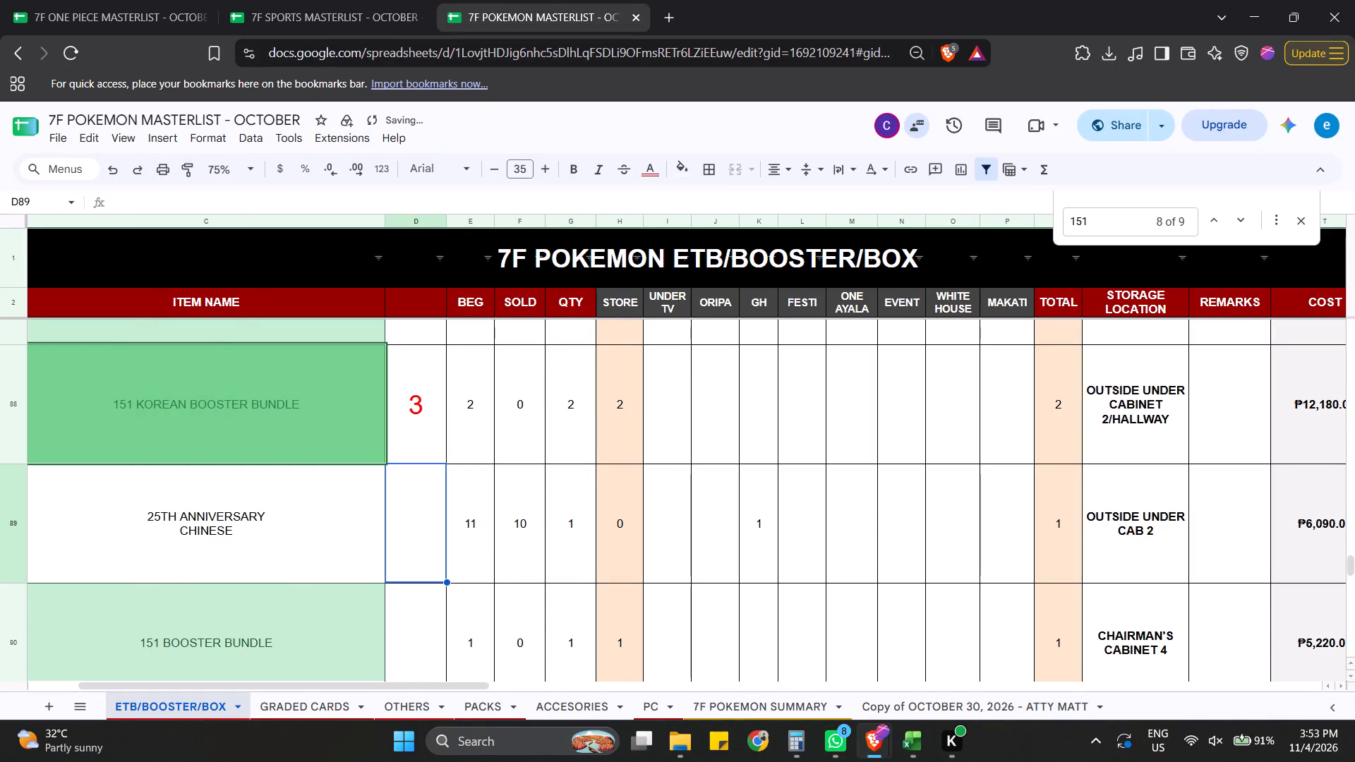
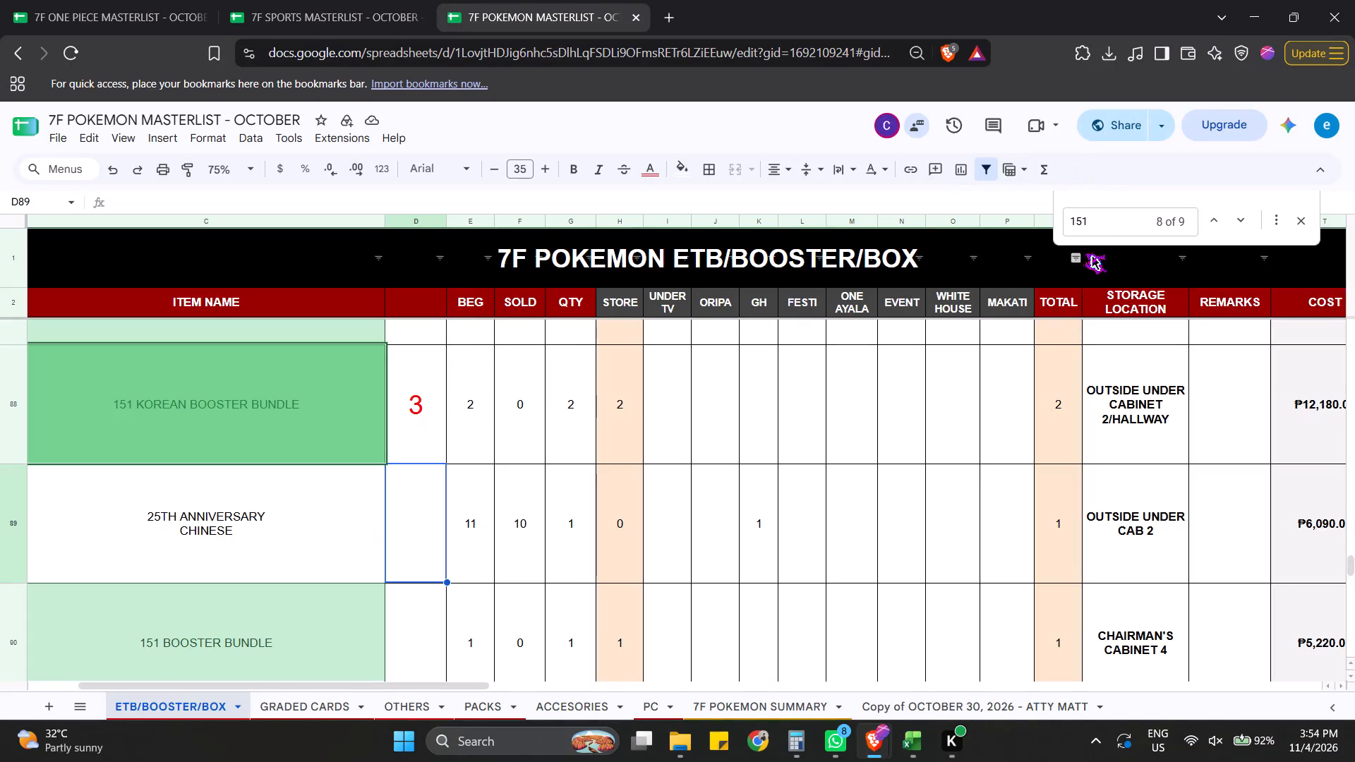
Search for "INFER", go to the Mega Inferno Korean match and enter 2 in its new-column cell.
left_click_drag(1102, 223, 1037, 216)
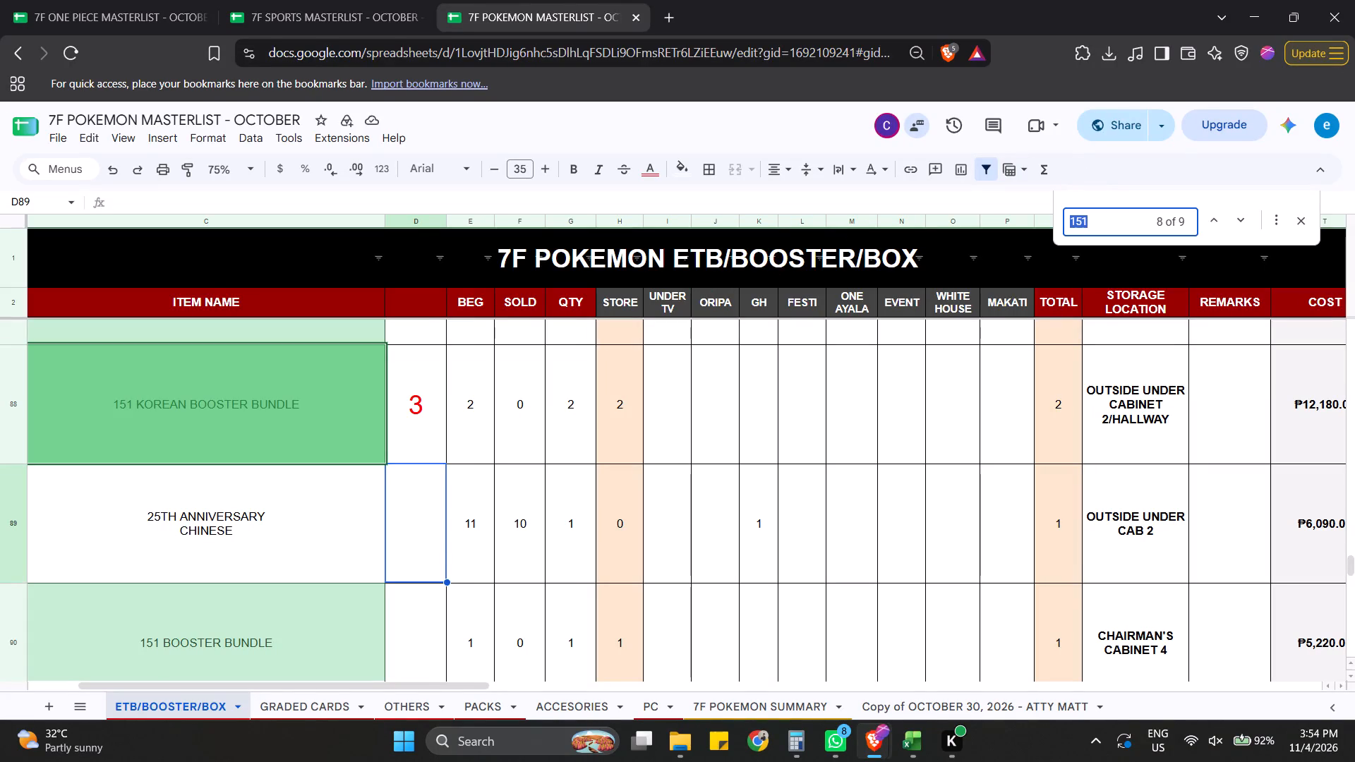
type("INFER")
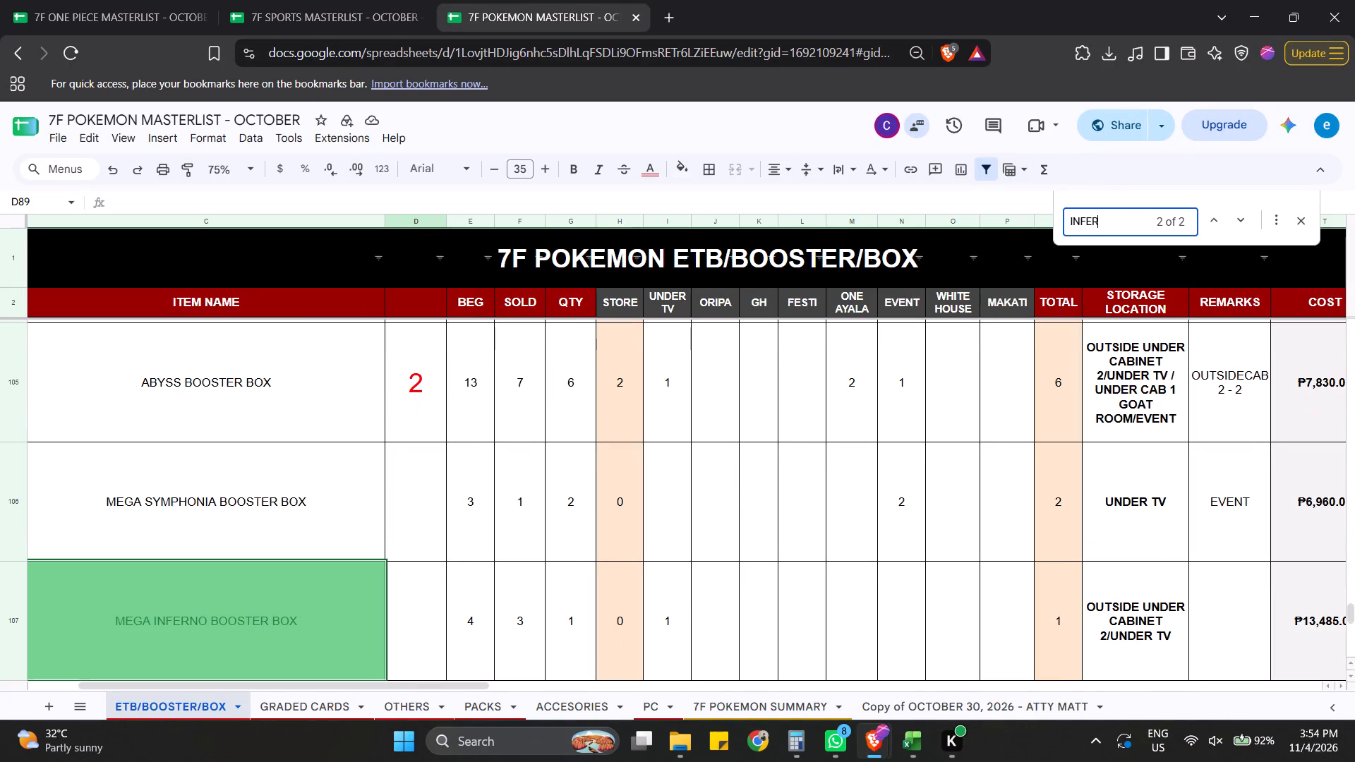
left_click(1243, 217)
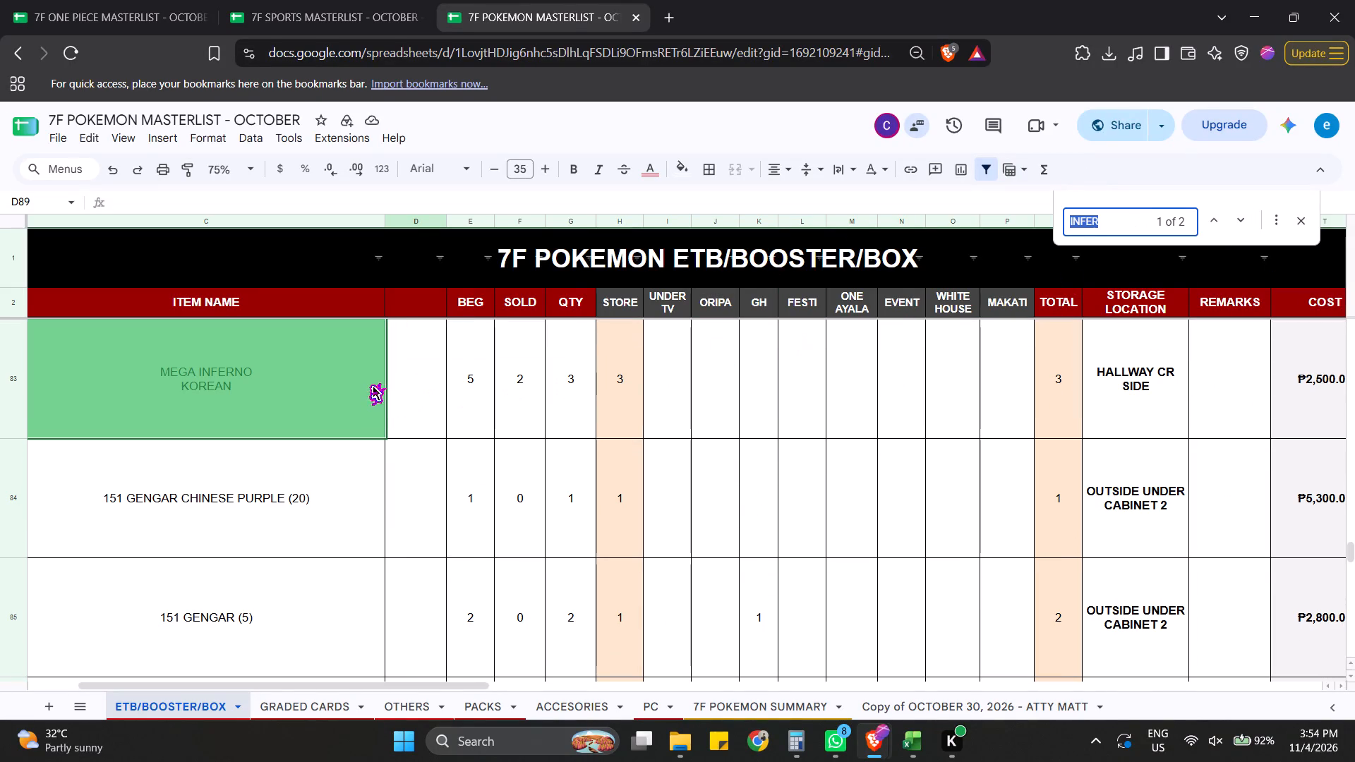
left_click(366, 383)
left_click(446, 392)
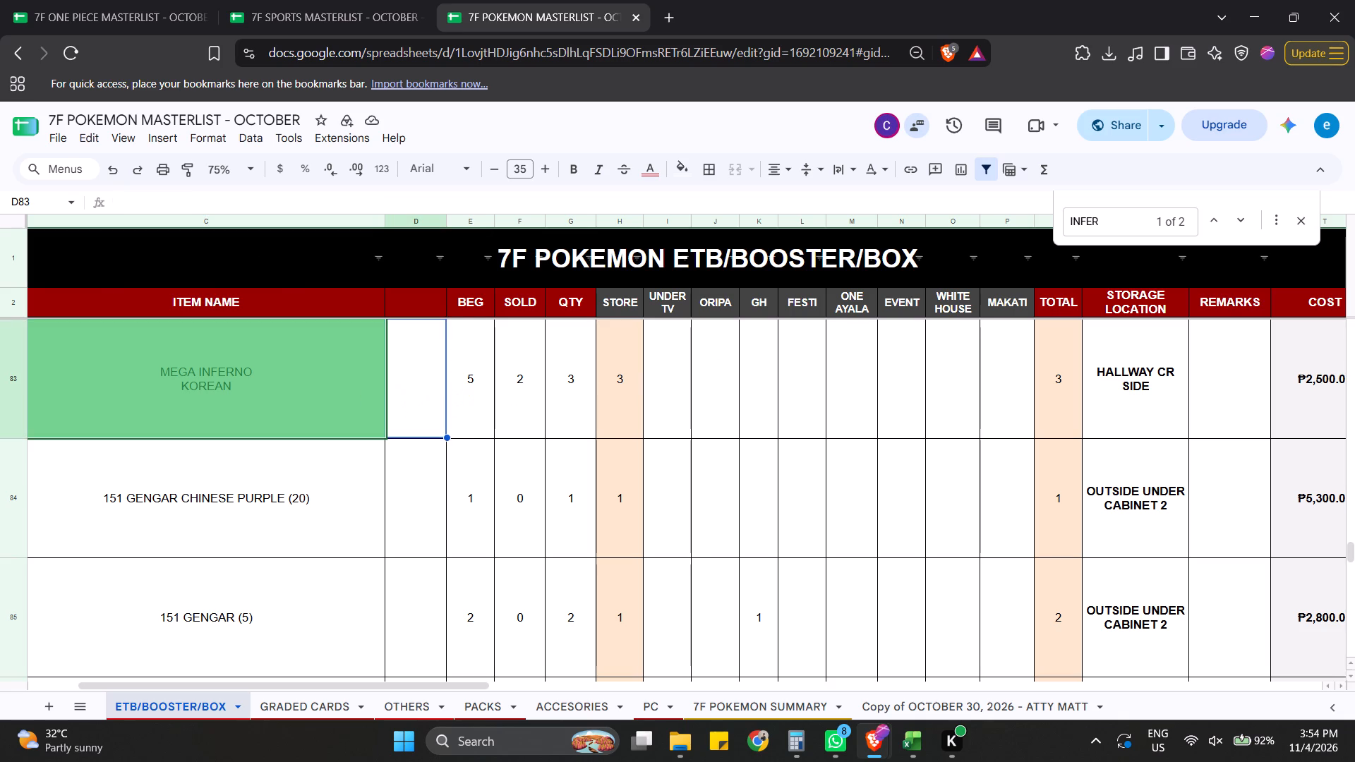
left_click(442, 447)
left_click(438, 376)
key("2")
key("Return")
key("Up")
key("Down")
key("Up")
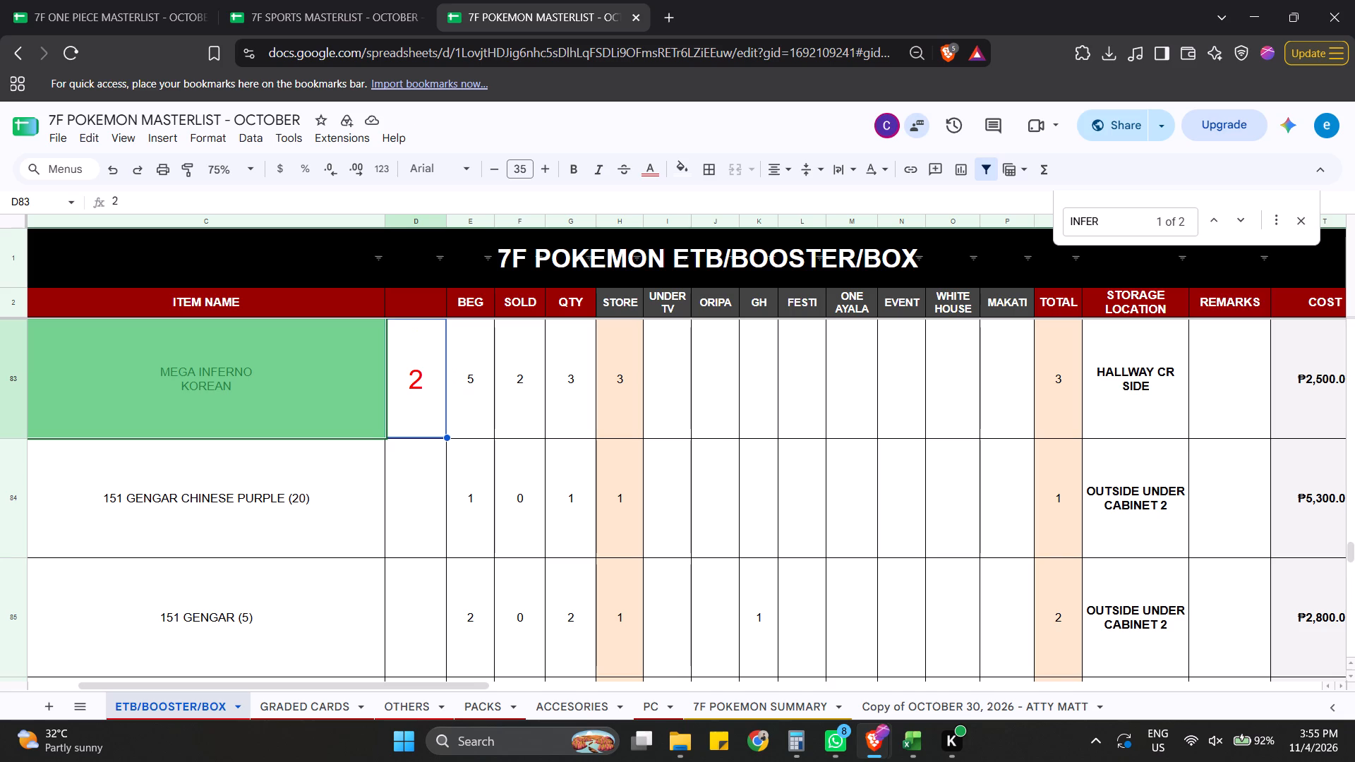
Search for "JOUR" and enter 1 in the new column for the Journey Together Booster Box.
left_click_drag(1107, 217, 1016, 212)
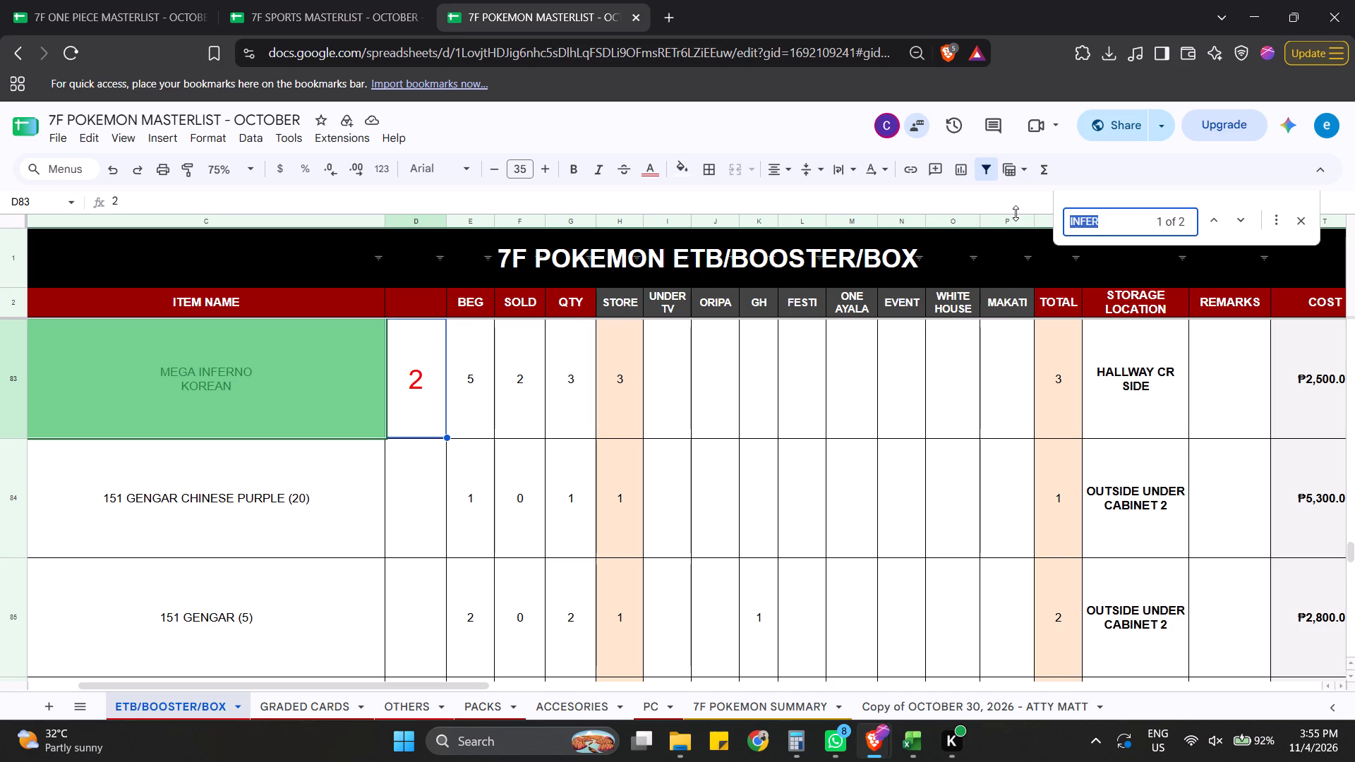
type("JOU")
key("r")
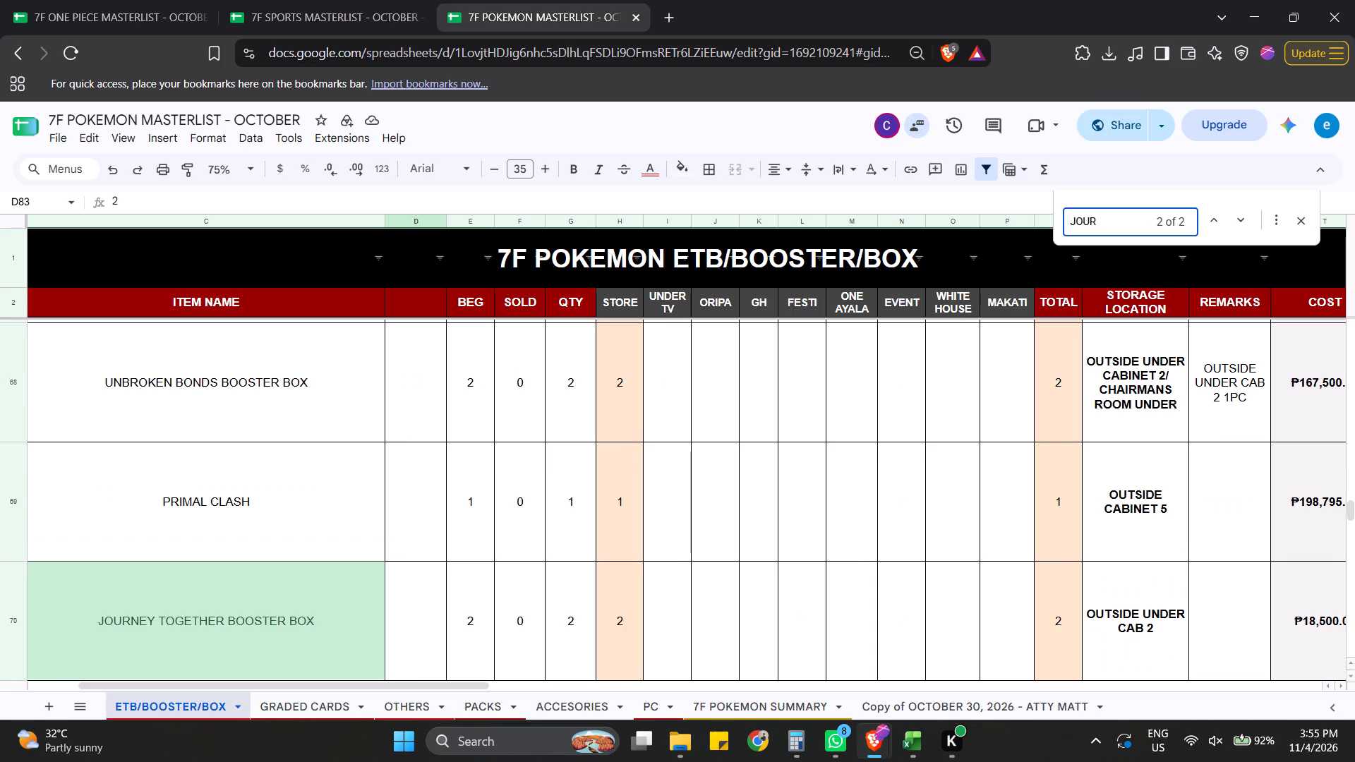
scroll(716, 390, "down", 3)
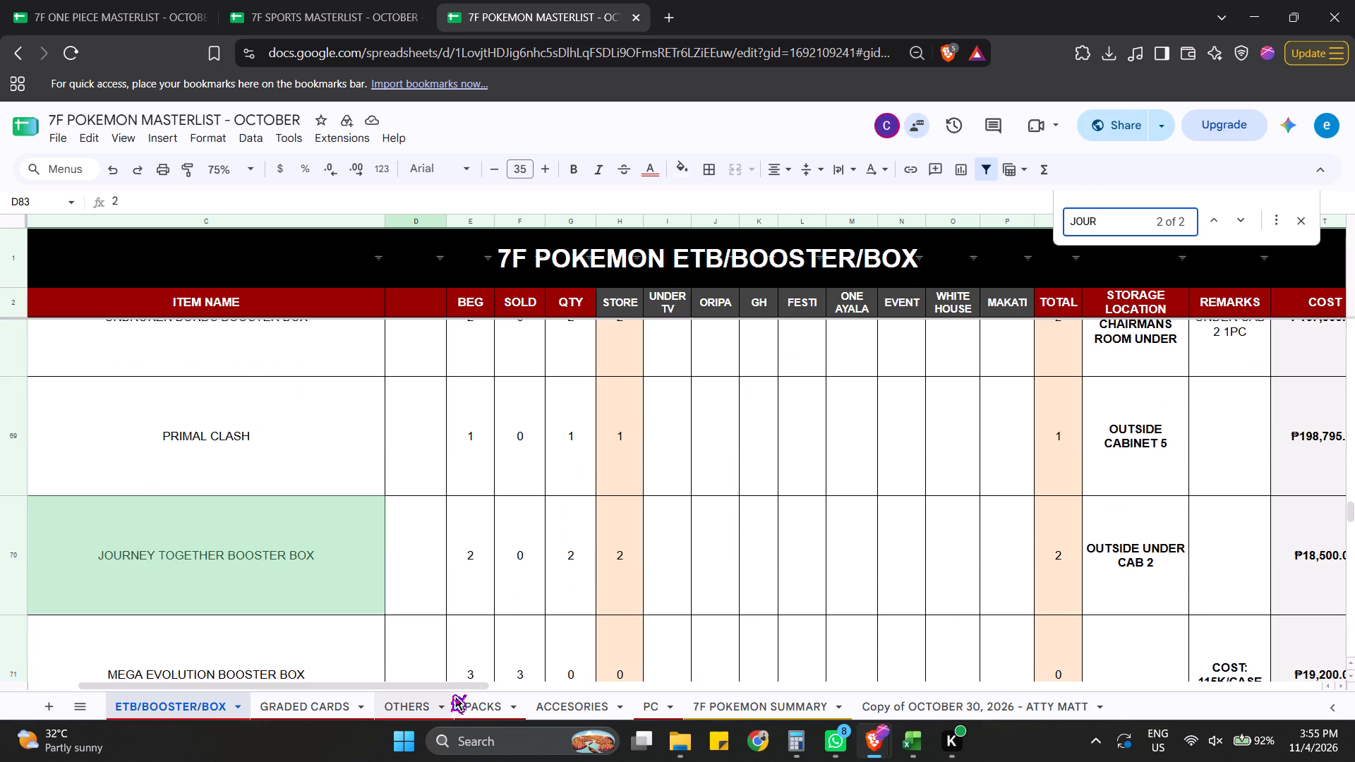
left_click_drag(442, 689, 287, 680)
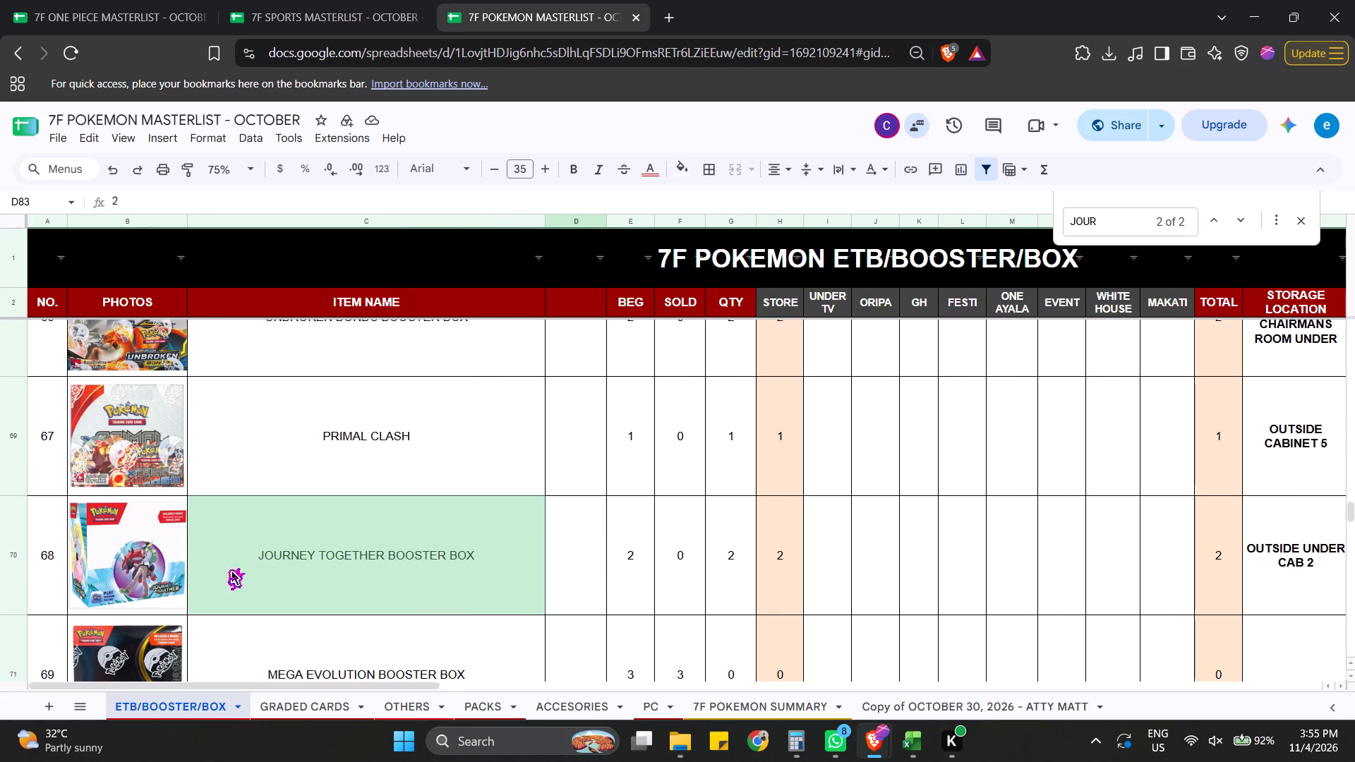
left_click(582, 559)
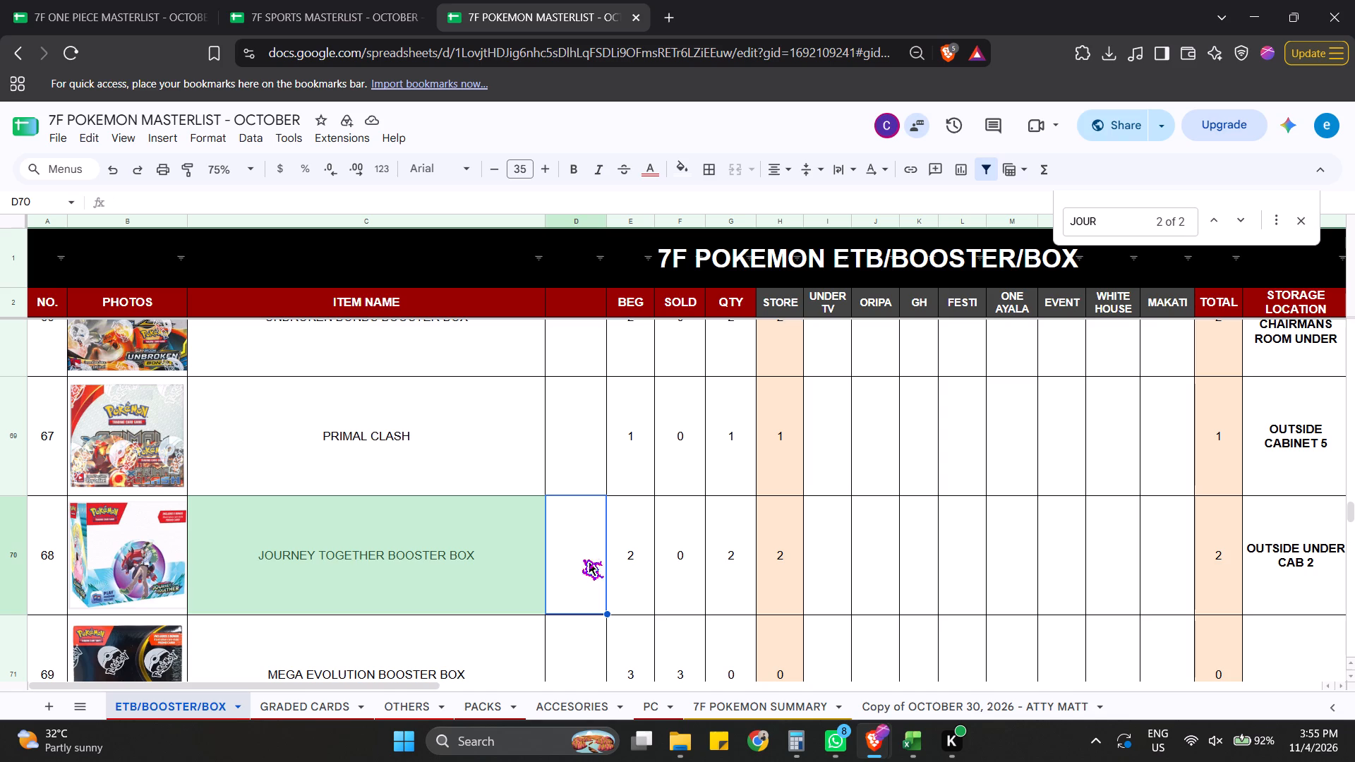
key("1")
key("Return")
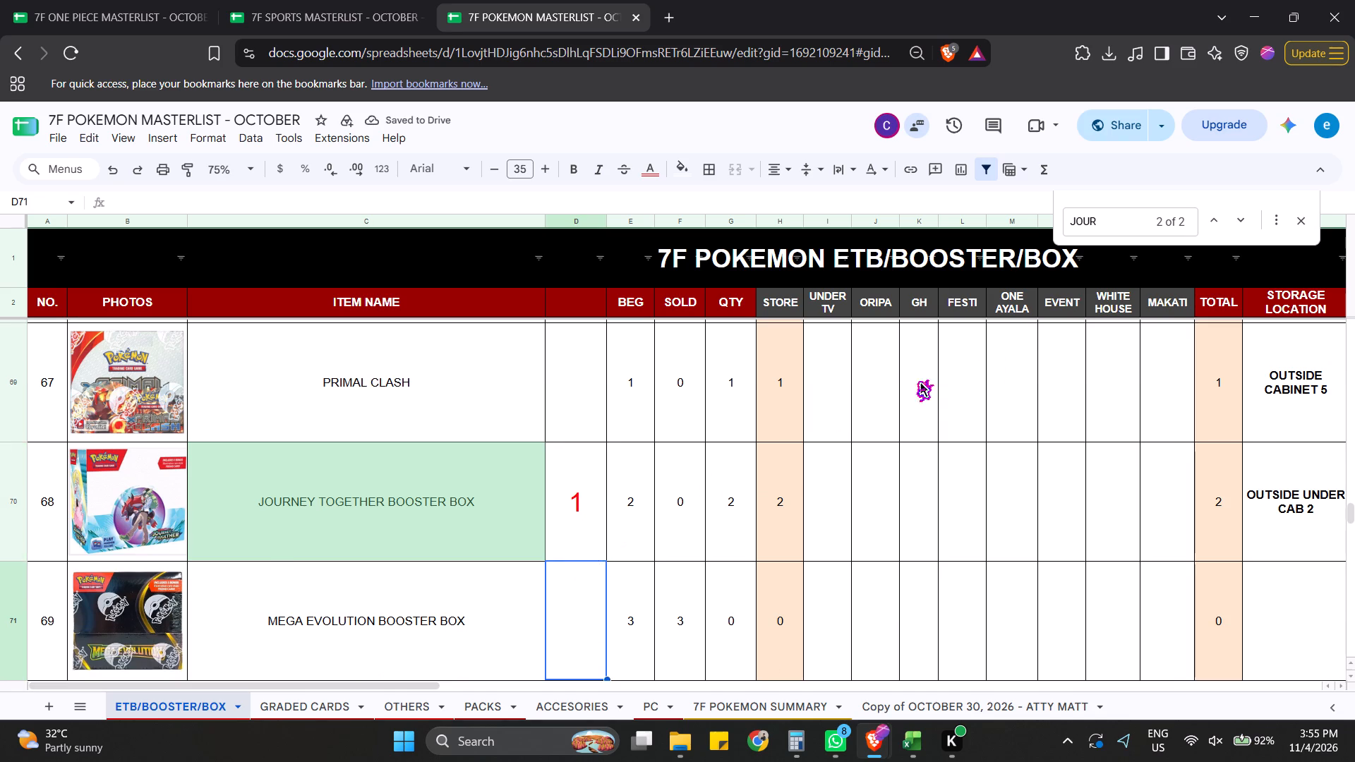
Search for "PHA" and enter 2 in the new column for the Phantasmal Flames Booster Box.
left_click_drag(1115, 220, 999, 219)
type("PHA")
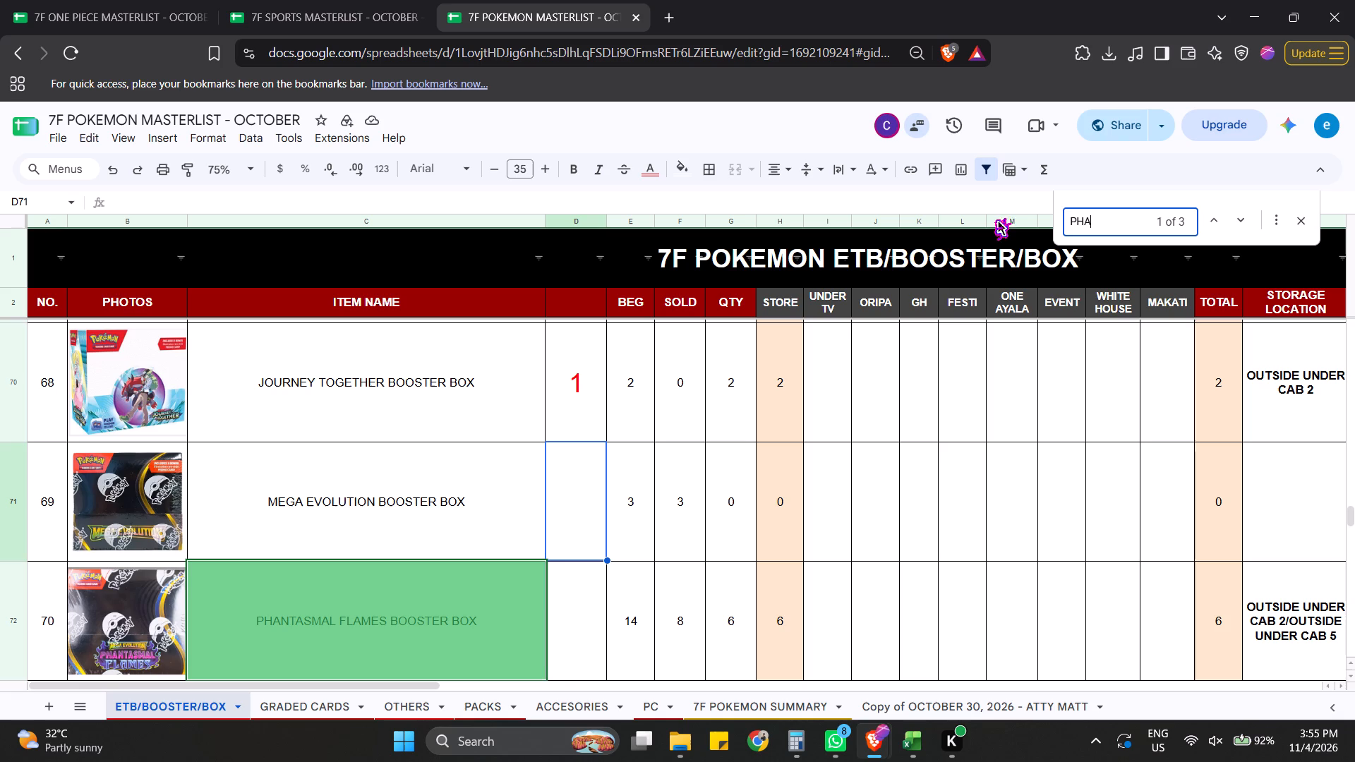
left_click(567, 613)
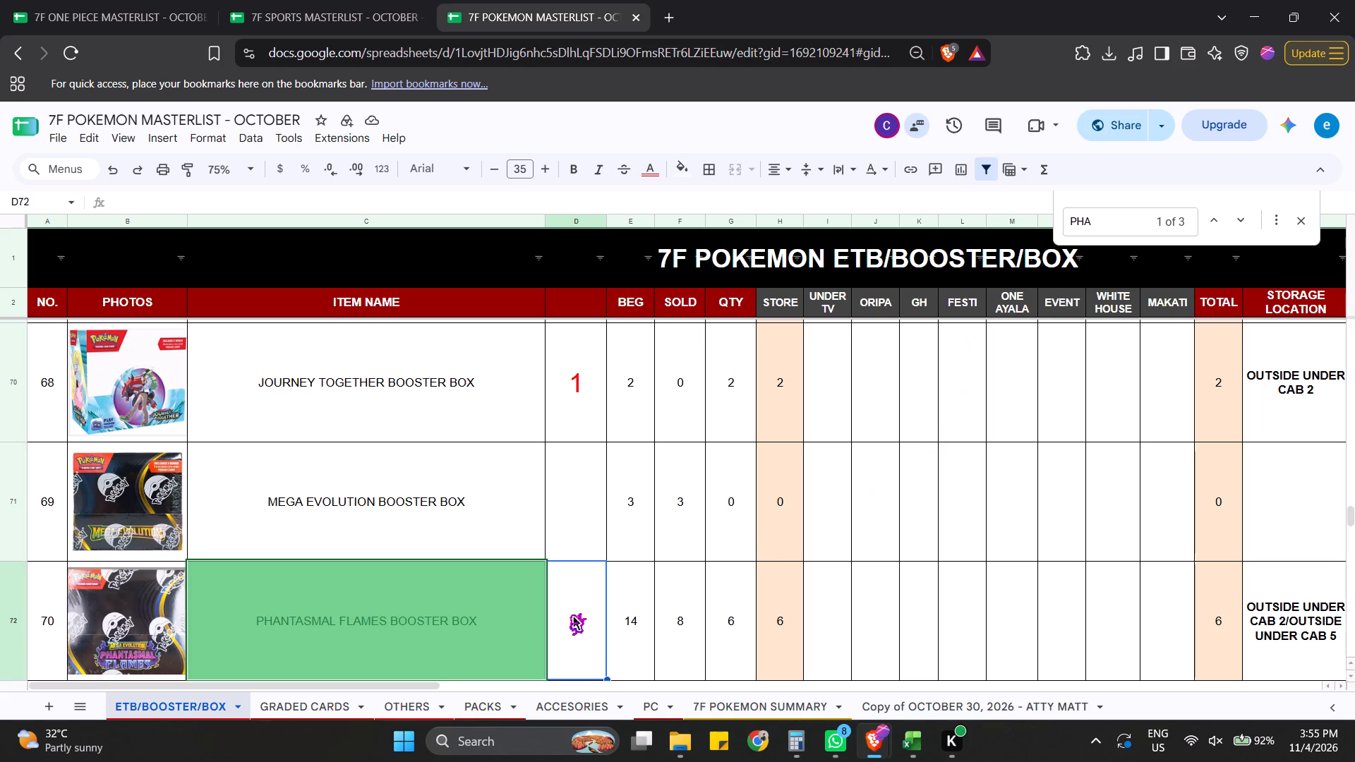
key("2")
key("Return")
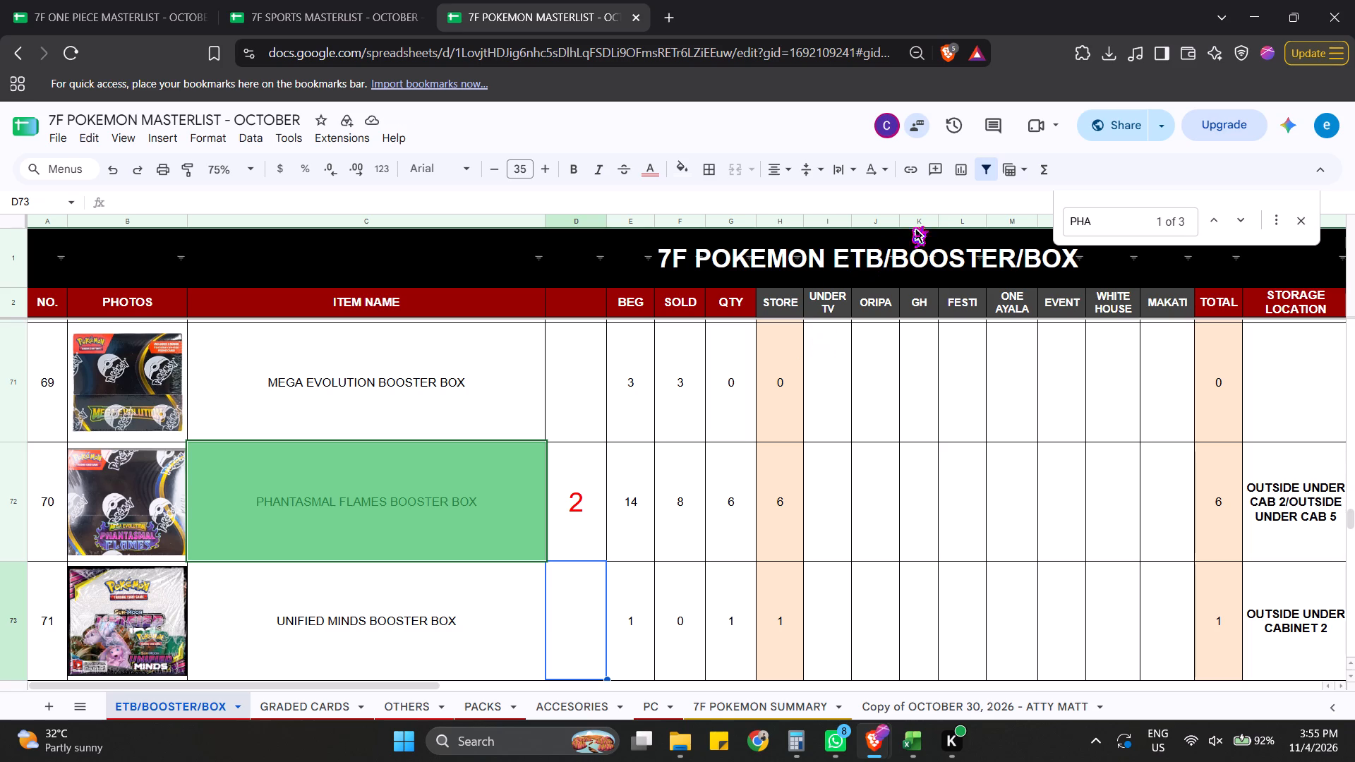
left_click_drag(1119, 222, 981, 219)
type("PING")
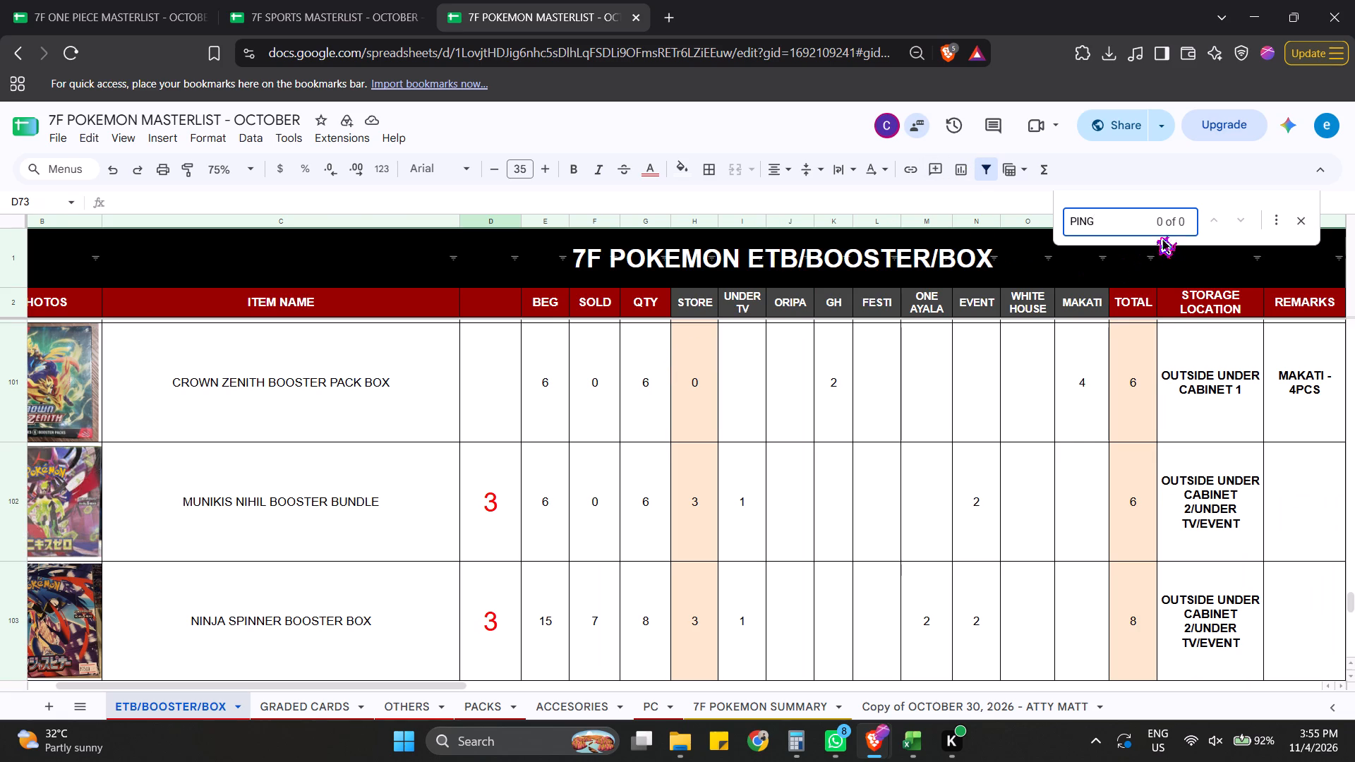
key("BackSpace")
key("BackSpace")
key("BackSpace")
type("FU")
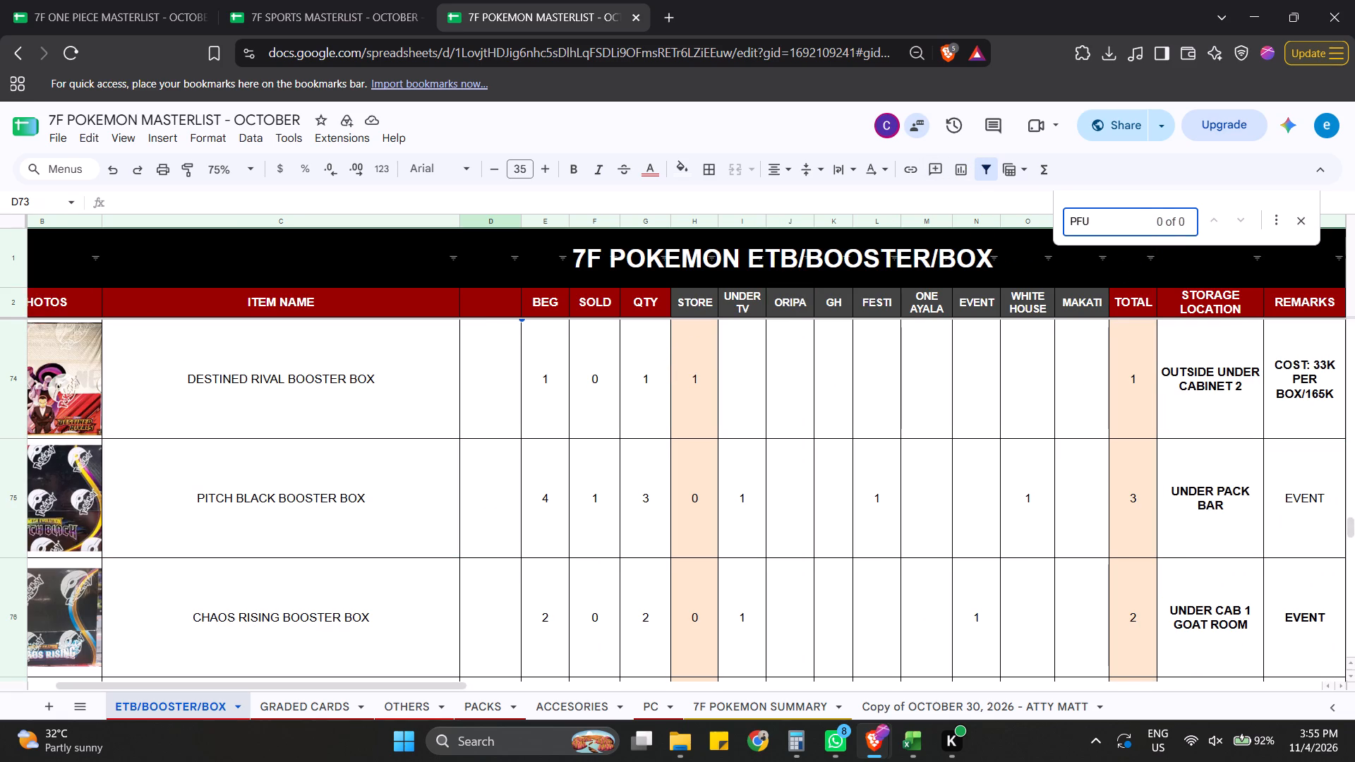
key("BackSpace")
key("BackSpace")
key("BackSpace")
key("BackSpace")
Search for "FUSIO" and enter 1 in the new column for the French Poing de Fusion Booster Box.
type("FU")
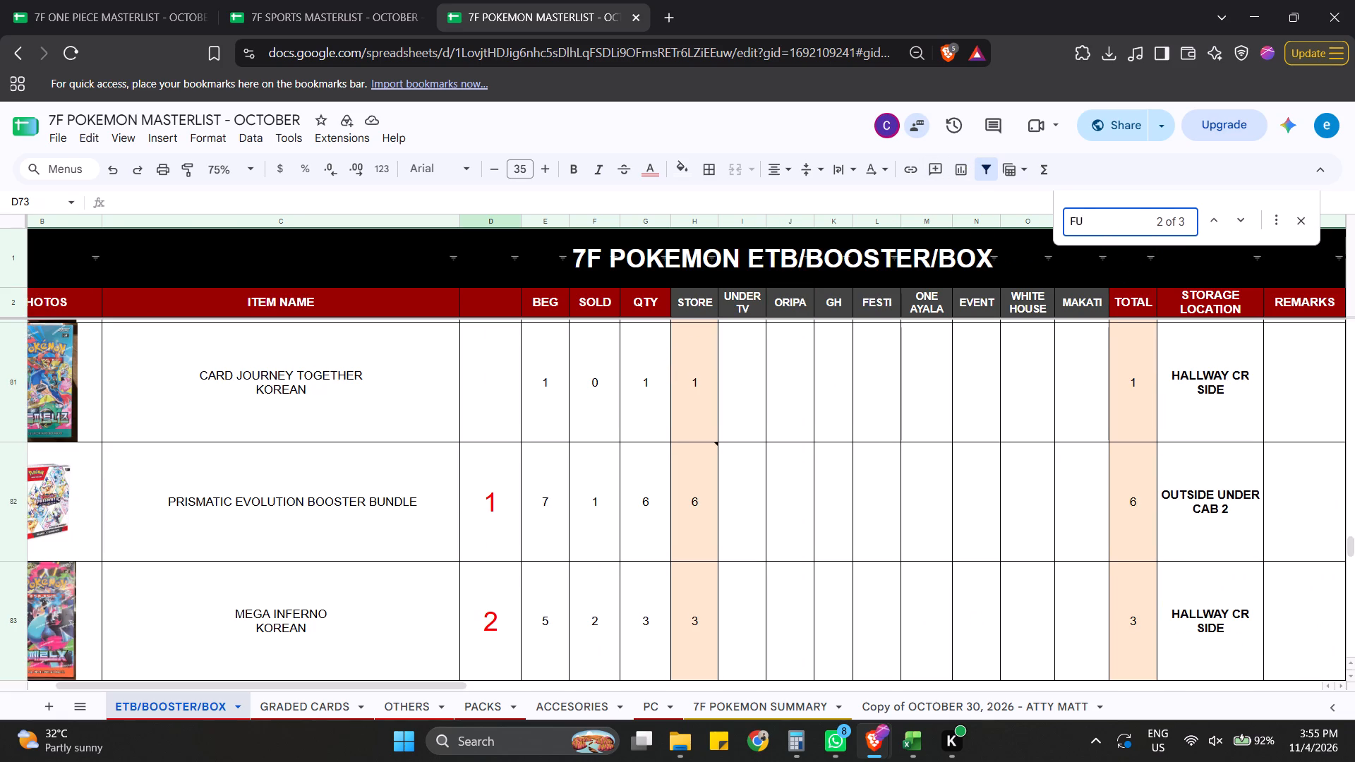
key("s")
type("IO")
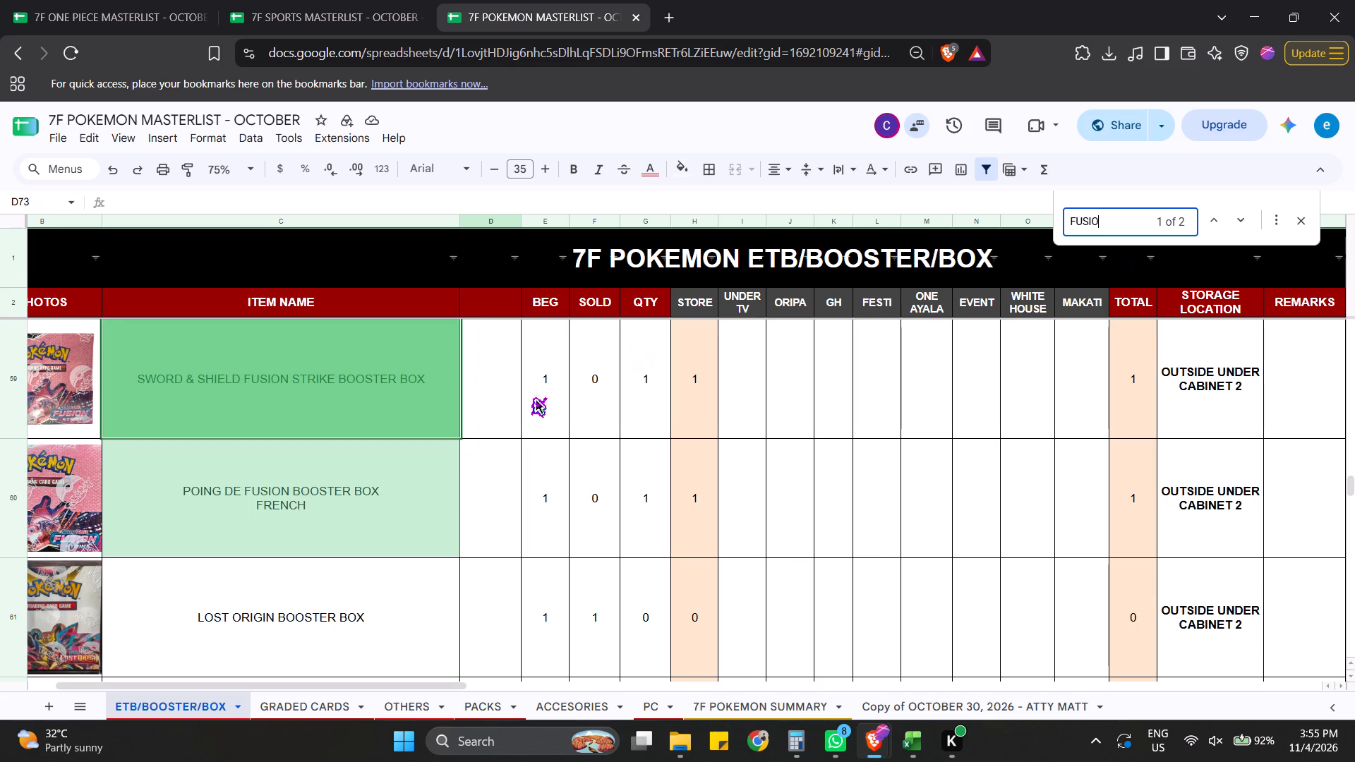
left_click(484, 503)
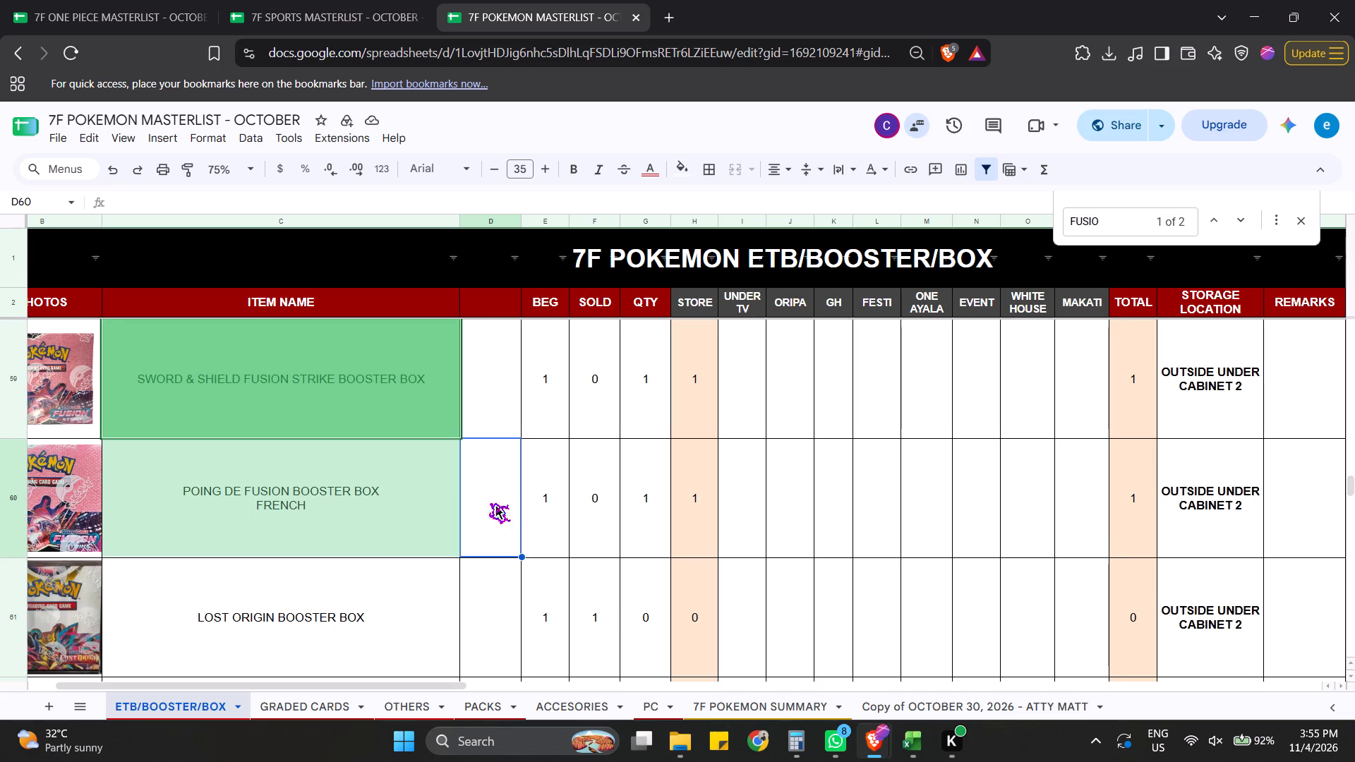
key("1")
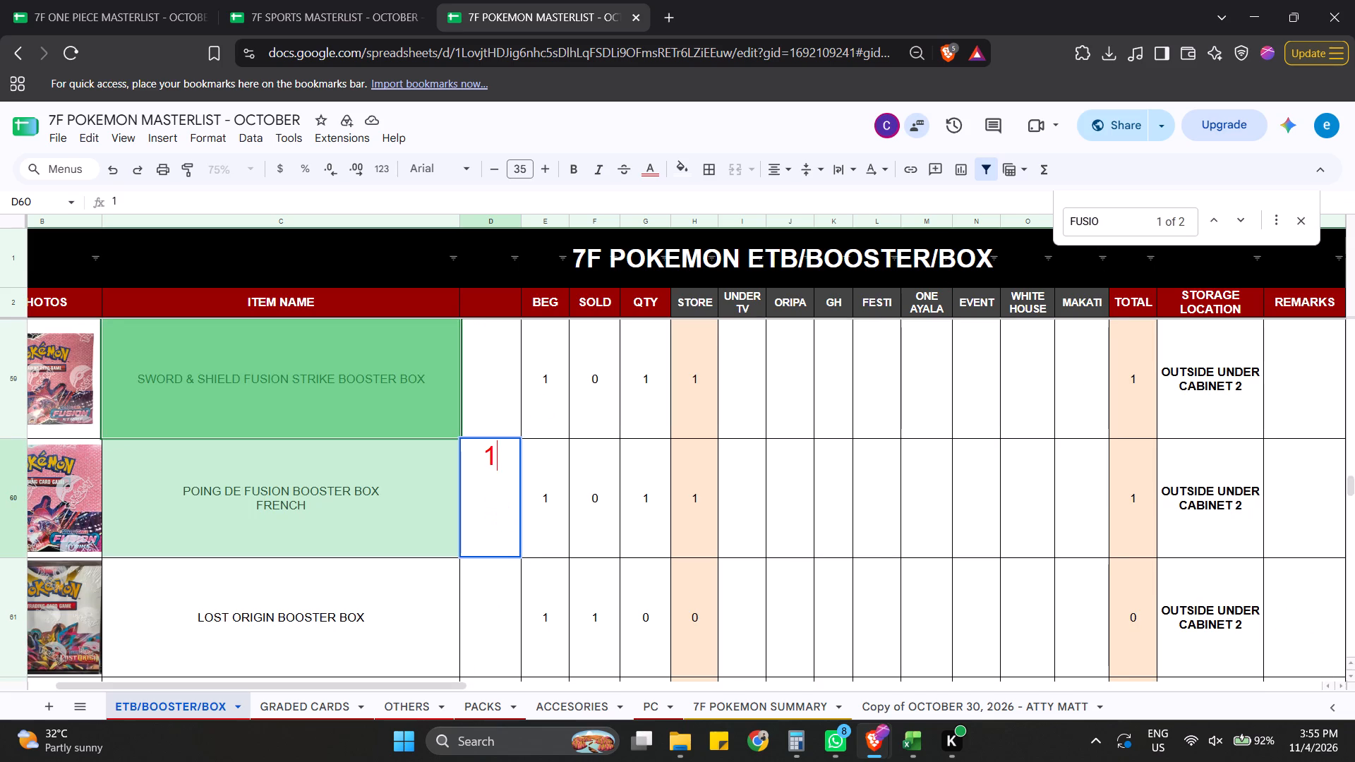
key("Return")
key("Up")
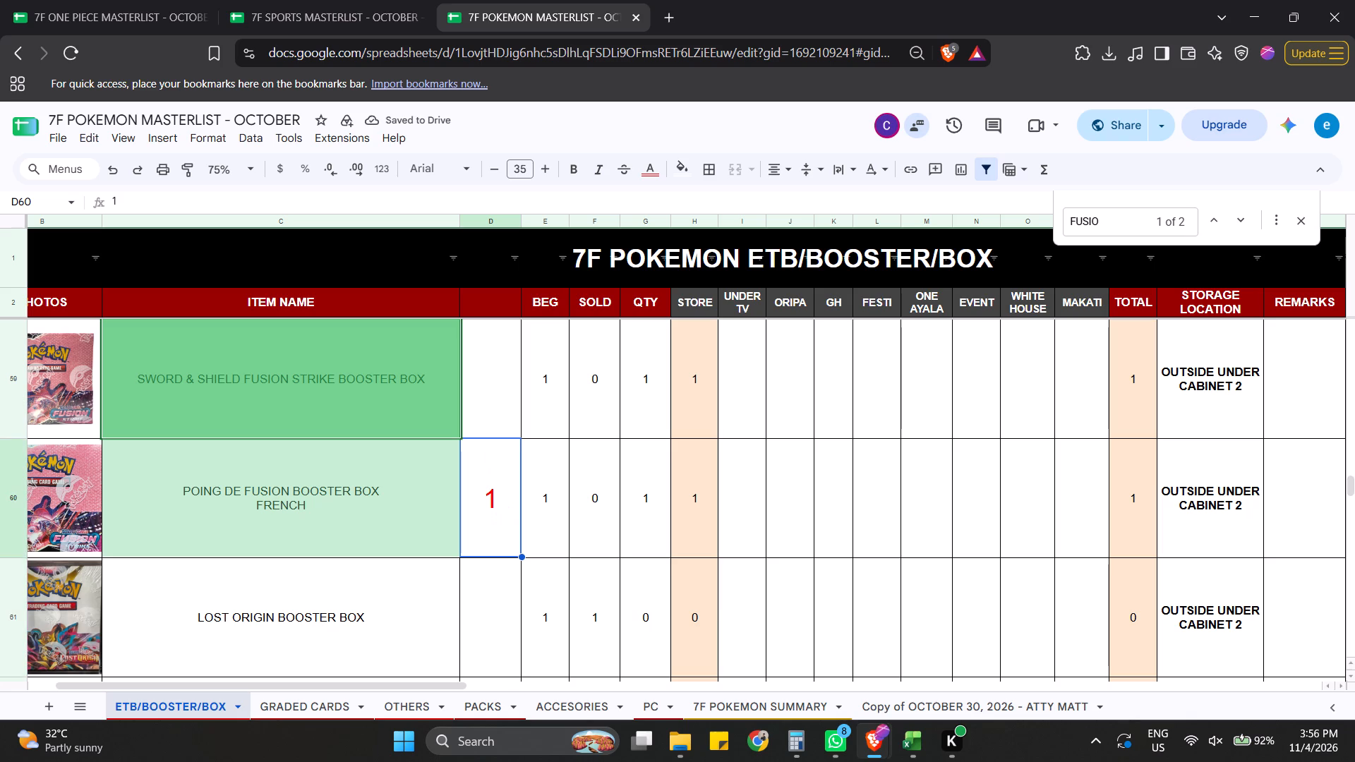
key("Up")
key("Down")
key("Down")
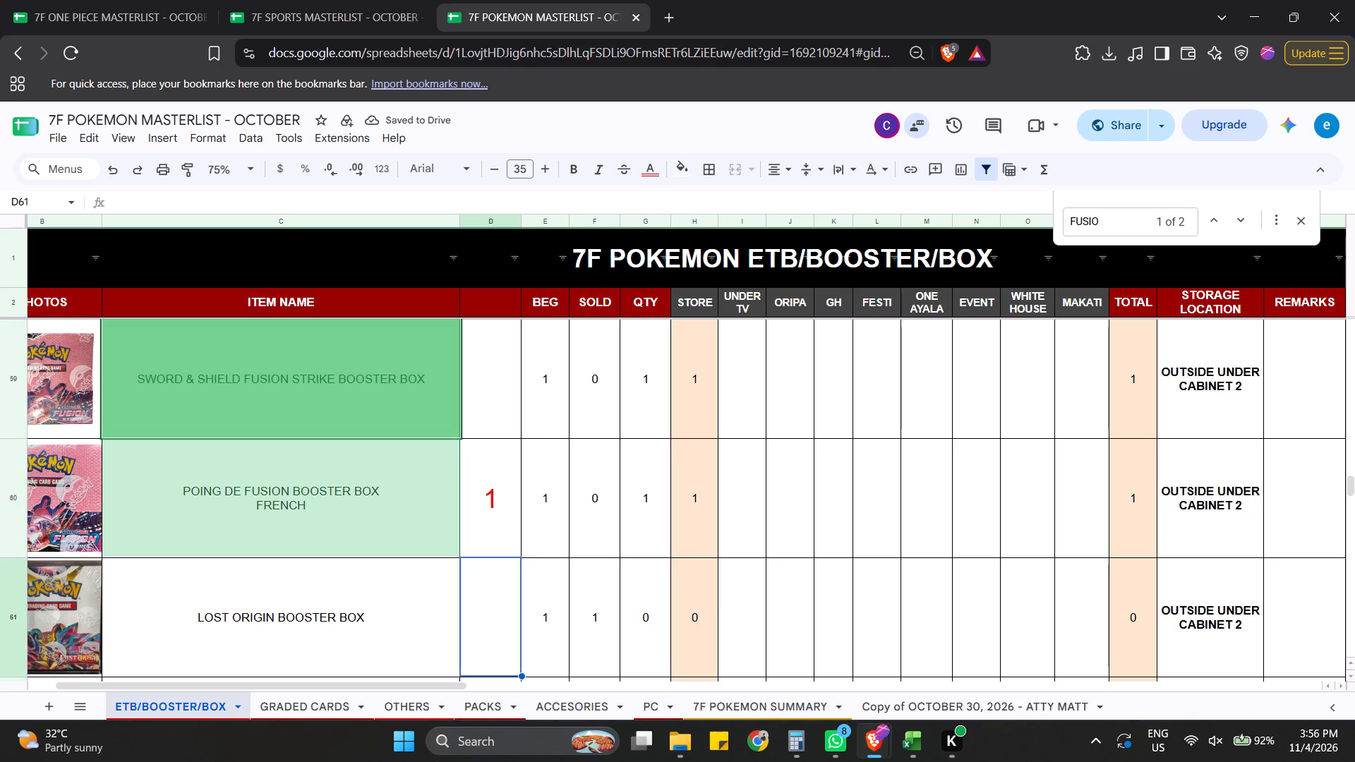
key("Up")
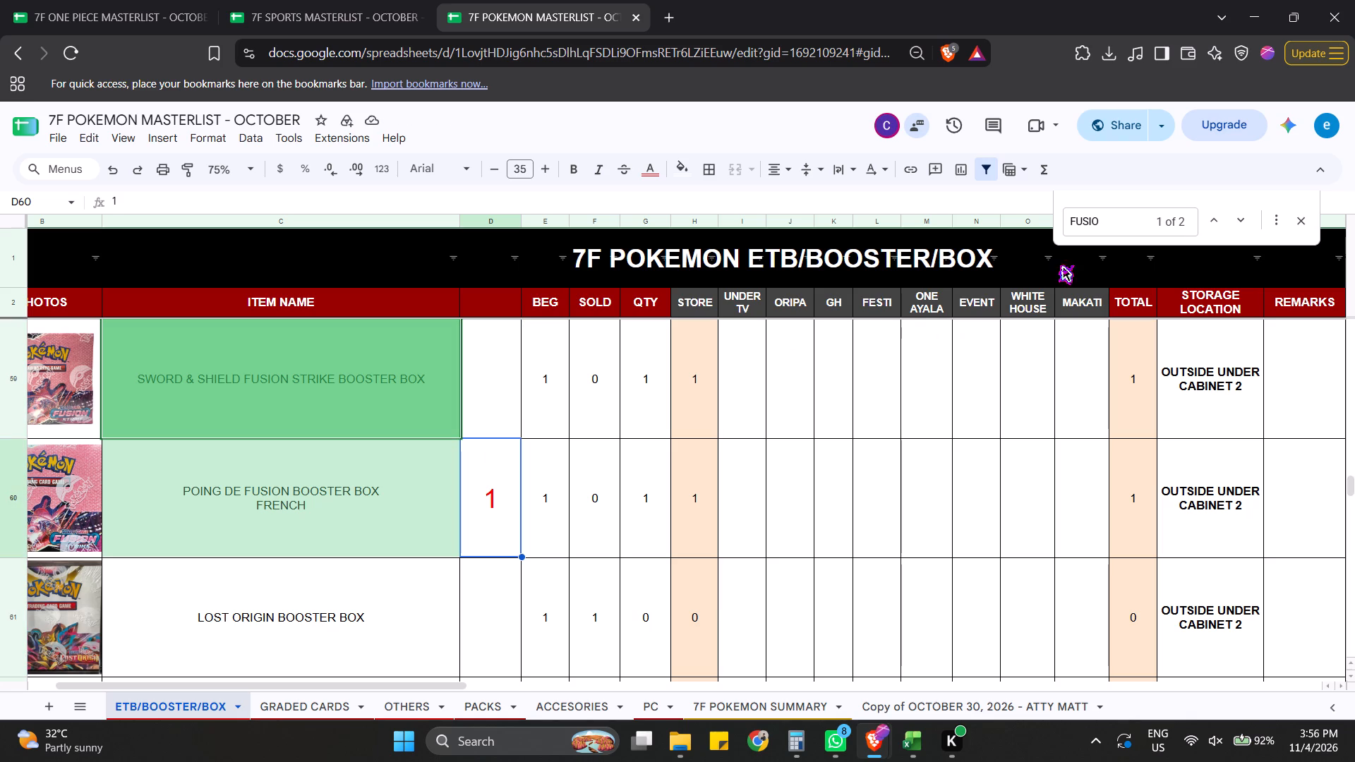
Search for "OBSI" and enter 1 in the new column for the Obsidian Flames Booster Box.
left_click_drag(1103, 218, 1025, 217)
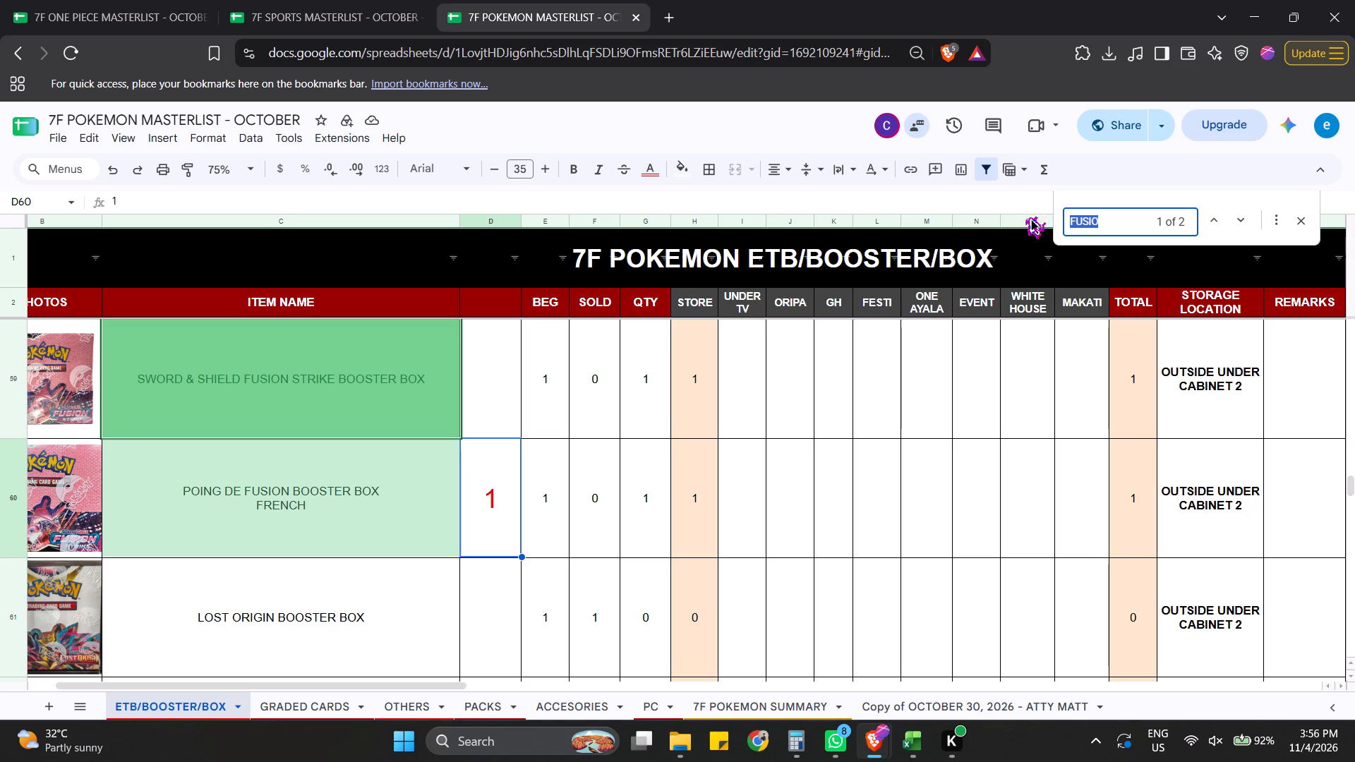
type("OBSI")
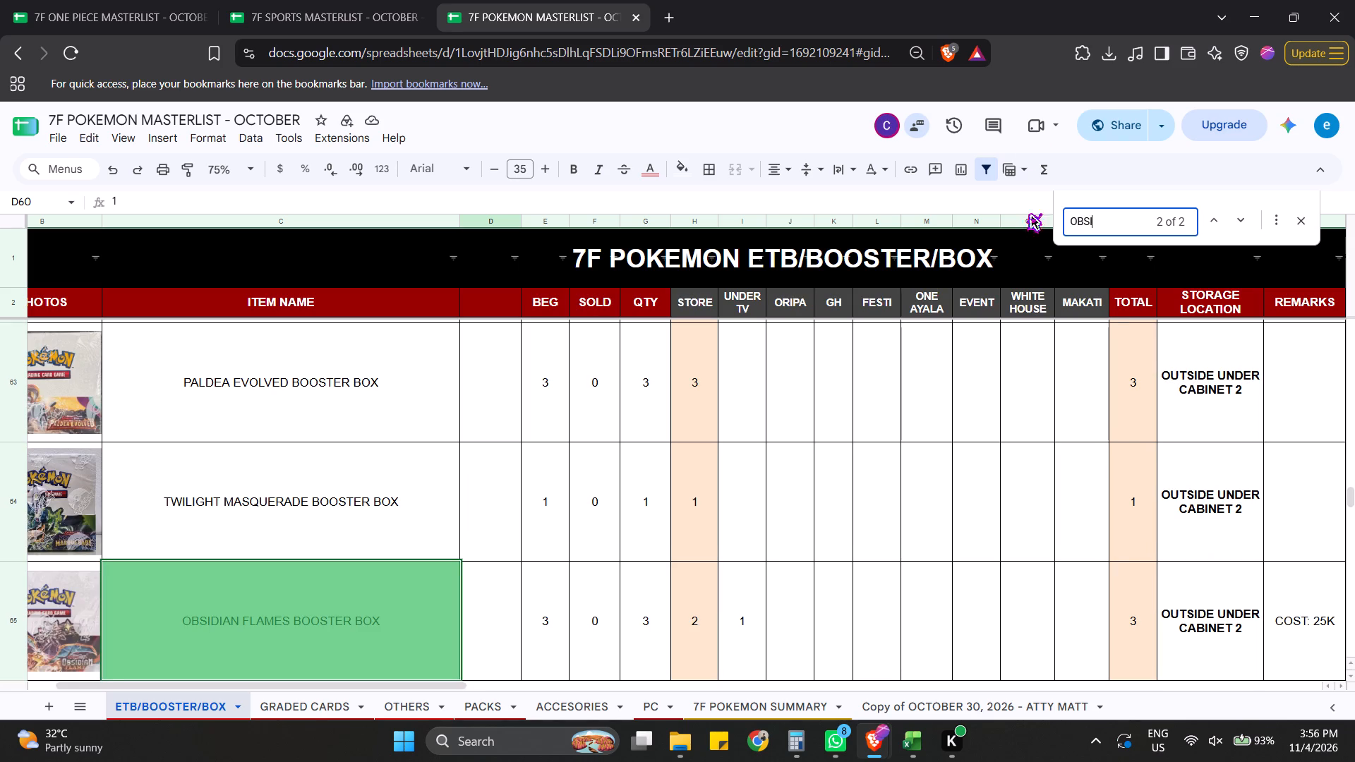
left_click(478, 610)
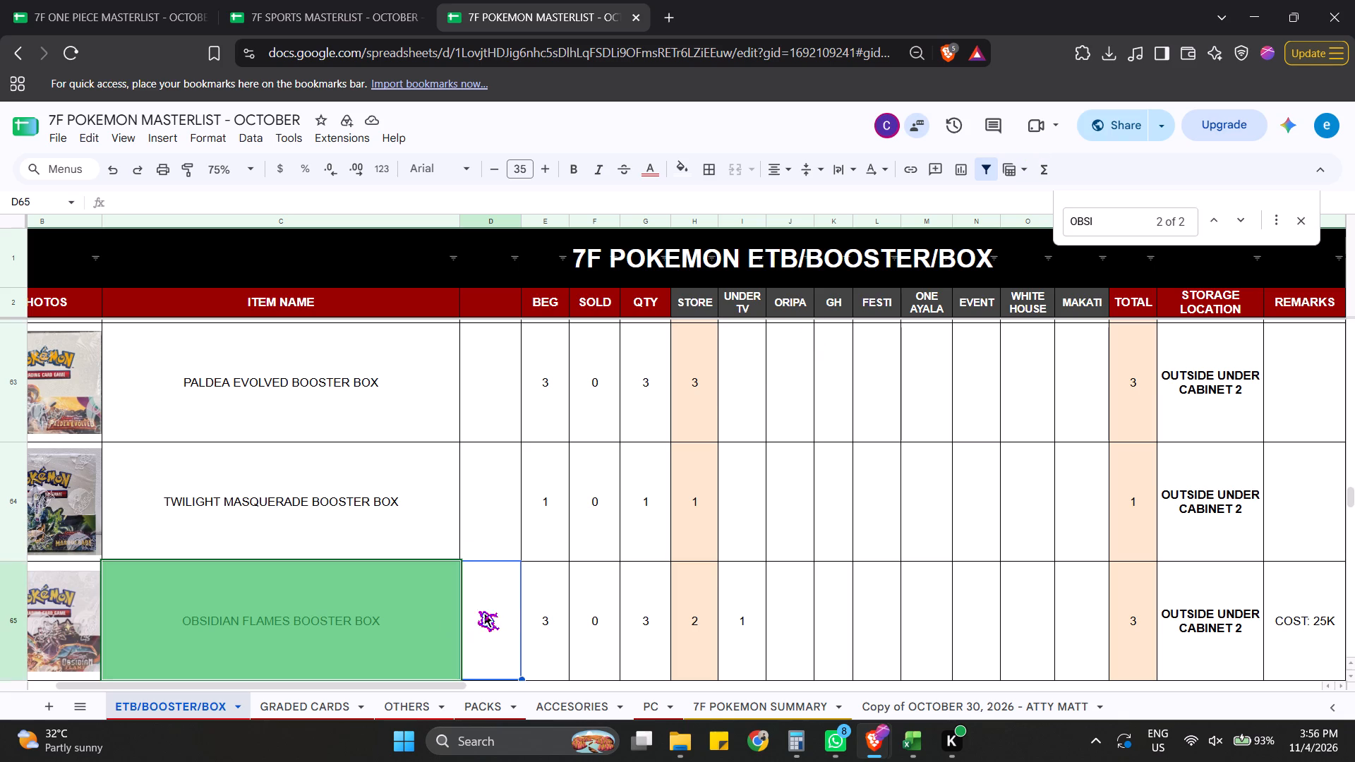
key("1")
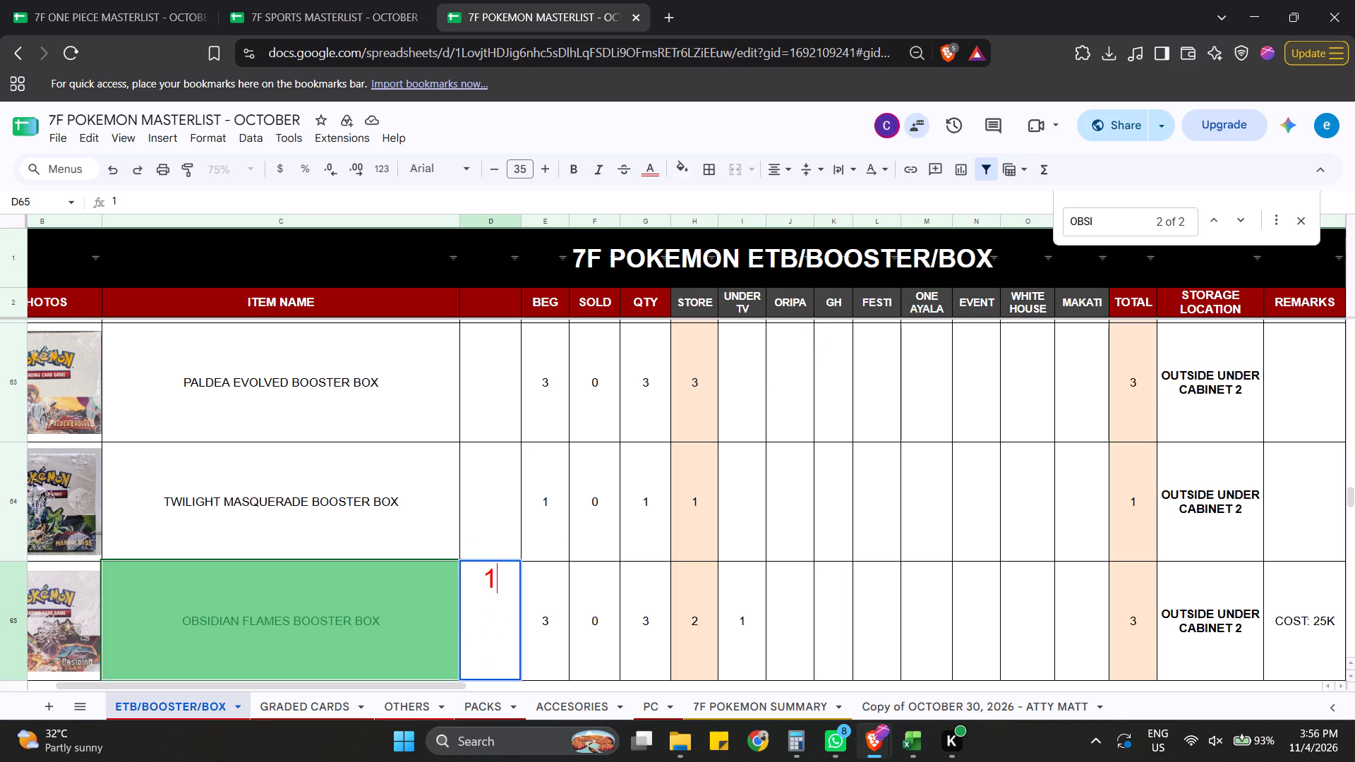
key("Return")
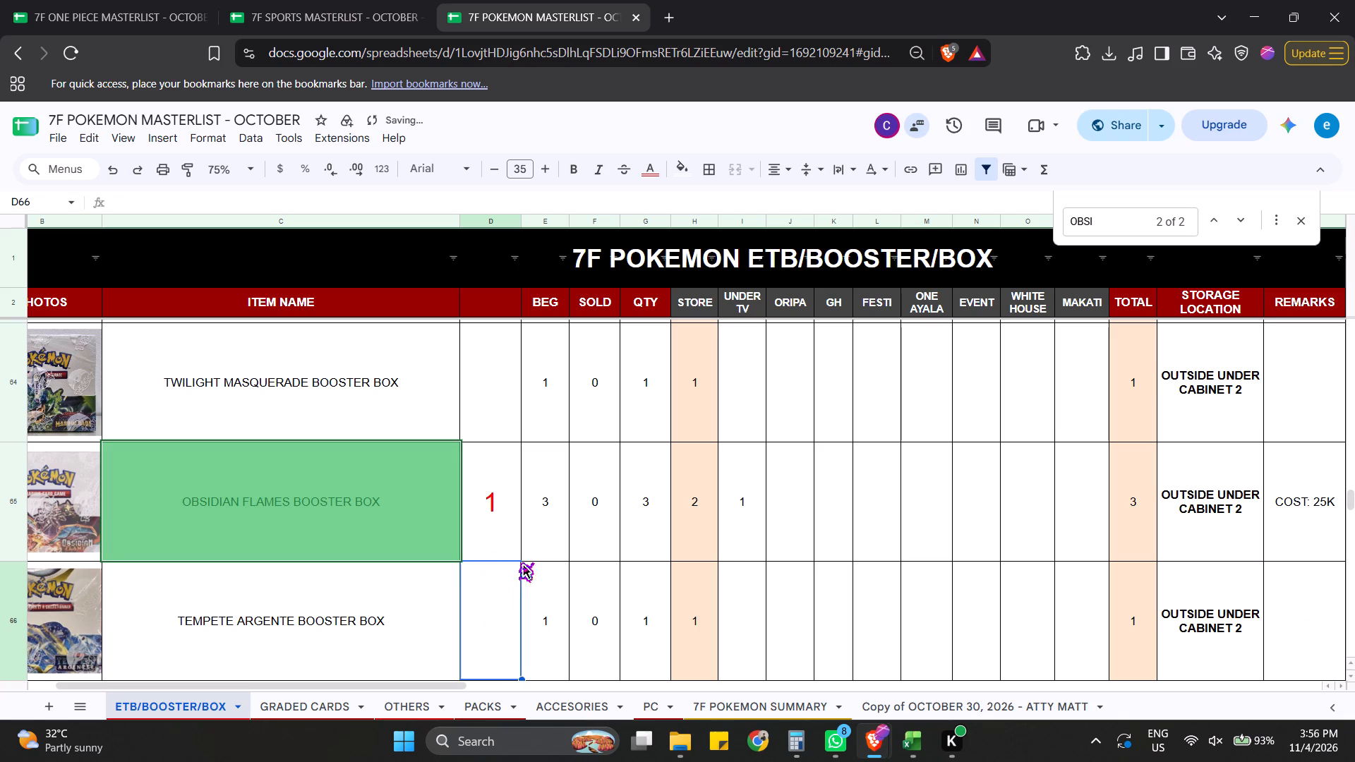
Search for "PALDEA" and enter 1 in the new column for the Paldea Evolved Booster Box.
left_click_drag(1125, 224, 977, 224)
key("p")
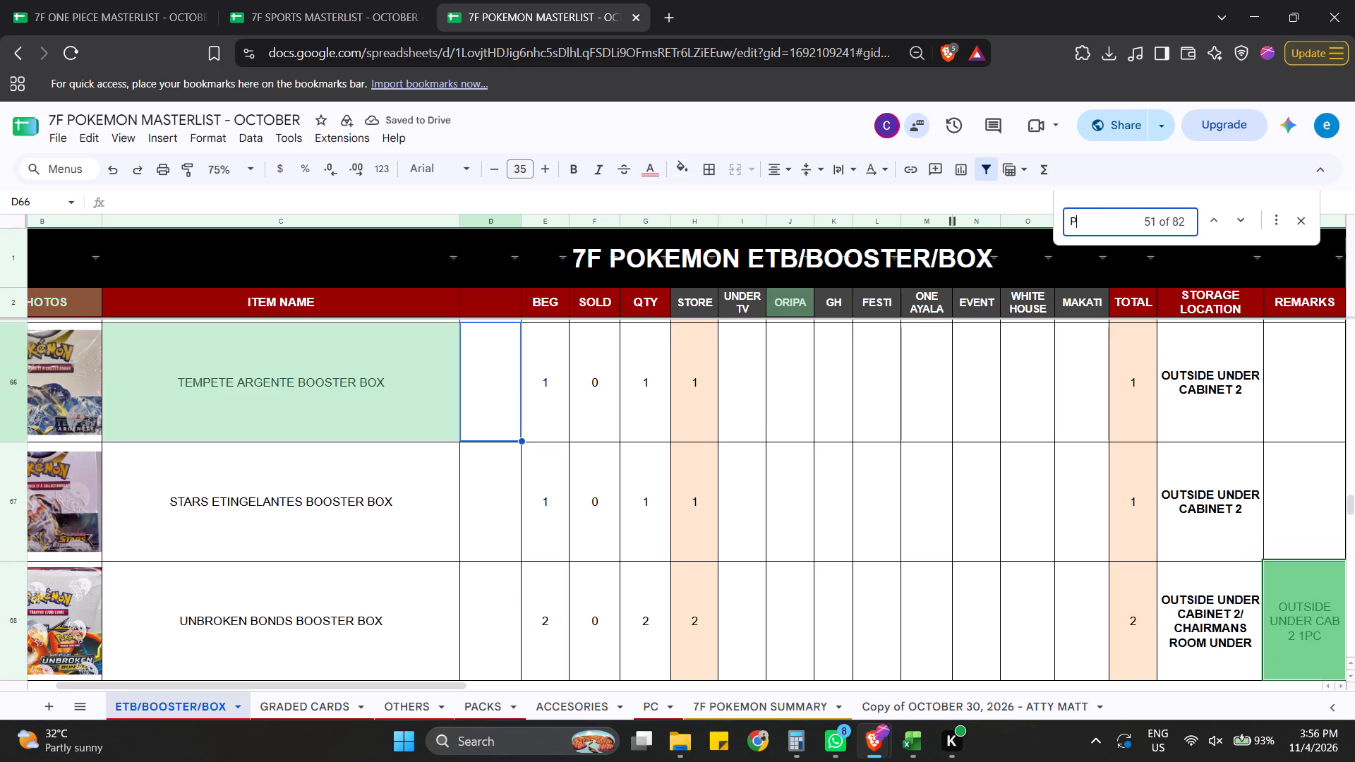
key("a")
type("LDE")
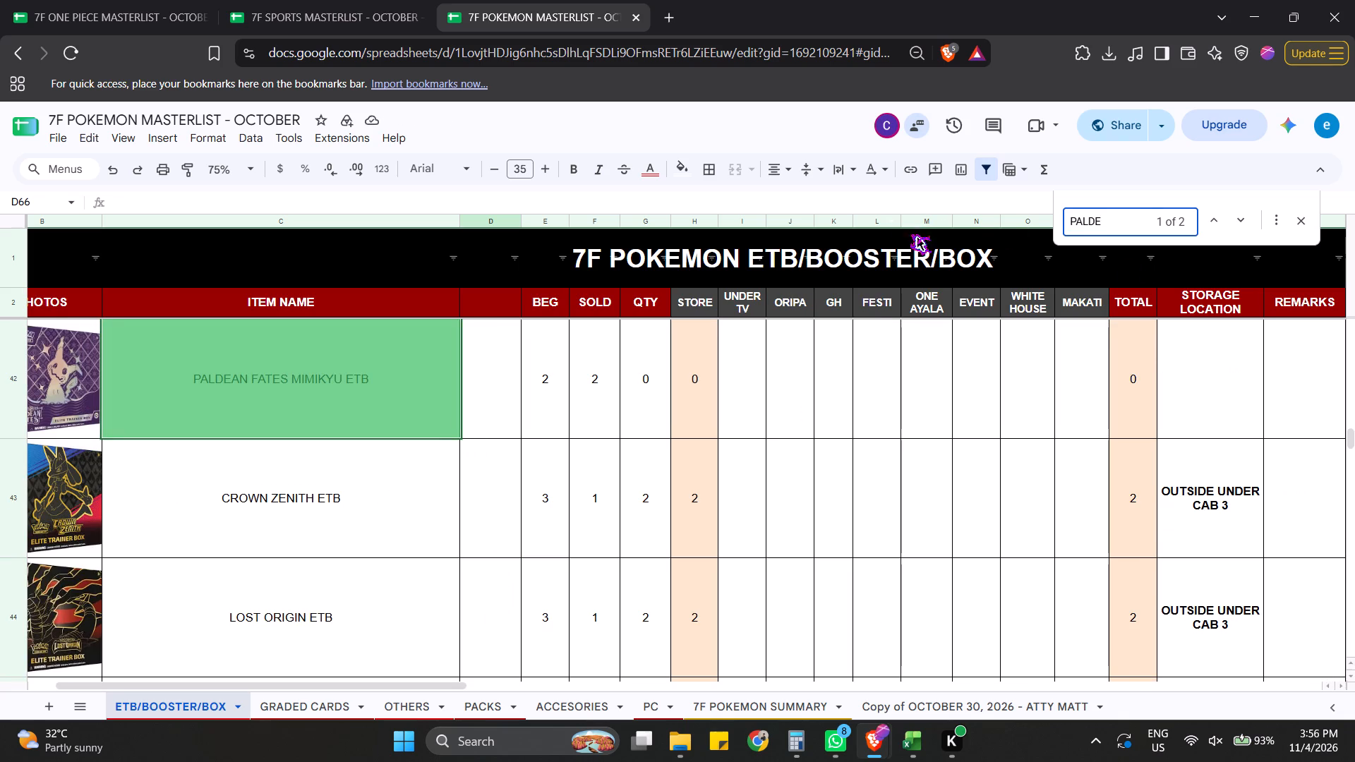
key("a")
left_click(1241, 220)
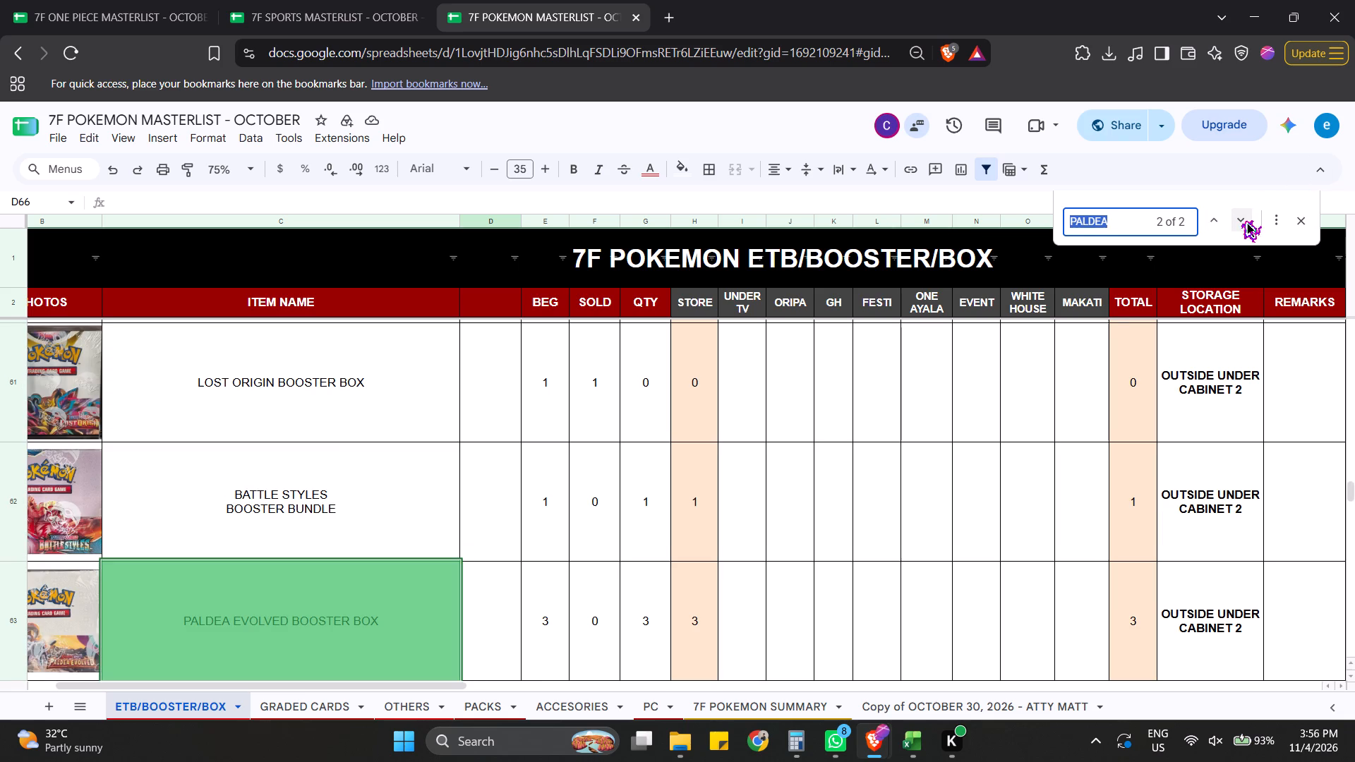
left_click(495, 617)
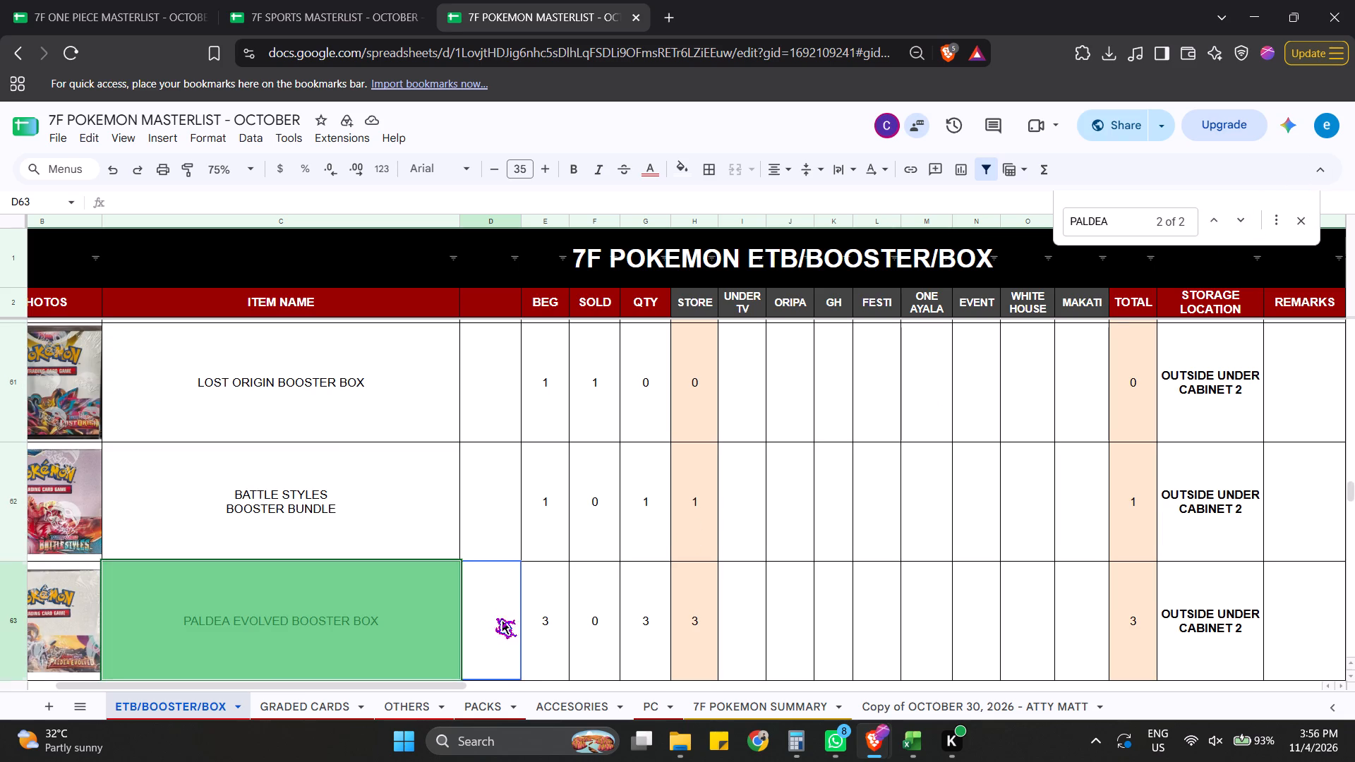
key("1")
key("Return")
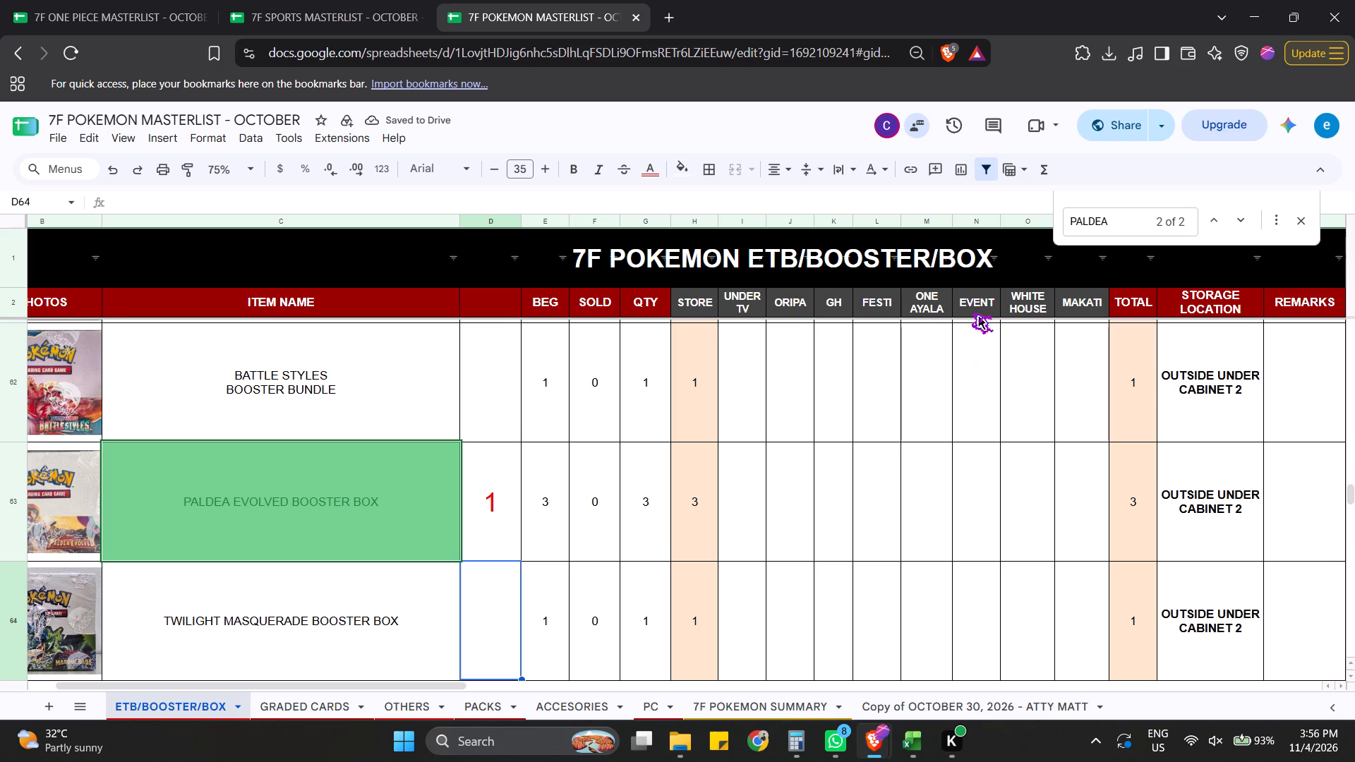
Switch to the OTHERS sheet and search it for "TECH".
left_click(408, 708)
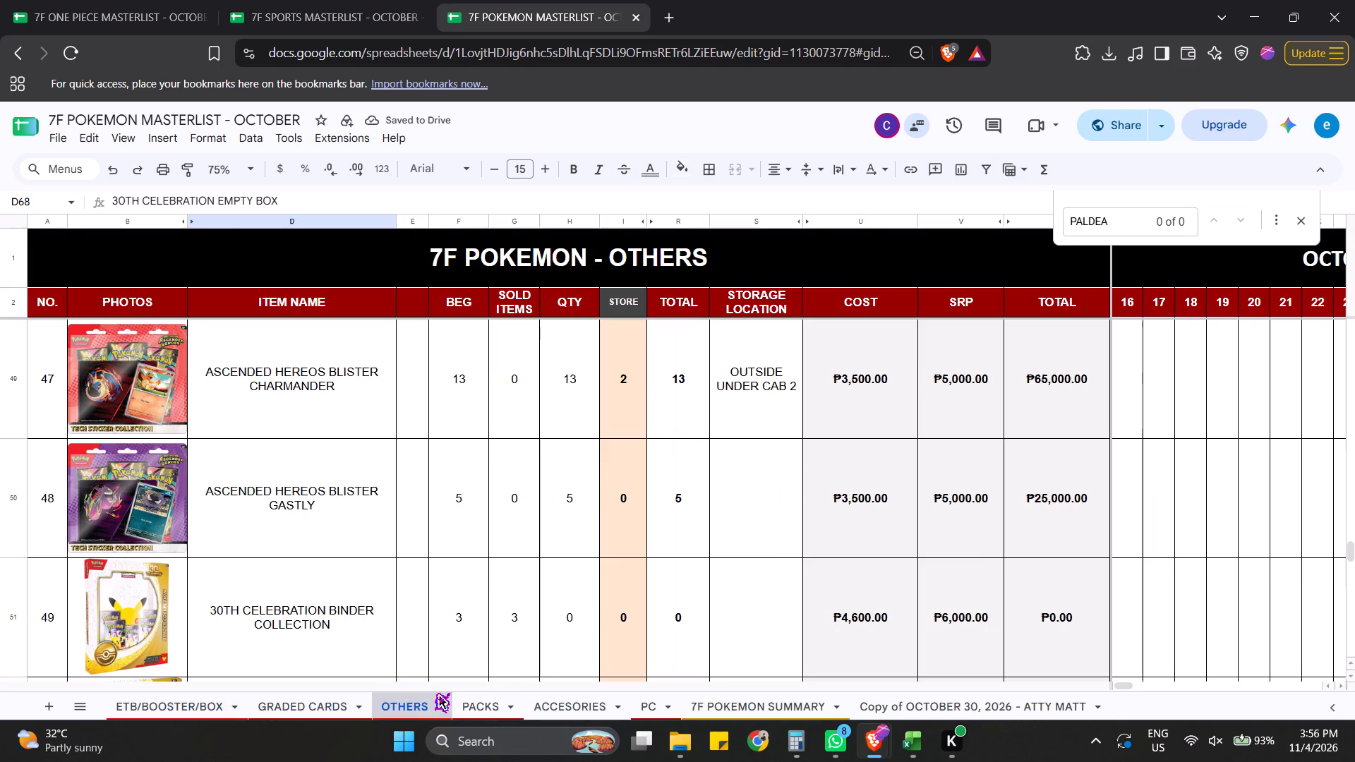
left_click_drag(1123, 224, 952, 224)
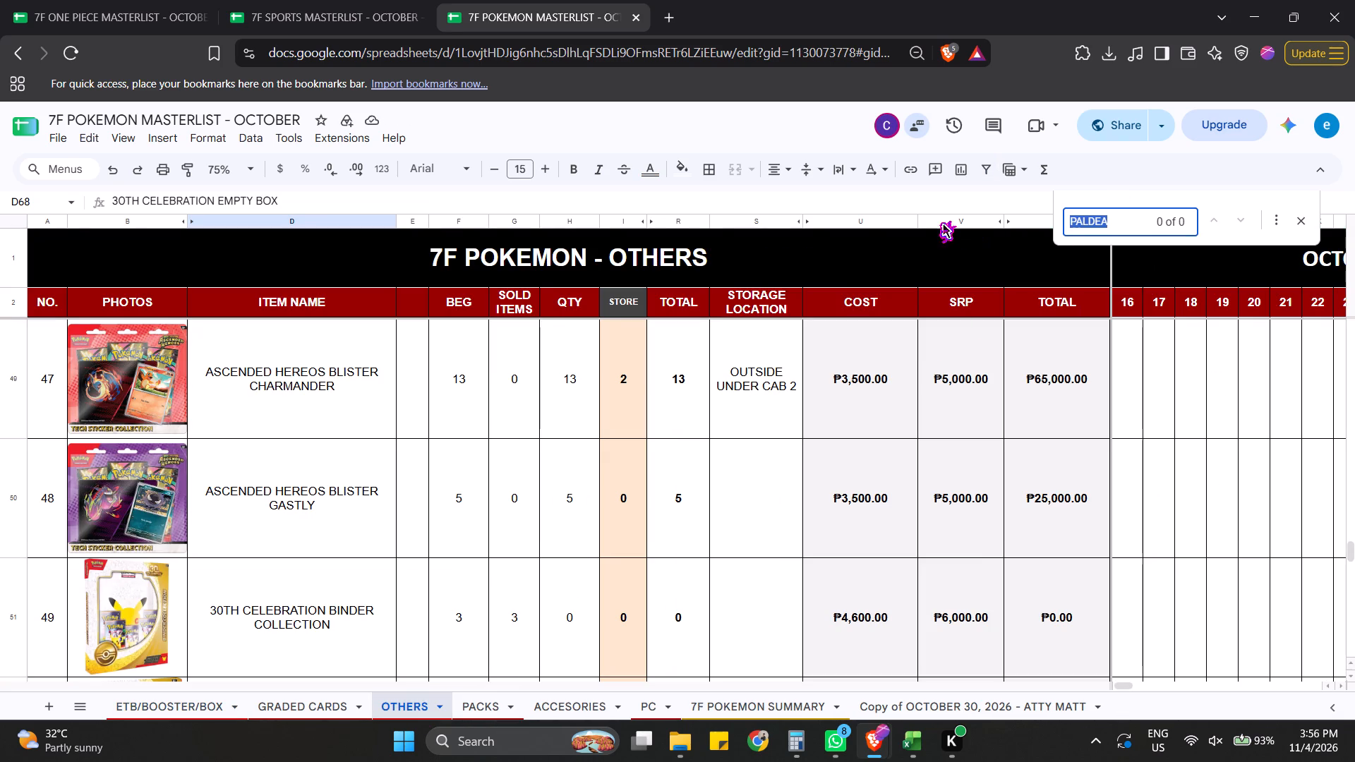
type("TECH")
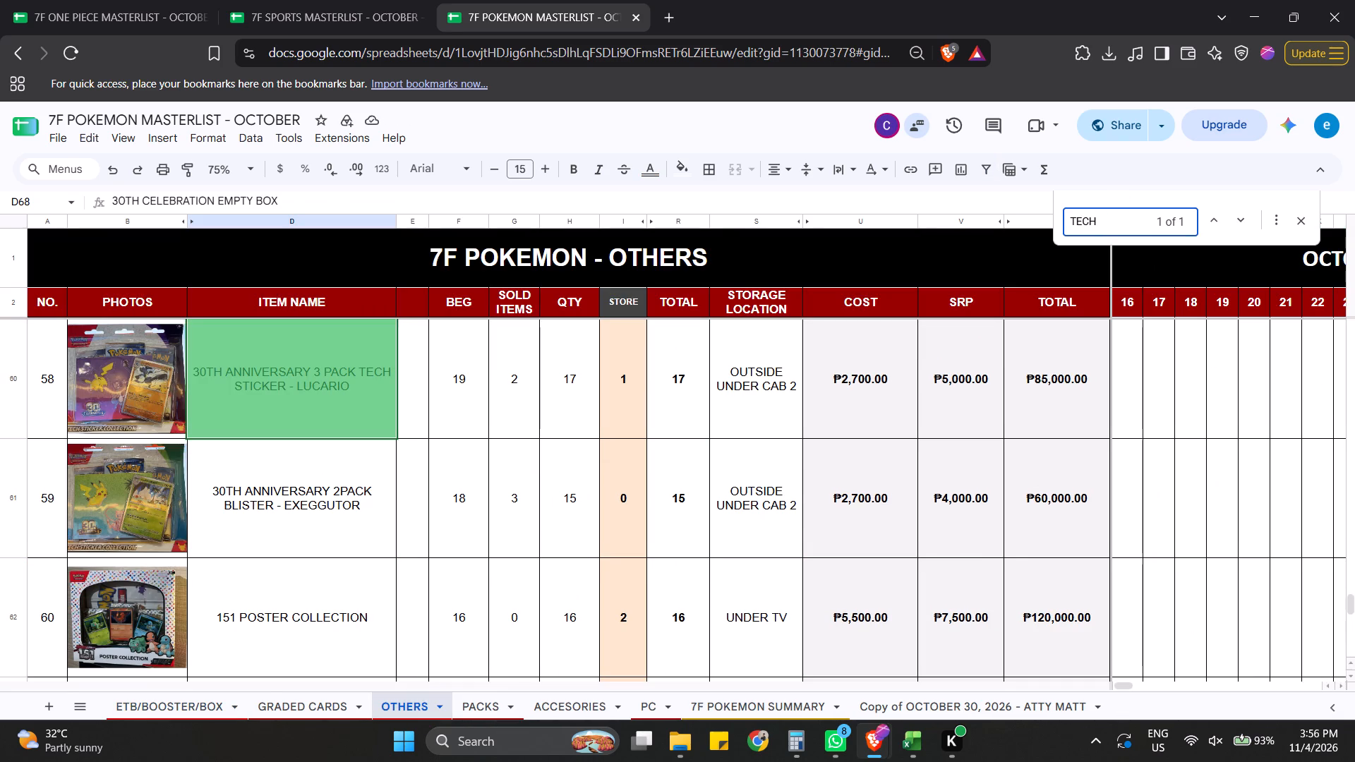
left_click(1243, 218)
left_click(1112, 218)
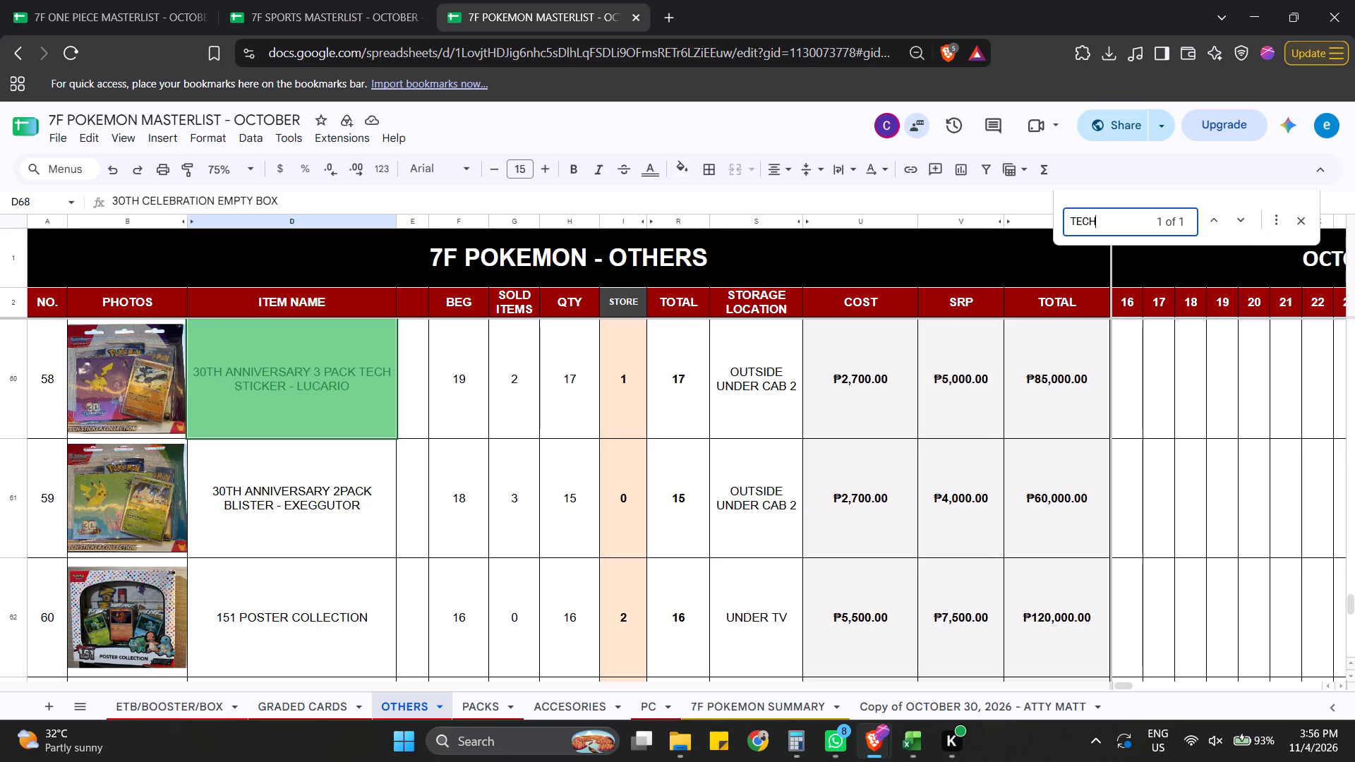
Search for "CHAR" instead and select the new-column cell for the Ascended Hereos Blister Charmander.
key("BackSpace")
key("BackSpace")
key("BackSpace")
key("BackSpace")
key("BackSpace")
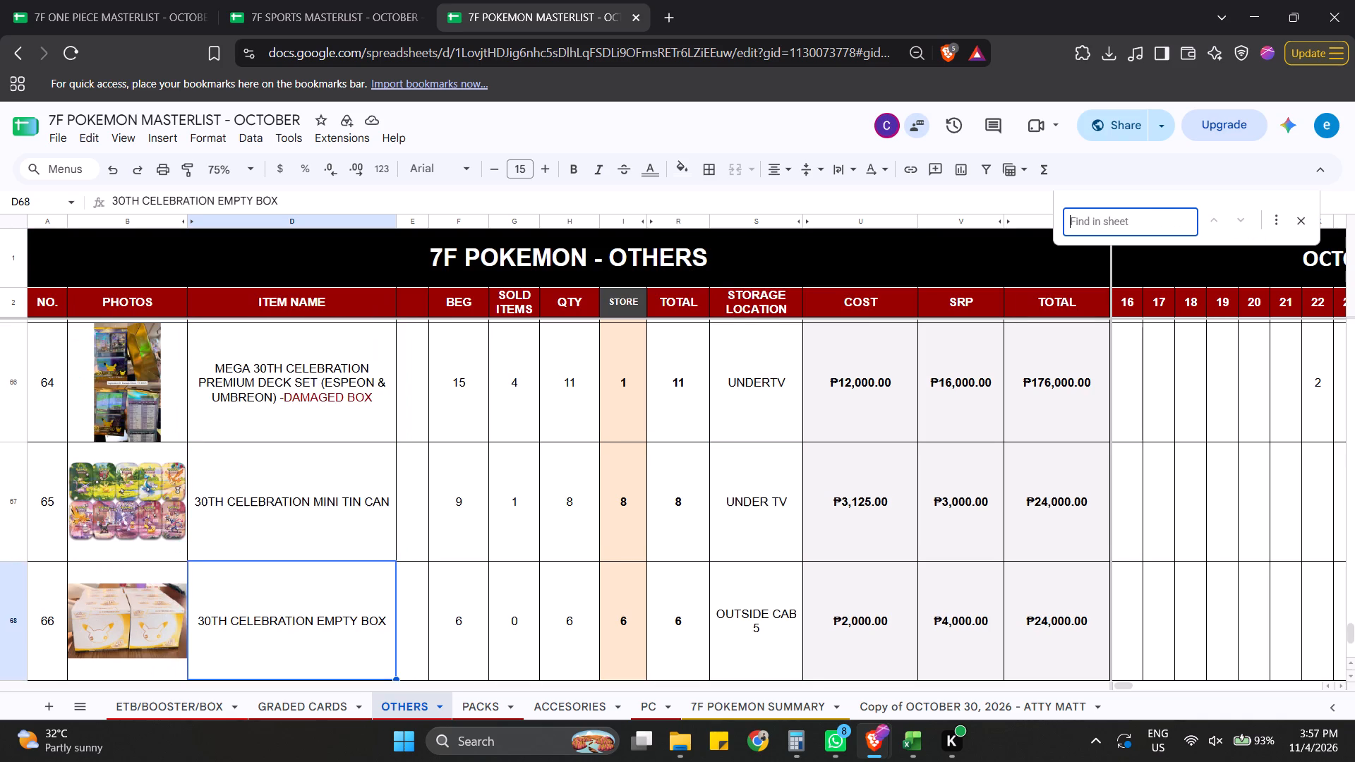
type("CHAR")
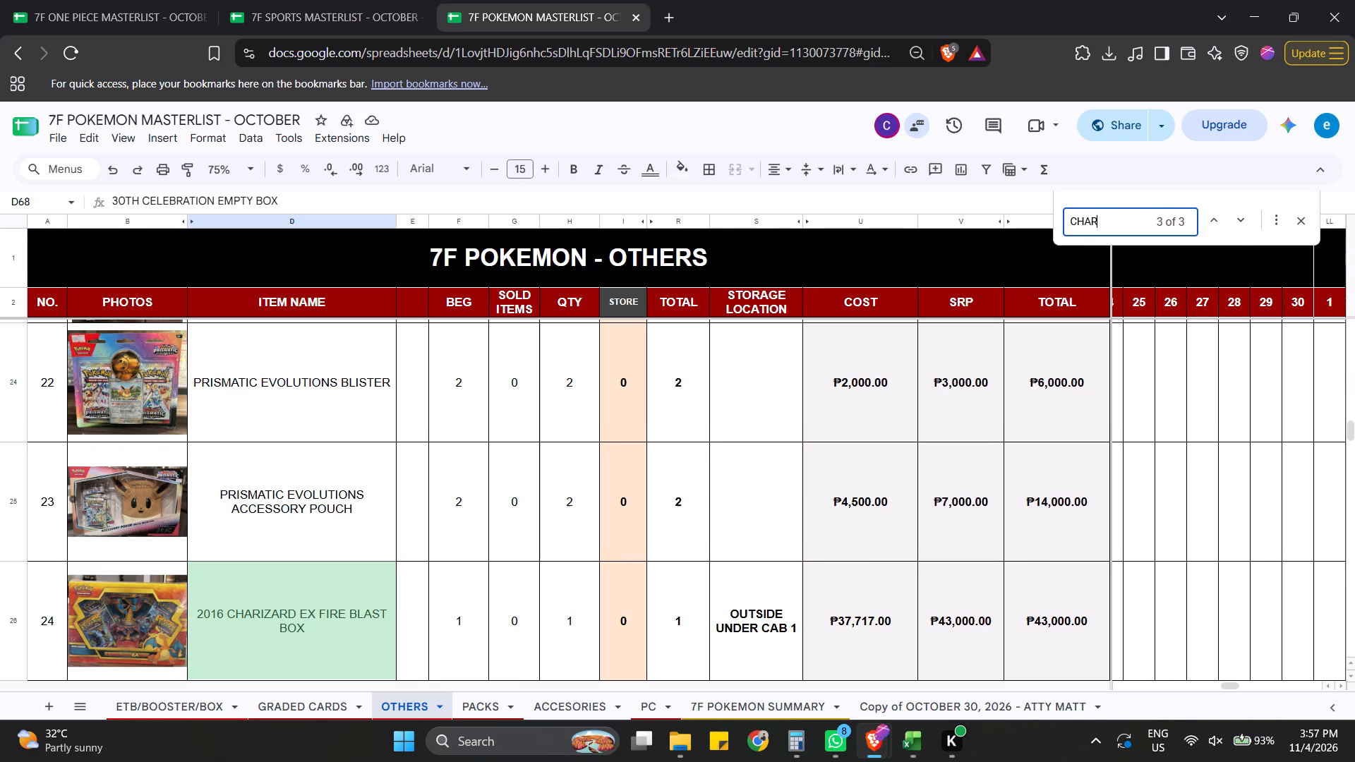
left_click(1238, 214)
left_click(1238, 214)
left_click(1238, 214)
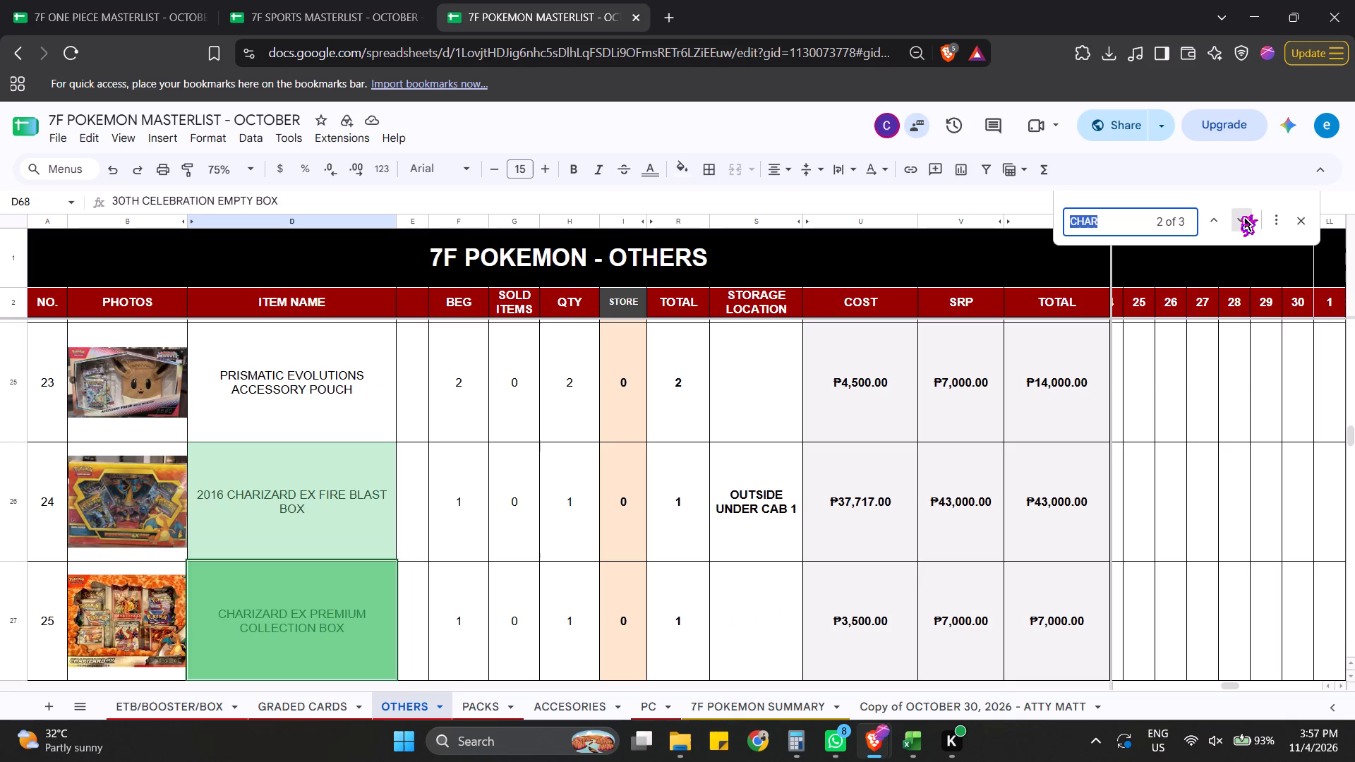
left_click(406, 635)
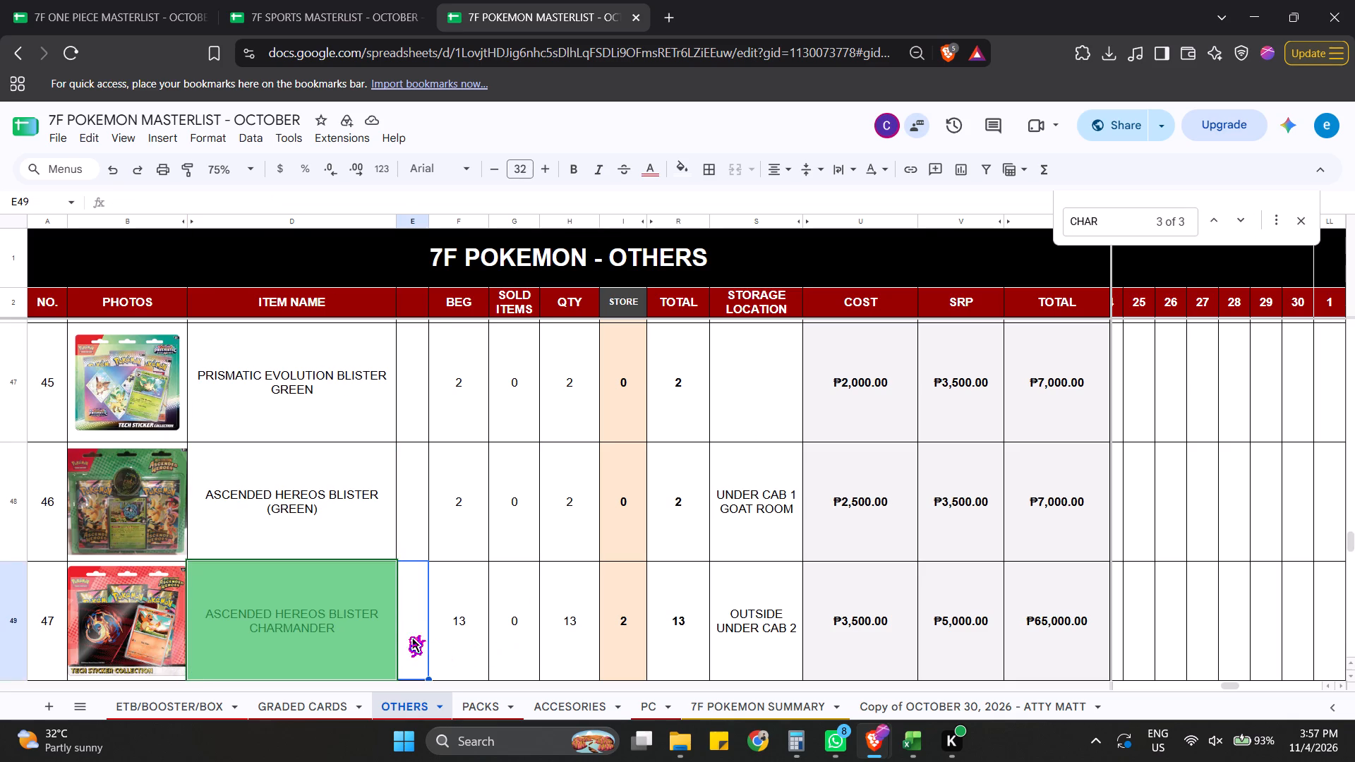
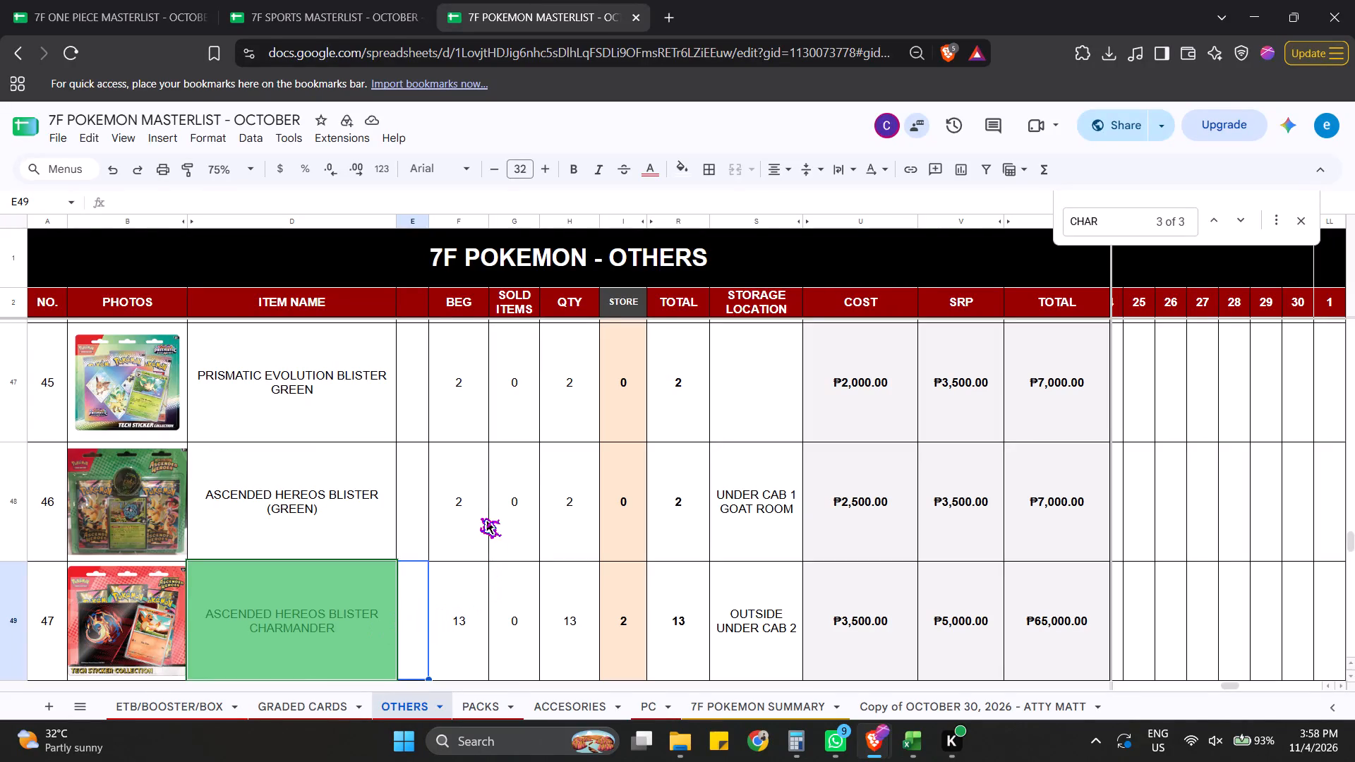
On the ETB/BOOSTER/BOX sheet, search for "PH" and set the new-column count for the Phantasmal Flames Booster Box to 6.
left_click(212, 704)
left_click_drag(1108, 221, 1032, 224)
scroll(476, 565, "up", 10)
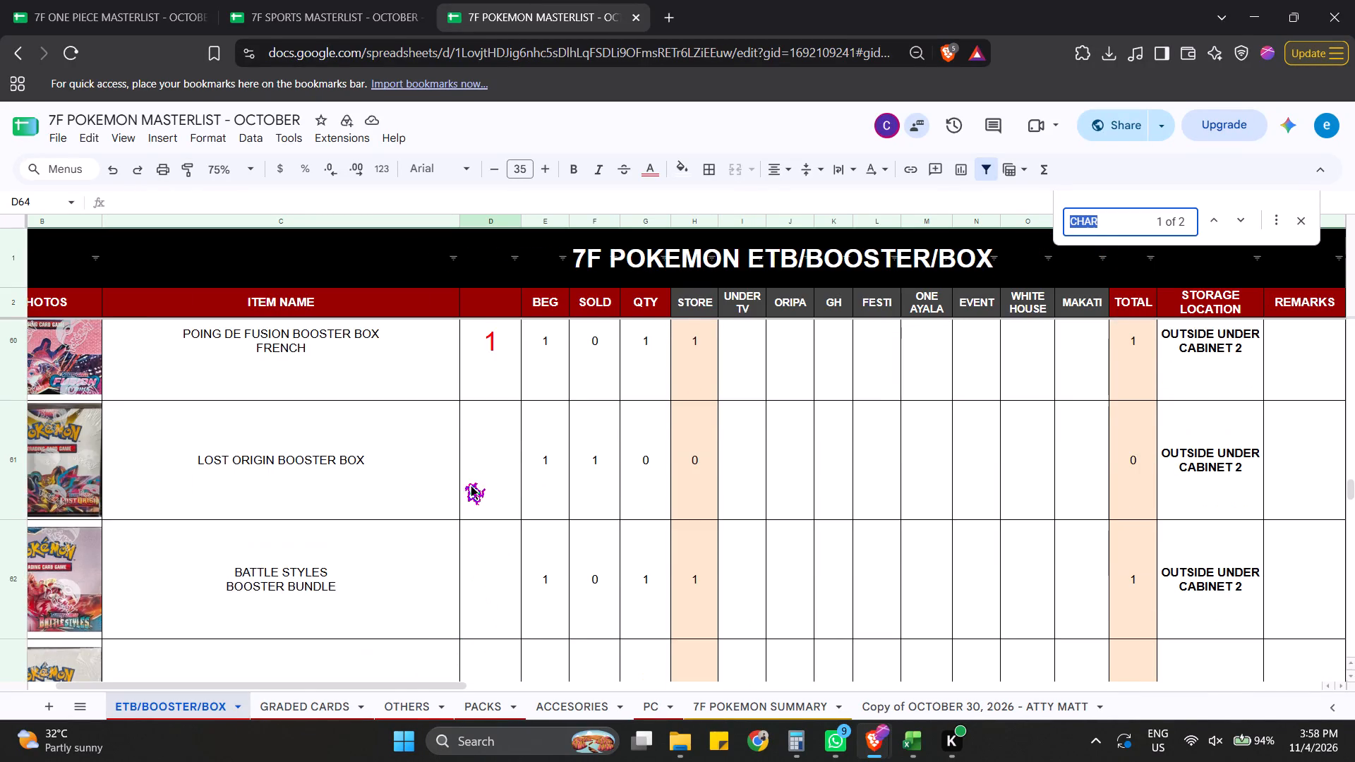
scroll(468, 476, "up", 11)
type("PH")
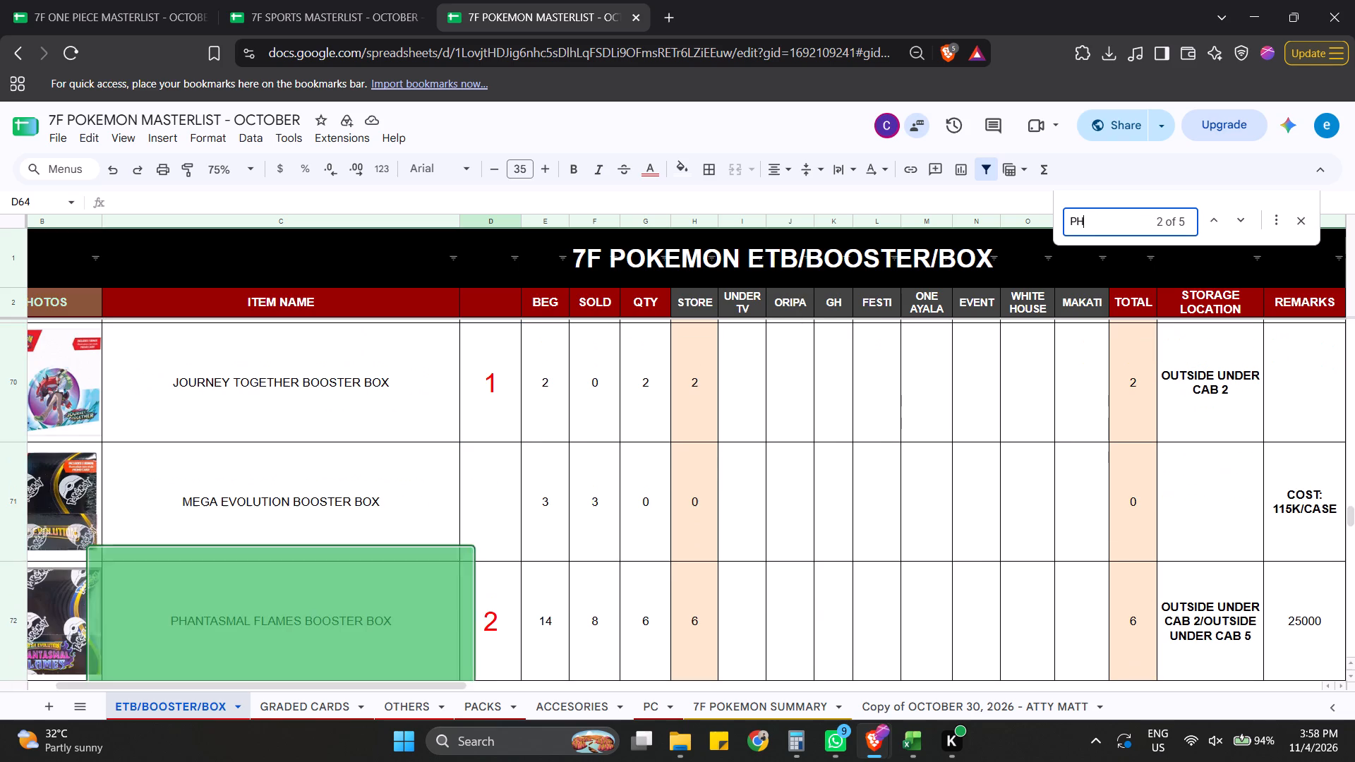
left_click(502, 621)
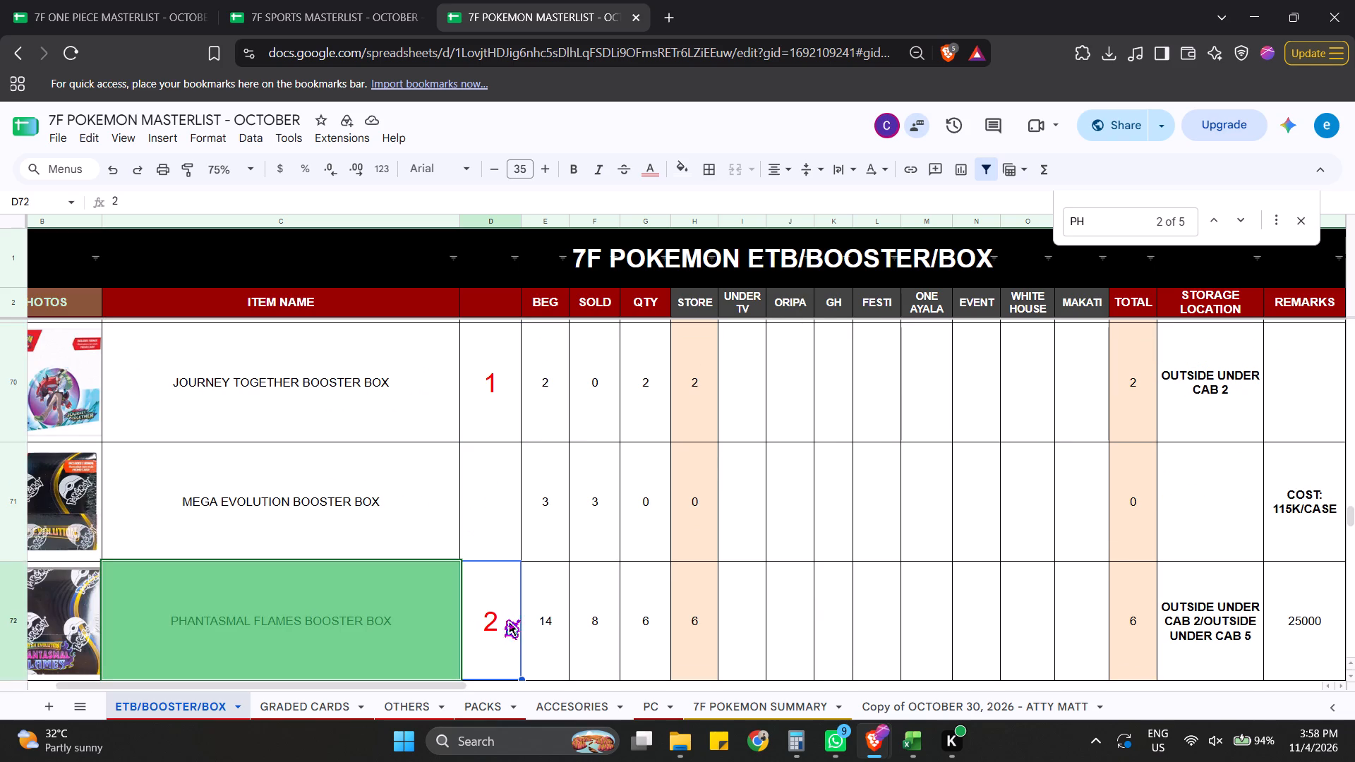
key("6")
key("Return")
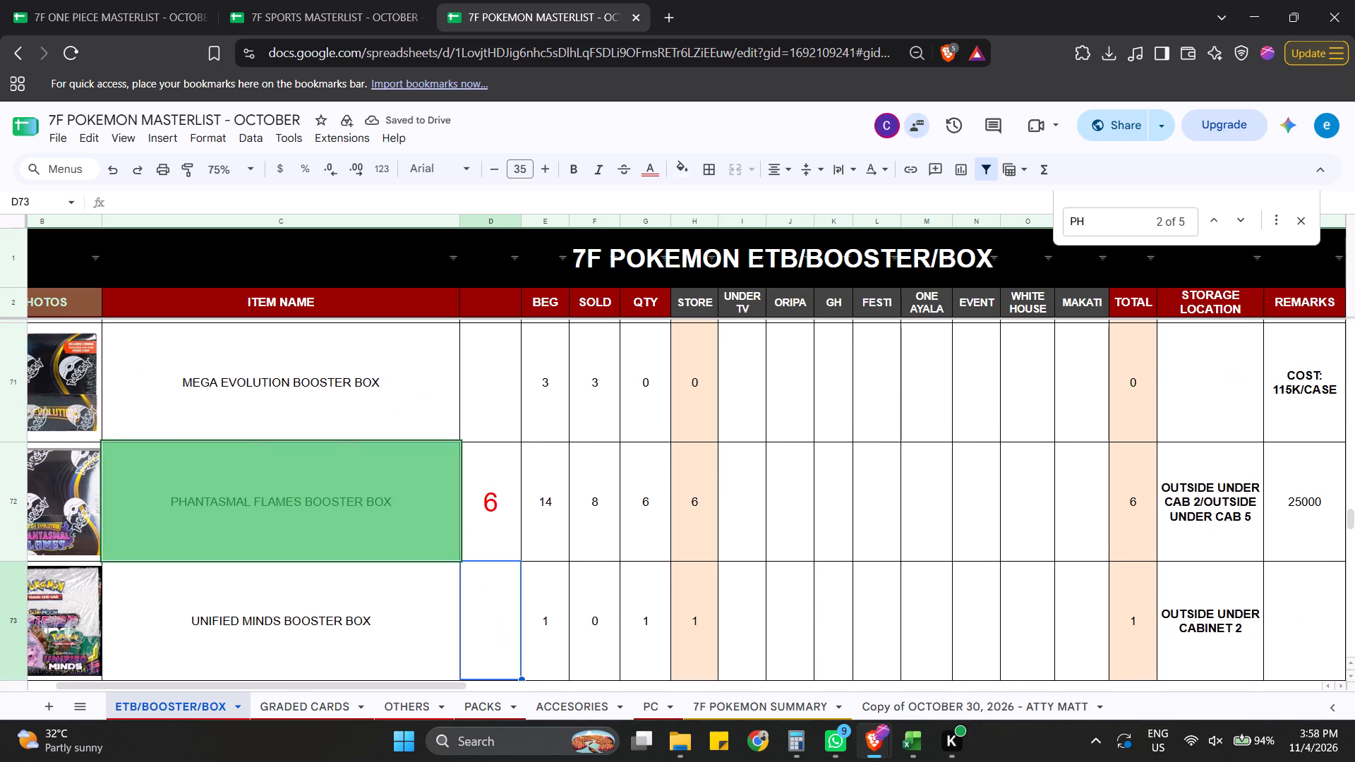
On the OTHERS sheet, search for "LUCA" and enter 1 in the new column for the 30th Anniversary 3 Pack Tech Sticker - Lucario.
left_click(412, 710)
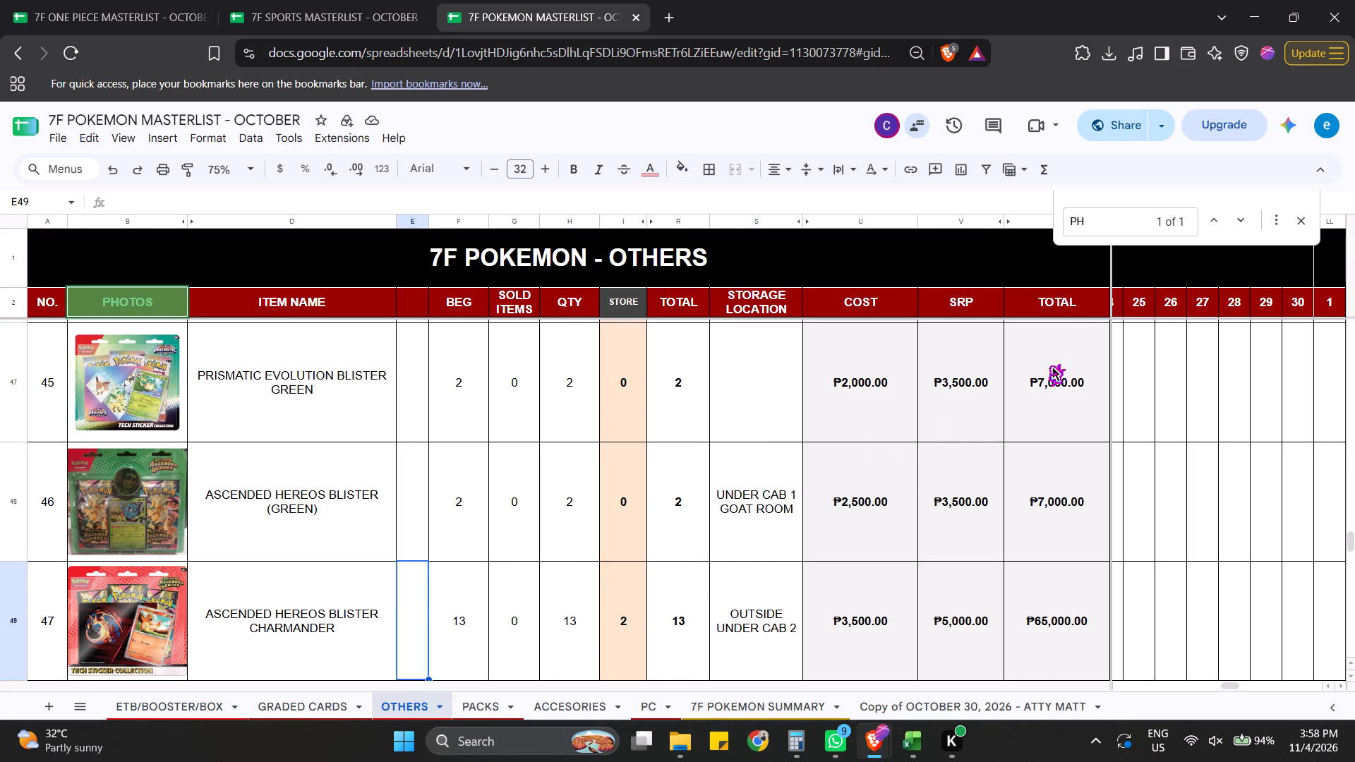
left_click_drag(1101, 217, 1014, 222)
type("LUCA")
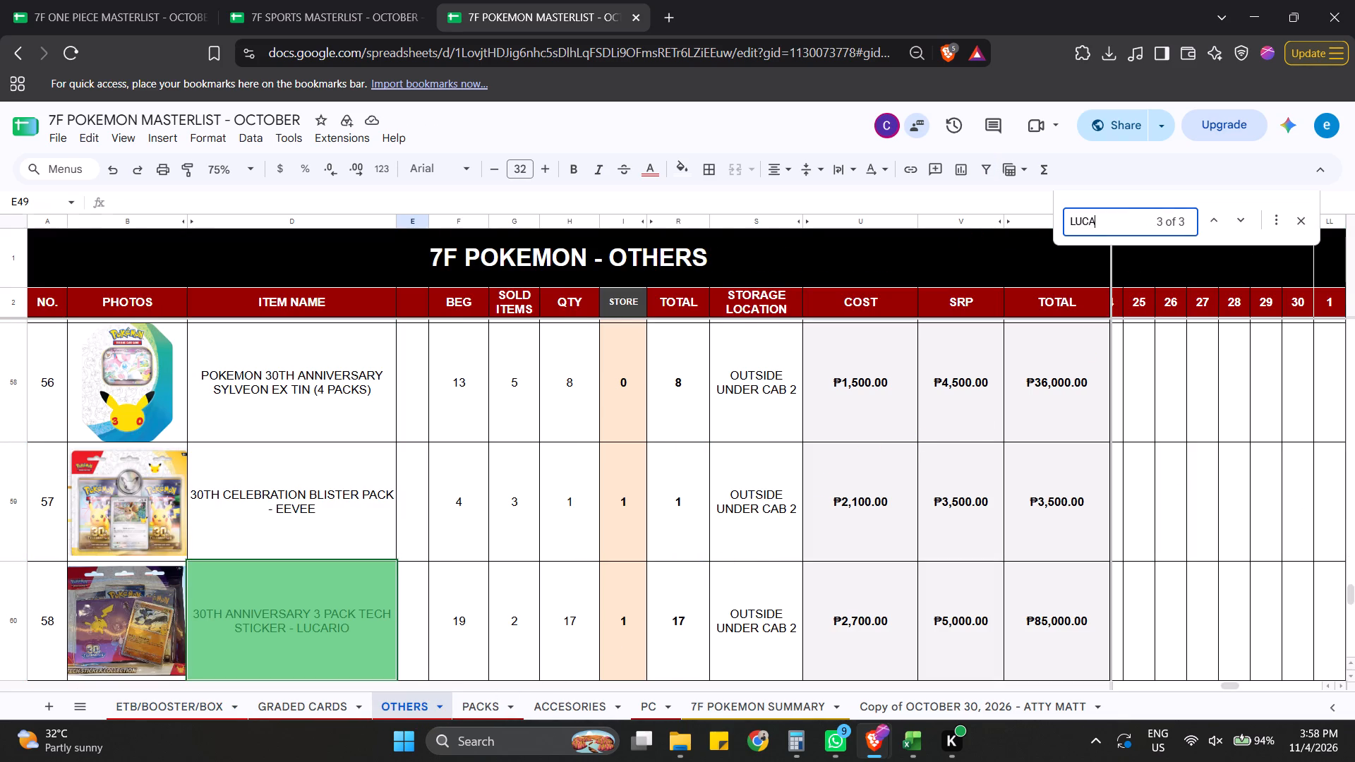
left_click(422, 636)
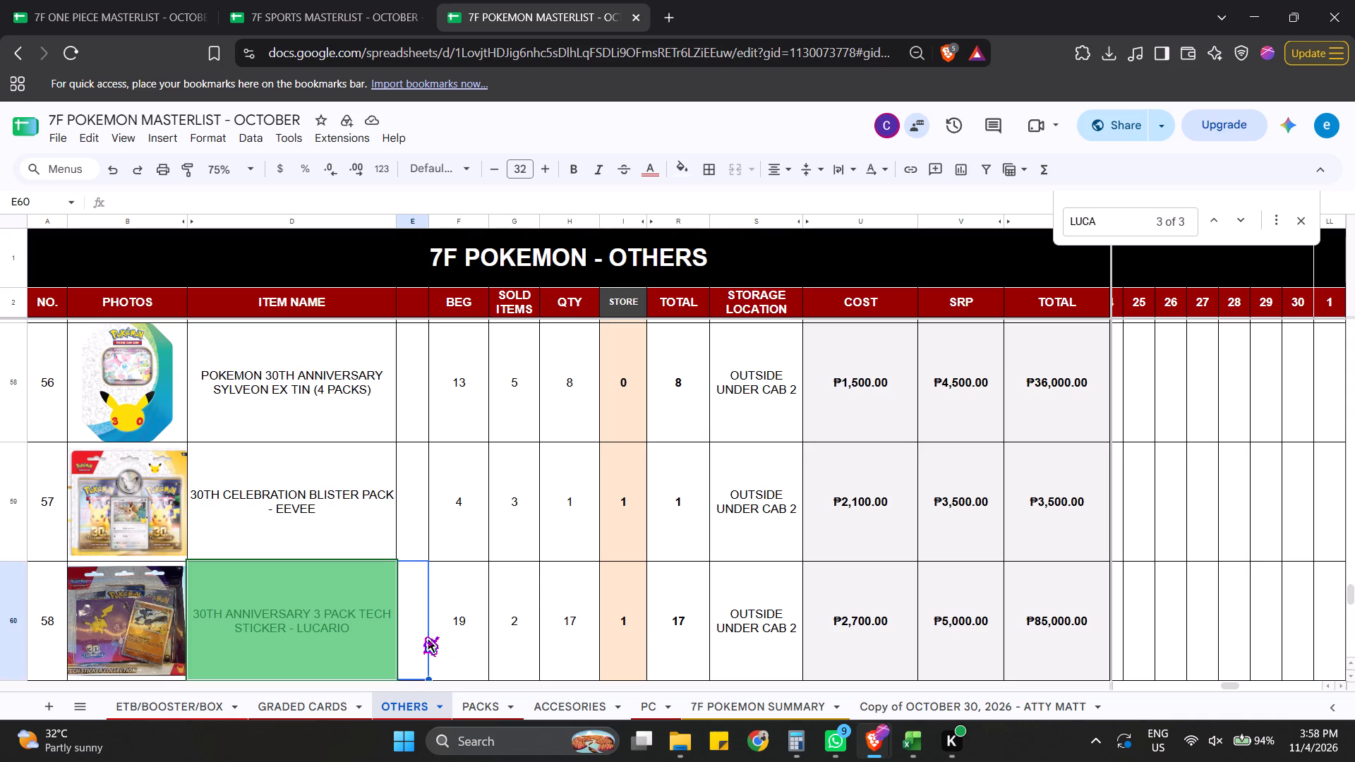
key("1")
key("Return")
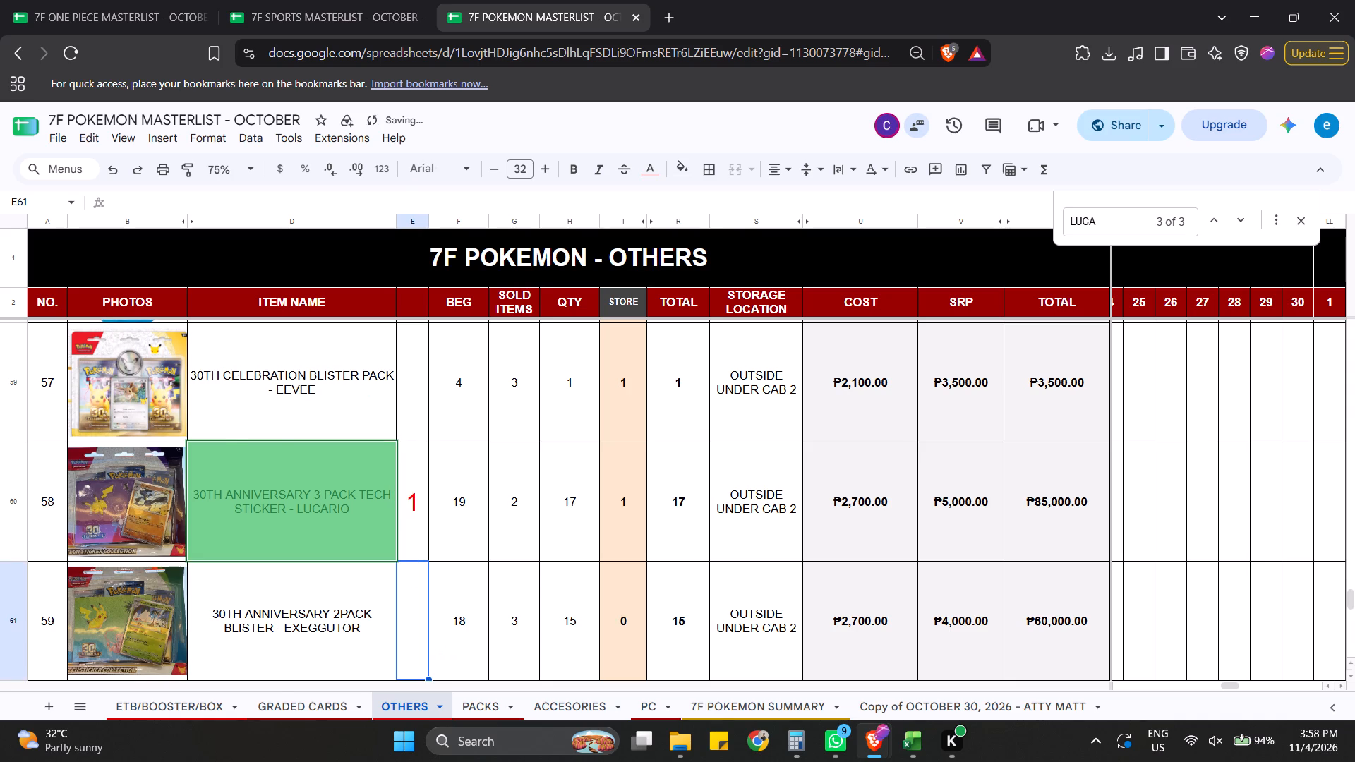
Search for "EEVEE" and enter 1 in the new column for the 30th Celebration Blister Pack - Eevee.
left_click_drag(1116, 214, 994, 217)
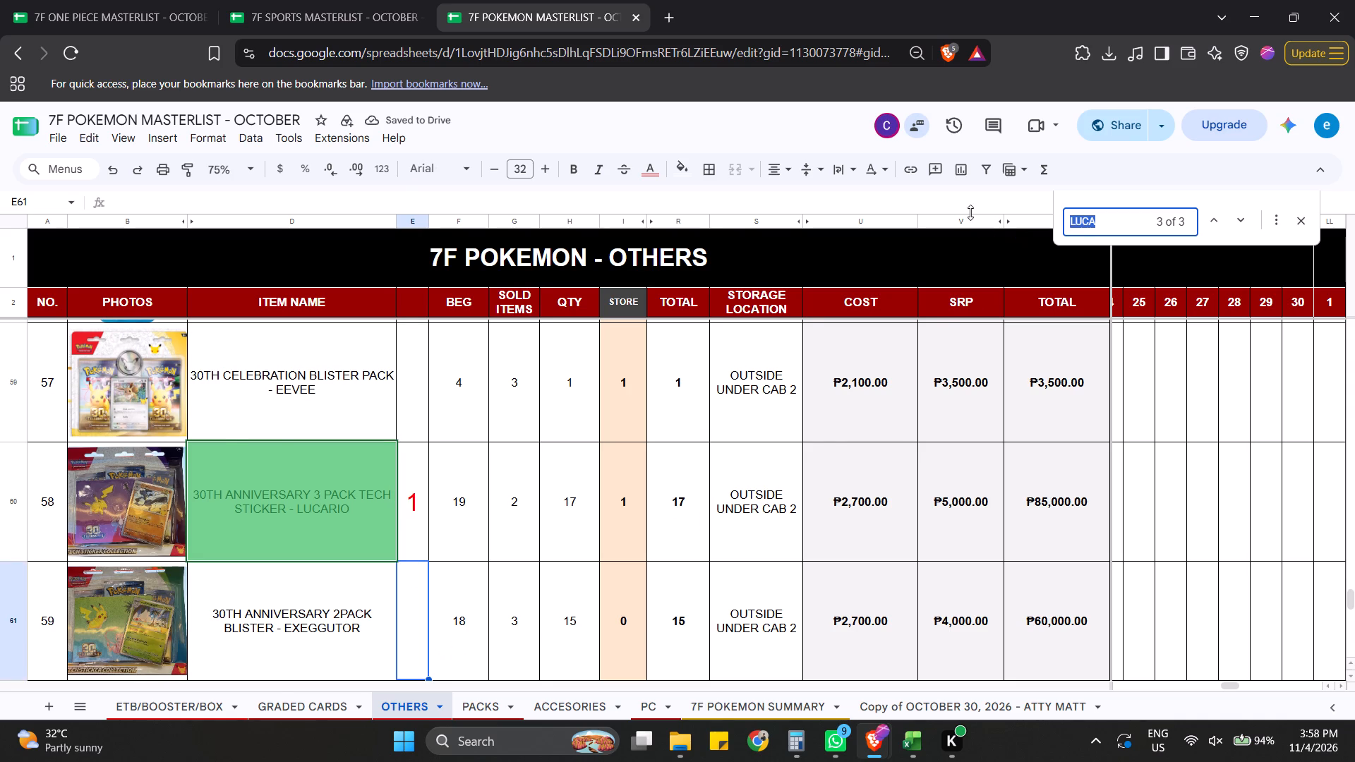
key("e")
type("EV")
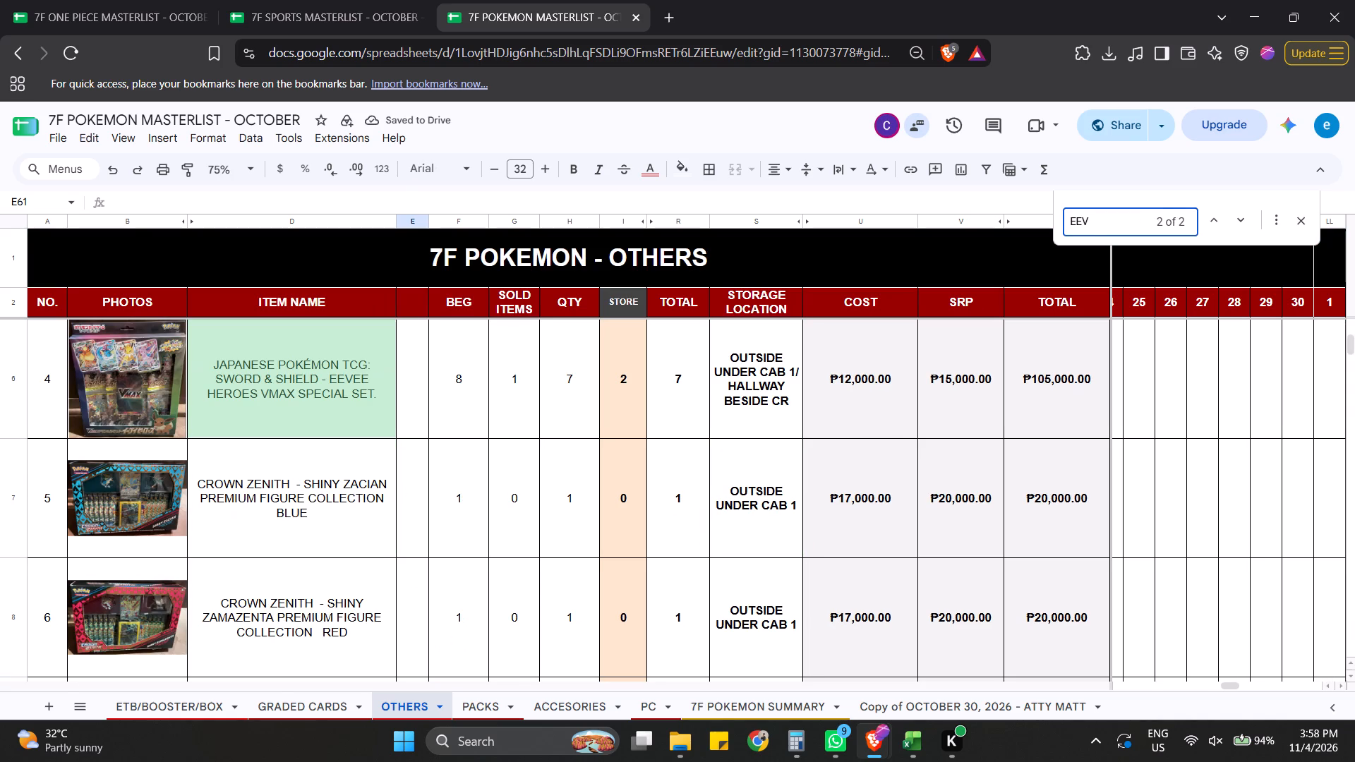
key("e")
key("e")
left_click(1237, 220)
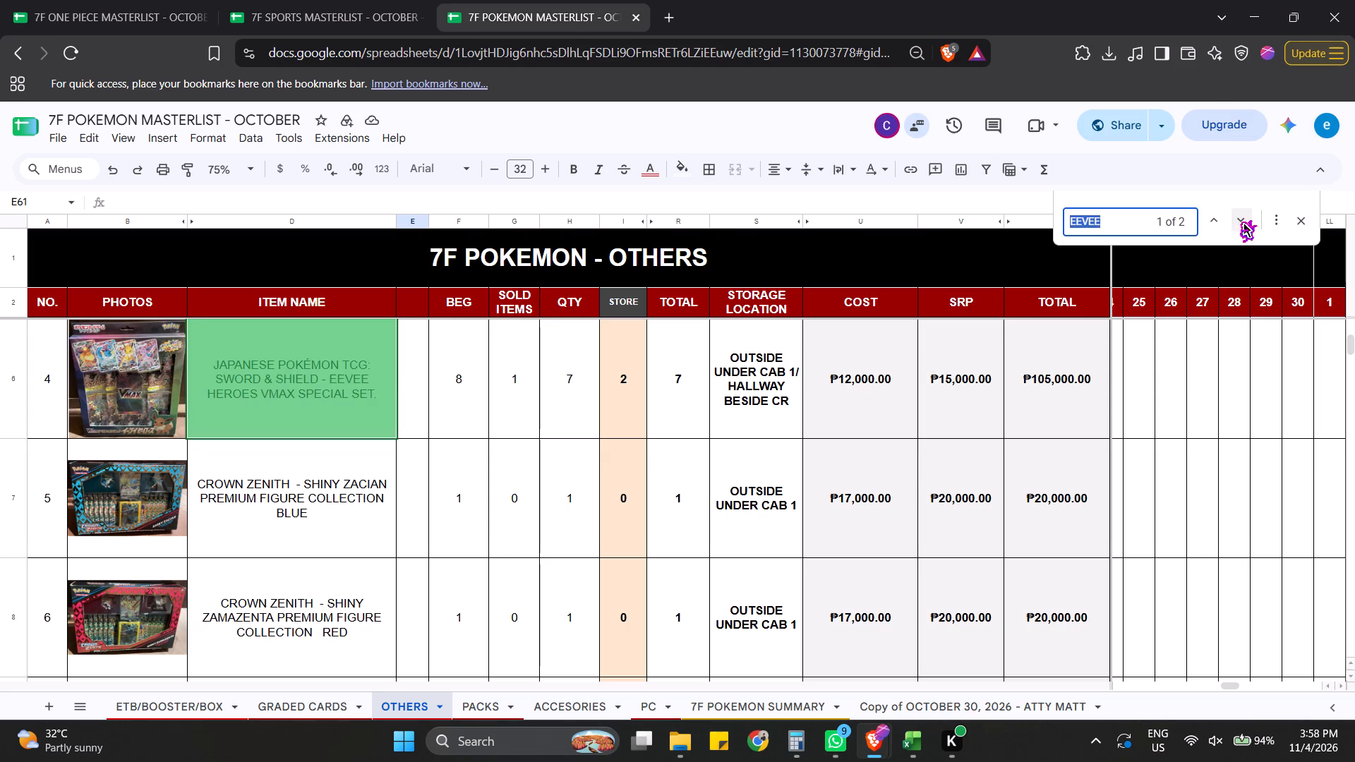
left_click(1237, 220)
left_click(401, 616)
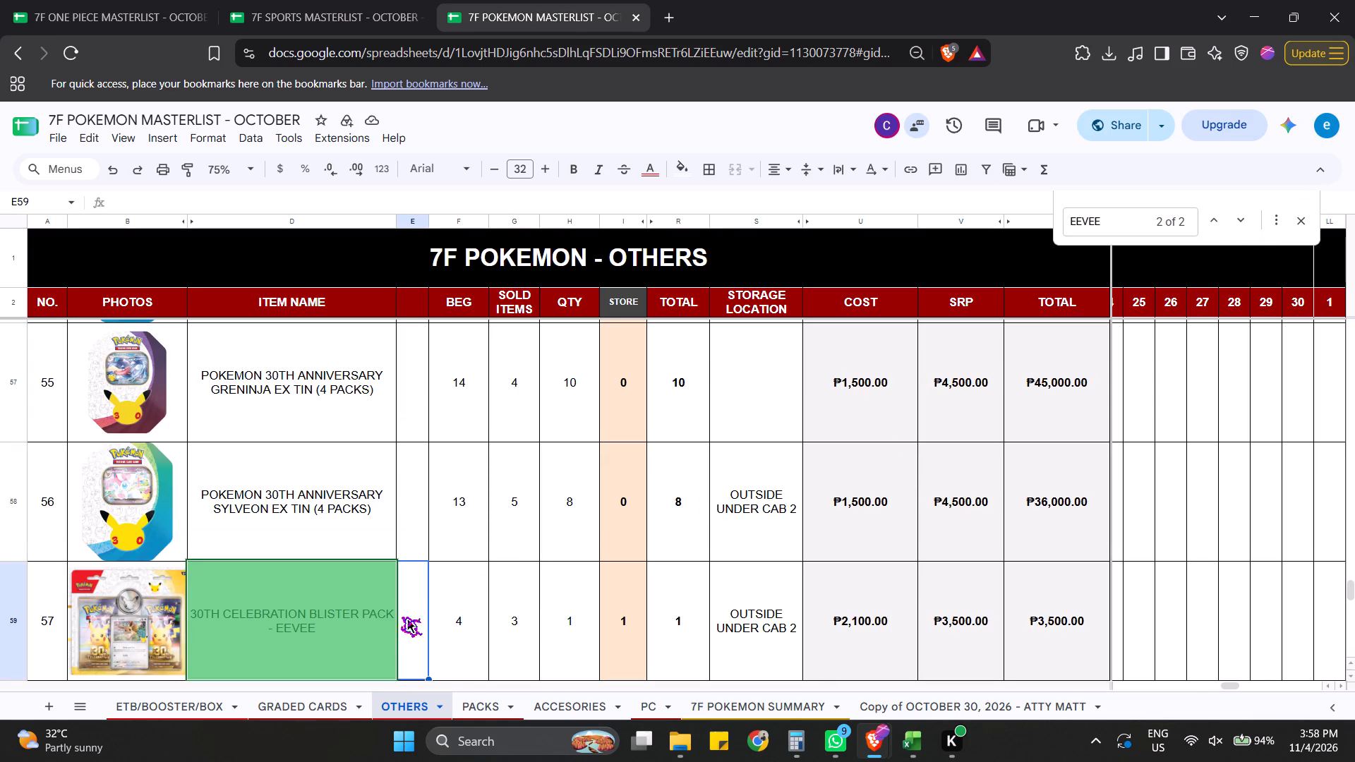
key("1")
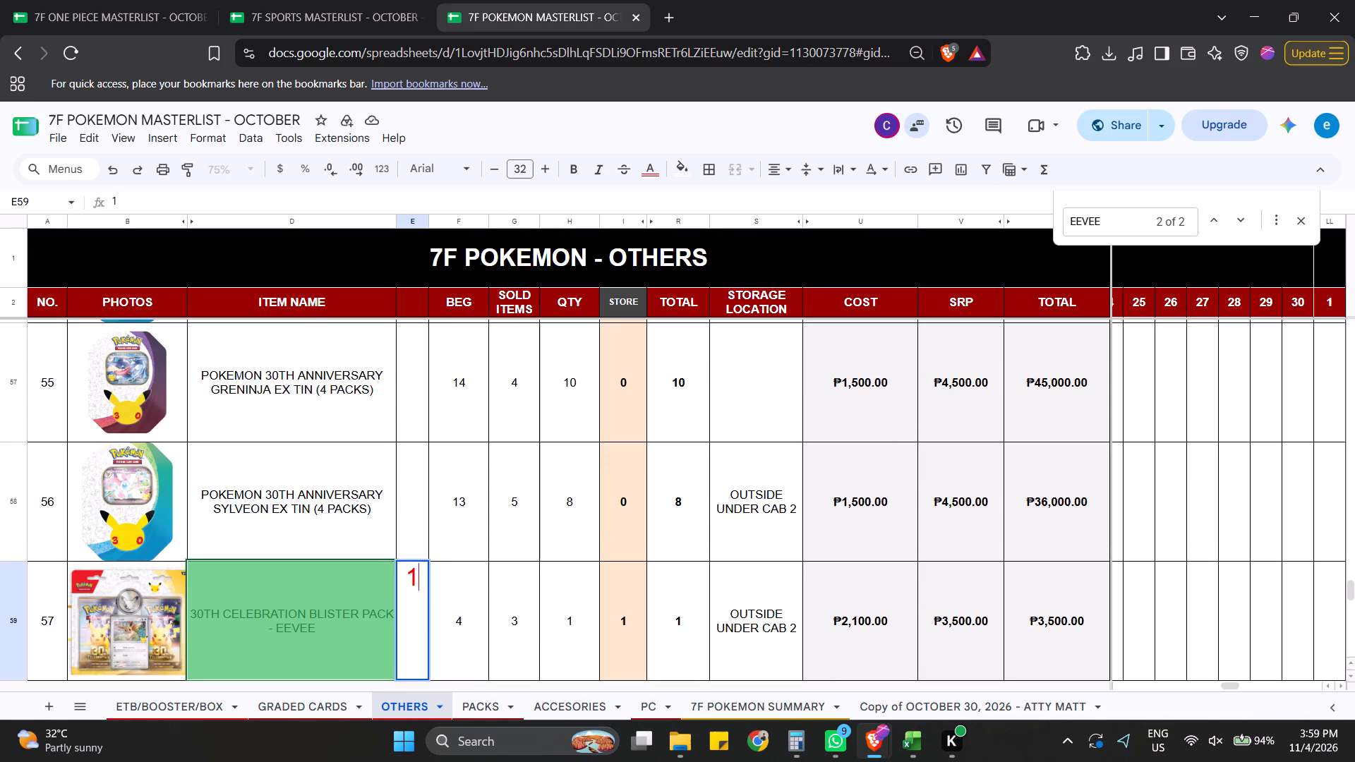
key("Return")
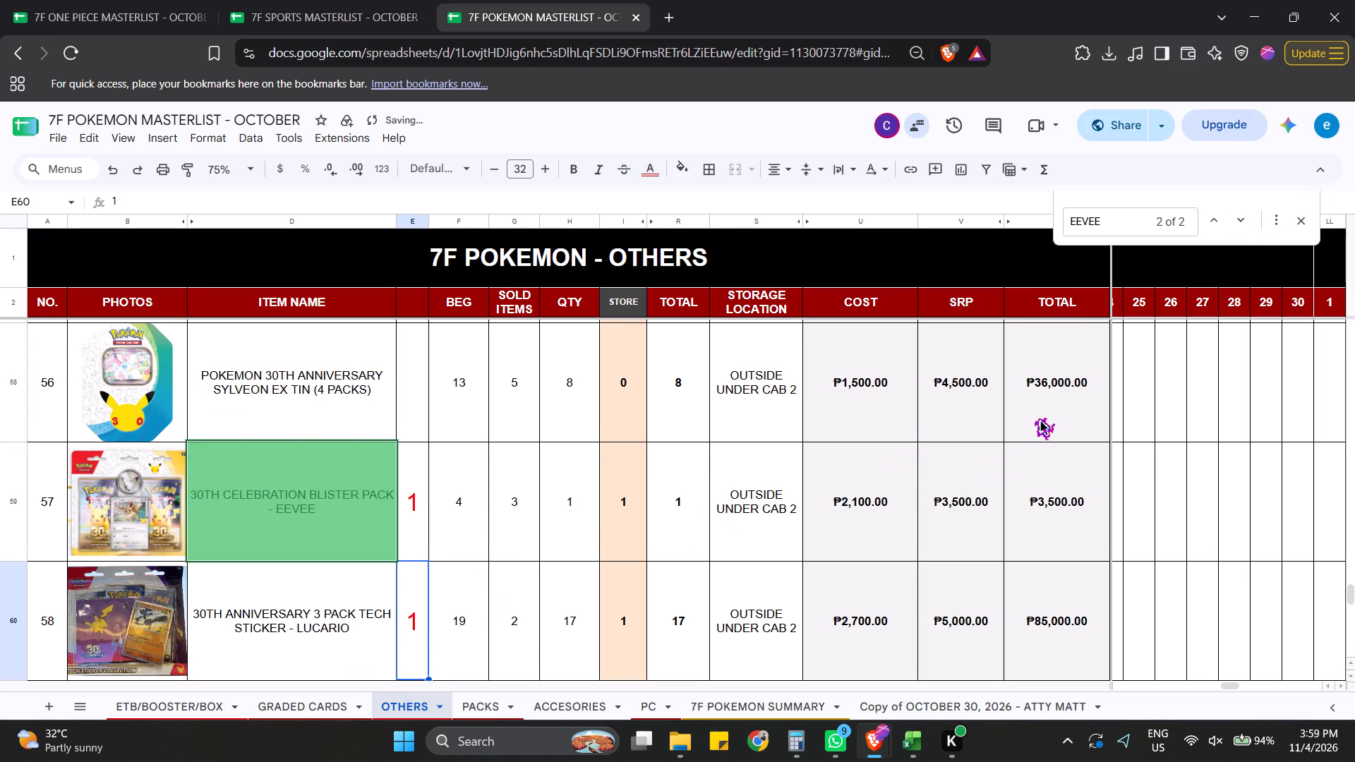
Search for "DECK" and enter 2 in the new column for the Mega 30th Celebration Premium Deck Set (Espeon & Umbreon).
left_click_drag(1116, 218, 1008, 207)
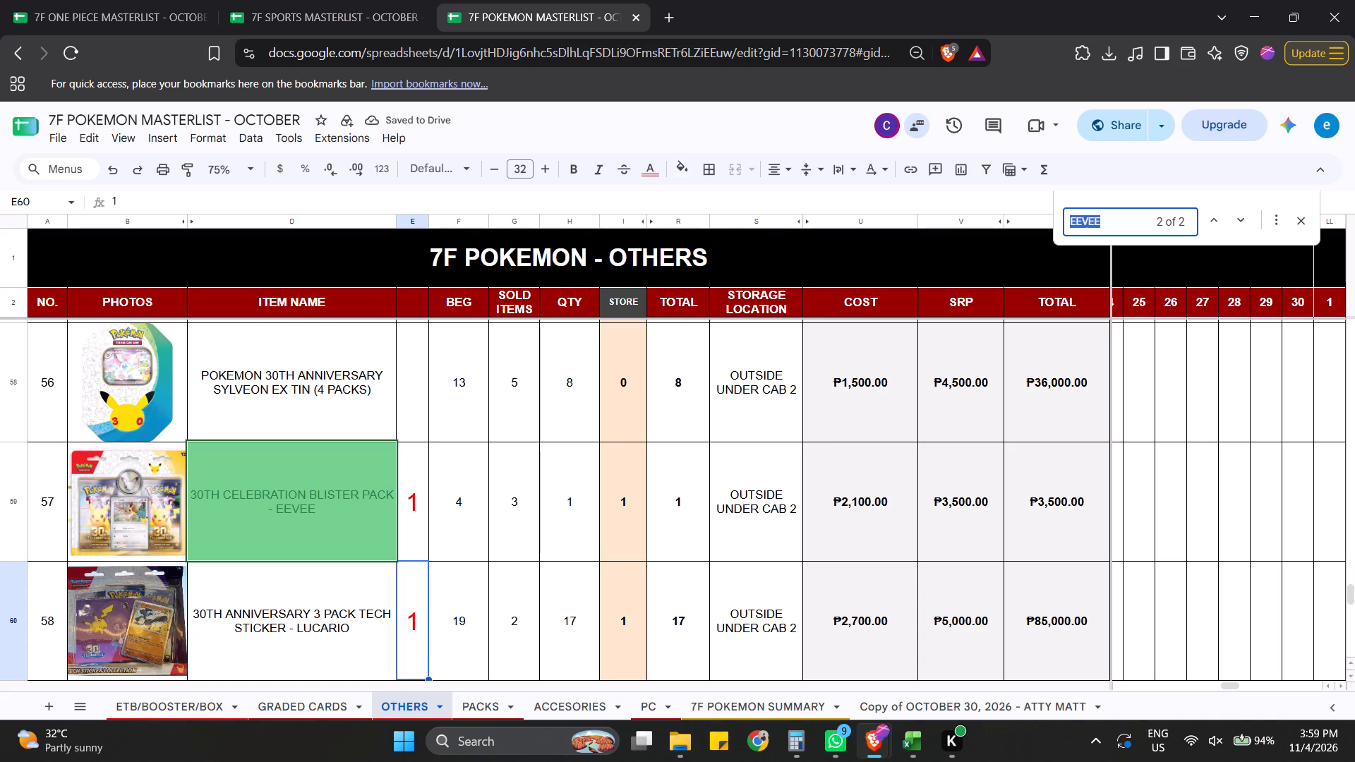
type("DECK")
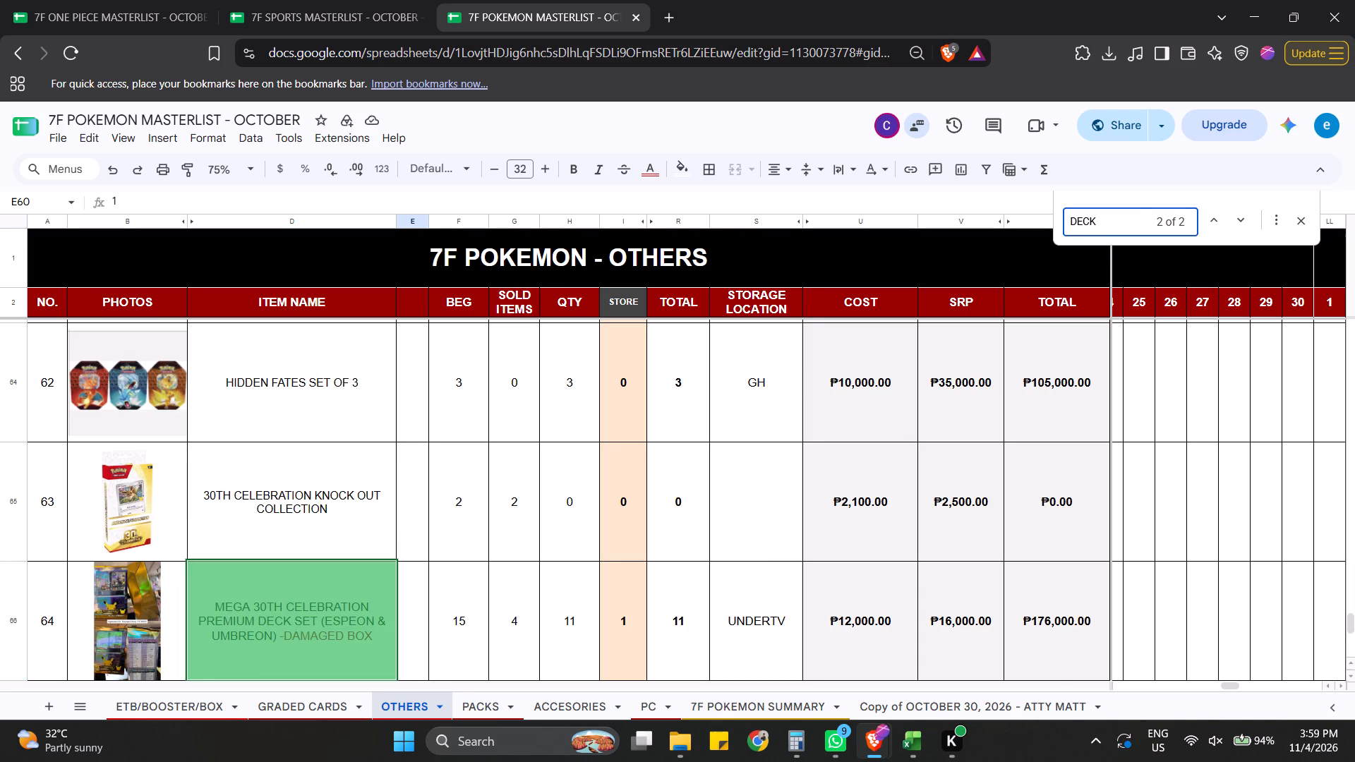
left_click(395, 640)
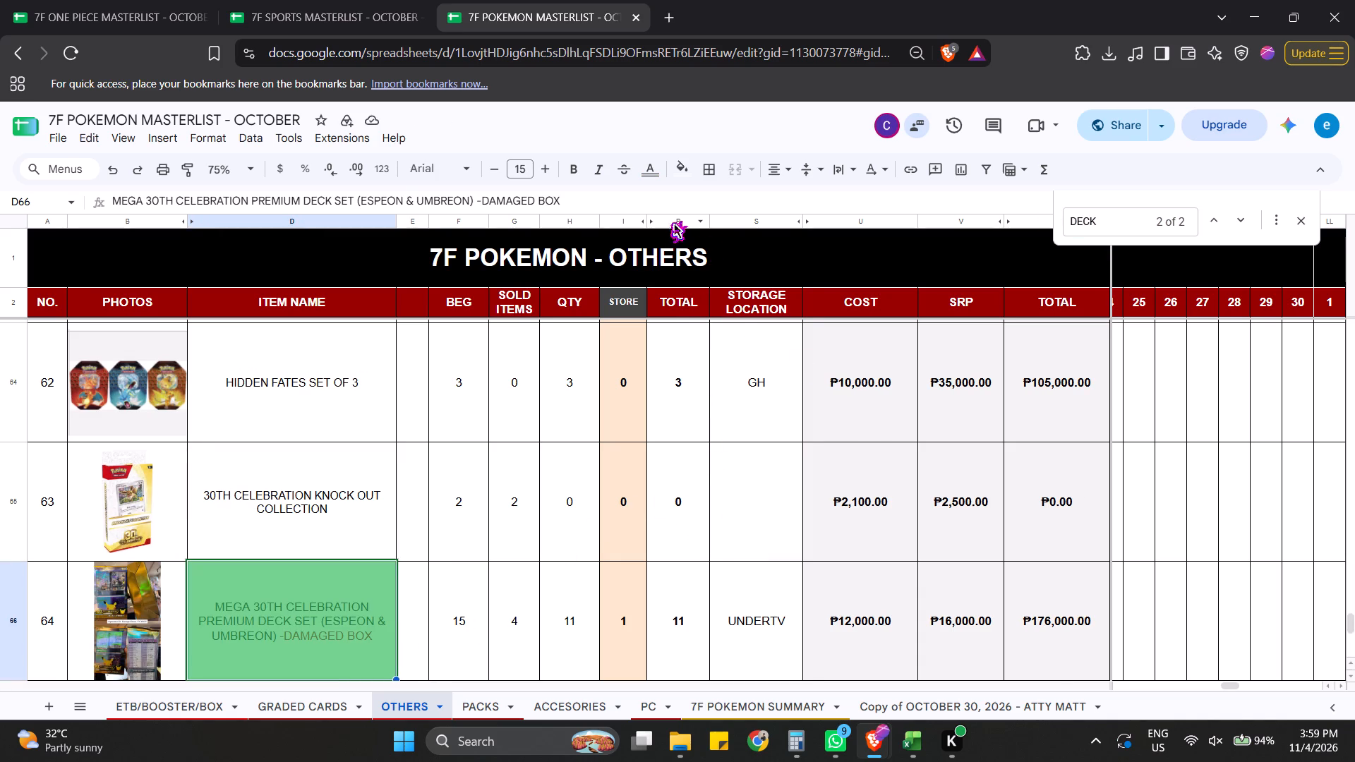
key("Right")
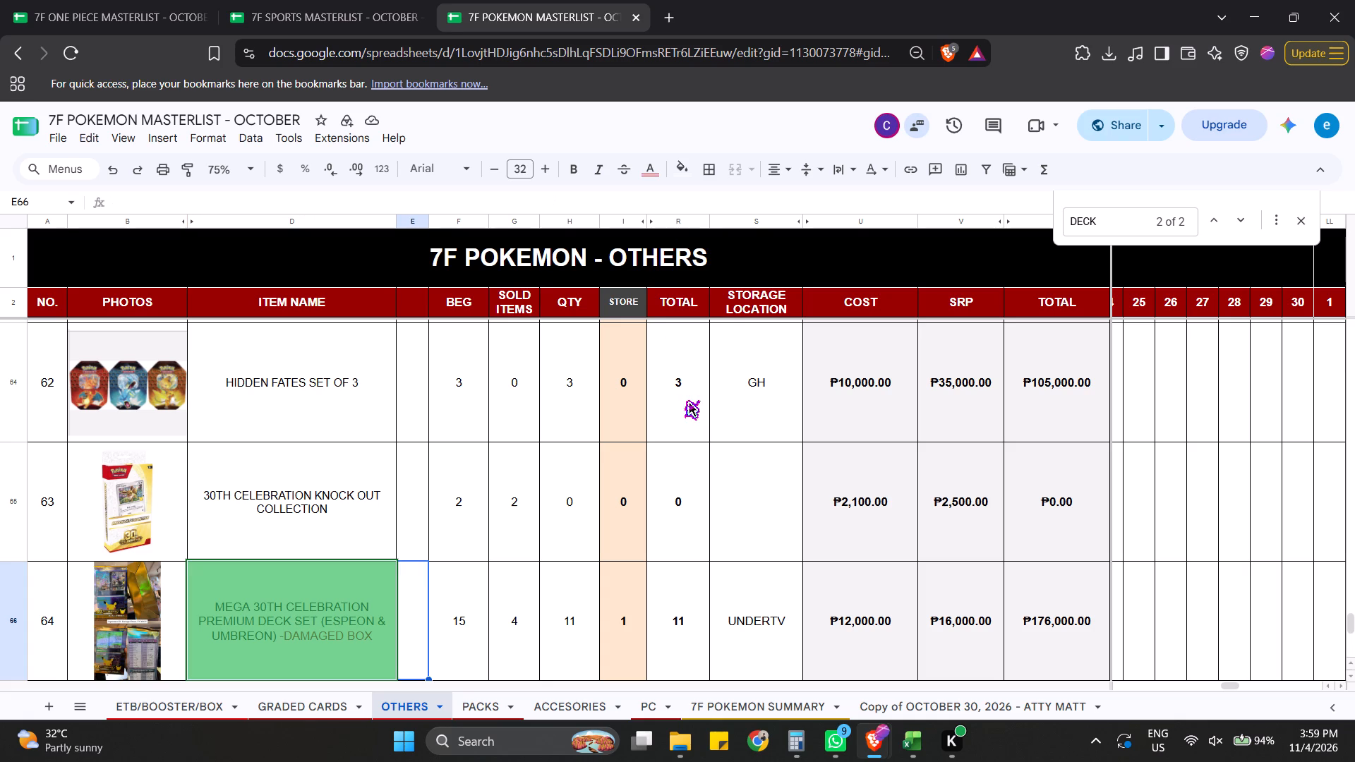
key("2")
key("Return")
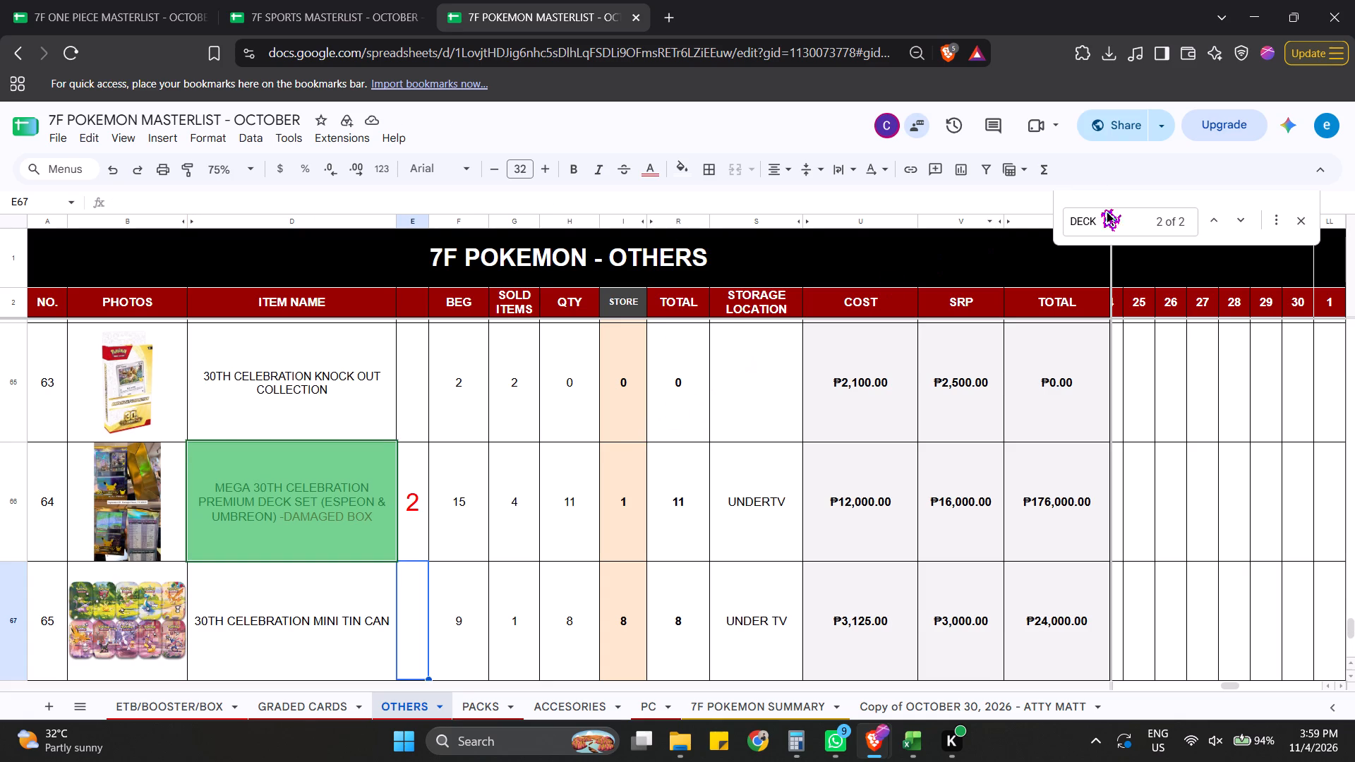
Search for "FIRST P" and enter 5 in the new column for the First Partner Illustration Collection Series 3.
left_click_drag(1109, 216, 973, 219)
type("FIRST")
key("space")
type("P")
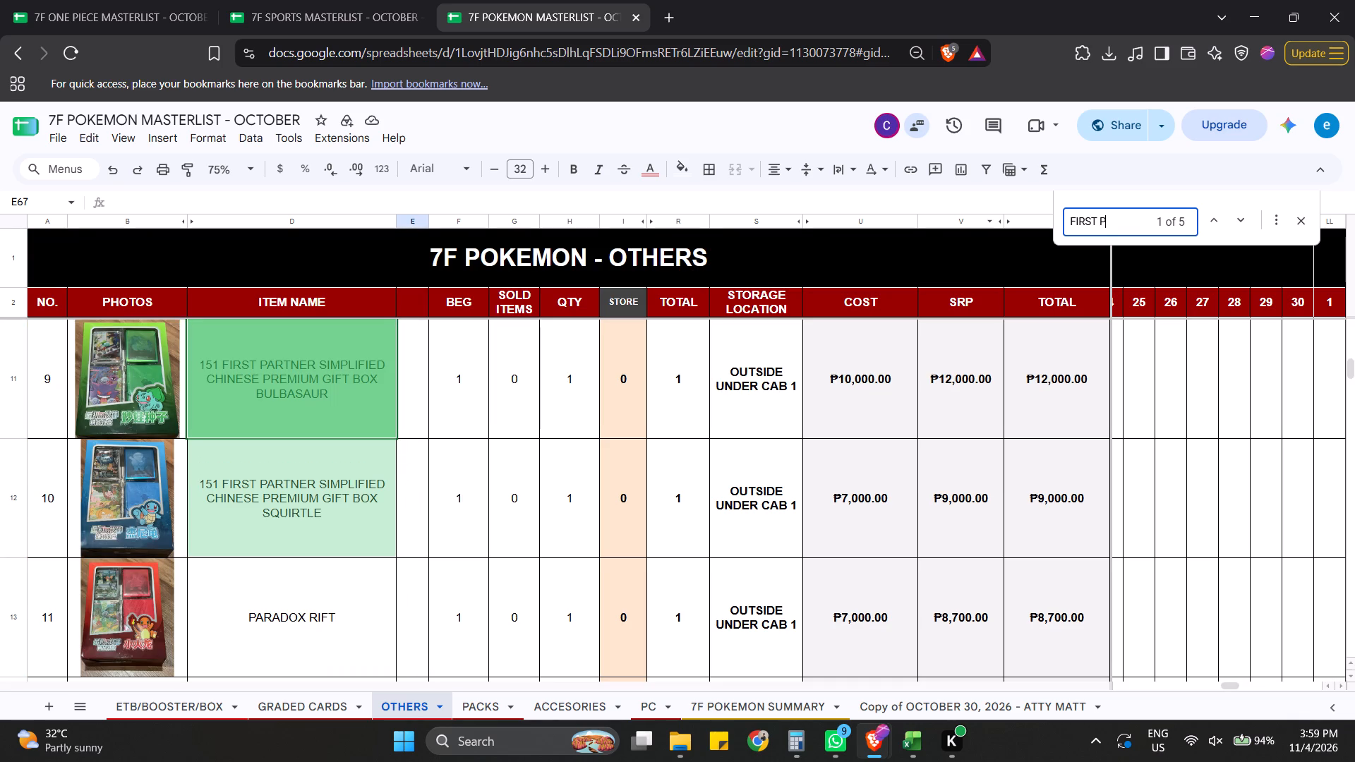
left_click(1237, 221)
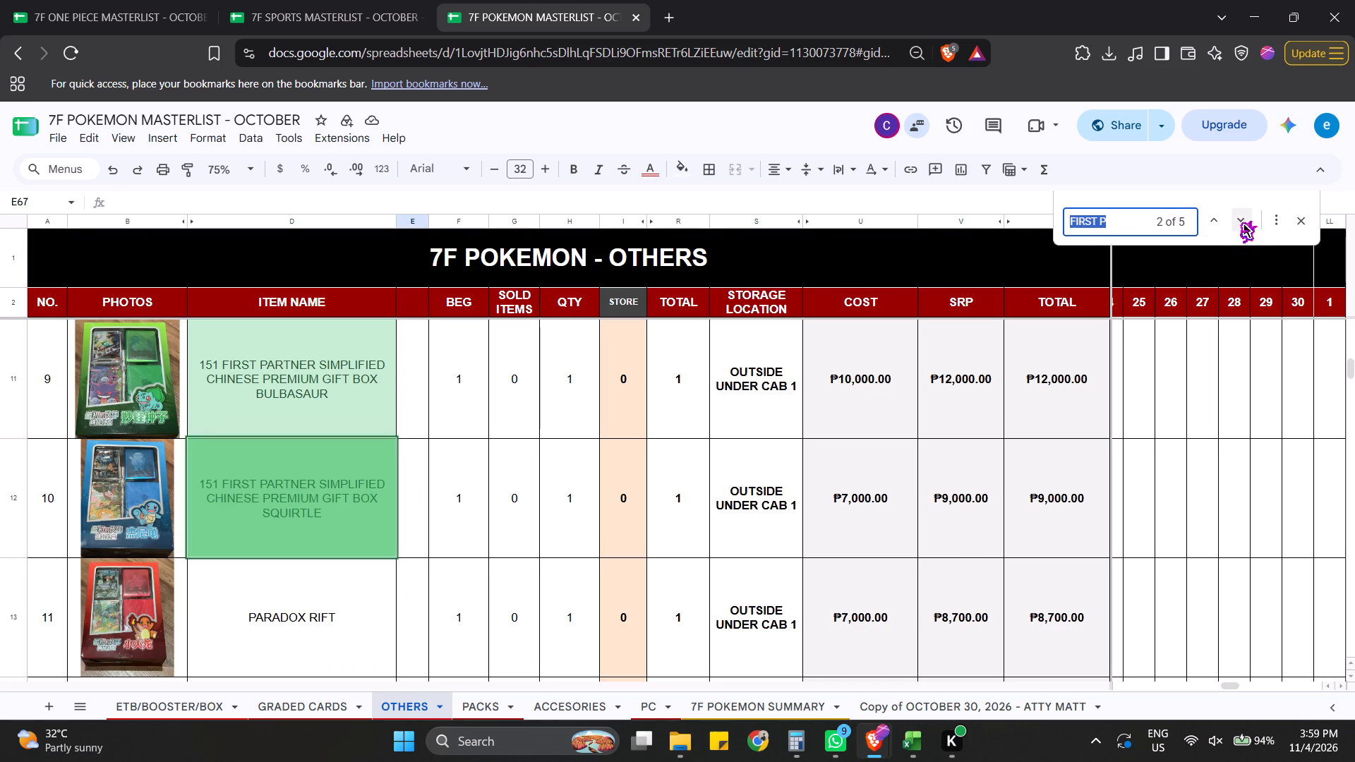
left_click(1237, 221)
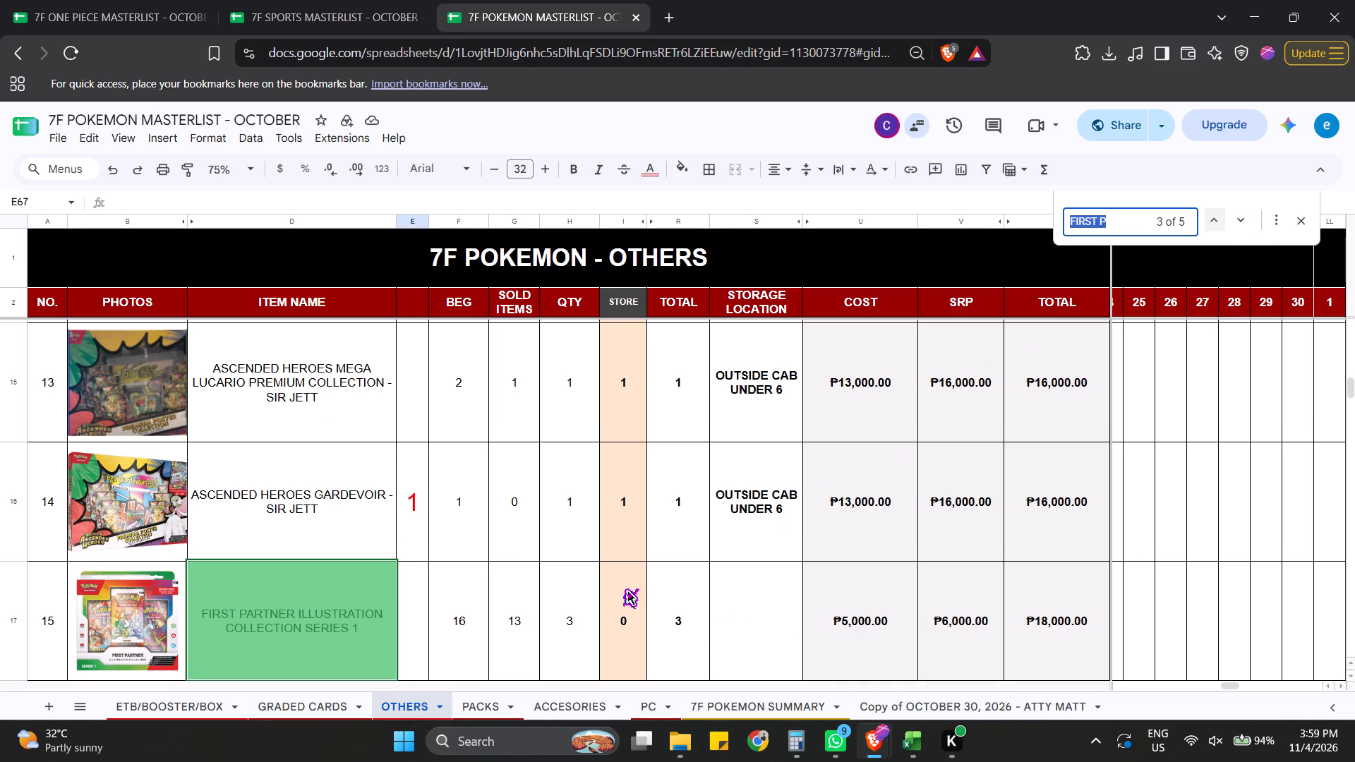
left_click(1236, 221)
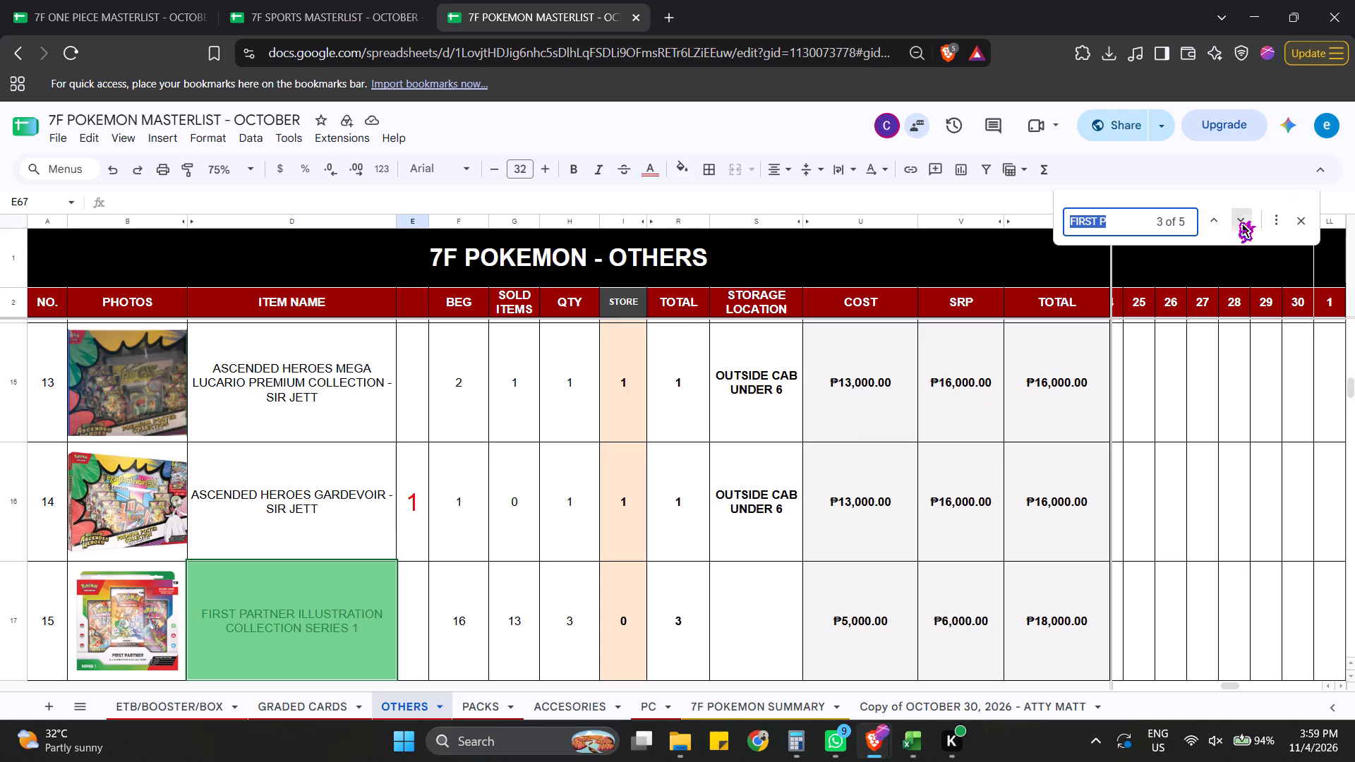
left_click(1236, 221)
left_click(406, 631)
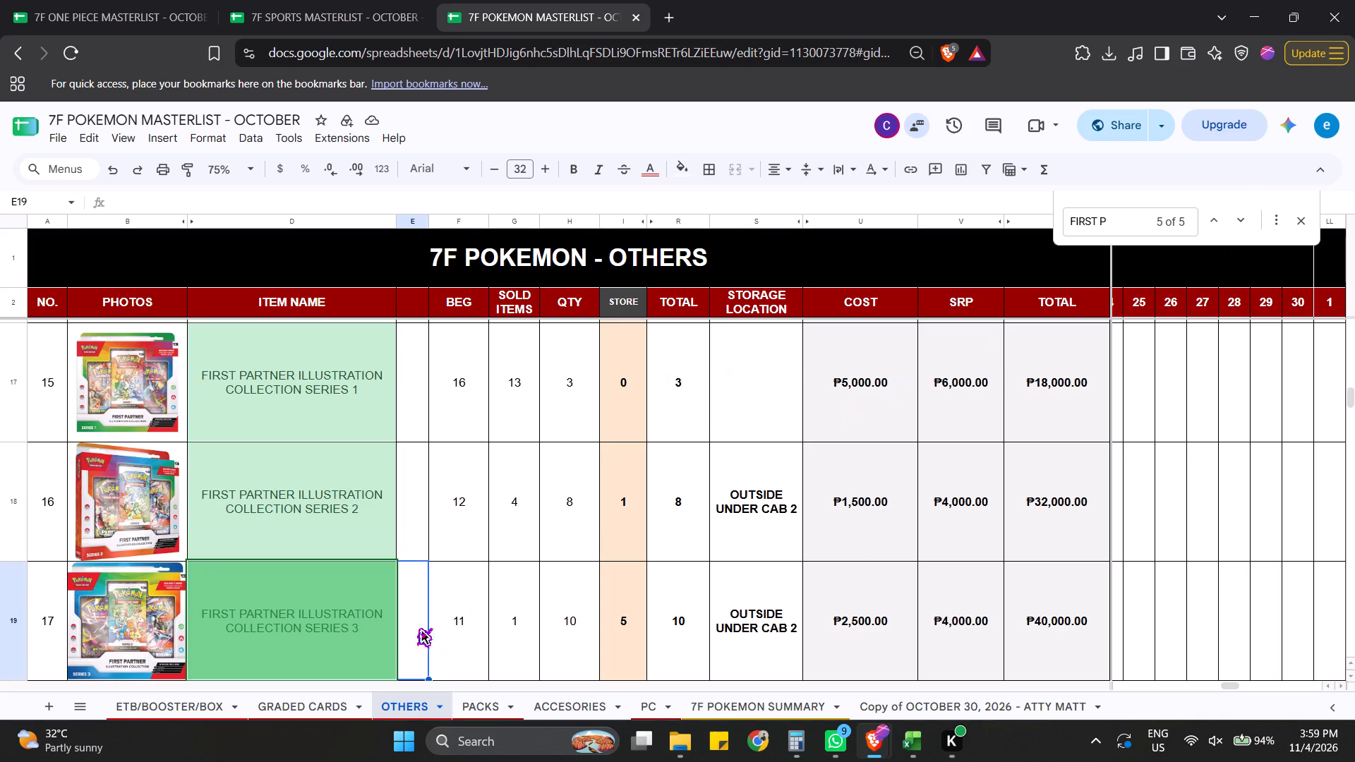
key("5")
key("Return")
key("Return")
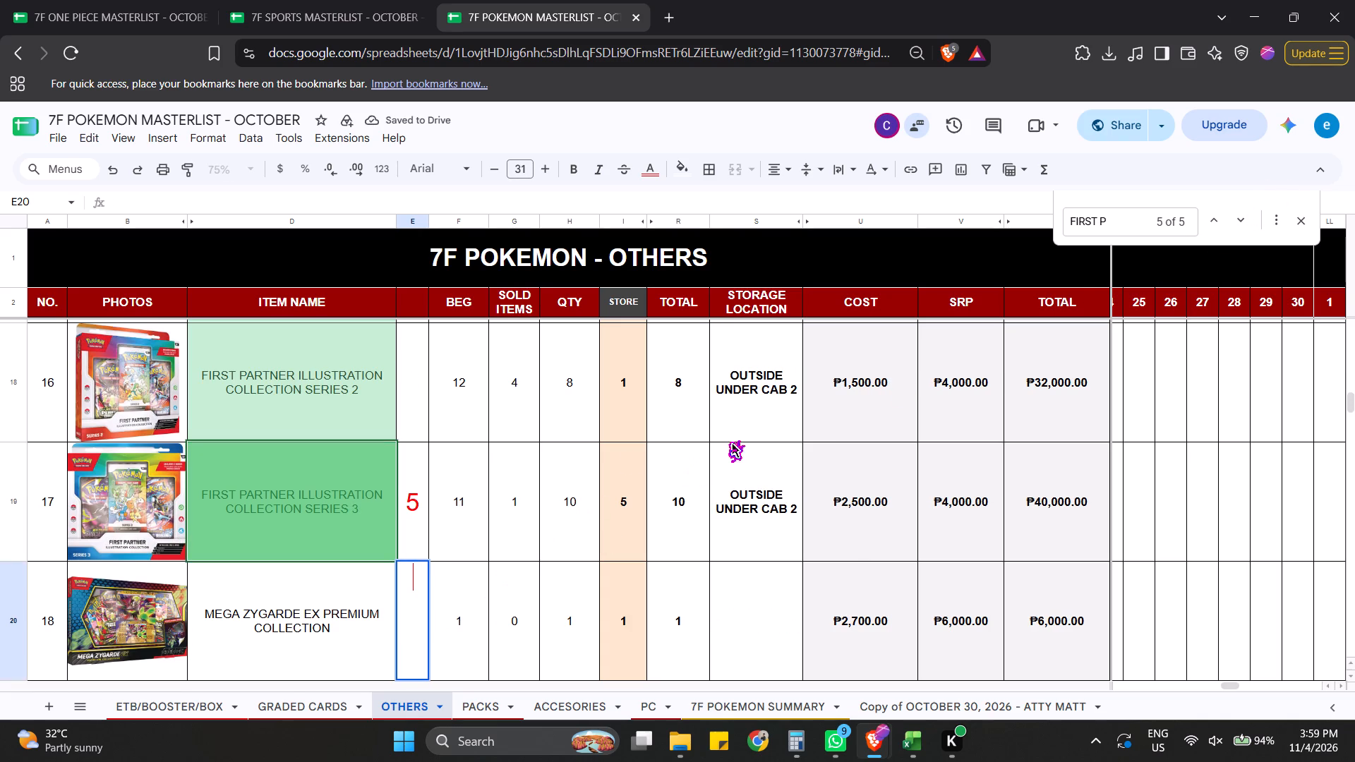
Enter 1 in the new column for the First Partner Illustration Collection Series 2.
scroll(478, 512, "up", 3)
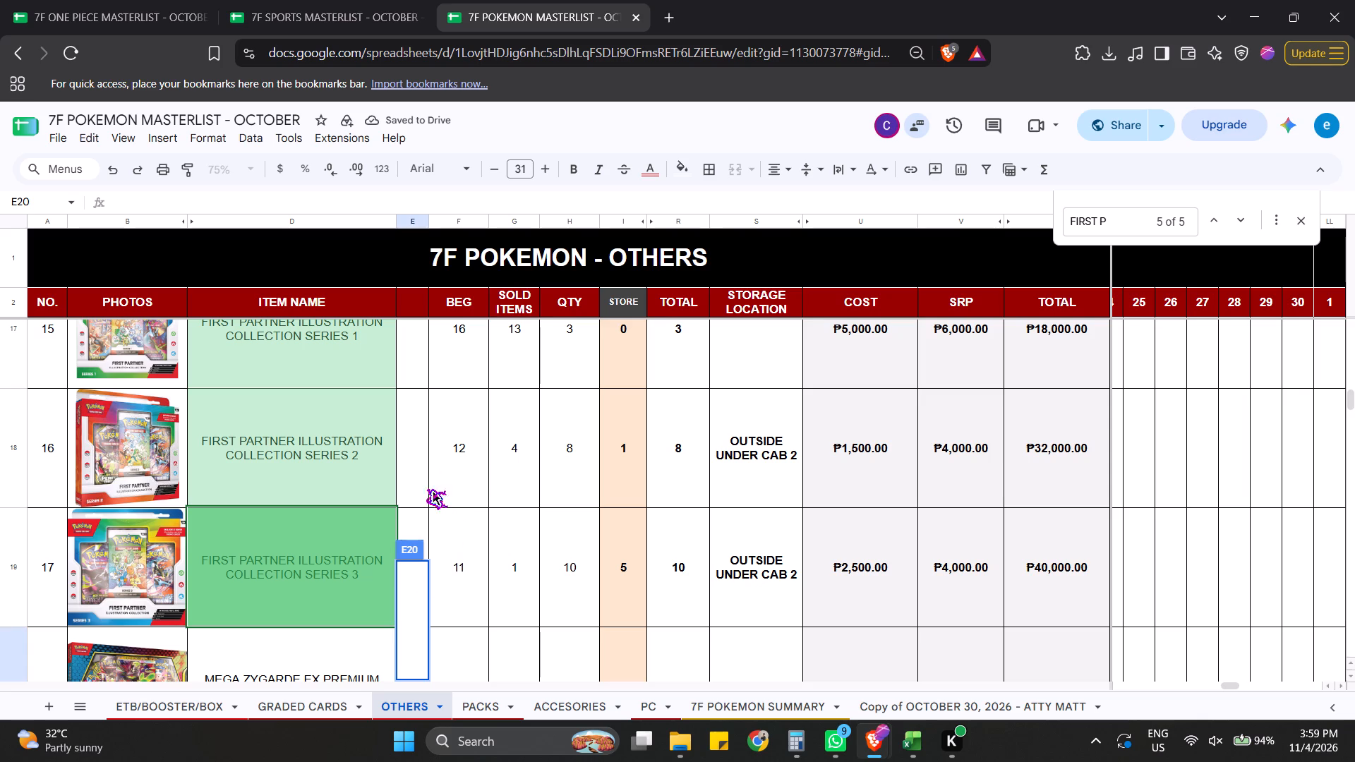
left_click(481, 548)
left_click(410, 481)
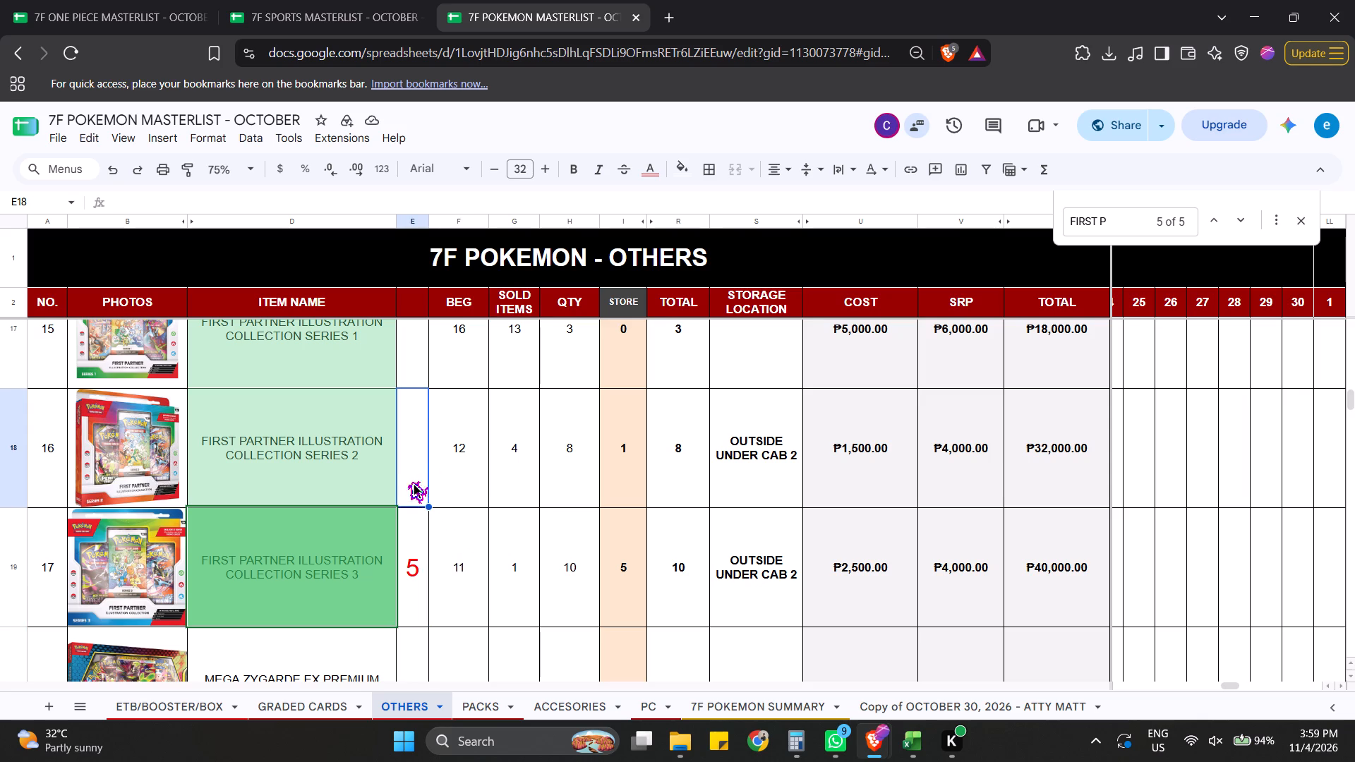
key("1")
key("Return")
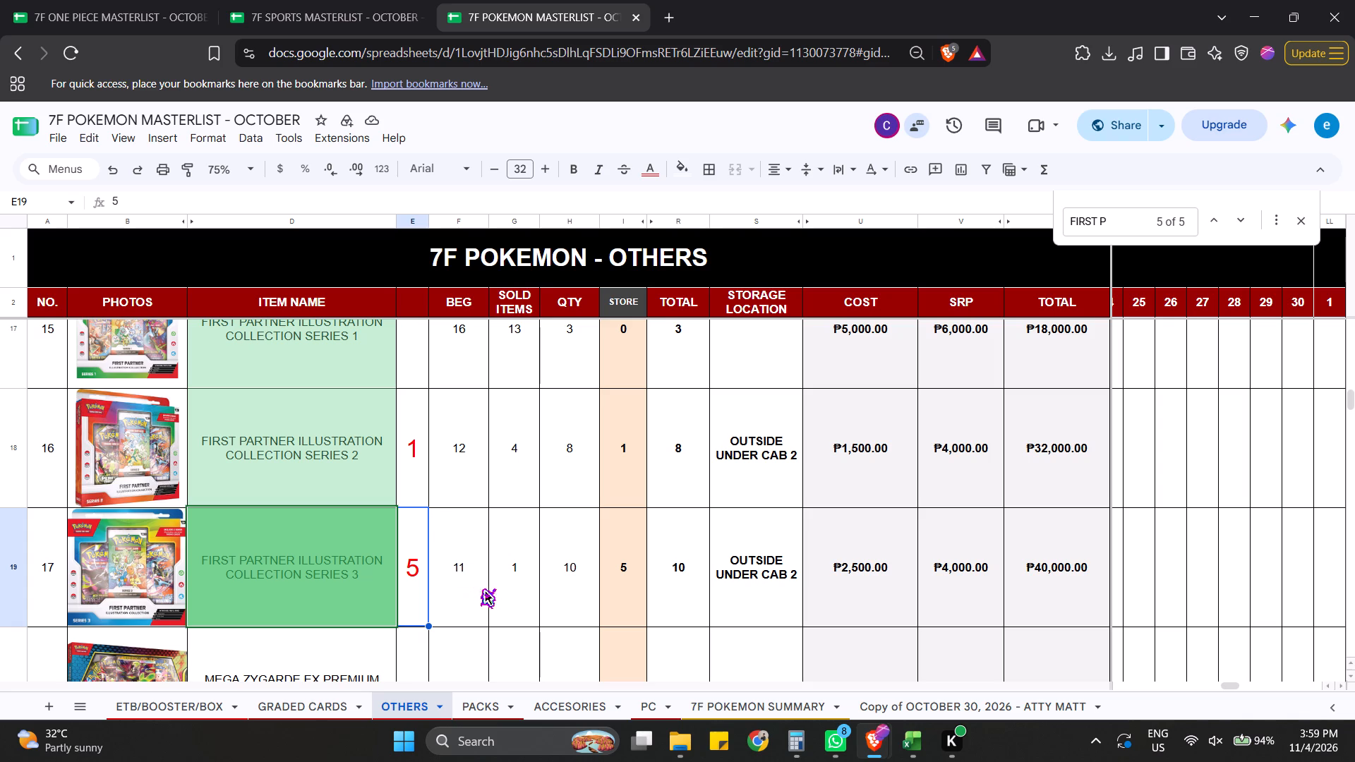
Search for "5 " and set the new-column count for the 5 Pack - Ascended Heroes Mini Tin Can to 2.
left_click_drag(1131, 224, 986, 219)
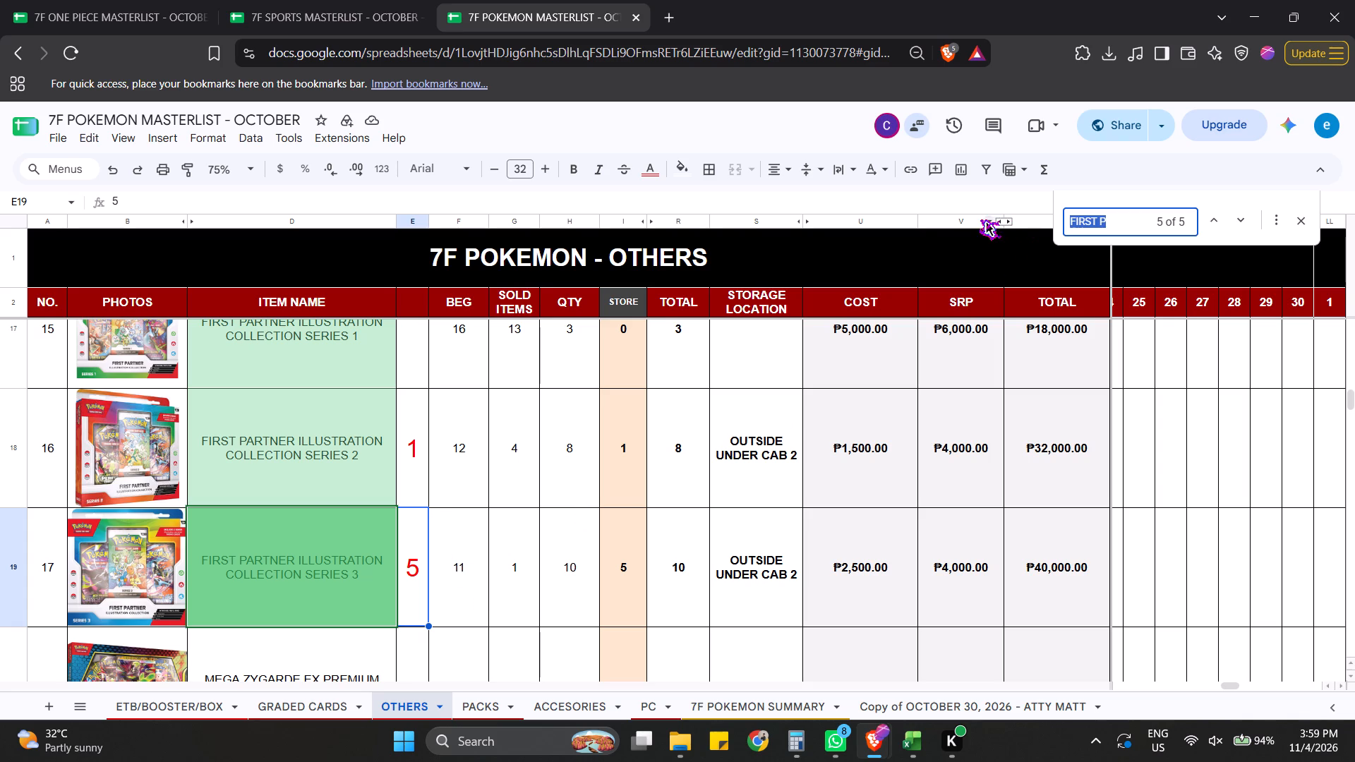
type("5")
key("space")
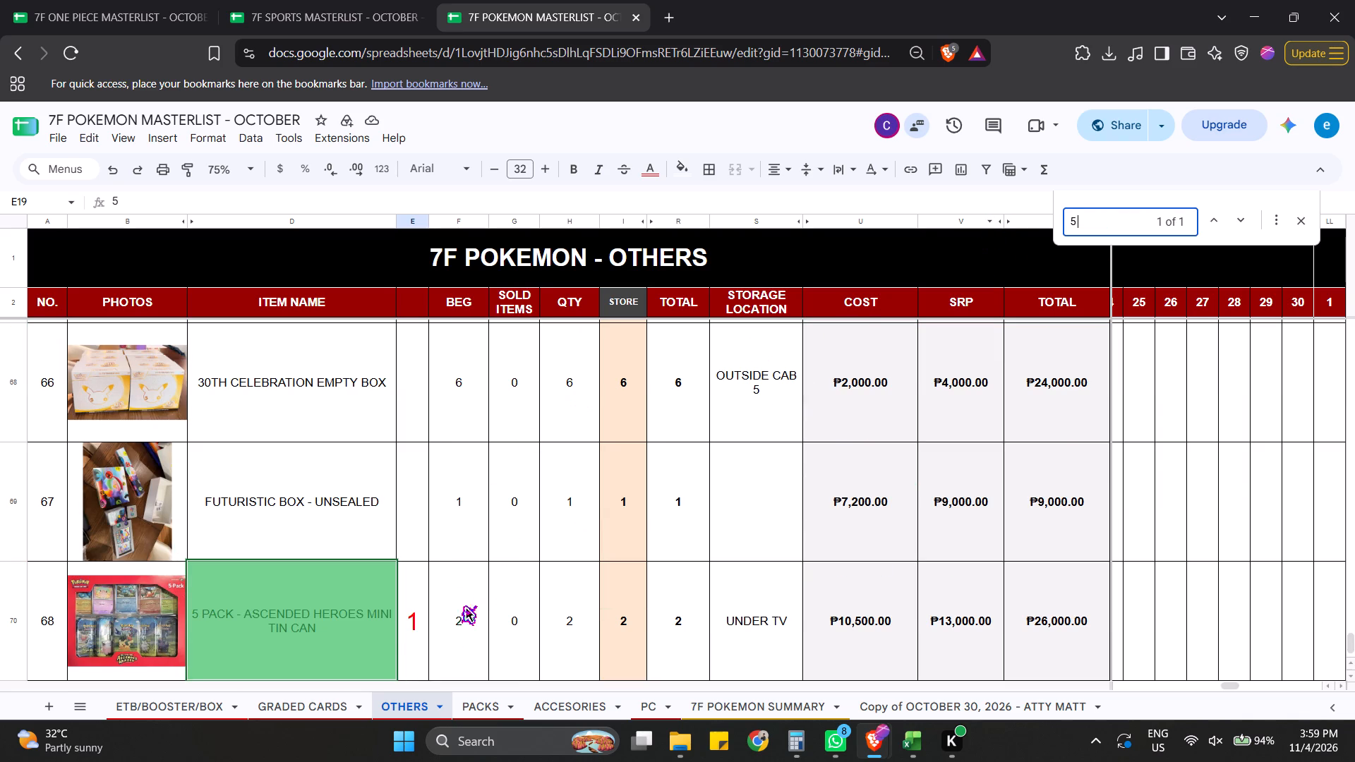
left_click(399, 631)
key("2")
key("Return")
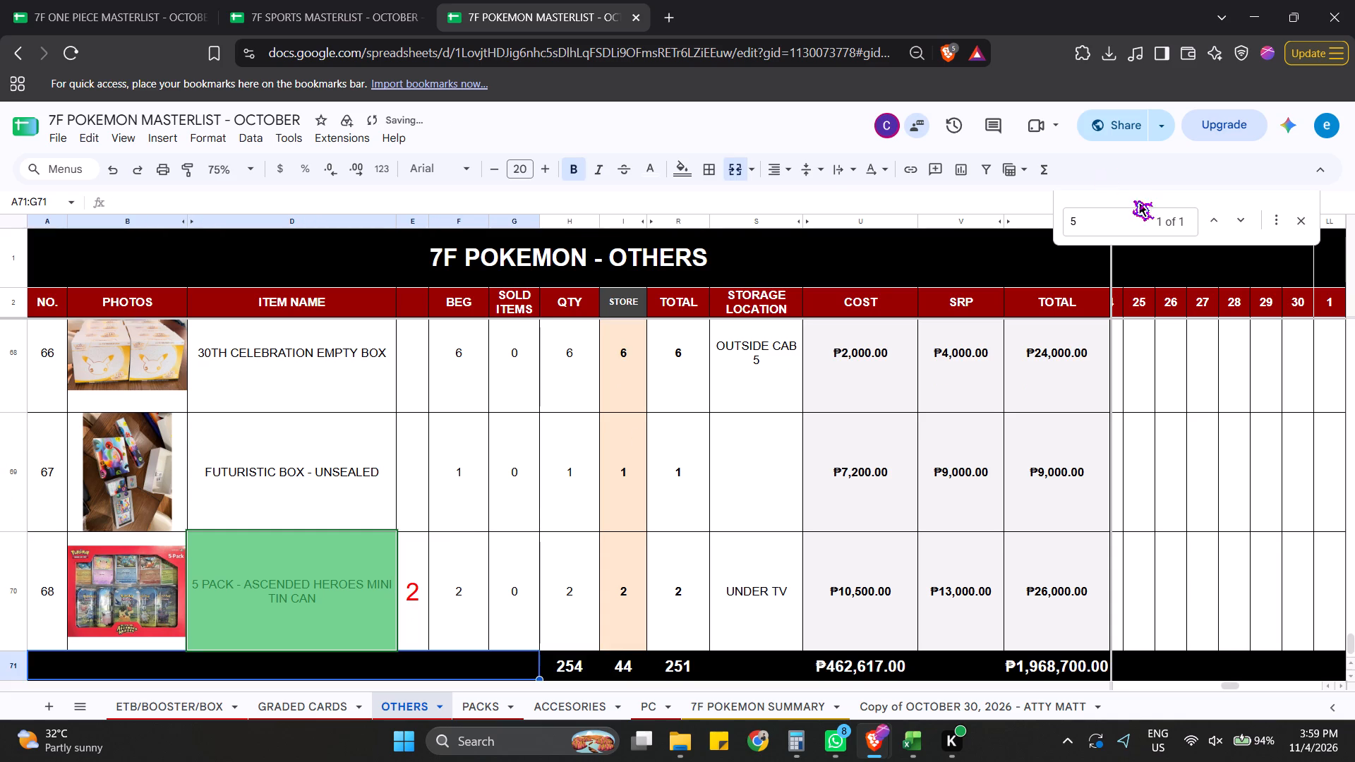
Search the OTHERS sheet for "FUTURIS" to look up the futuristic box.
left_click_drag(1089, 214, 1026, 214)
type("FUT")
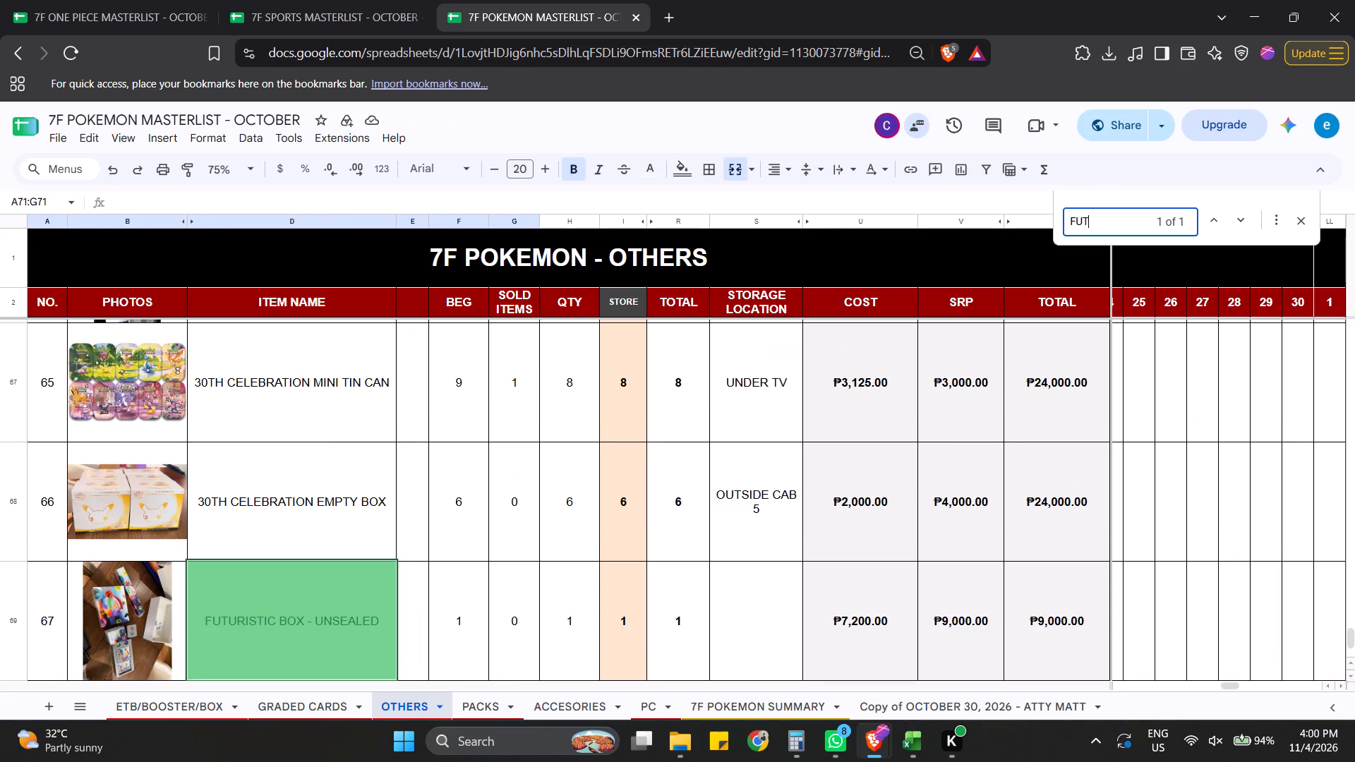
type("UR")
type("IS")
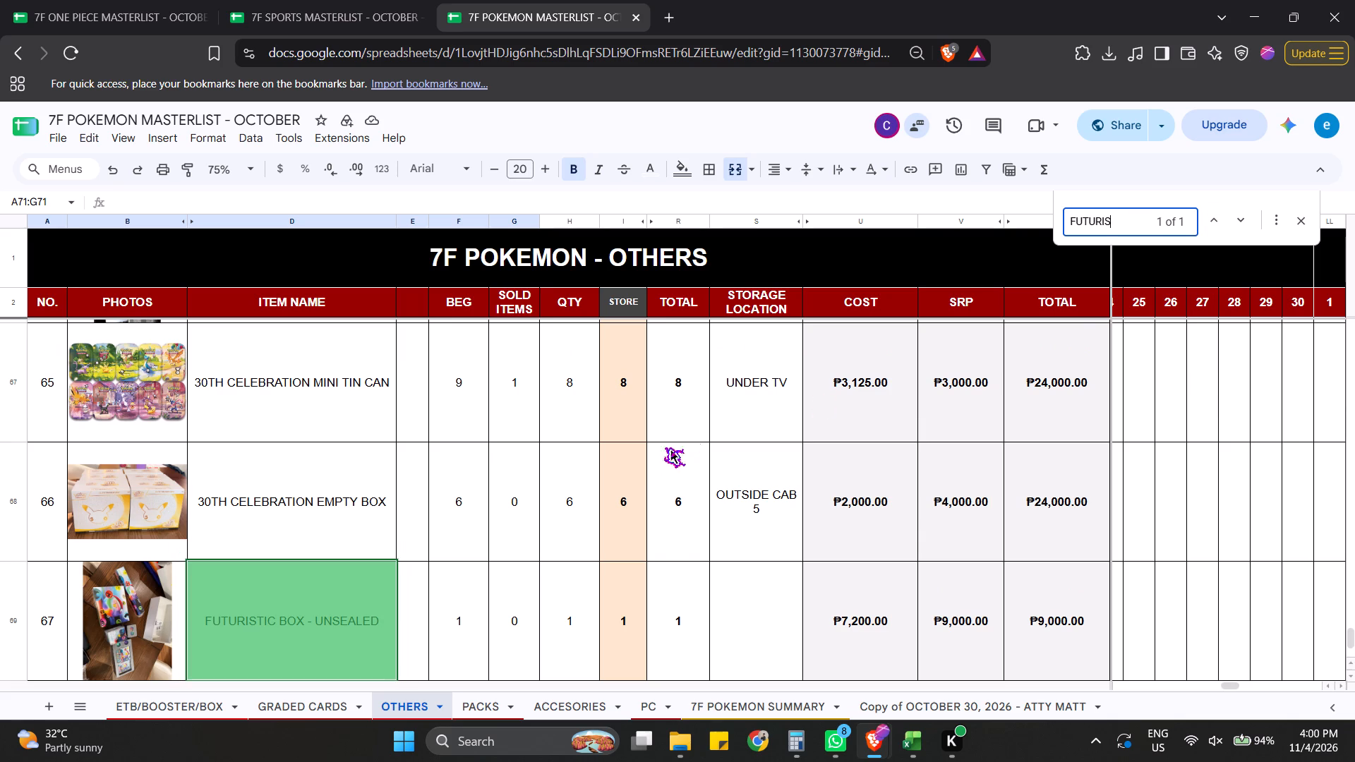
Search the ETB/BOOSTER/BOX sheet for "FUTU" and enter 1 in the new column for the 30th Celebration Futuristic Box.
left_click(1124, 219)
key("BackSpace")
key("BackSpace")
key("BackSpace")
key("BackSpace")
key("BackSpace")
key("BackSpace")
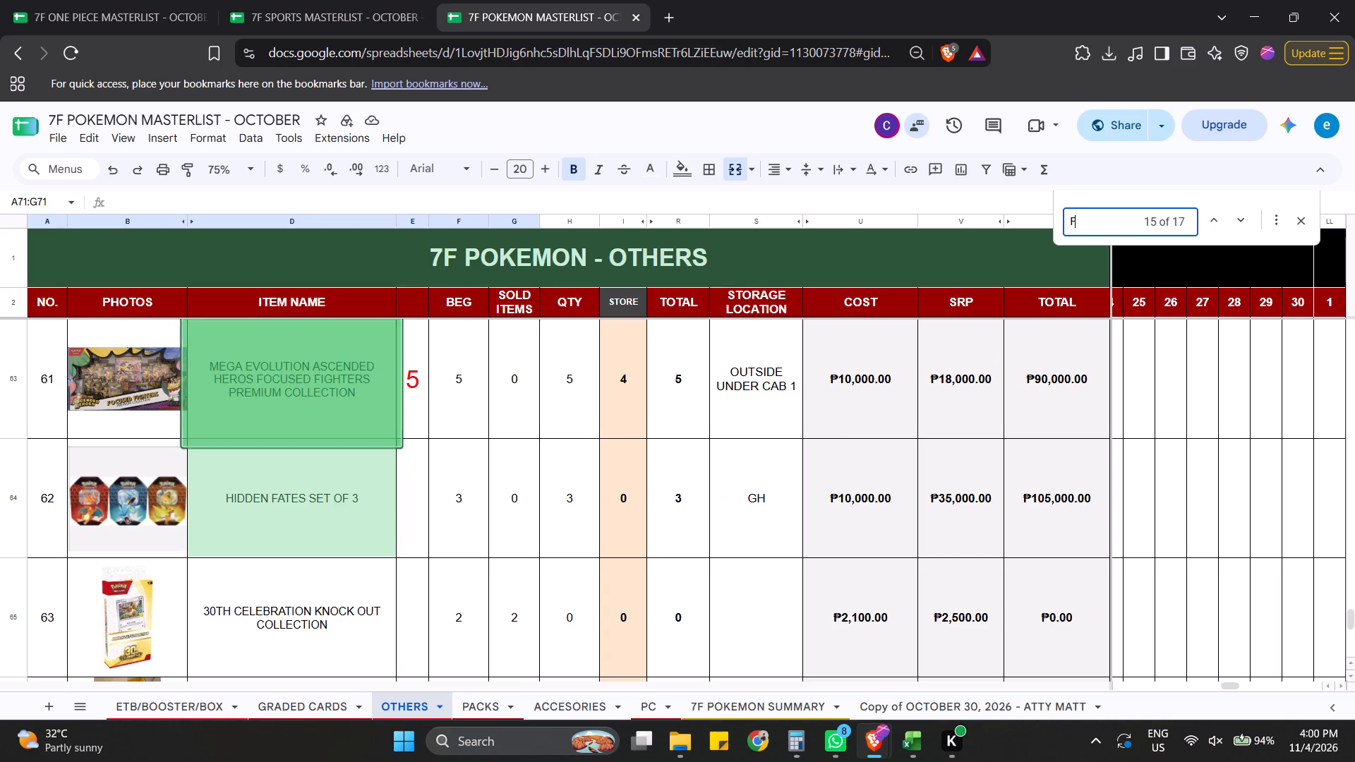
key("BackSpace")
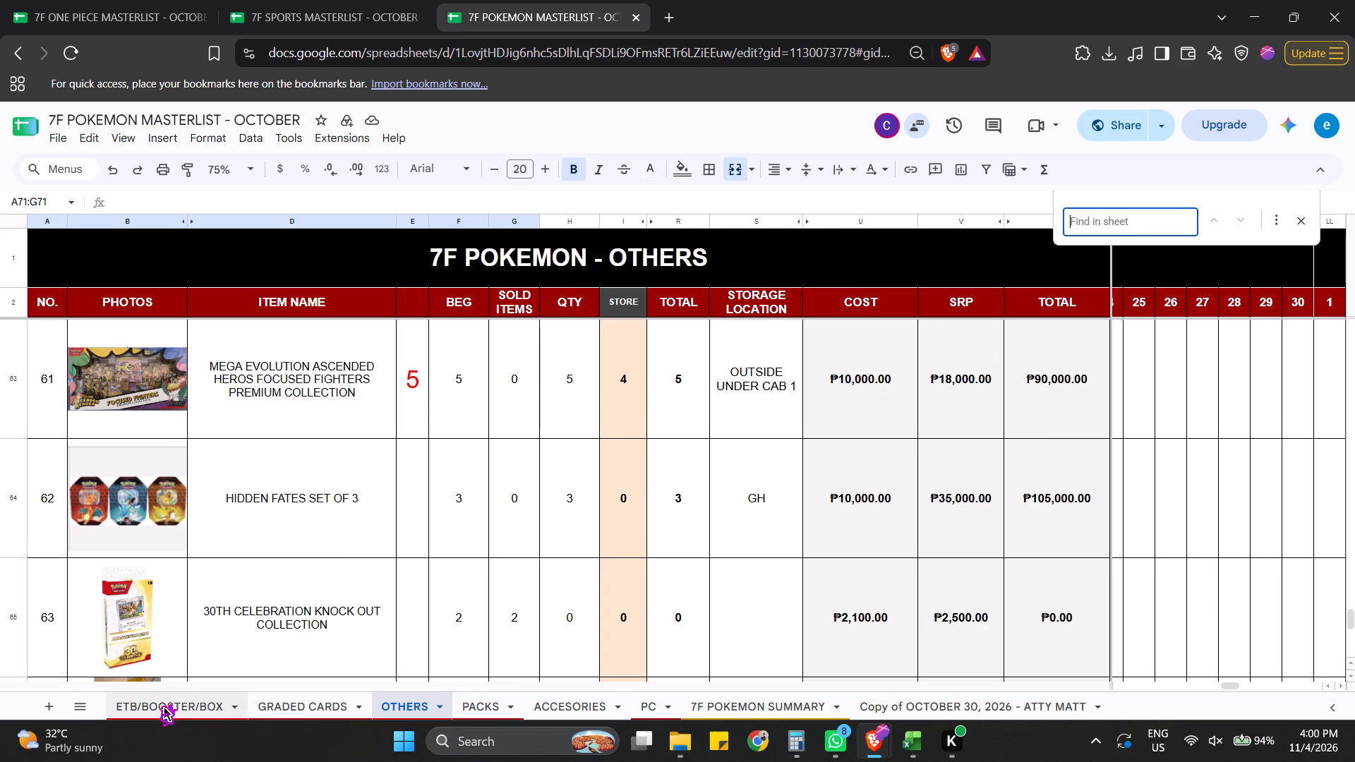
left_click(157, 704)
left_click(1127, 213)
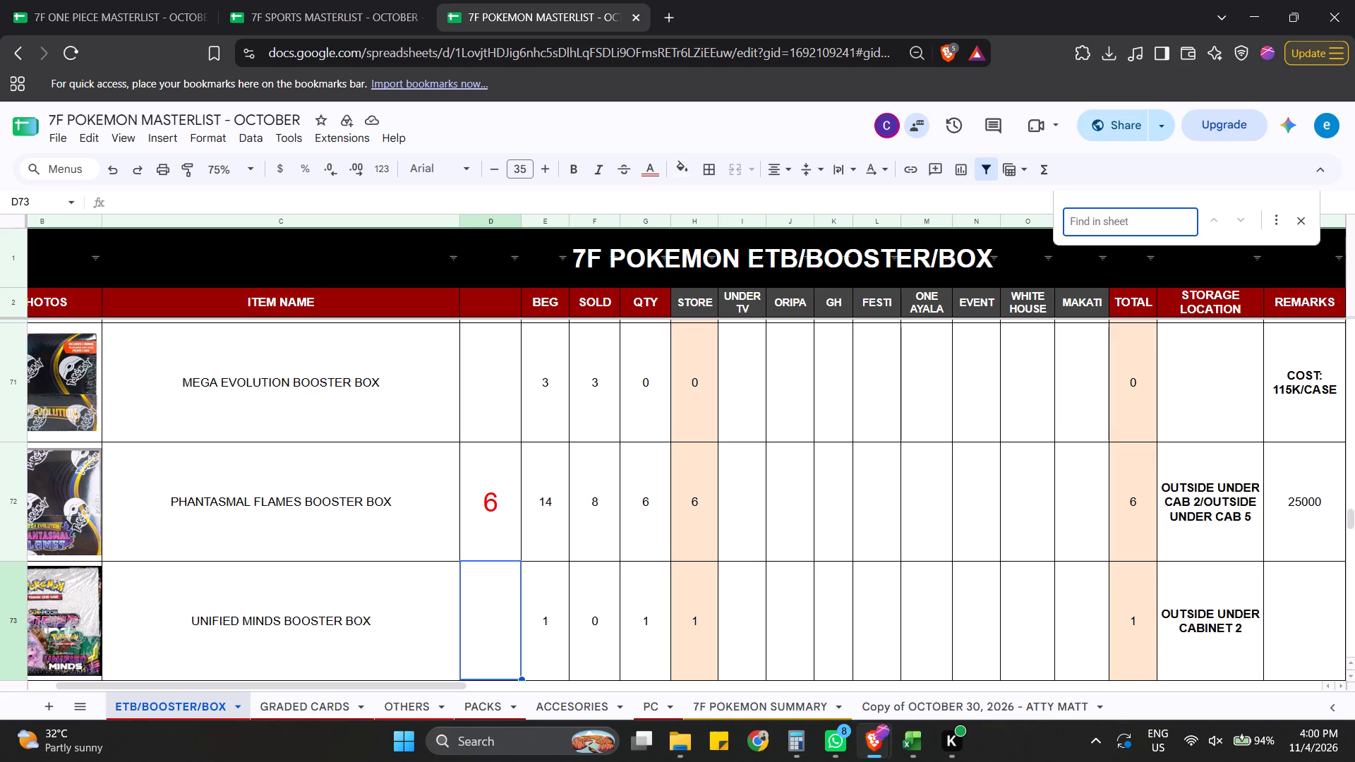
left_click(1127, 213)
type("FUTU")
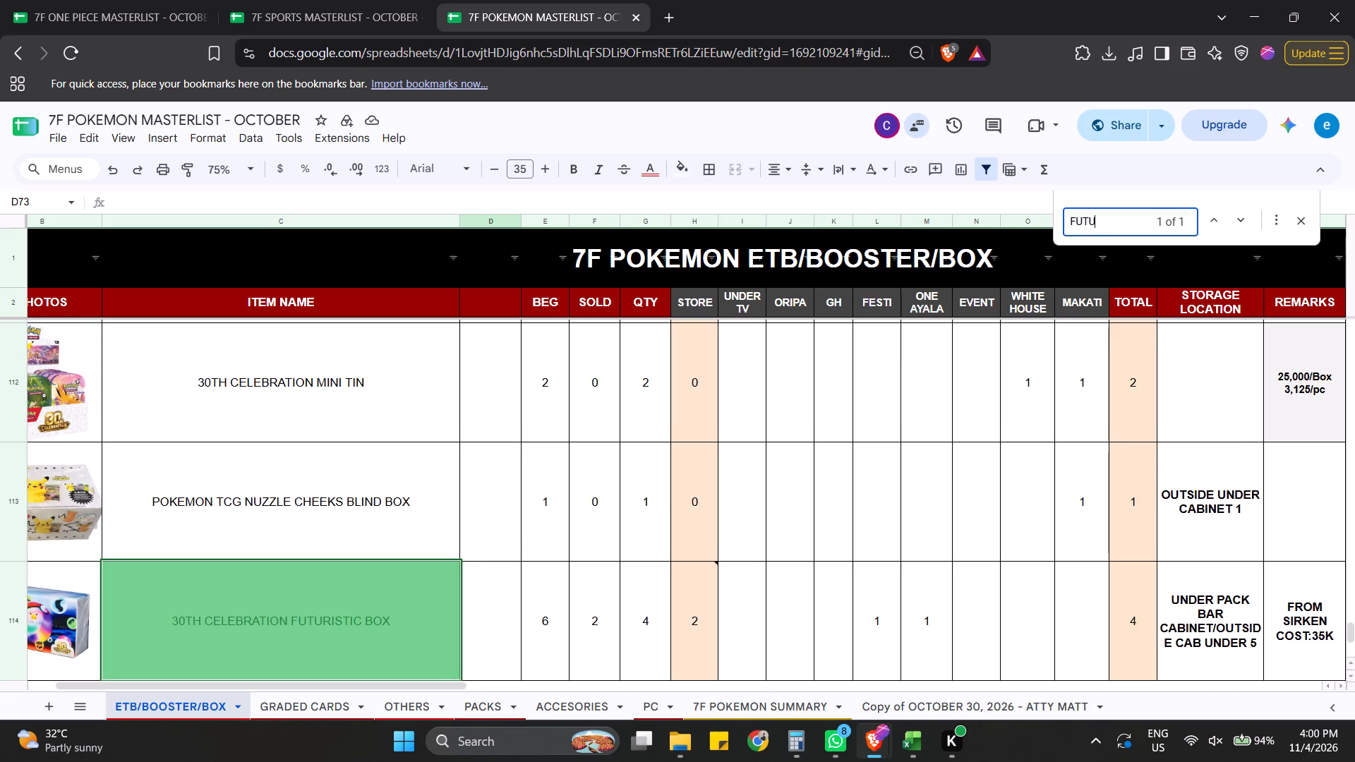
left_click(496, 622)
key("1")
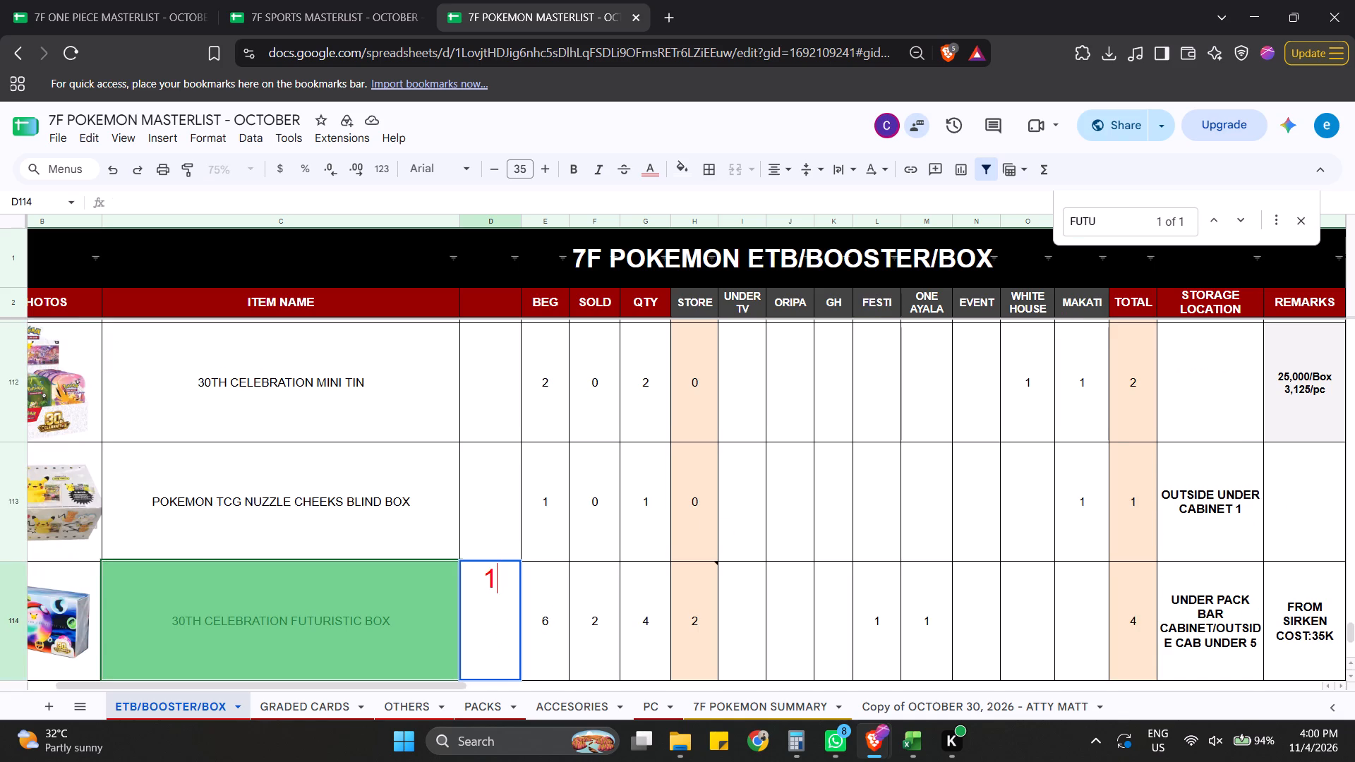
key("Return")
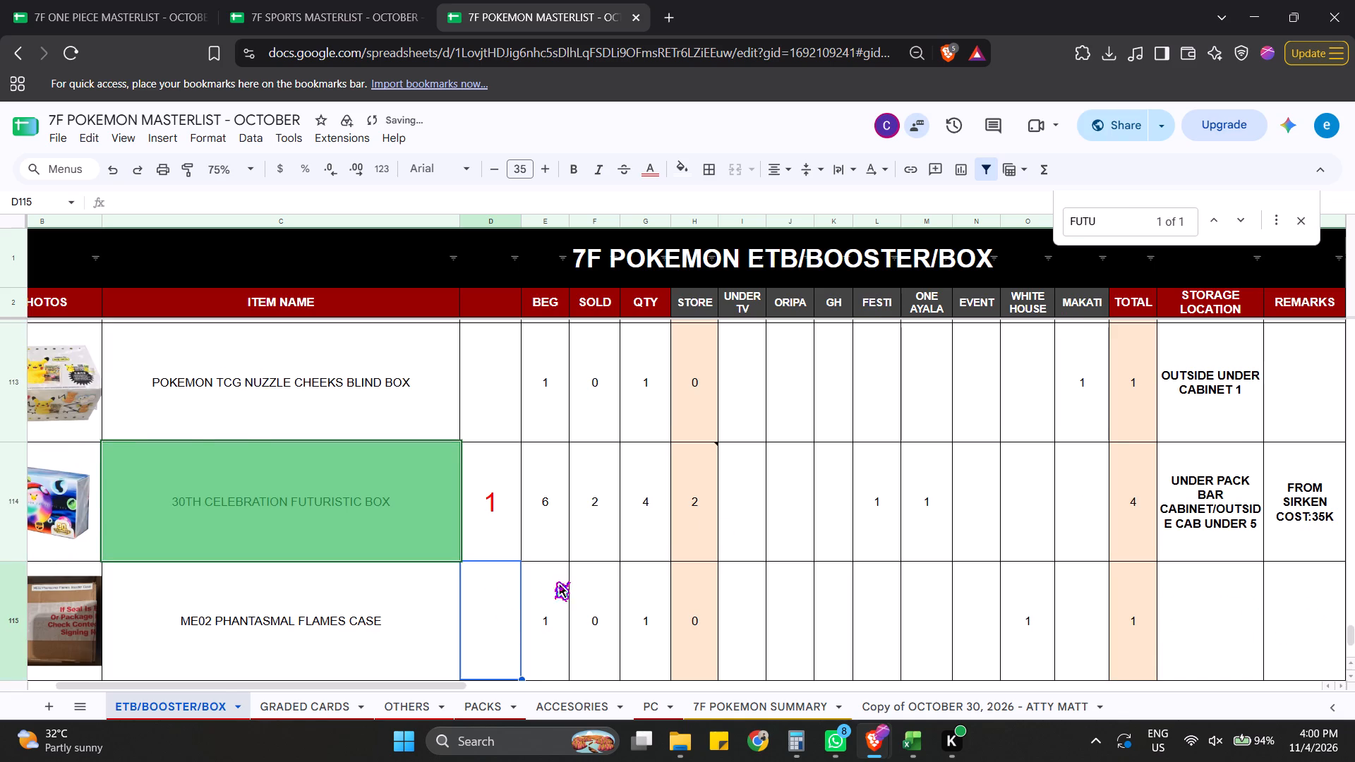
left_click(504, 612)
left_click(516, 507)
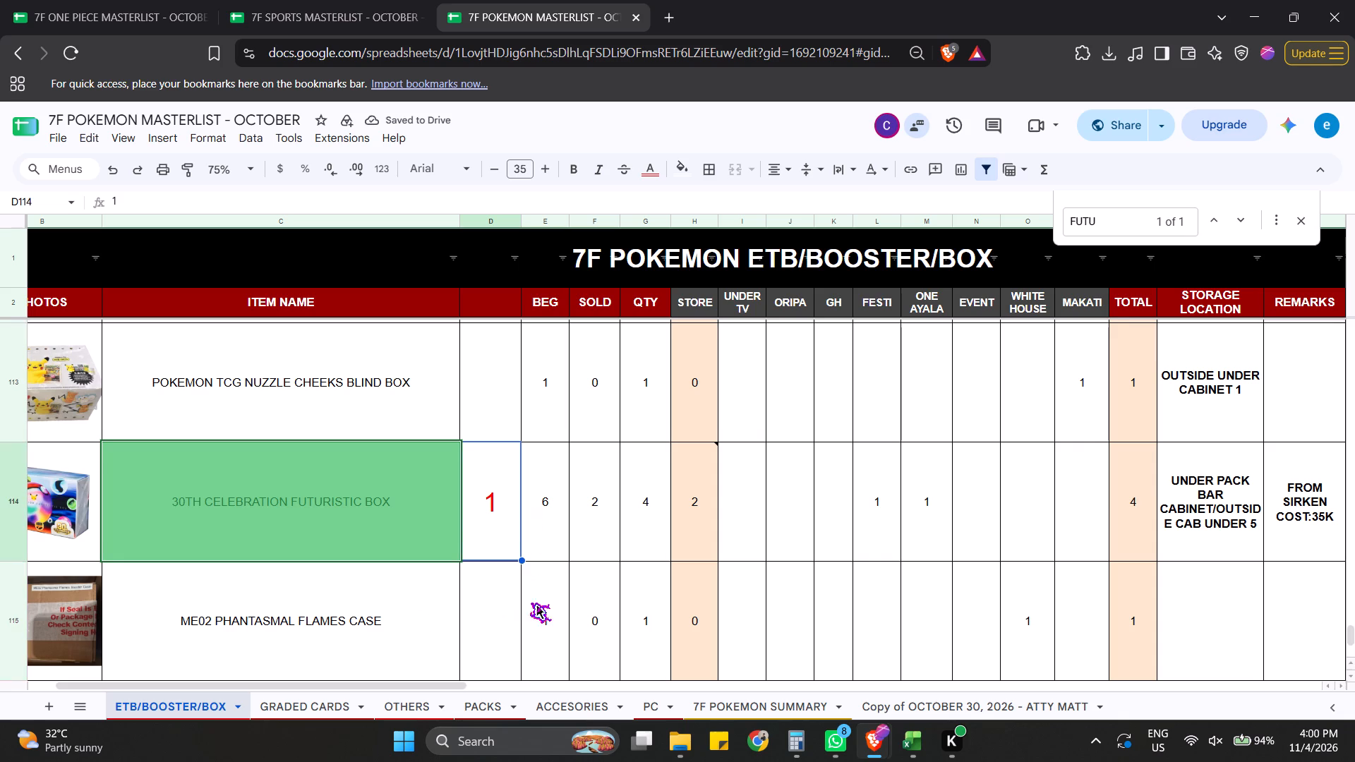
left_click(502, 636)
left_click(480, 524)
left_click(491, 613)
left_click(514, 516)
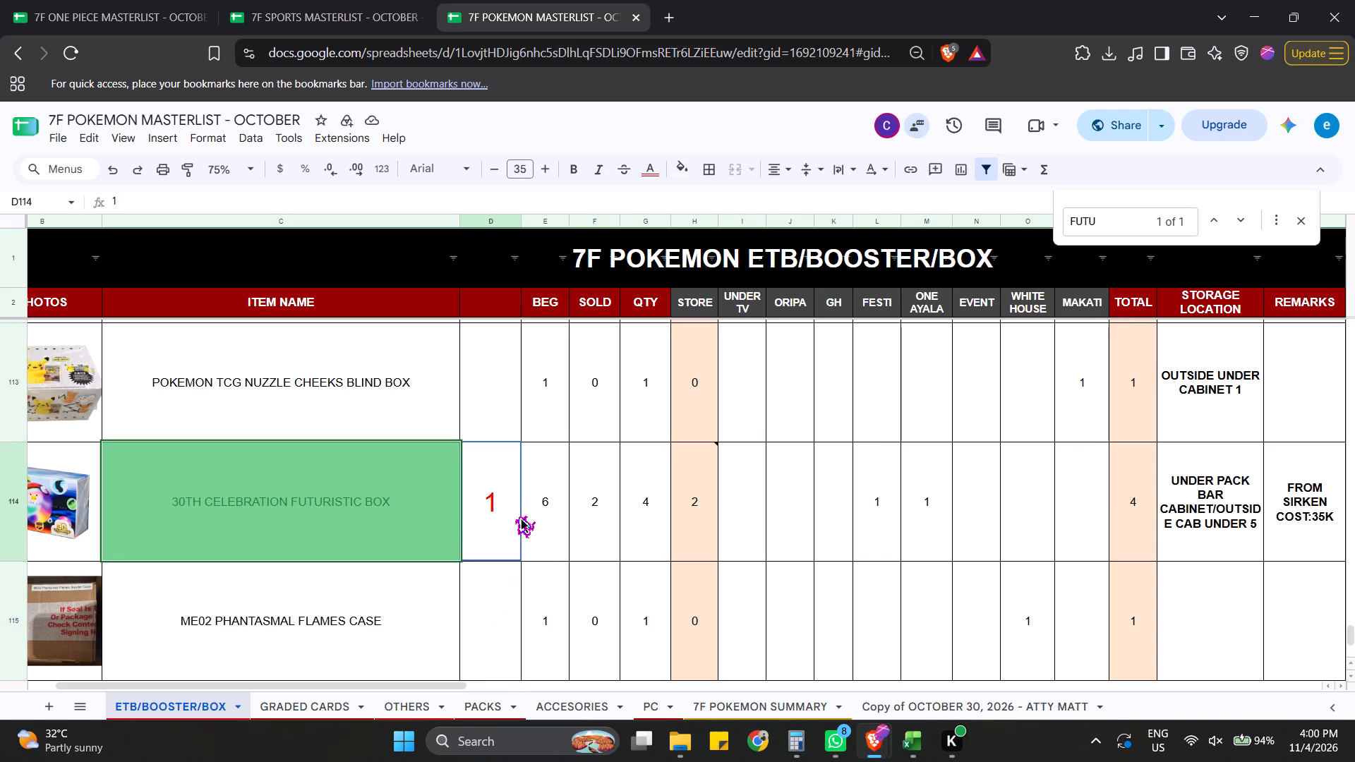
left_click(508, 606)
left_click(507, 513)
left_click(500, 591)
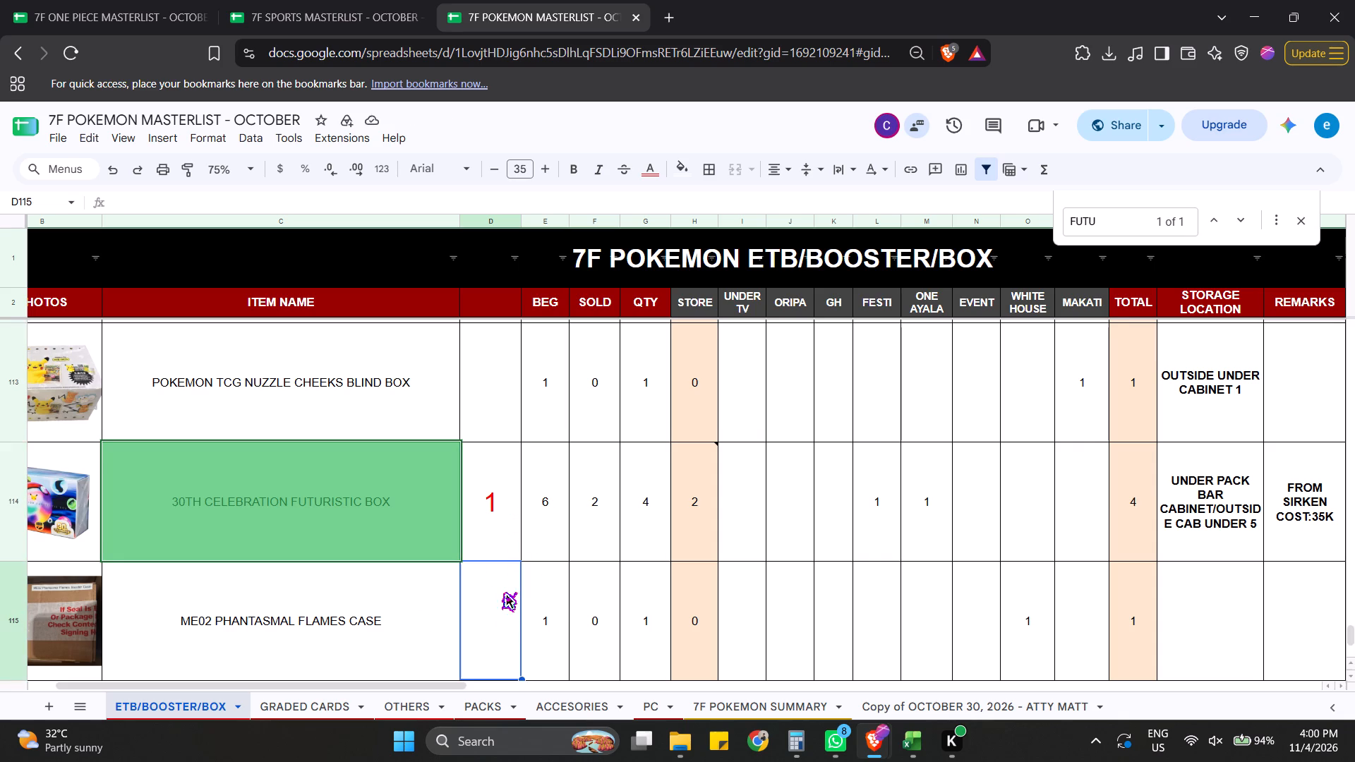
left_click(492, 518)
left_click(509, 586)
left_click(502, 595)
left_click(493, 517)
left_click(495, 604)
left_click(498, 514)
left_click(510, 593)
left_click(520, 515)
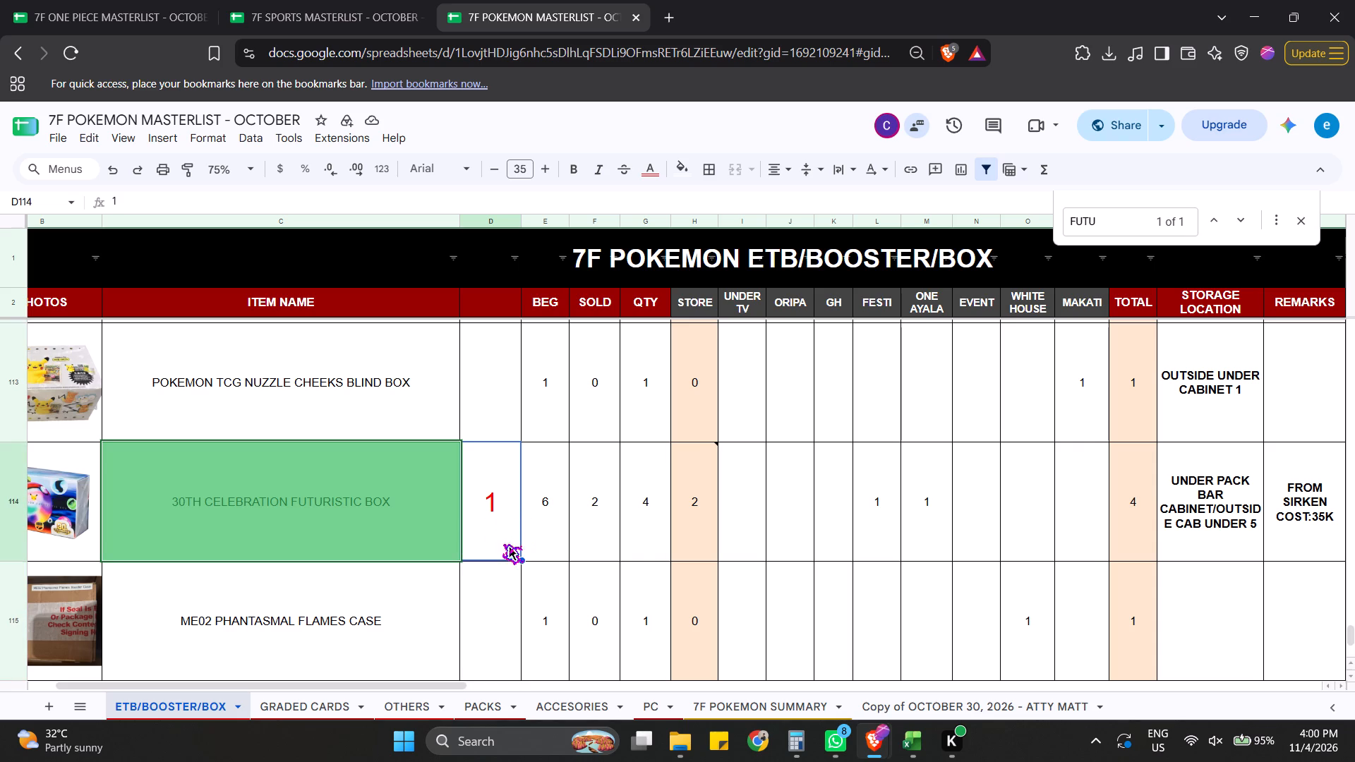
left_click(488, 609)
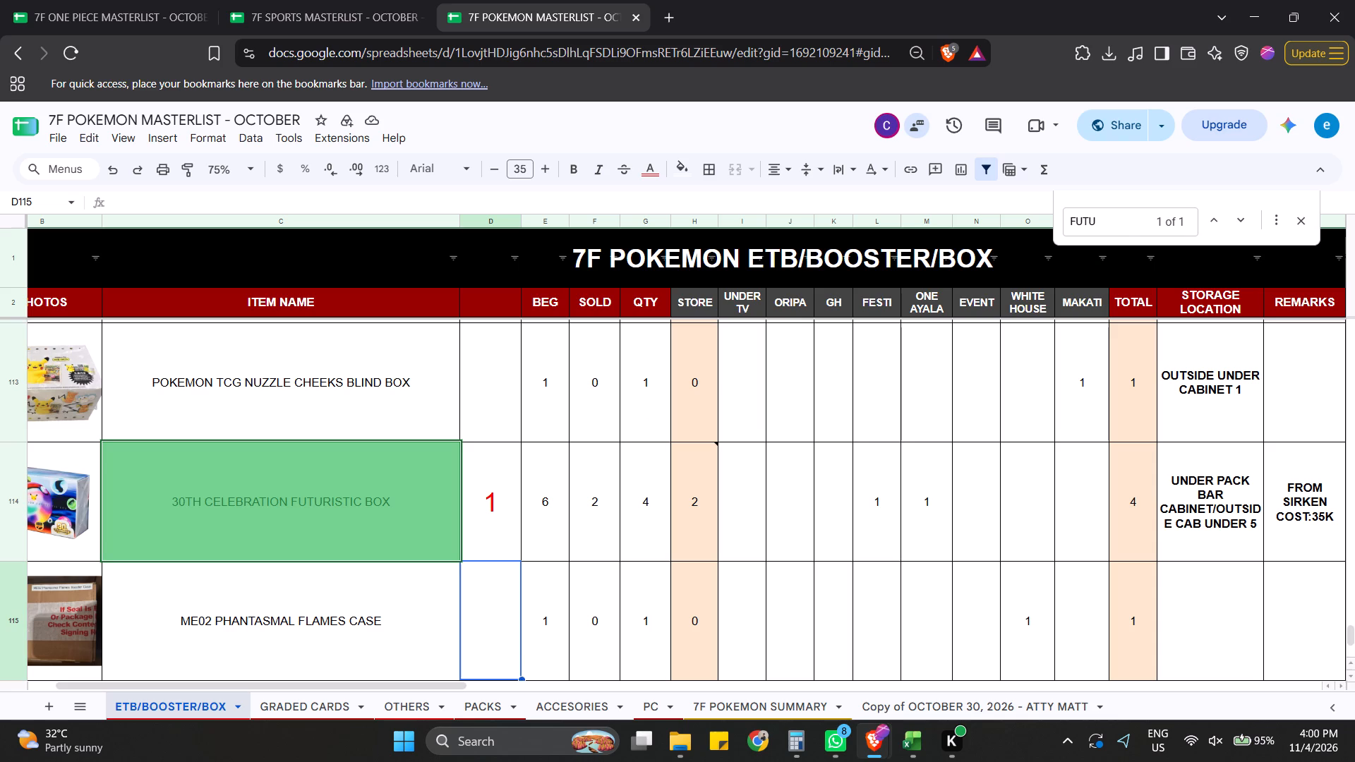
Search for "5 P" in the ETB/BOOSTER/BOX and OTHERS sheets to check the 5 Pack - Ascended Heroes Mini Tin Can entry.
left_click_drag(1114, 205, 1071, 206)
left_click_drag(1105, 225, 1035, 229)
key("BackSpace")
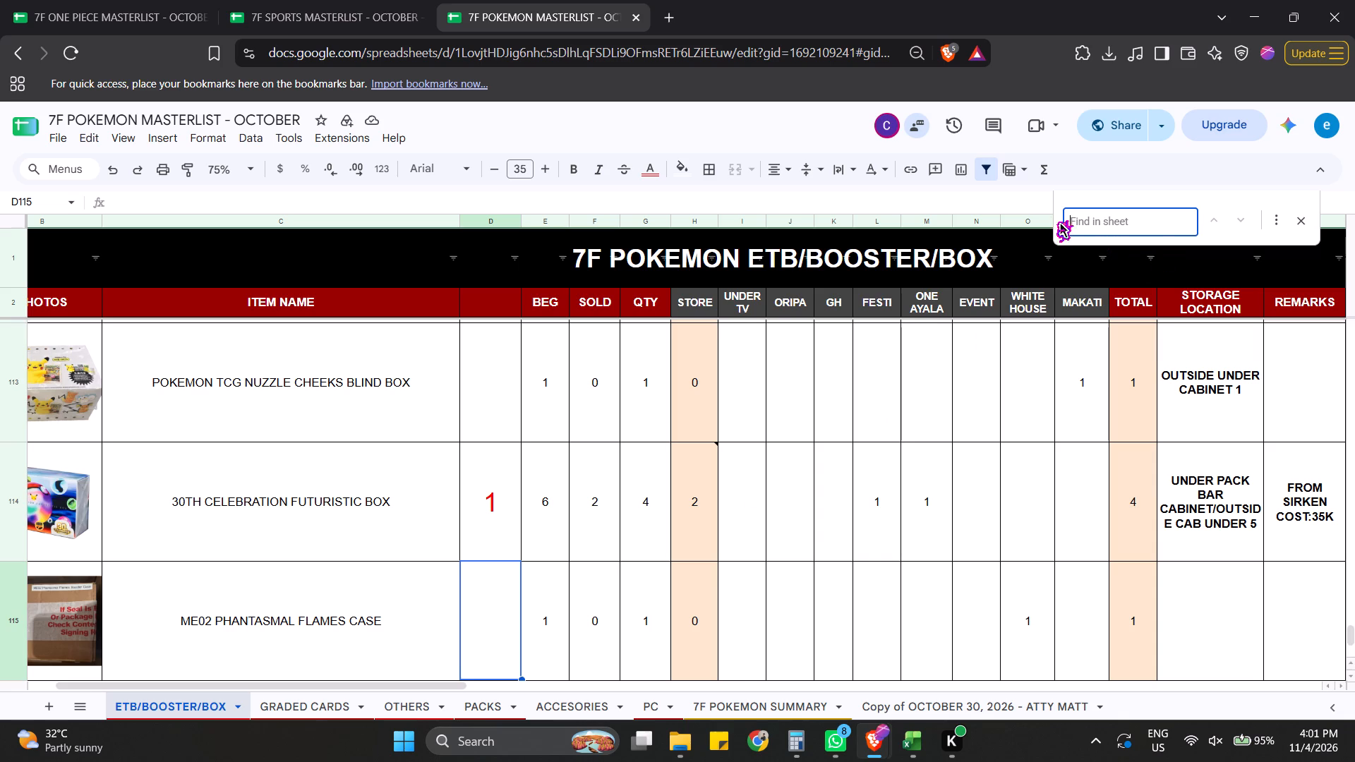
type("5 P")
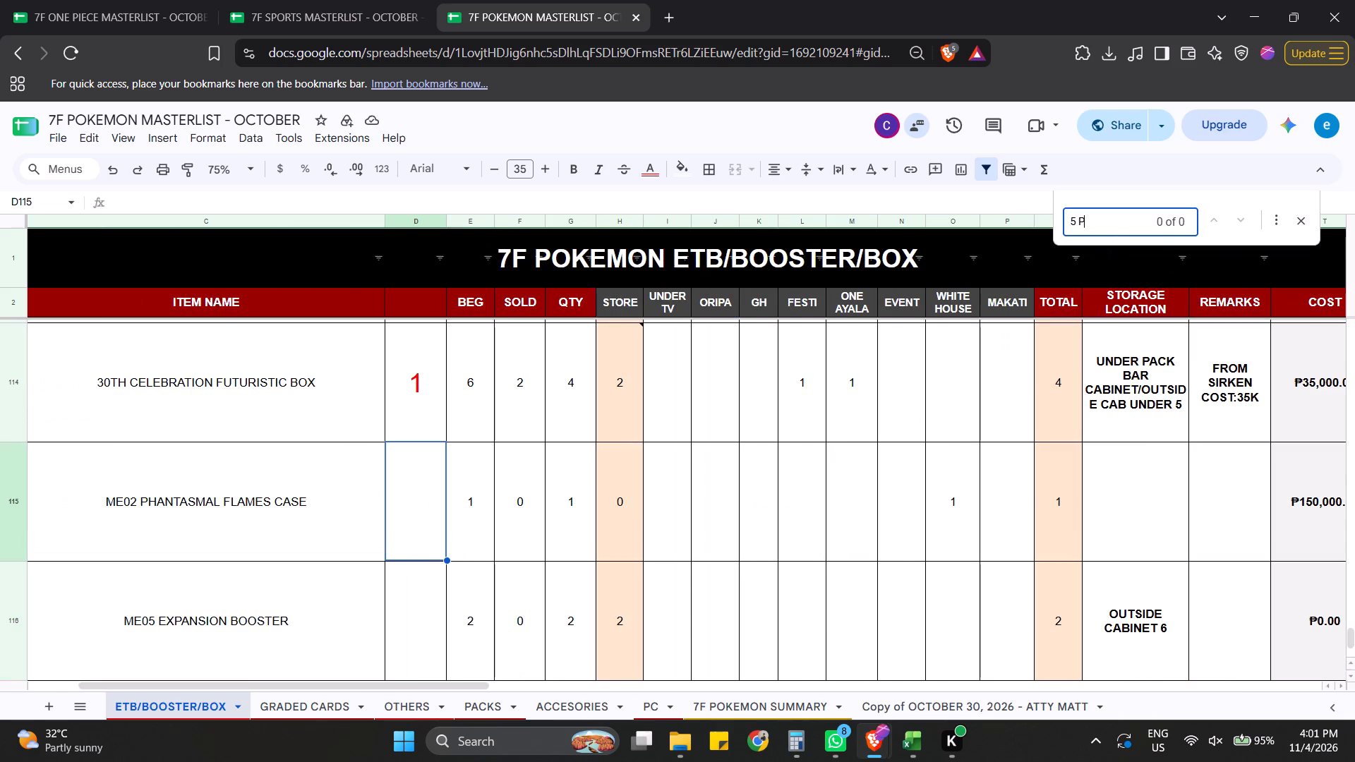
left_click(469, 713)
left_click(411, 711)
left_click(1111, 217)
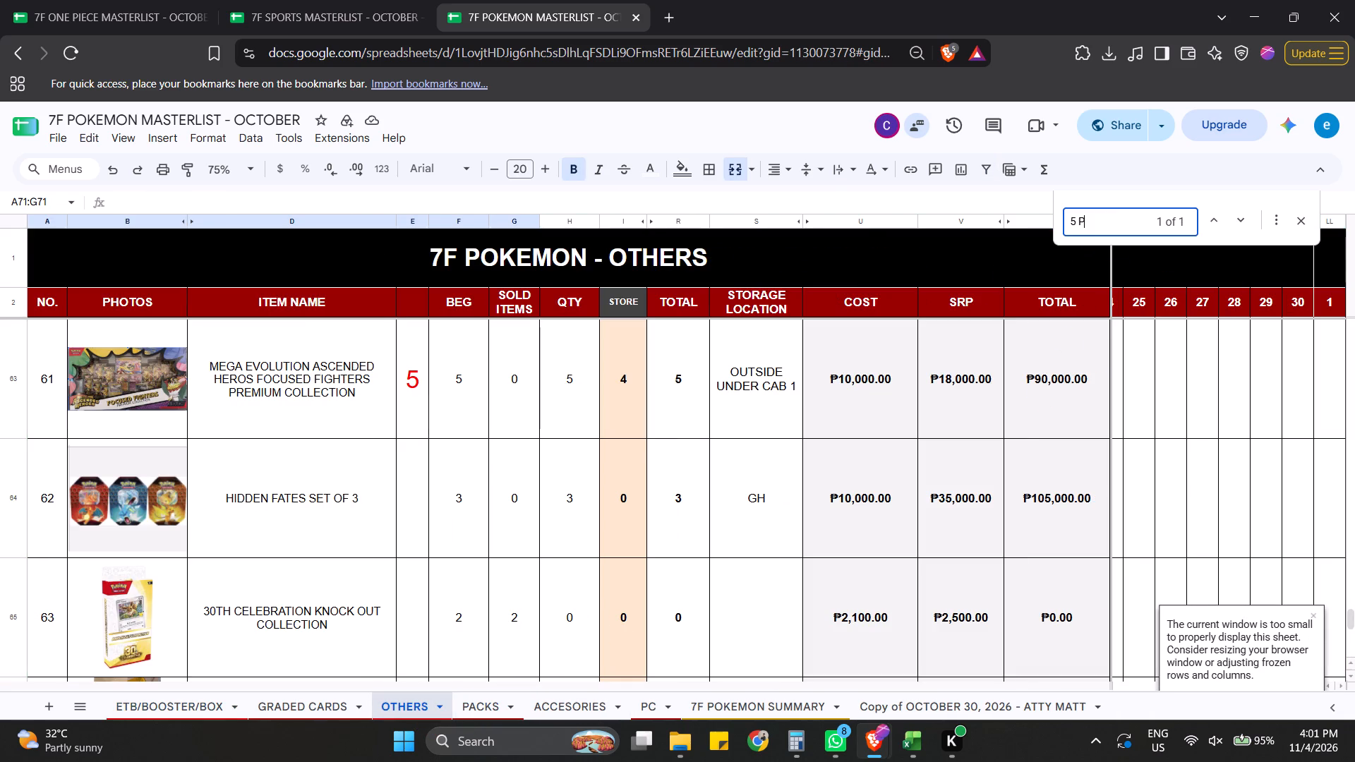
left_click(1095, 226)
left_click(1237, 217)
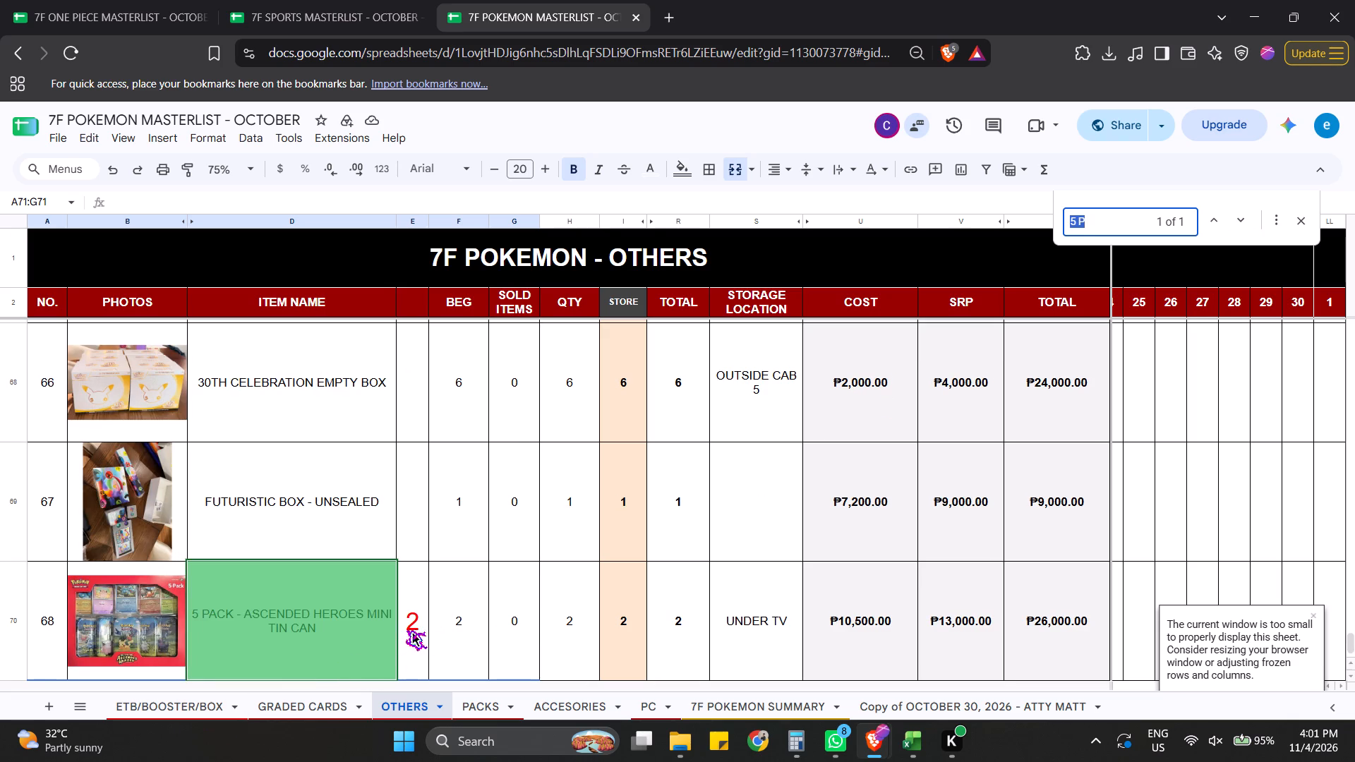
Search the ETB/BOOSTER/BOX sheet for "ASCE" and enter 3 in the new column for the Ascended Heroes ETB.
left_click(176, 705)
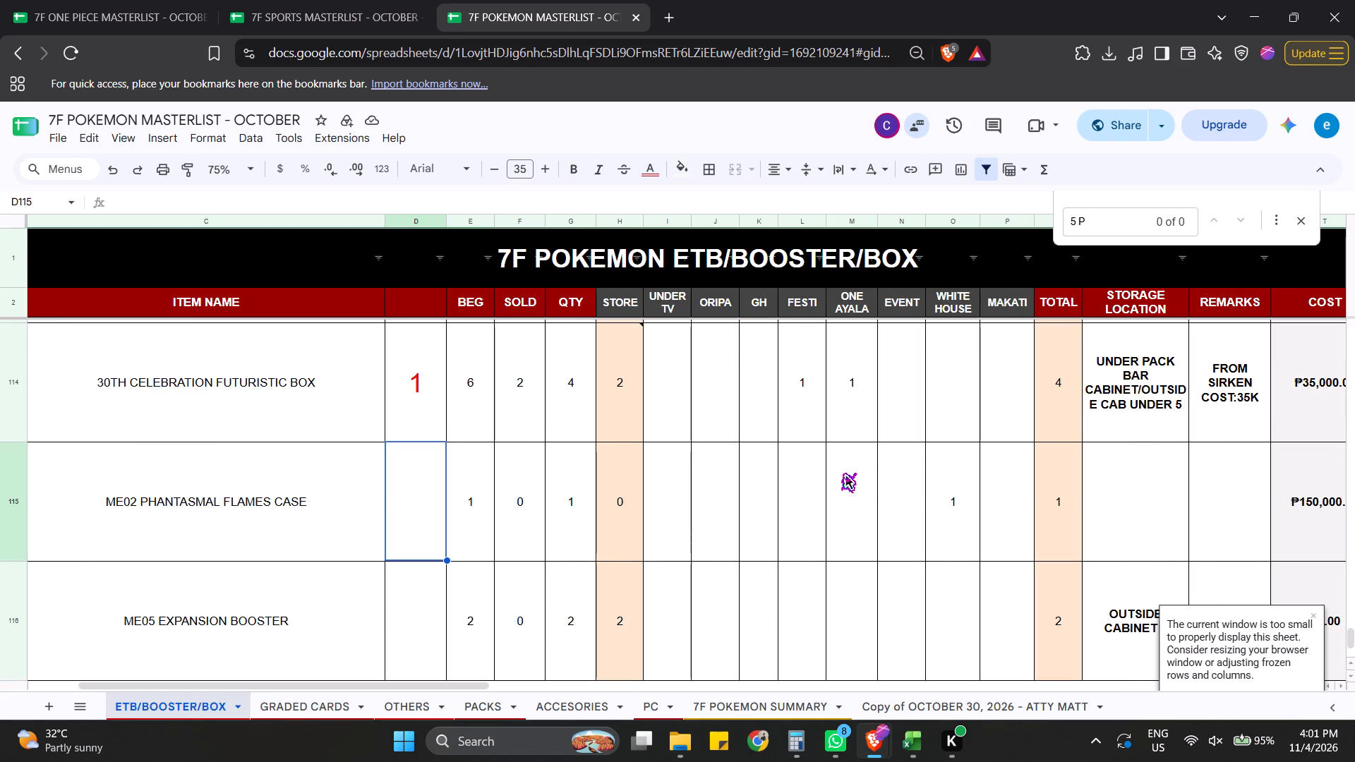
left_click_drag(1105, 220, 992, 222)
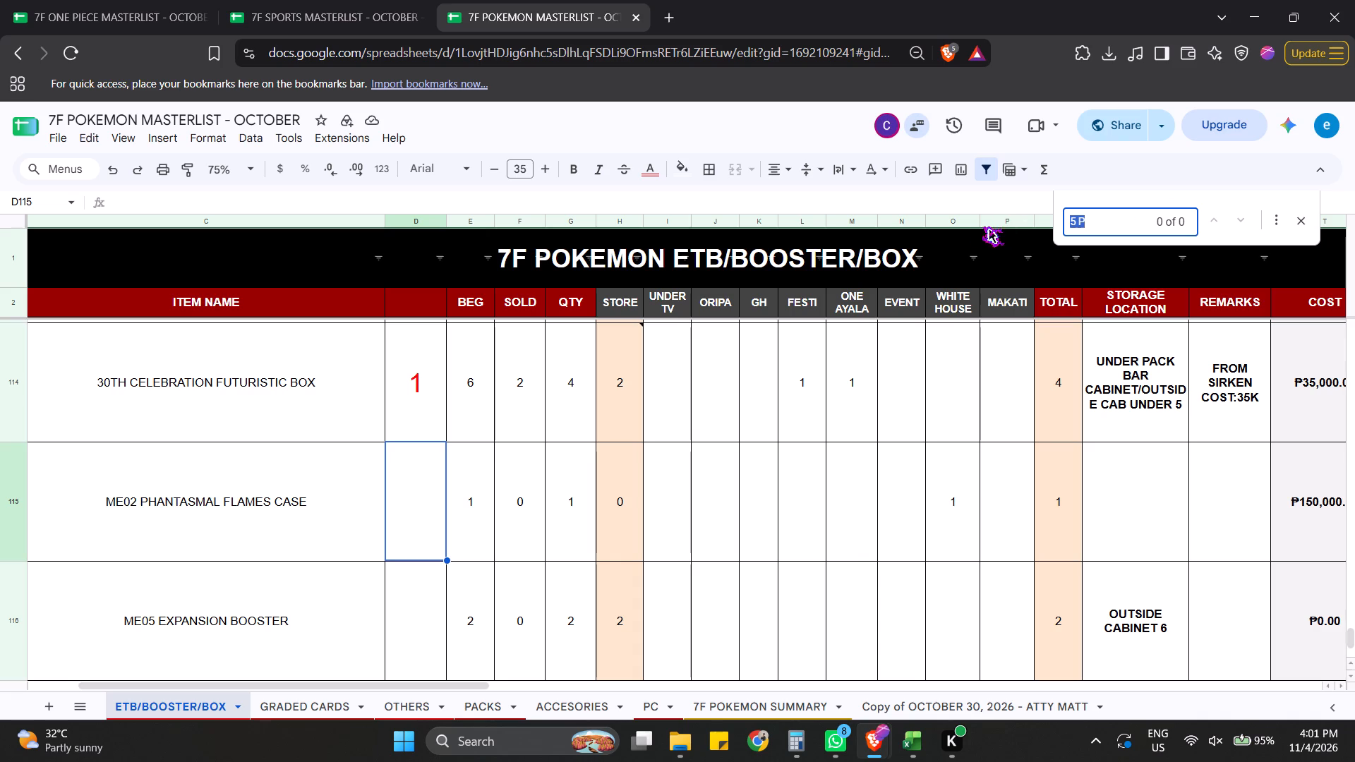
type("ACE")
key("BackSpace")
key("BackSpace")
type("SCE")
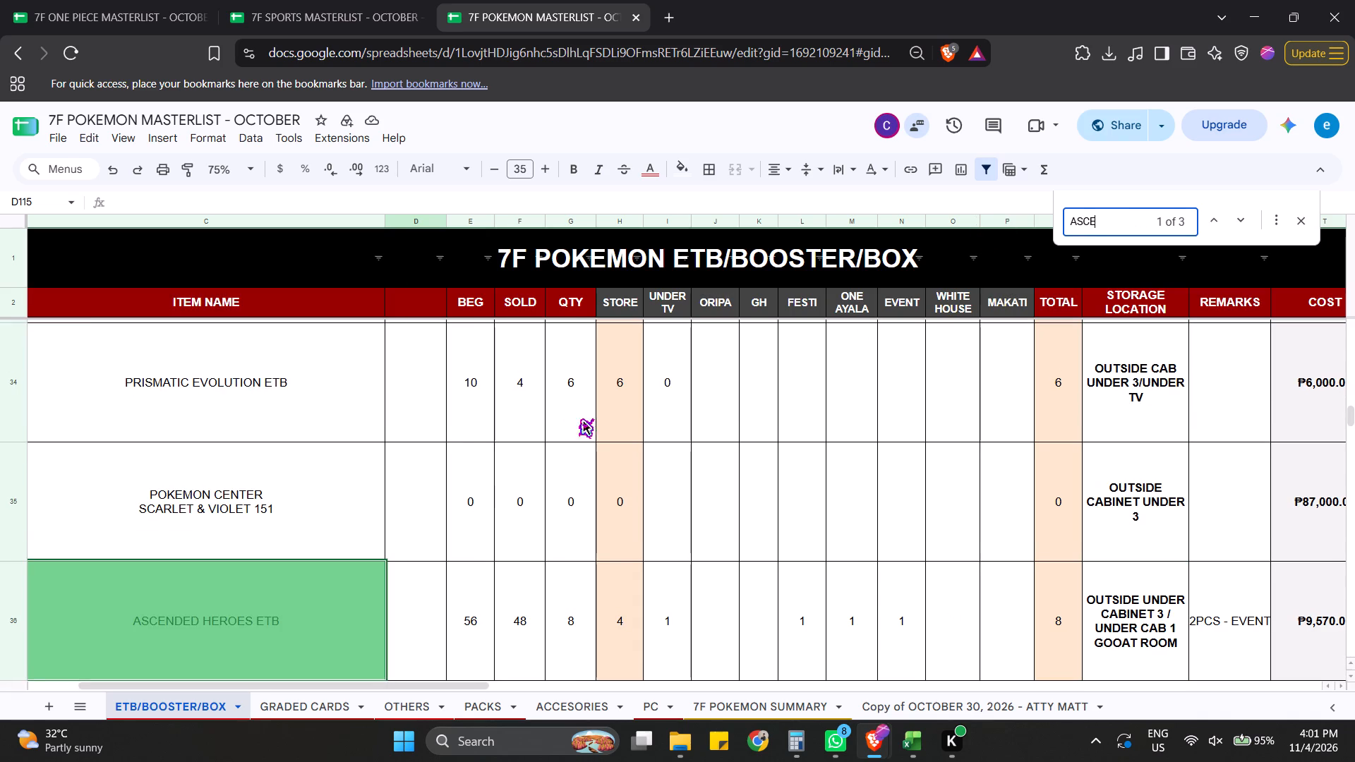
left_click(435, 619)
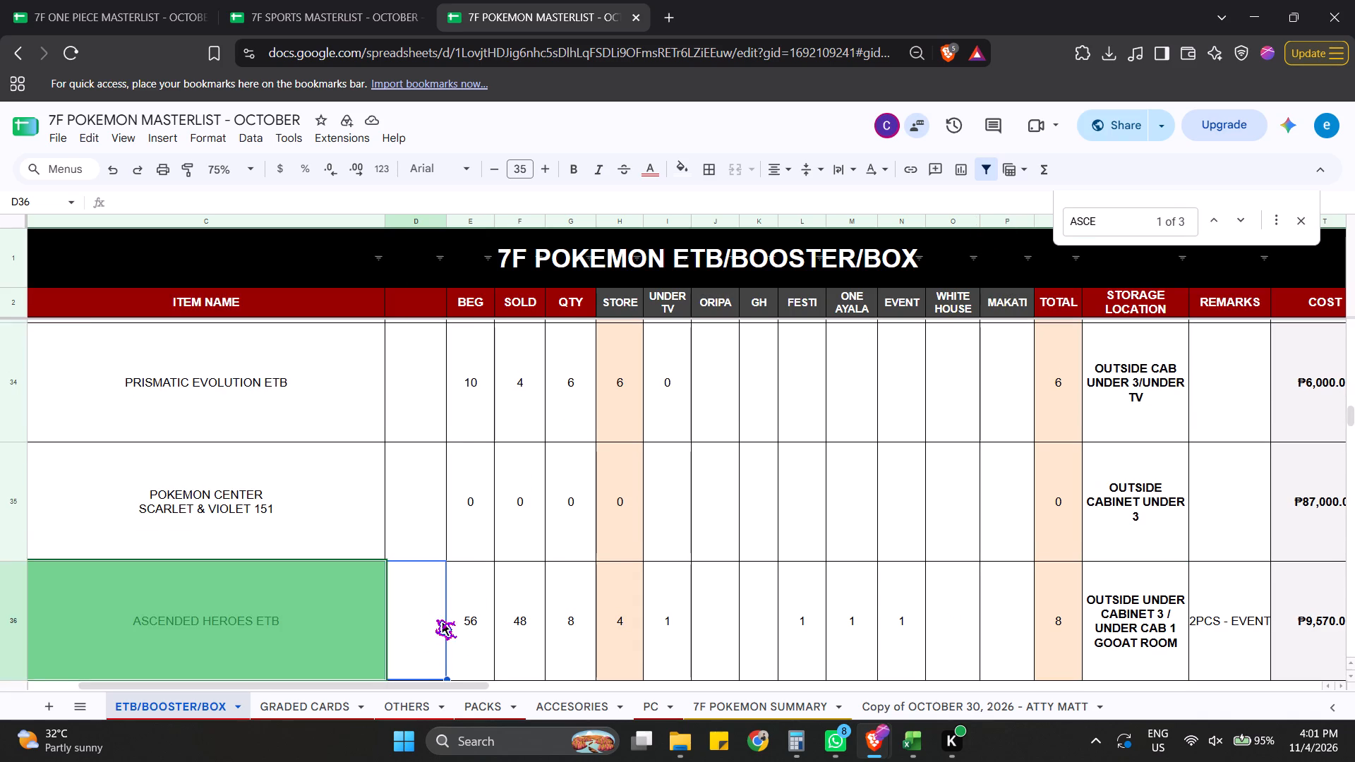
key("3")
key("Return")
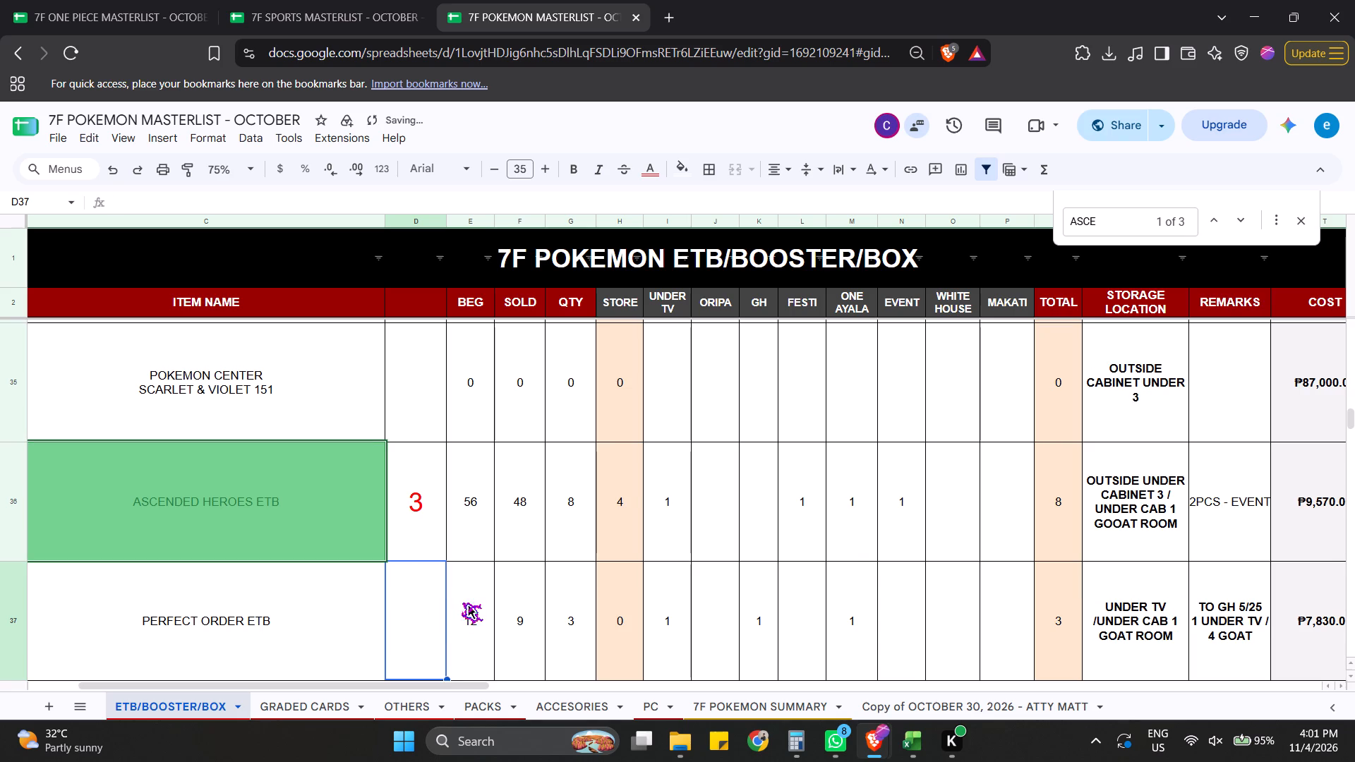
Search for "PER" and enter 1 in the new column for the Perfet Order Pokemon Center.
left_click_drag(1112, 222, 970, 227)
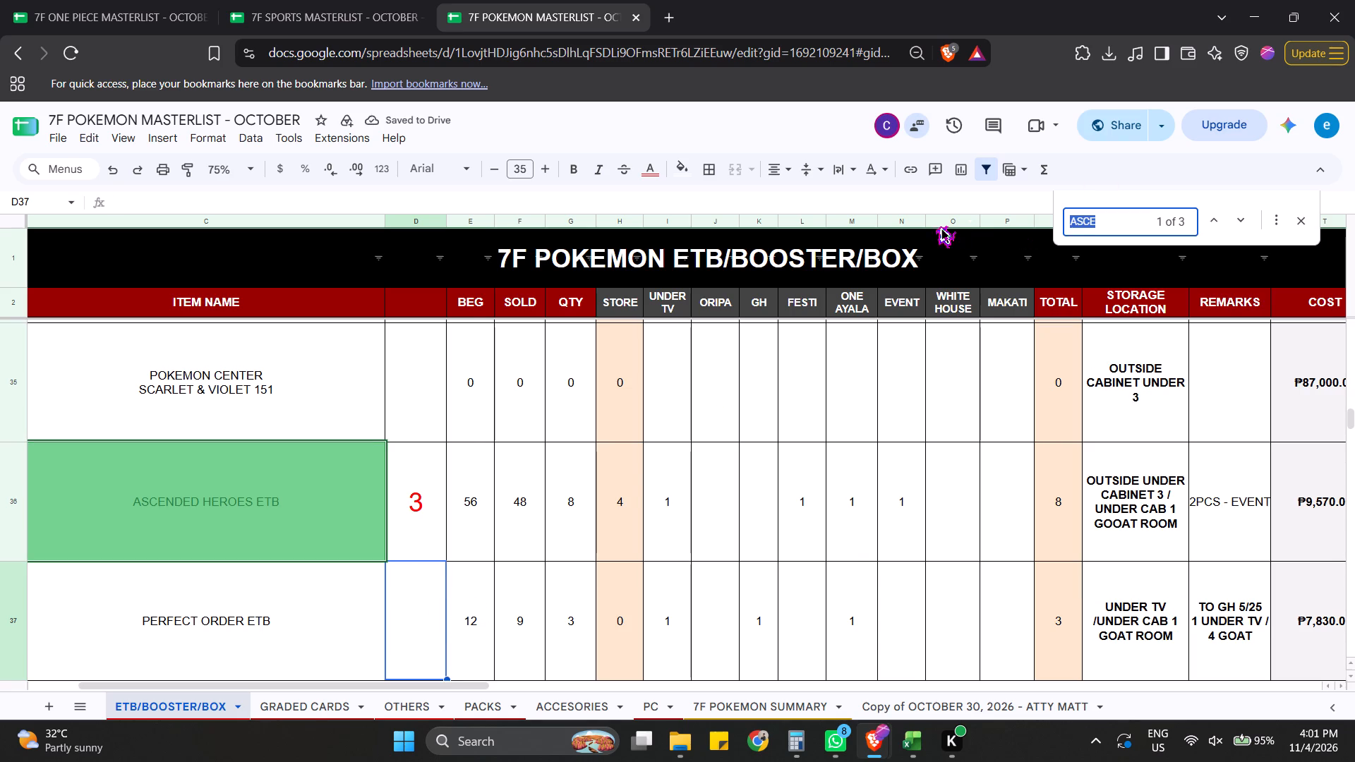
type("PERP")
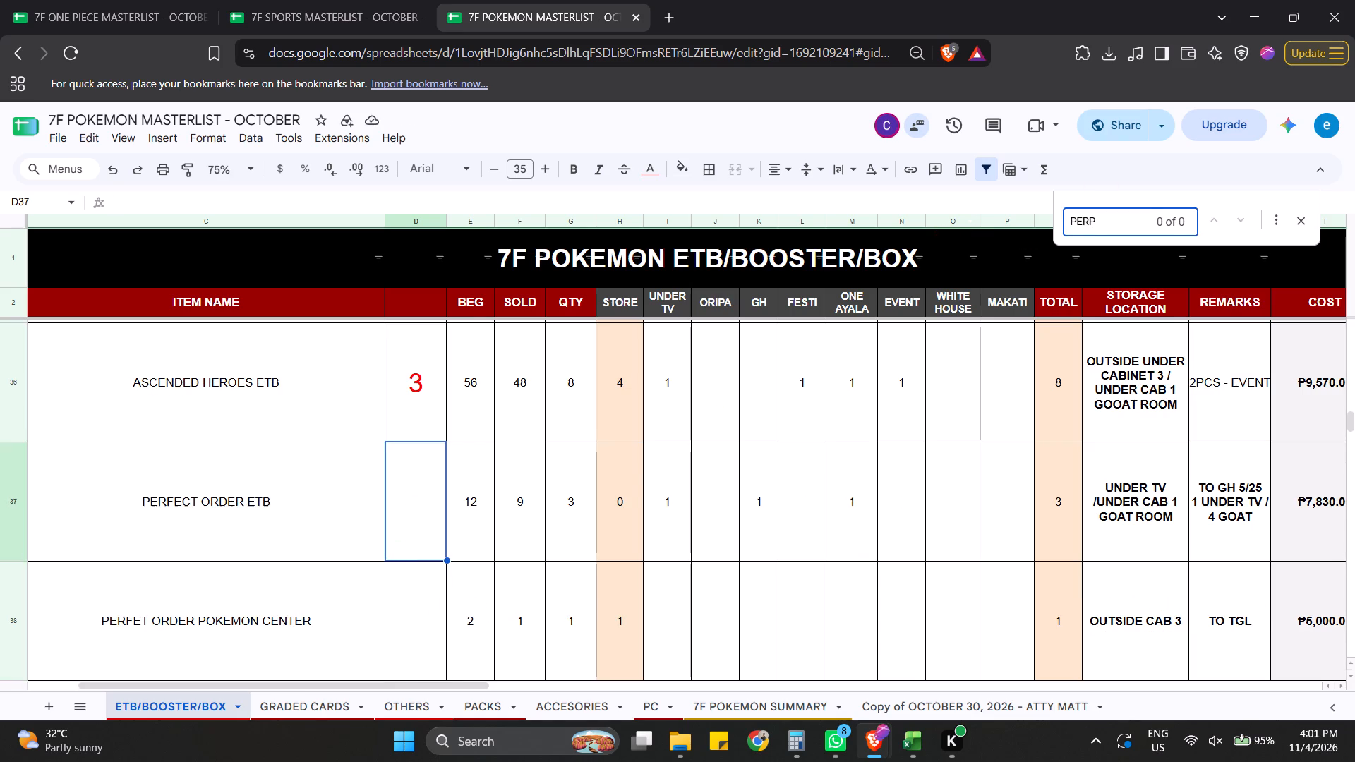
key("BackSpace")
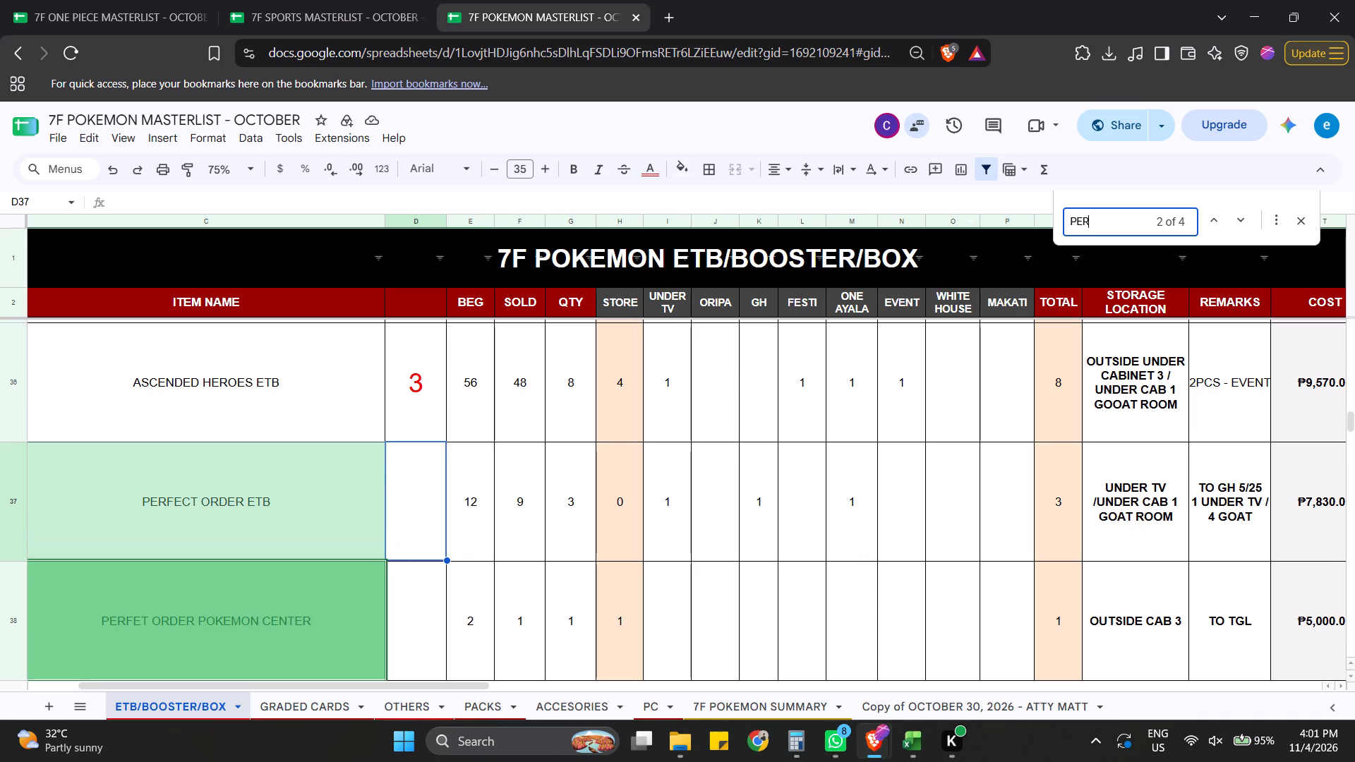
left_click(413, 612)
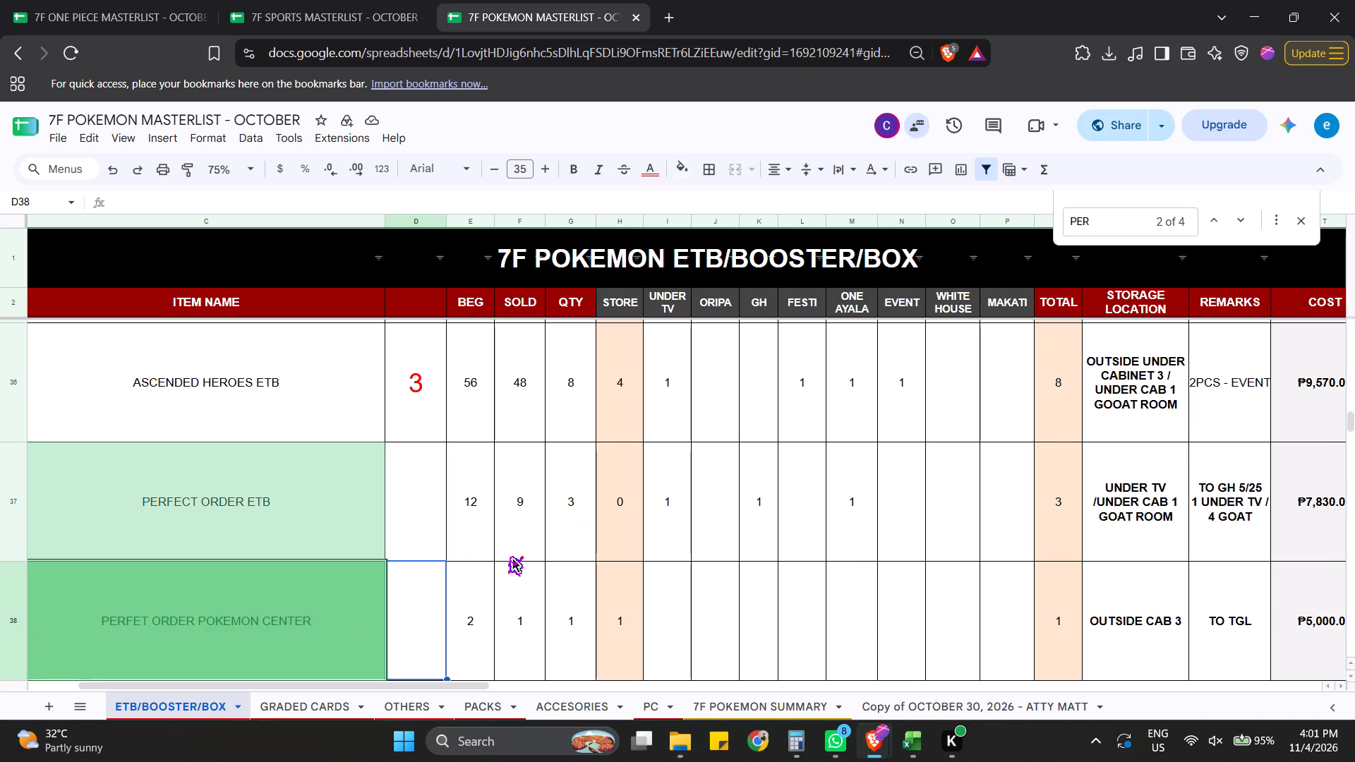
key("1")
key("Return")
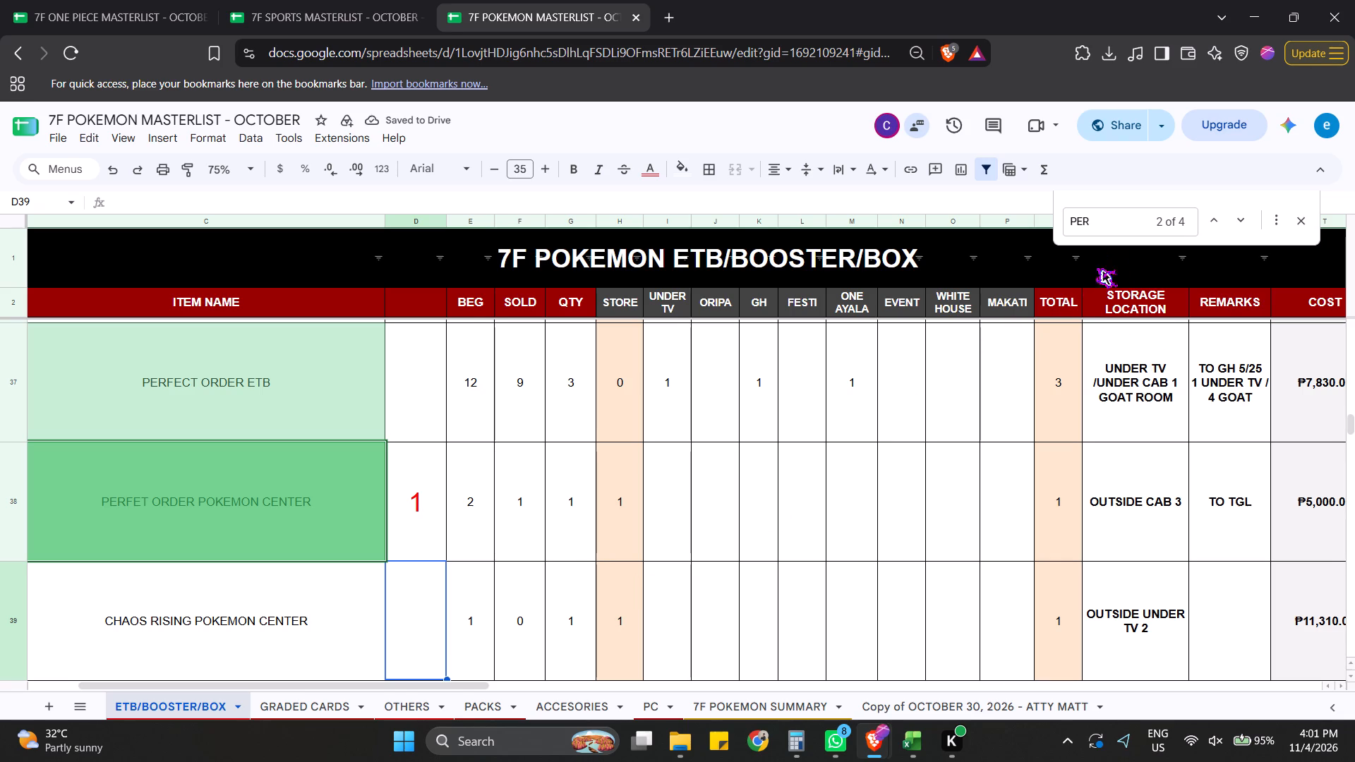
Search the ETB/BOOSTER/BOX sheet for "CH" to locate the Chaos Rising items.
left_click_drag(1114, 223, 1013, 221)
type("CH")
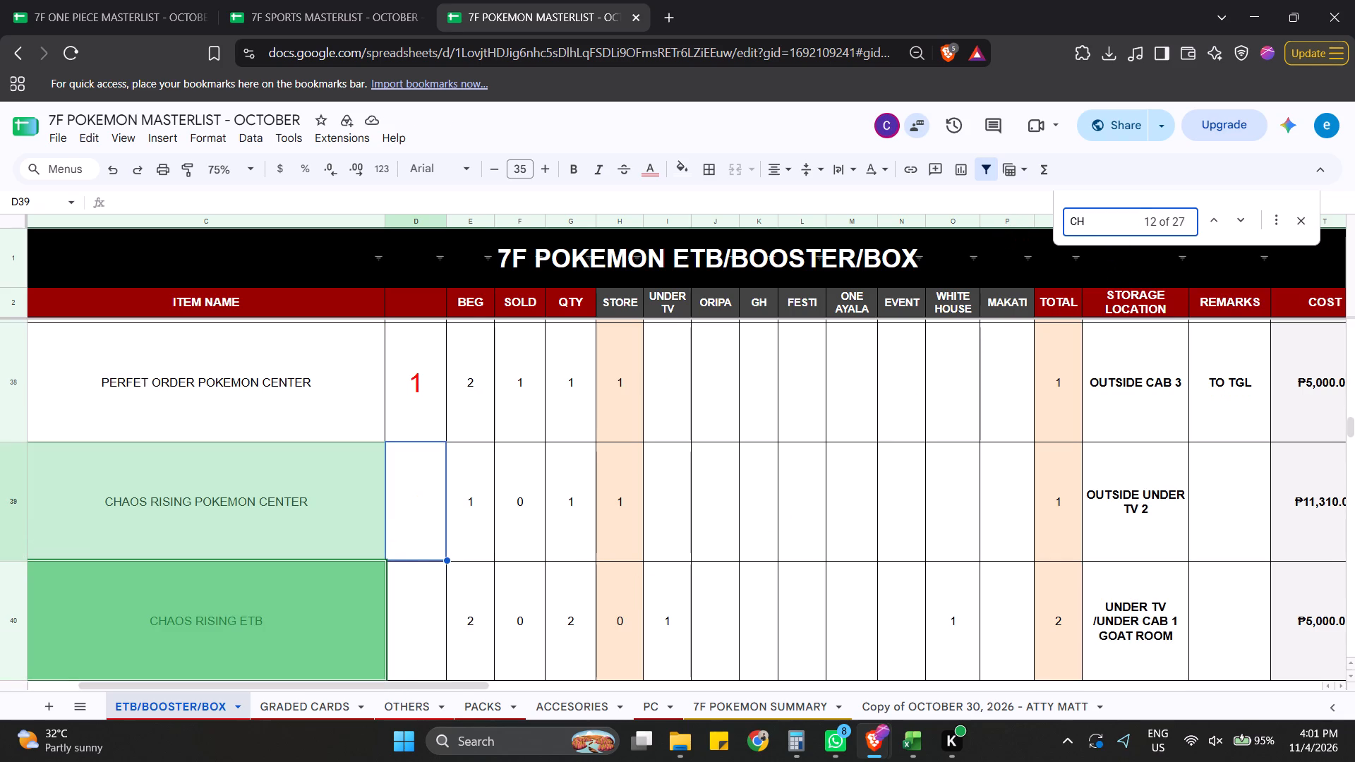
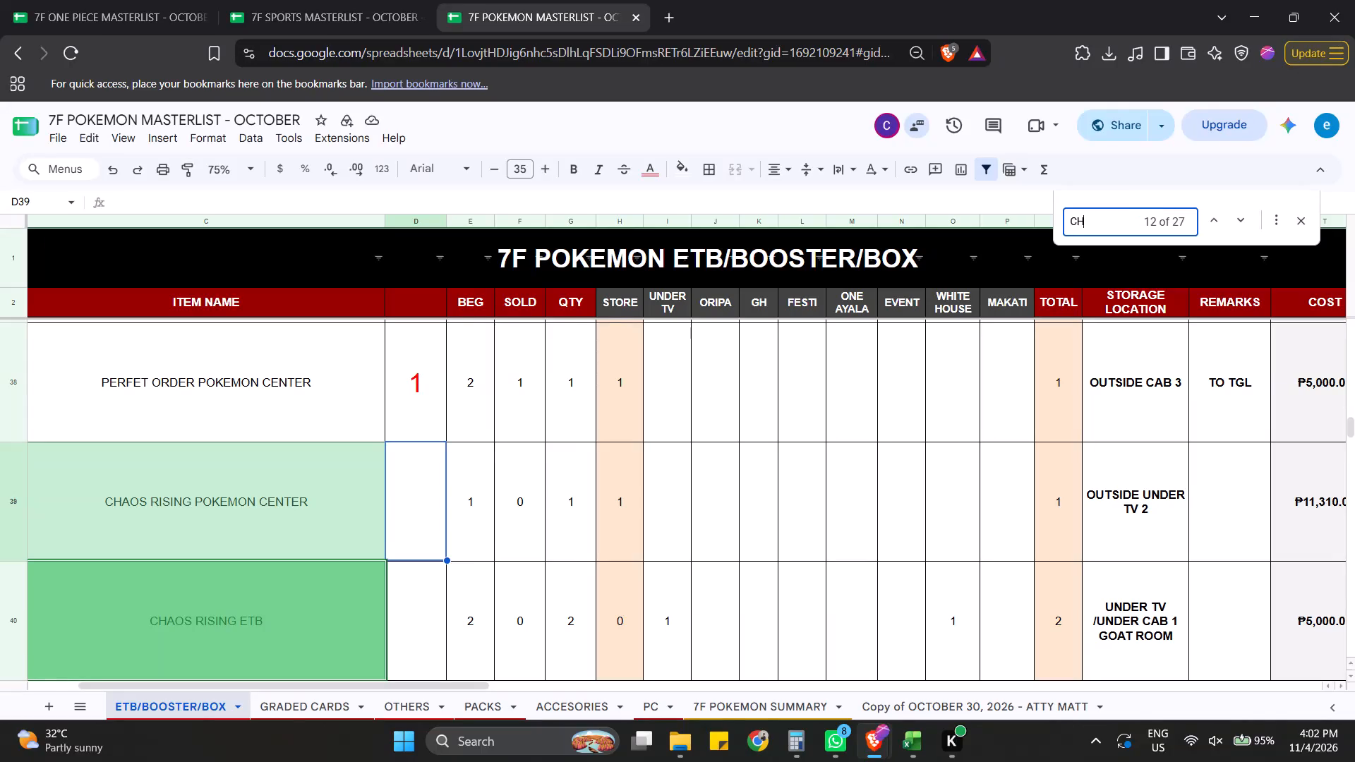
Search the ETB/BOOSTER/BOX sheet for "CHAM" and enter 1 in the new column for the Champions Path ETB.
type("AM")
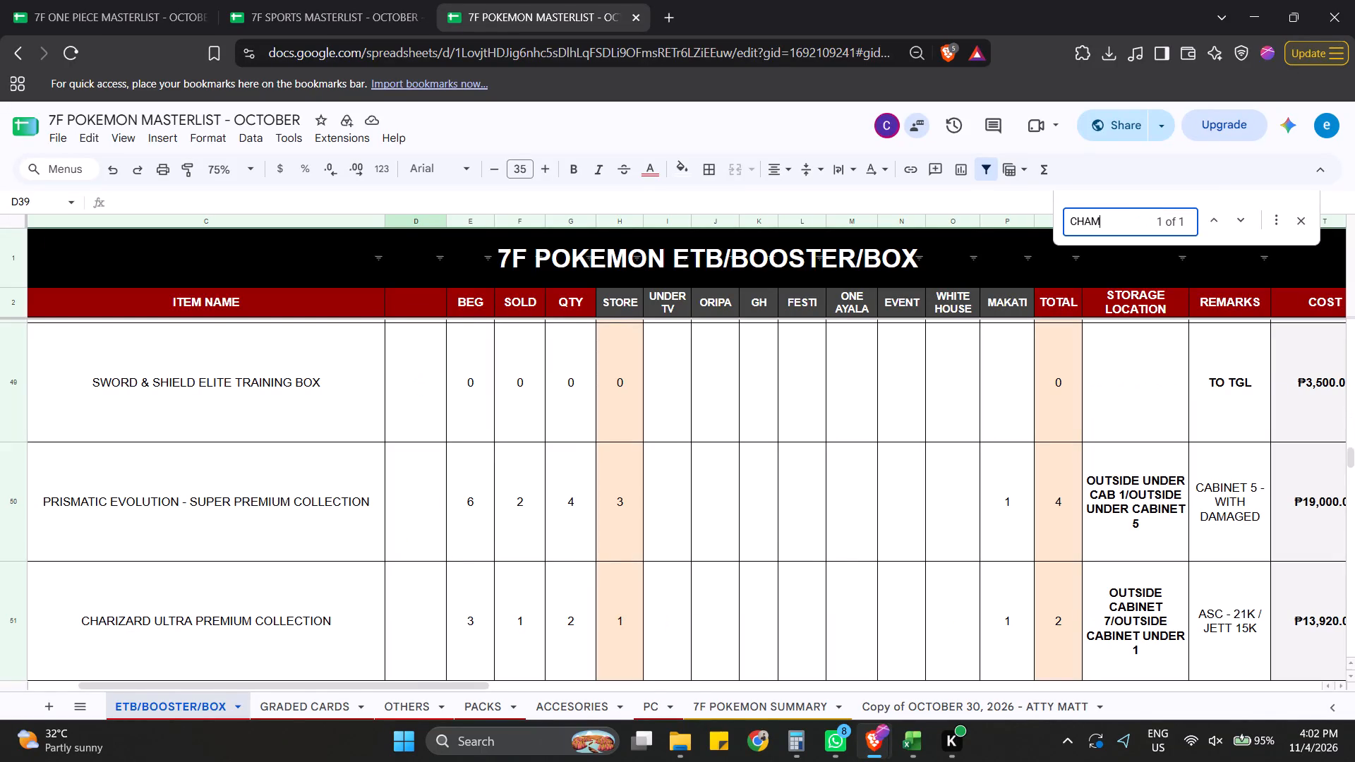
left_click(1240, 221)
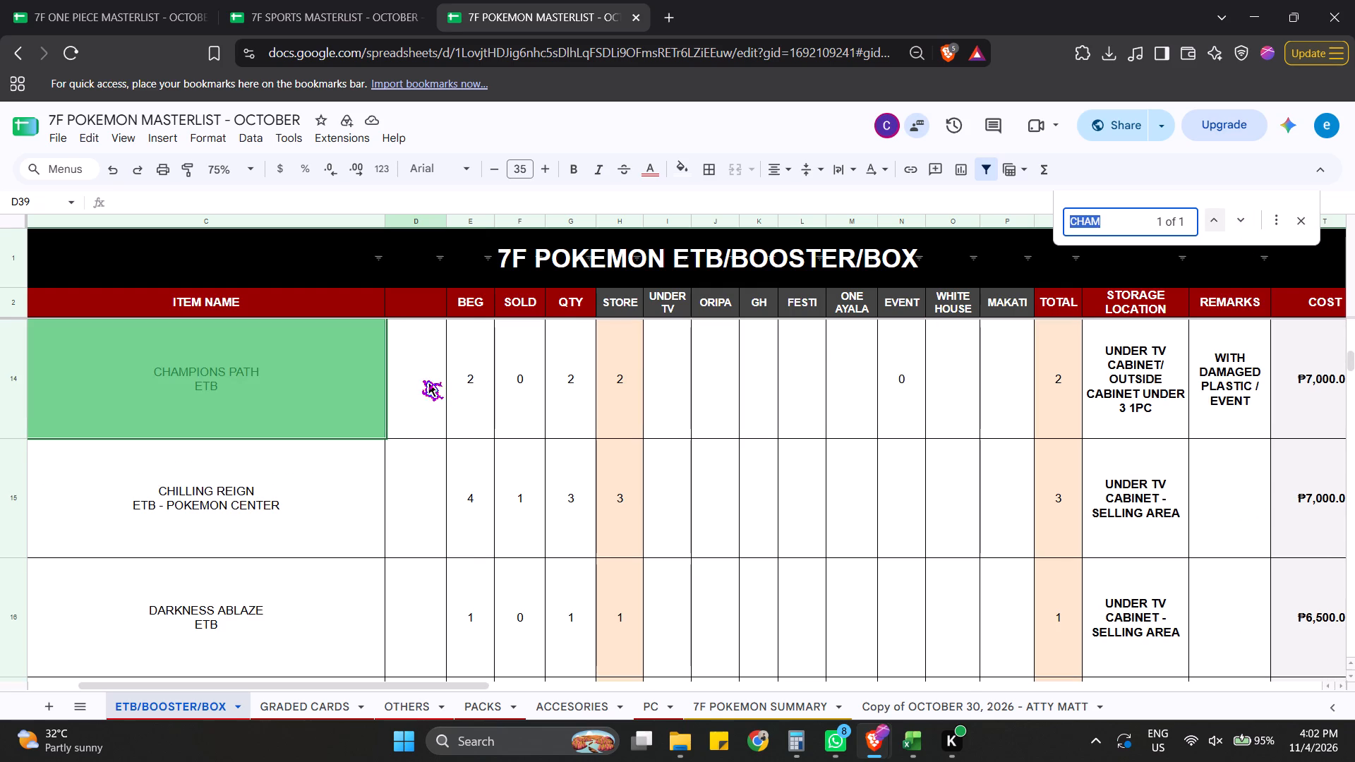
left_click(422, 380)
key("1")
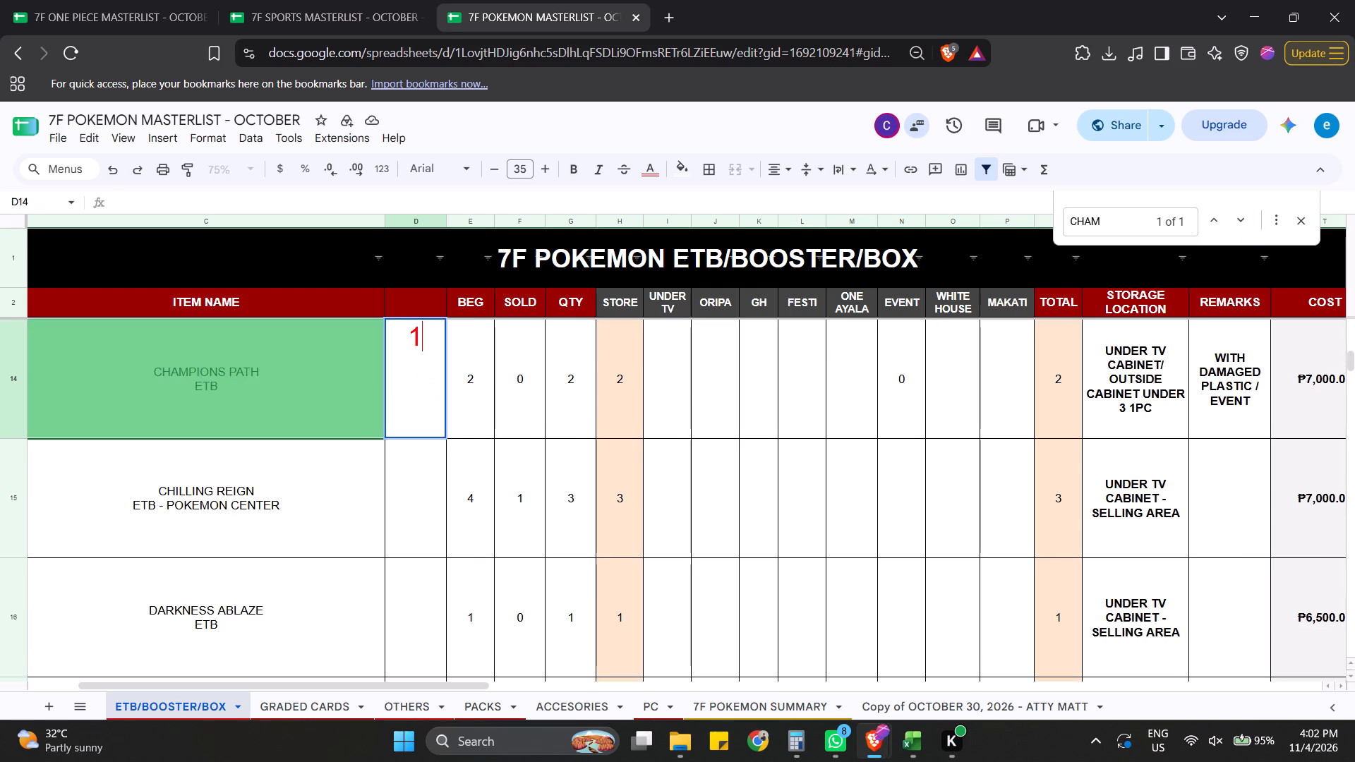
key("Return")
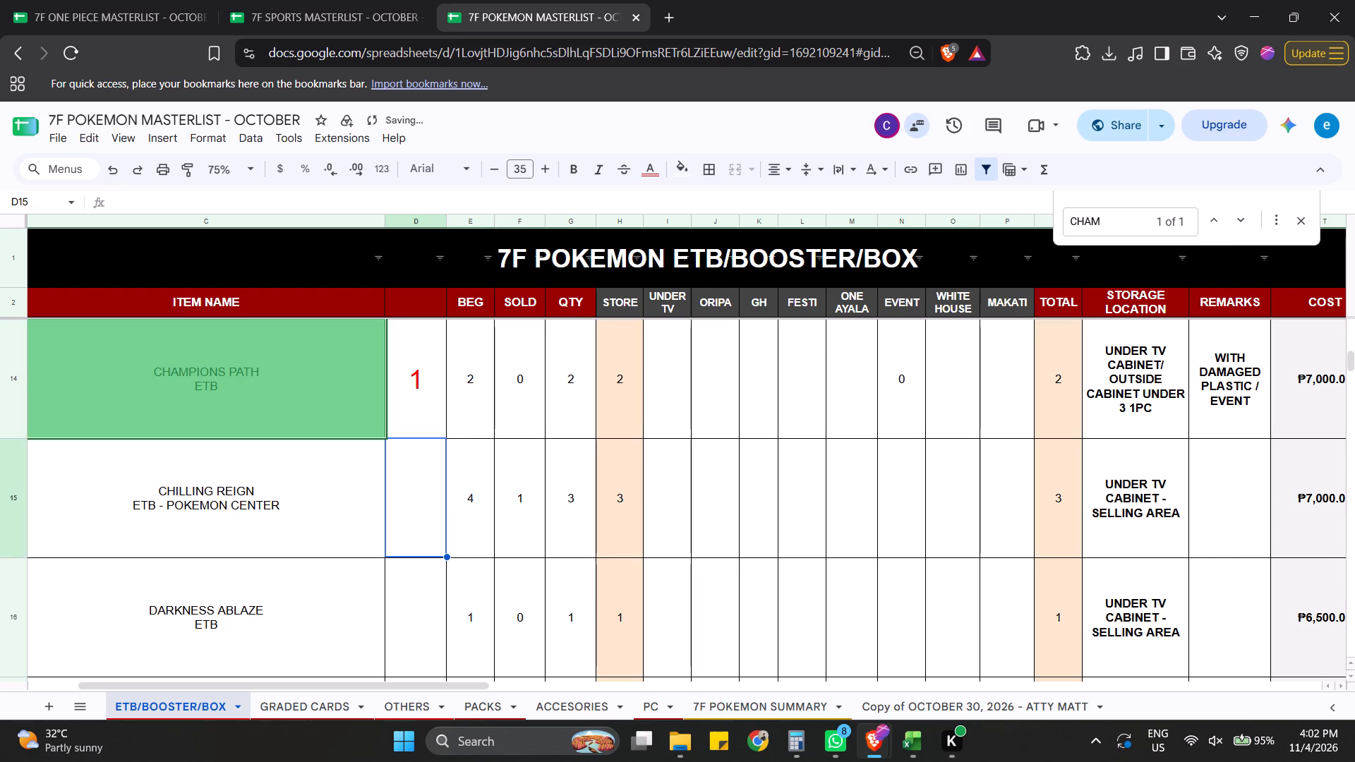
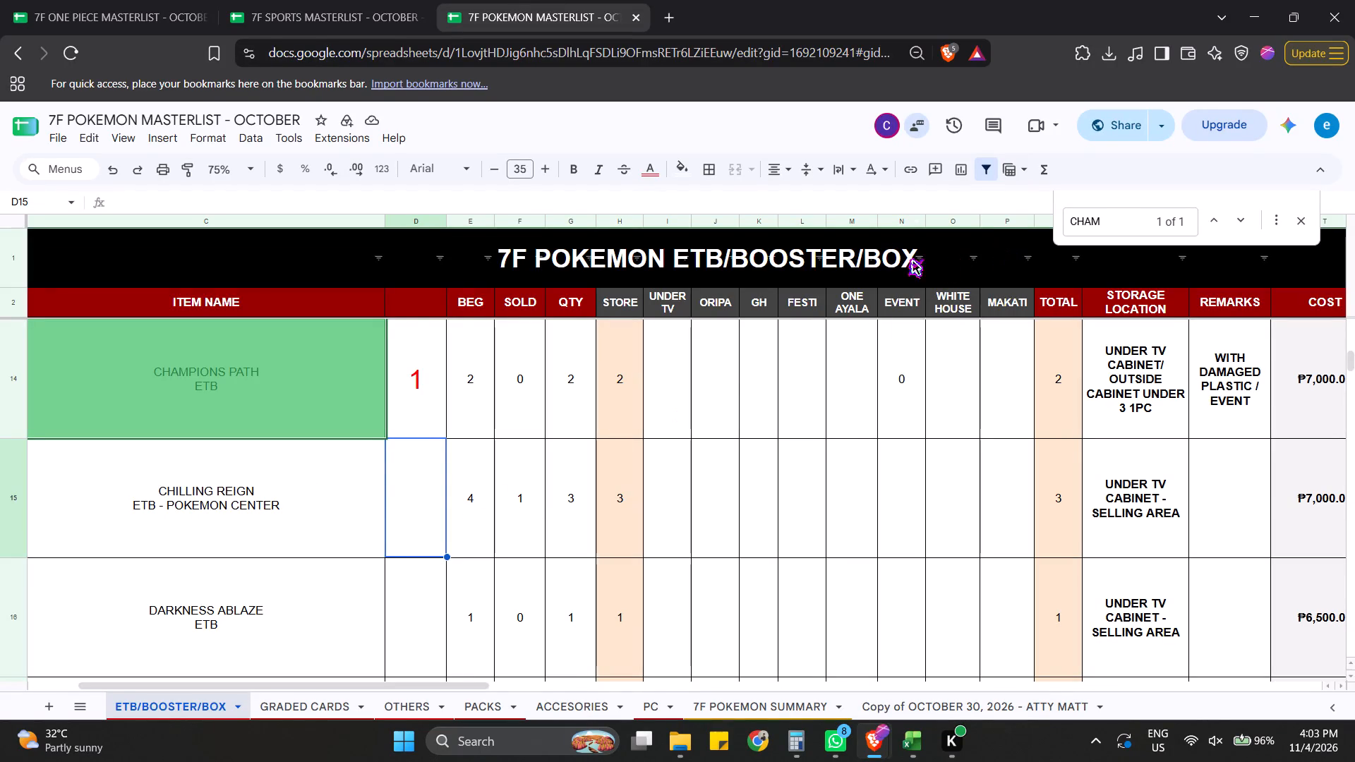
Search the ETB/BOOSTER/BOX sheet for "30TH" and enter 3 in the new column for the 30th Celebration ETB.
left_click_drag(1114, 222, 1037, 219)
type("30TH")
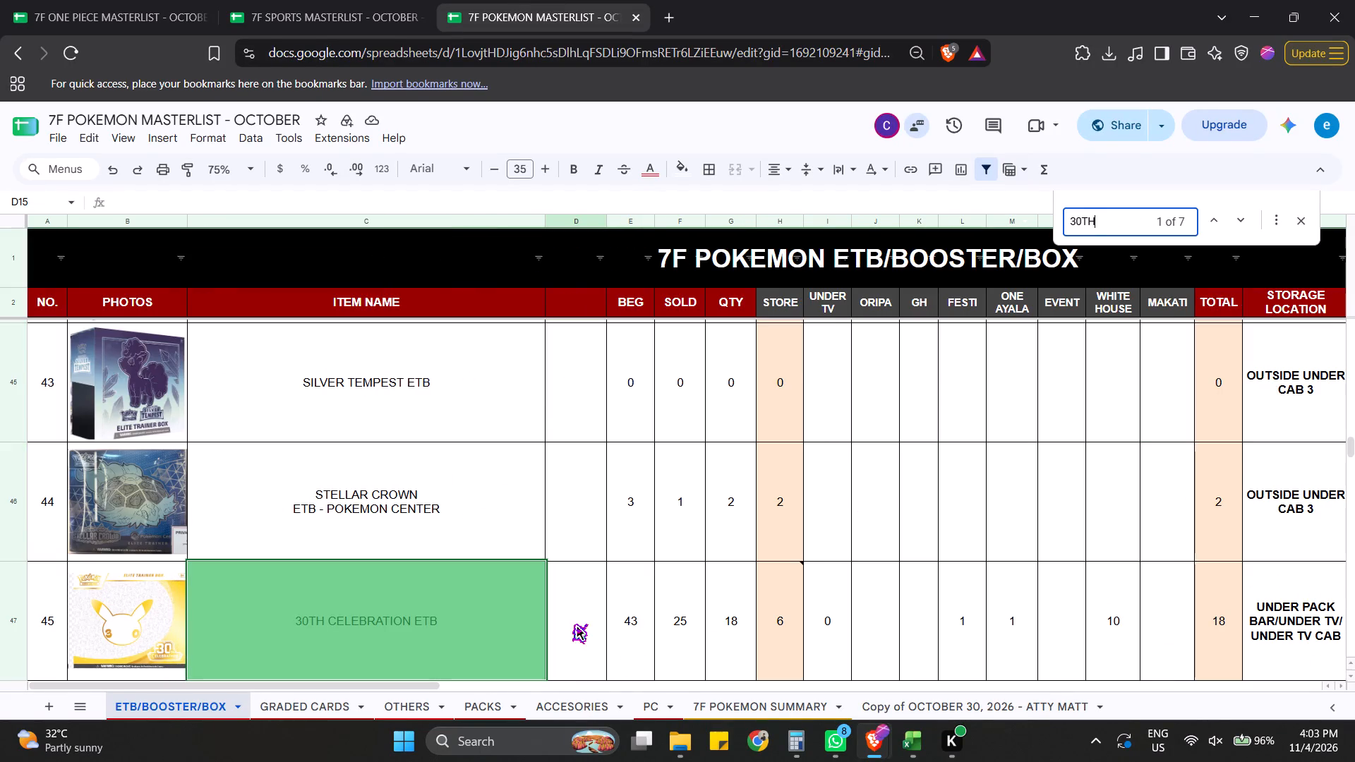
left_click(566, 619)
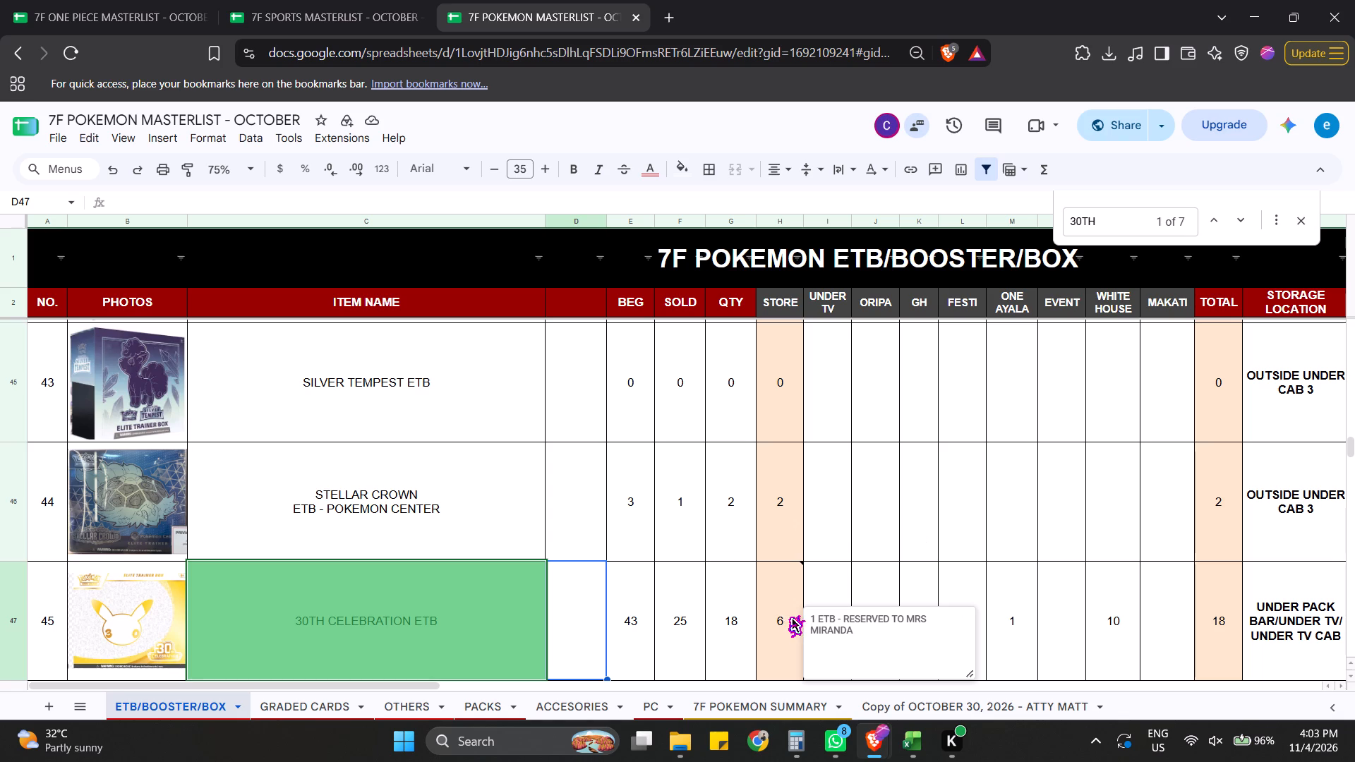
key("3")
key("Return")
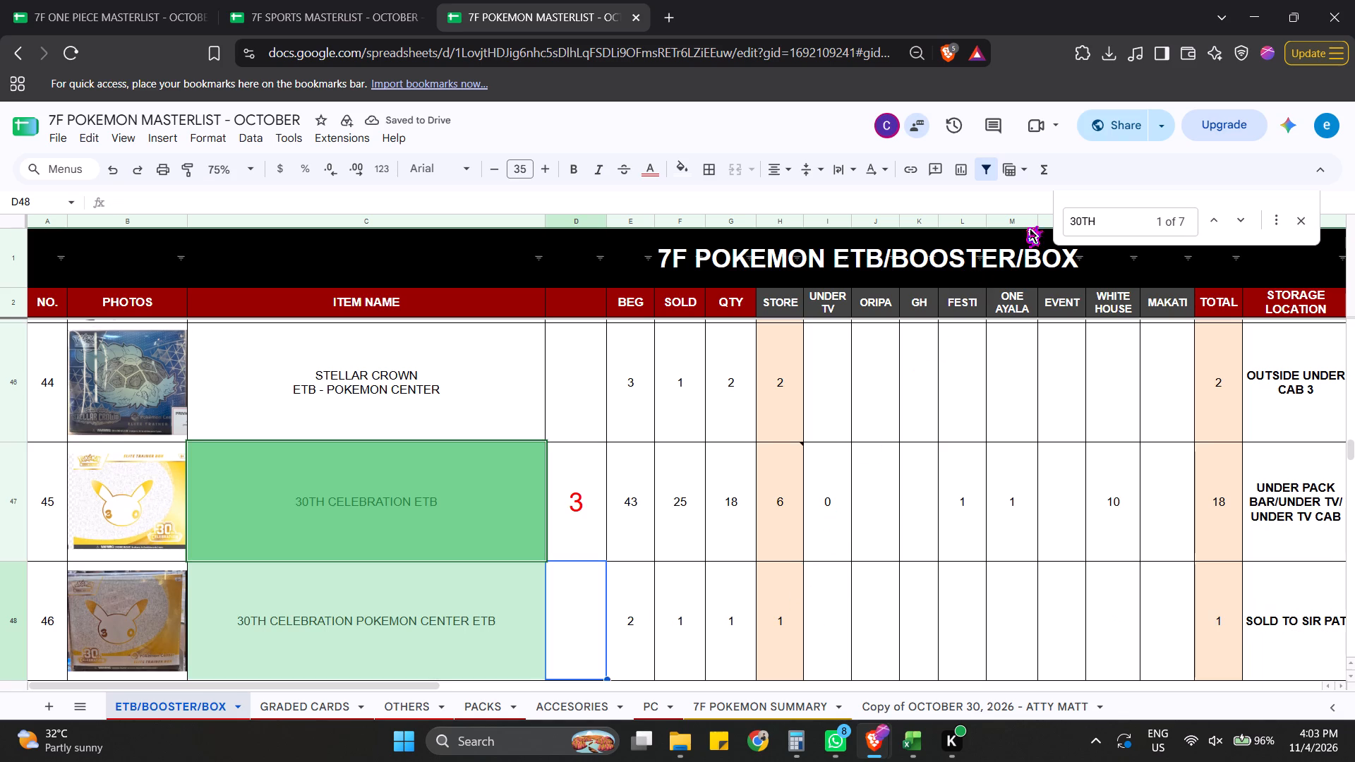
Search the sheet for "PITCH" and enter 5 in the new column for the Pitch Black ETB.
left_click_drag(1112, 218, 1013, 222)
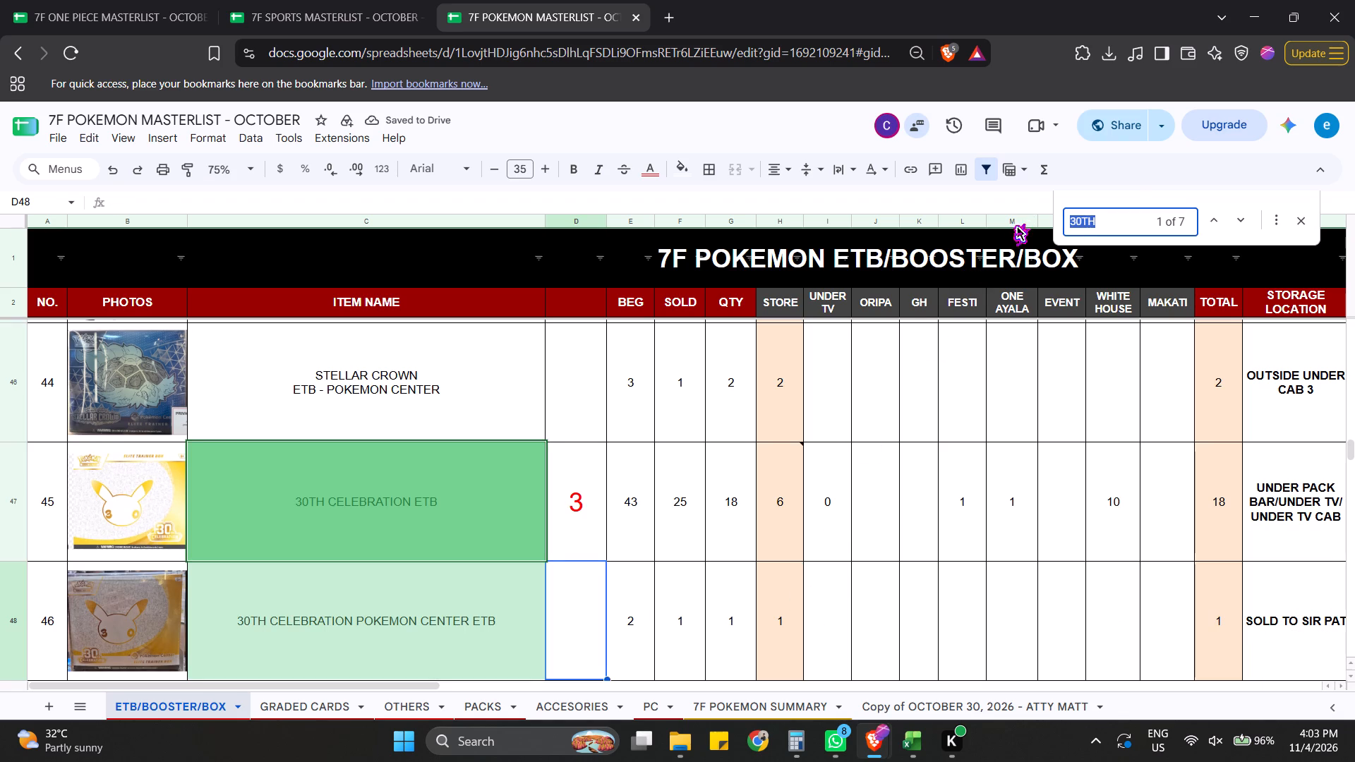
type("PITCH")
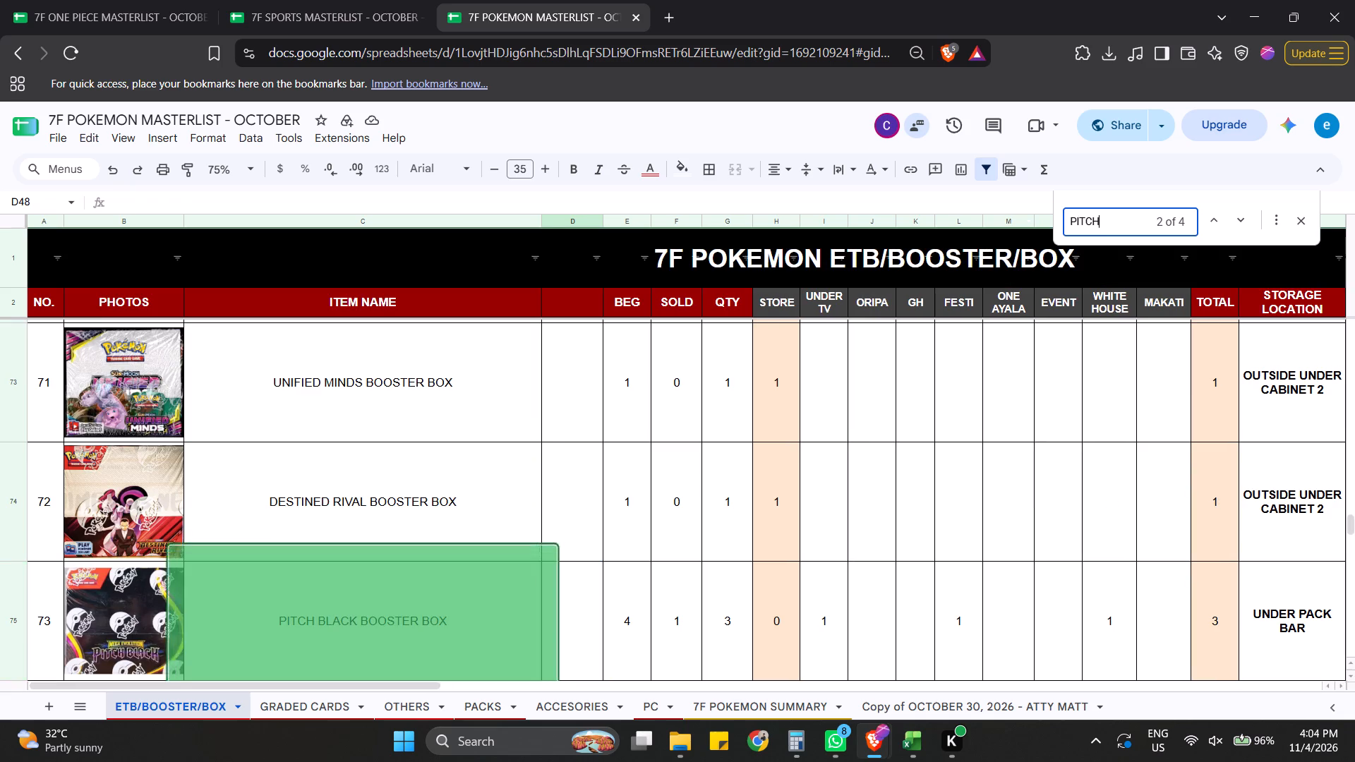
left_click(1212, 224)
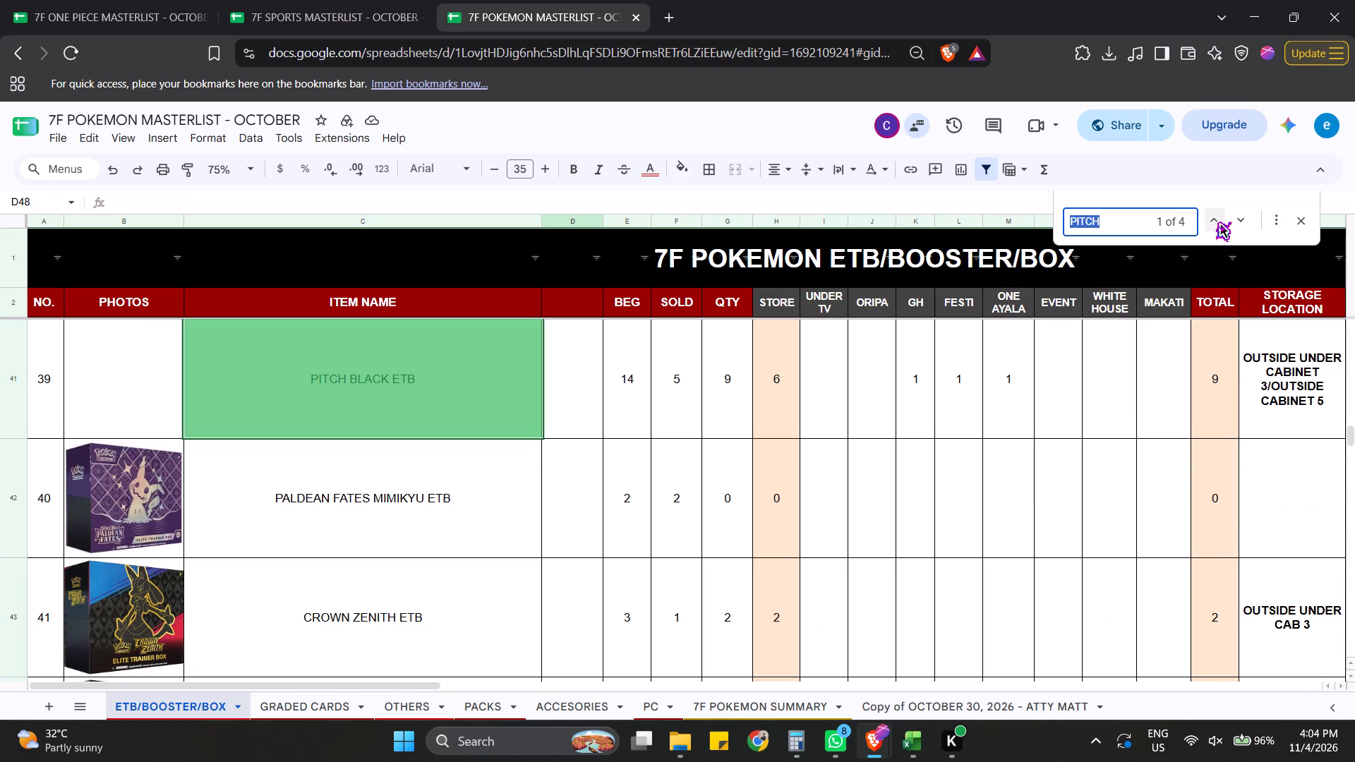
left_click(572, 384)
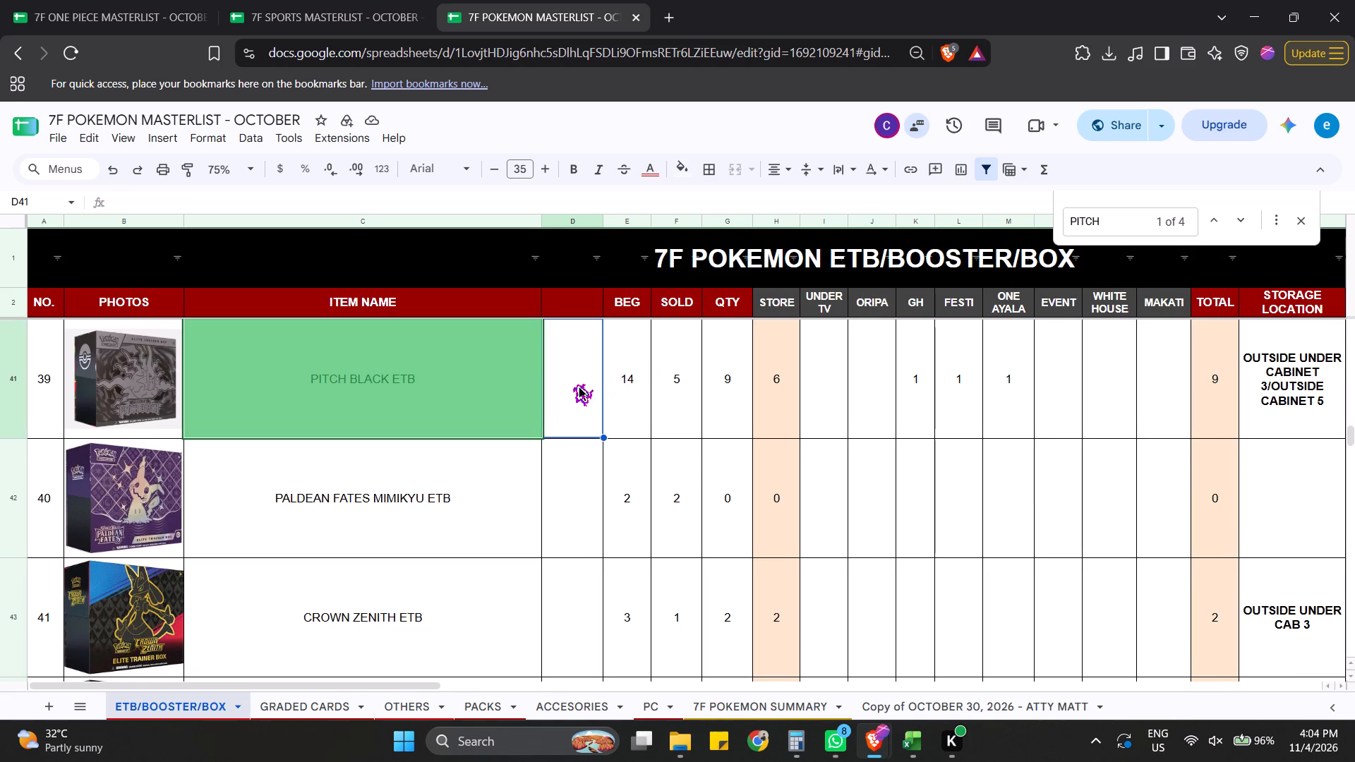
key("5")
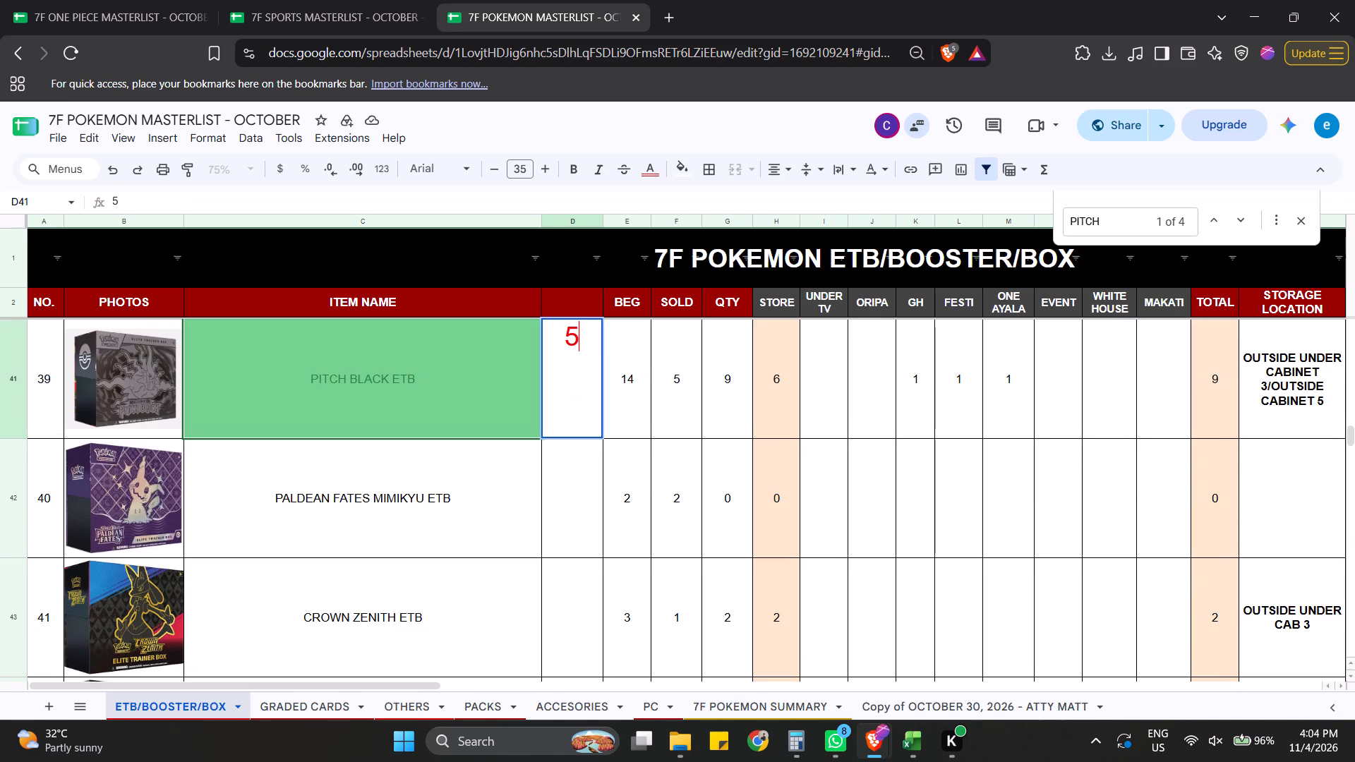
key("Return")
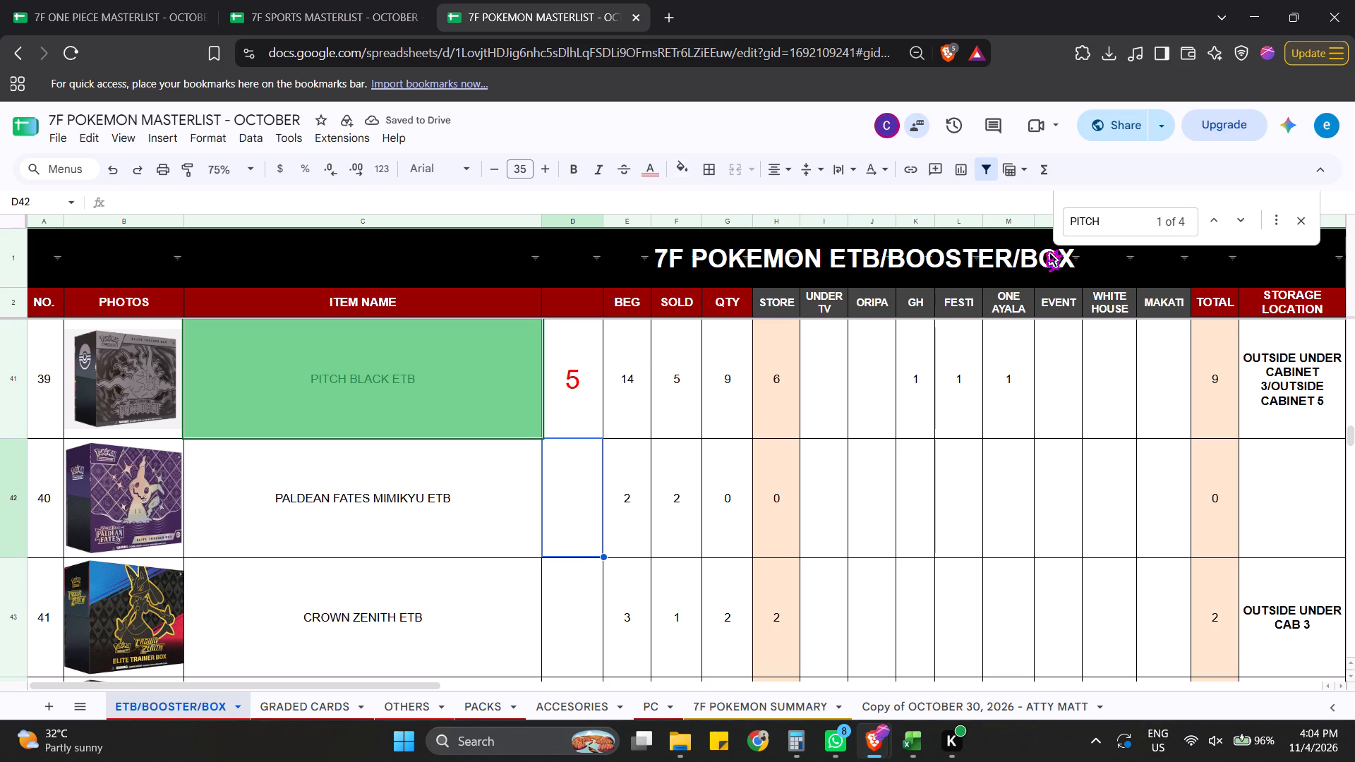
Search the sheet for "PRIS" and enter 6 in the new column for the Prismatic Evolution ETB.
left_click_drag(1116, 216, 986, 221)
type("PRIS")
left_click(1238, 220)
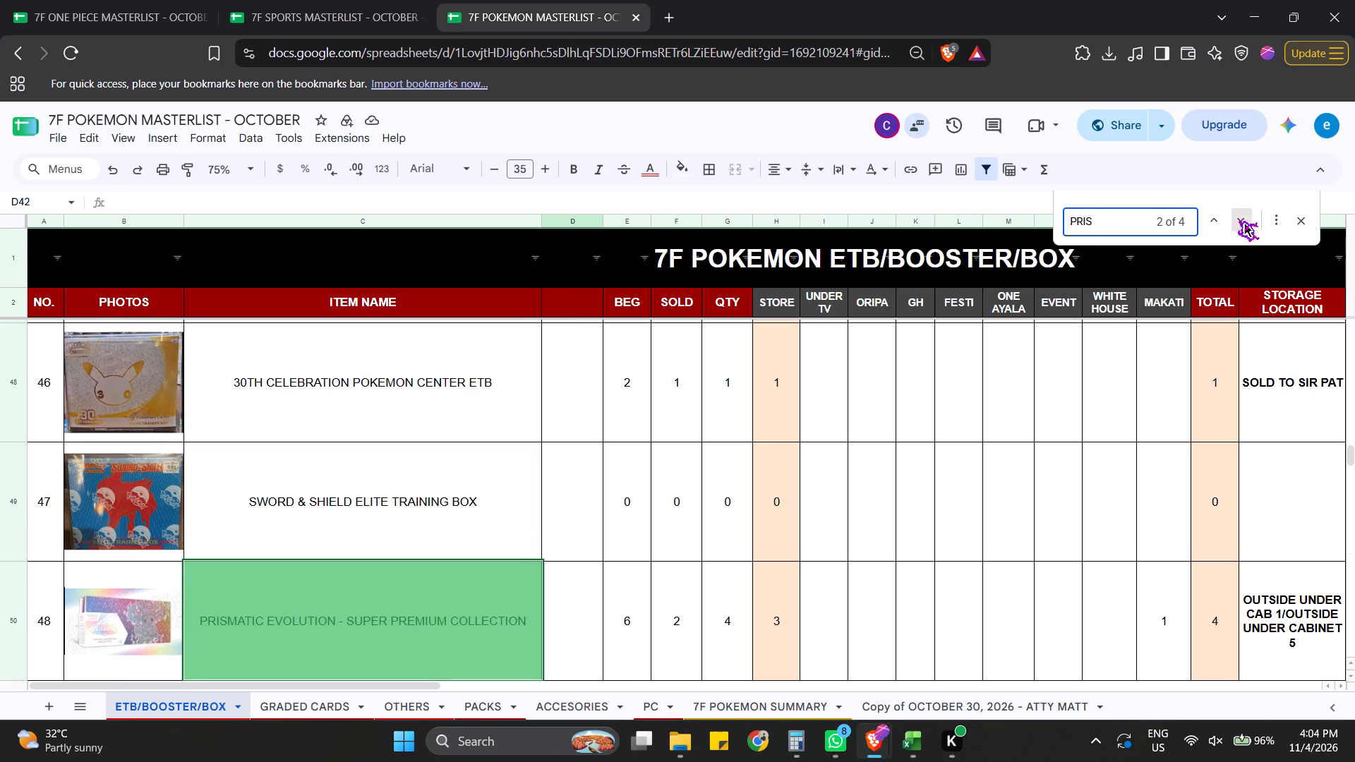
left_click(1238, 220)
left_click(1238, 220)
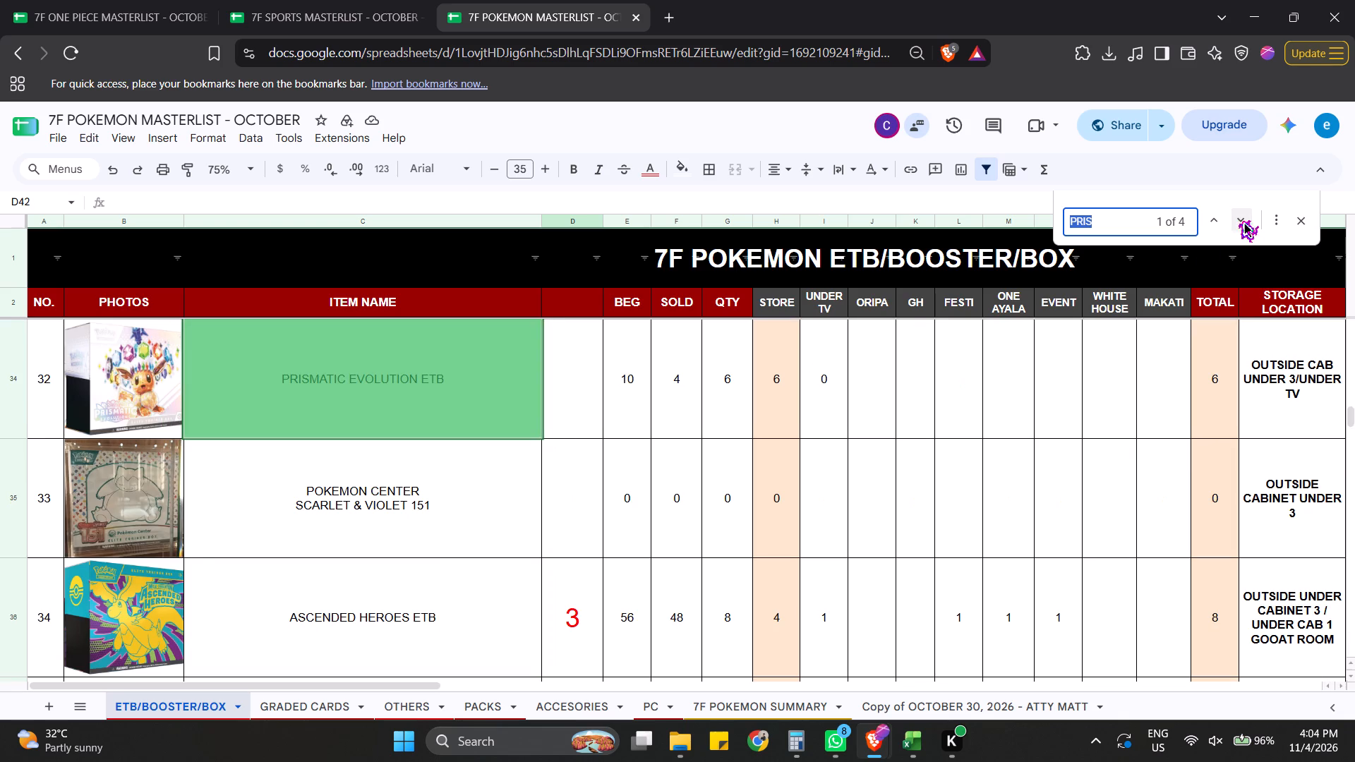
left_click(576, 361)
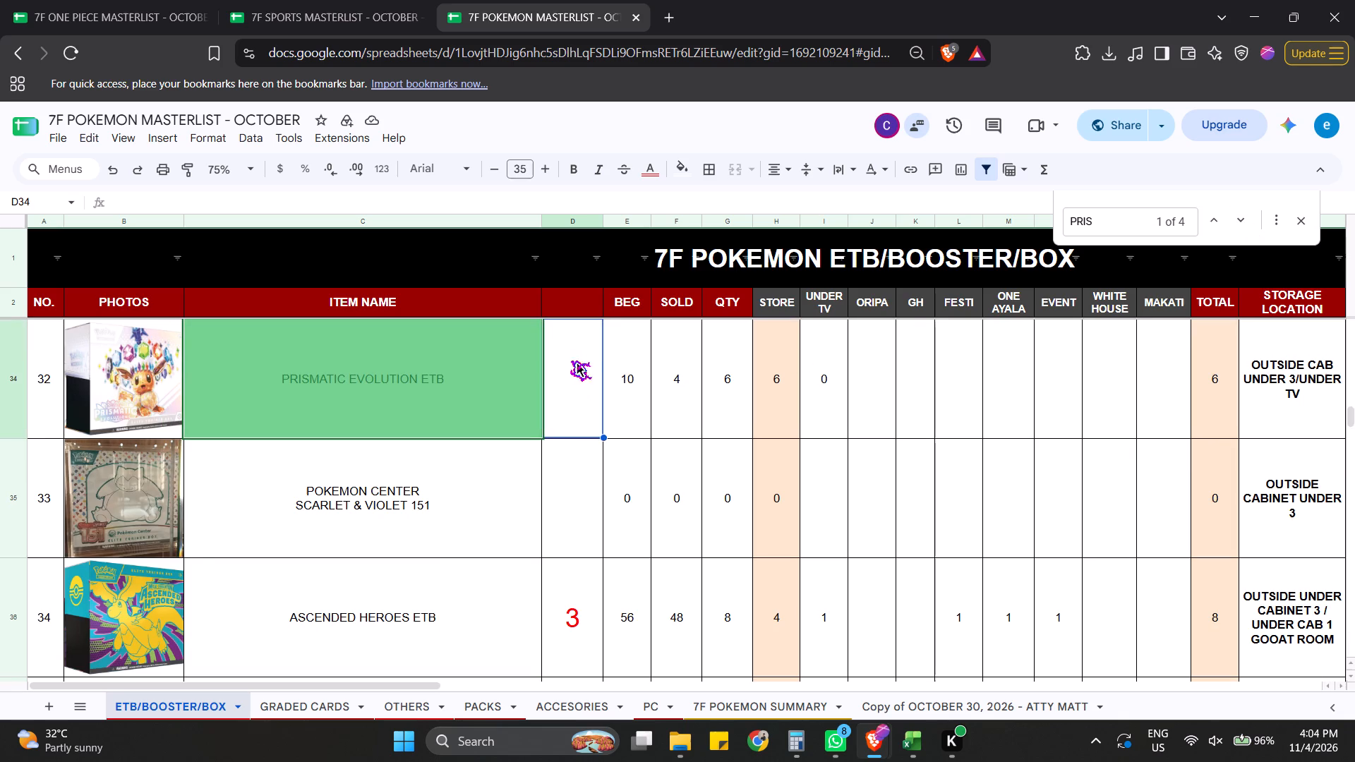
key("6")
key("Return")
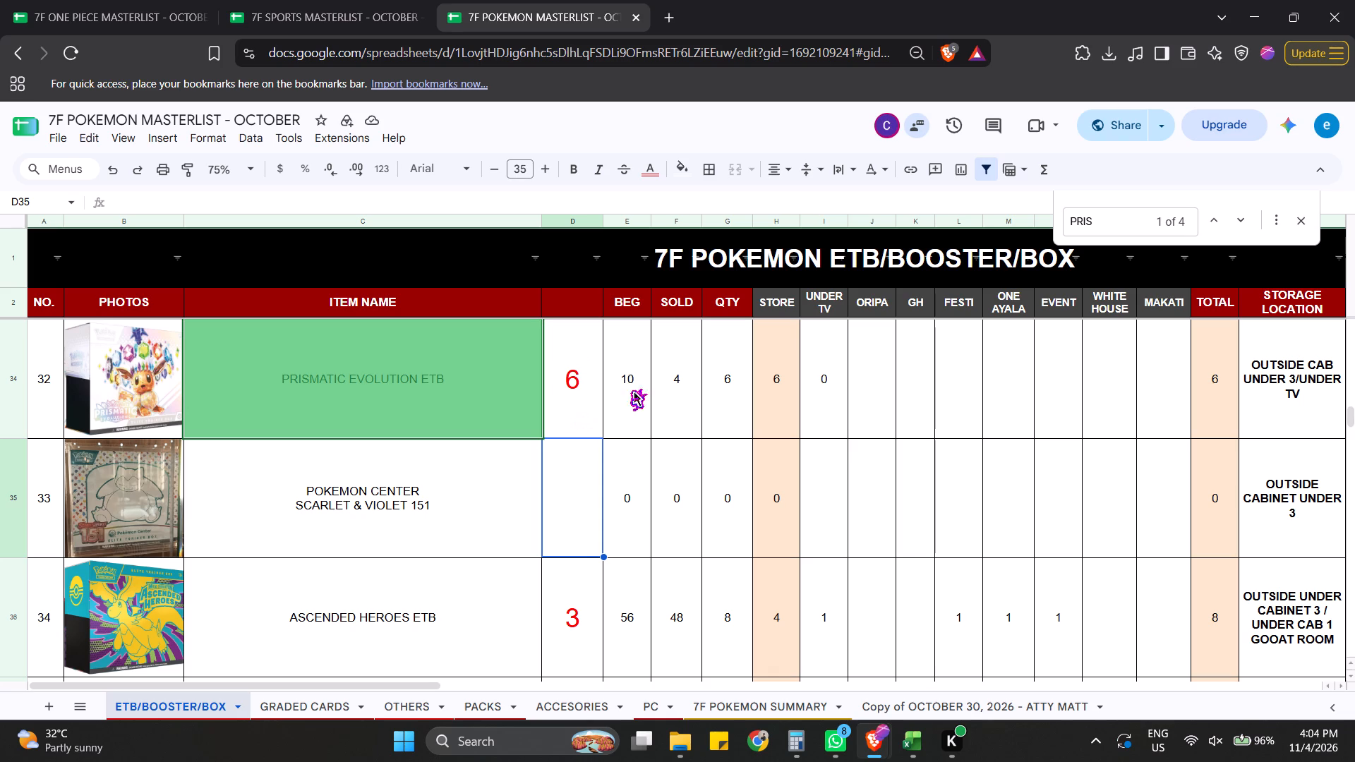
Search the OTHERS sheet for "CHAR" and select the new-column cell for the Ascended Hereos Blister Charmander.
scroll(608, 422, "up", 4)
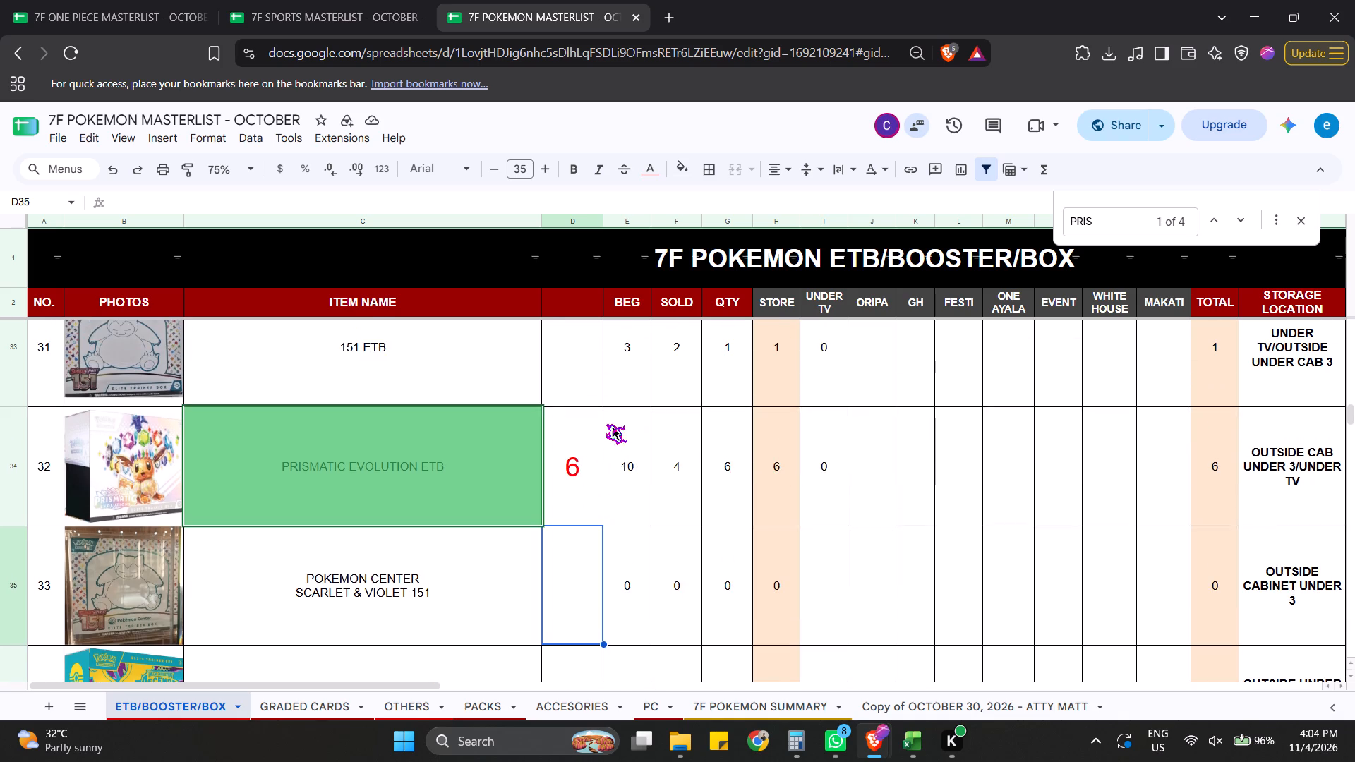
scroll(611, 471, "up", 6)
left_click_drag(1110, 216, 1018, 221)
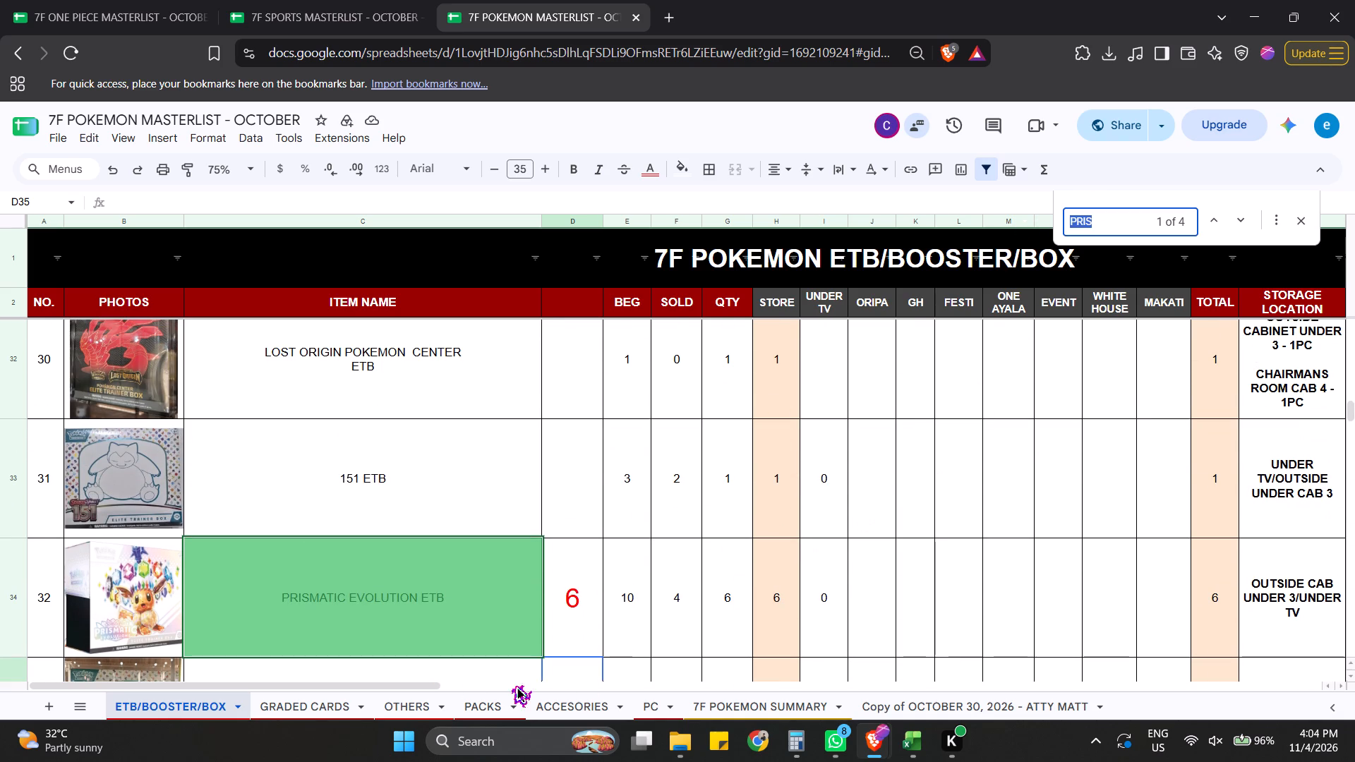
left_click(401, 700)
left_click_drag(1107, 219, 1002, 221)
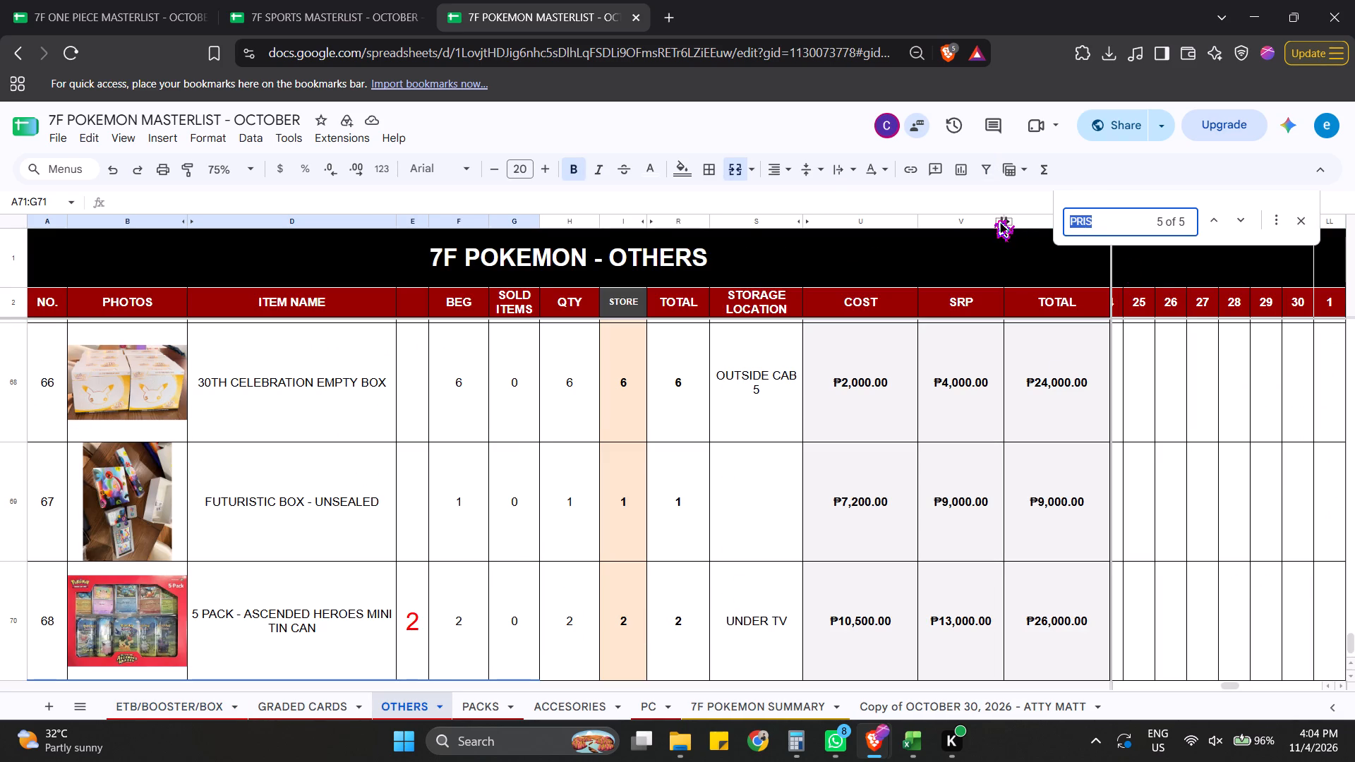
type("CHA")
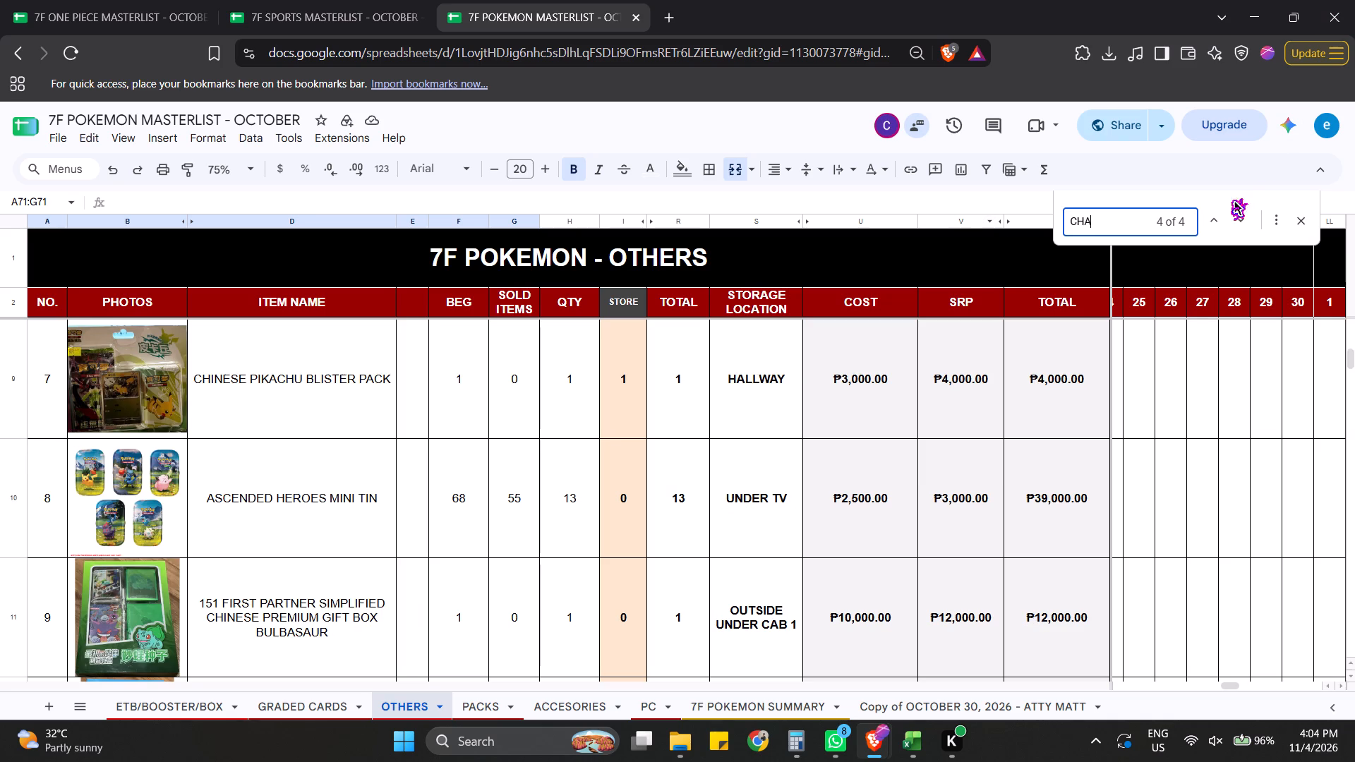
key("r")
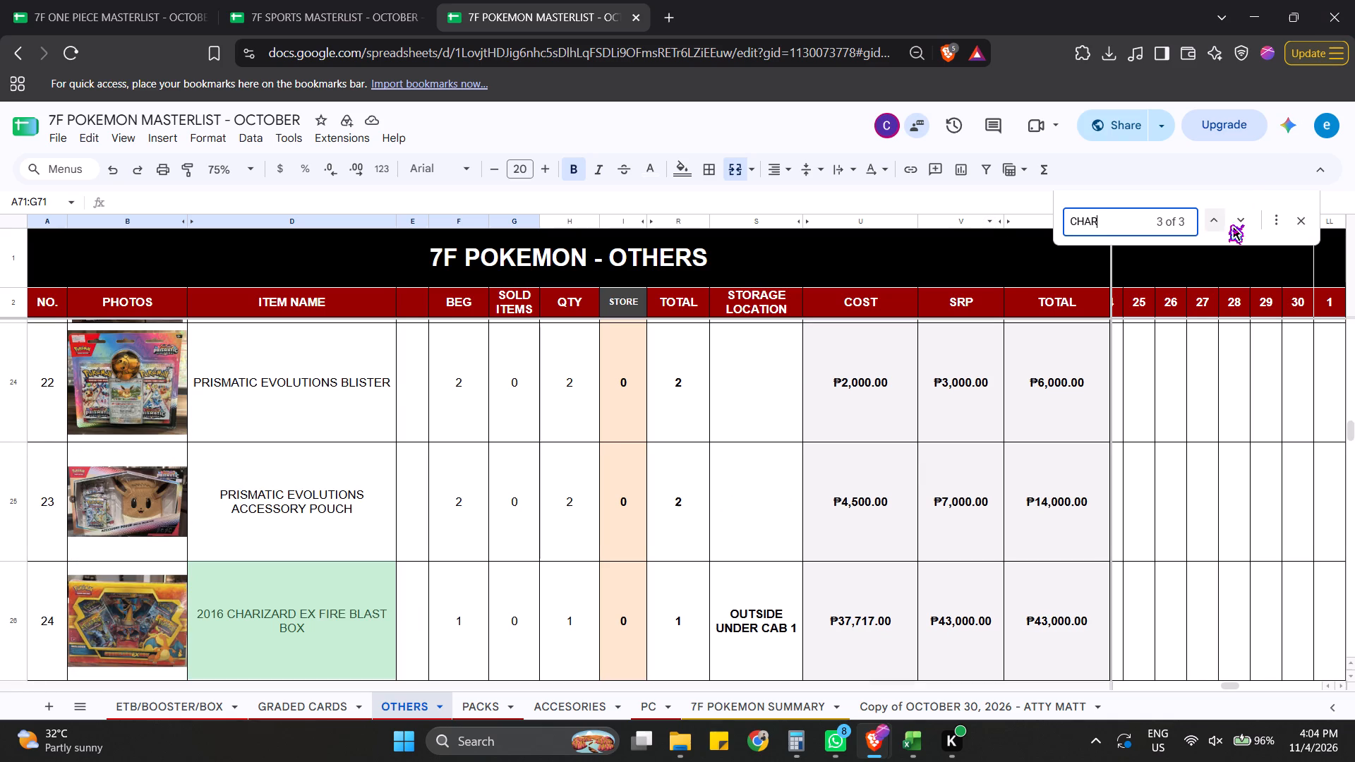
left_click(1234, 221)
left_click(1241, 220)
left_click(1241, 220)
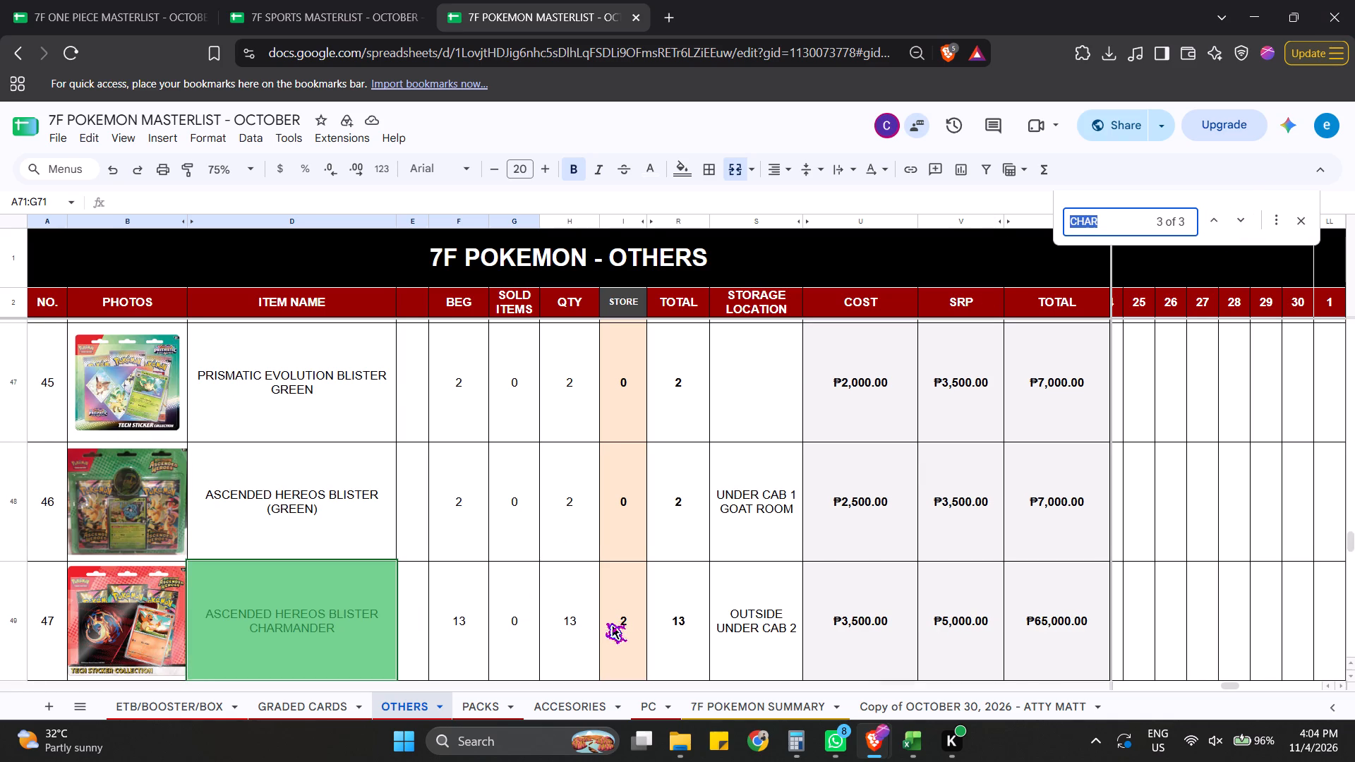
scroll(432, 615, "down", 4)
left_click(413, 534)
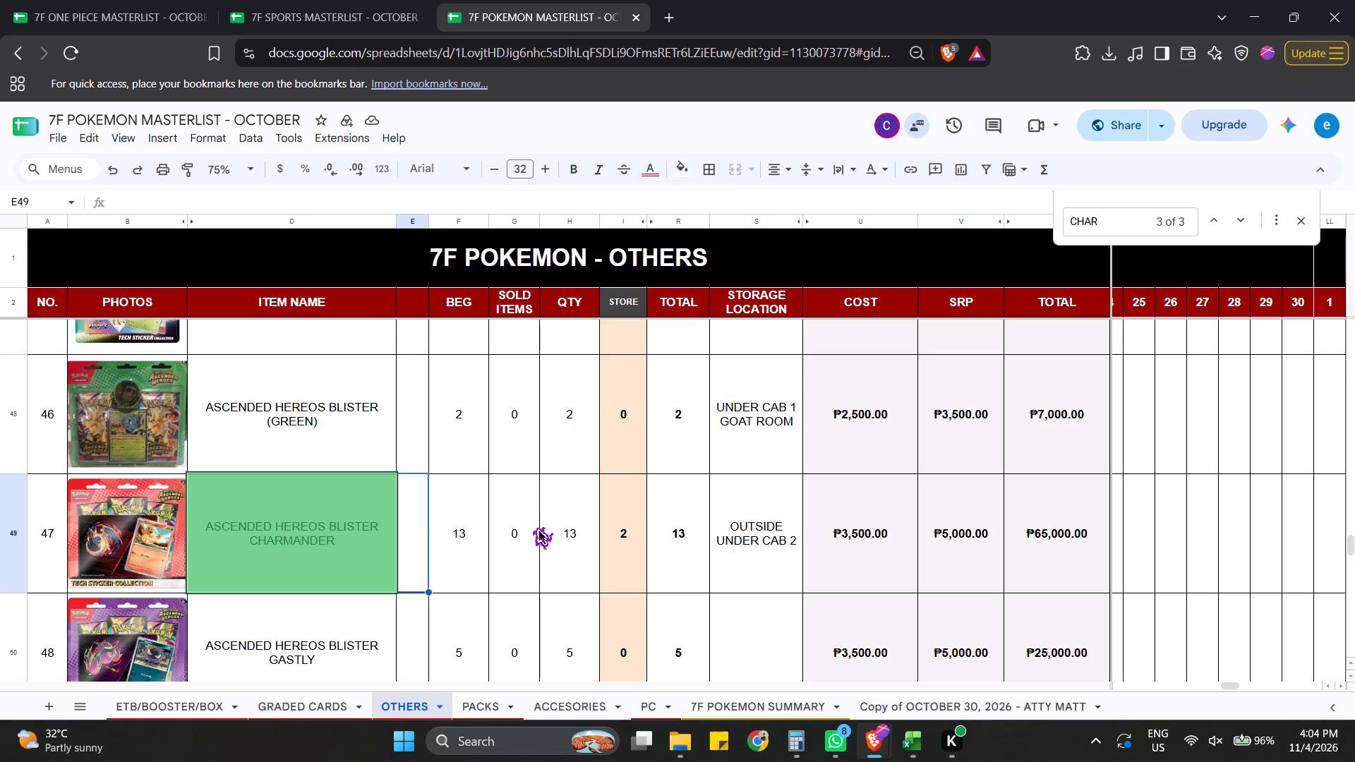
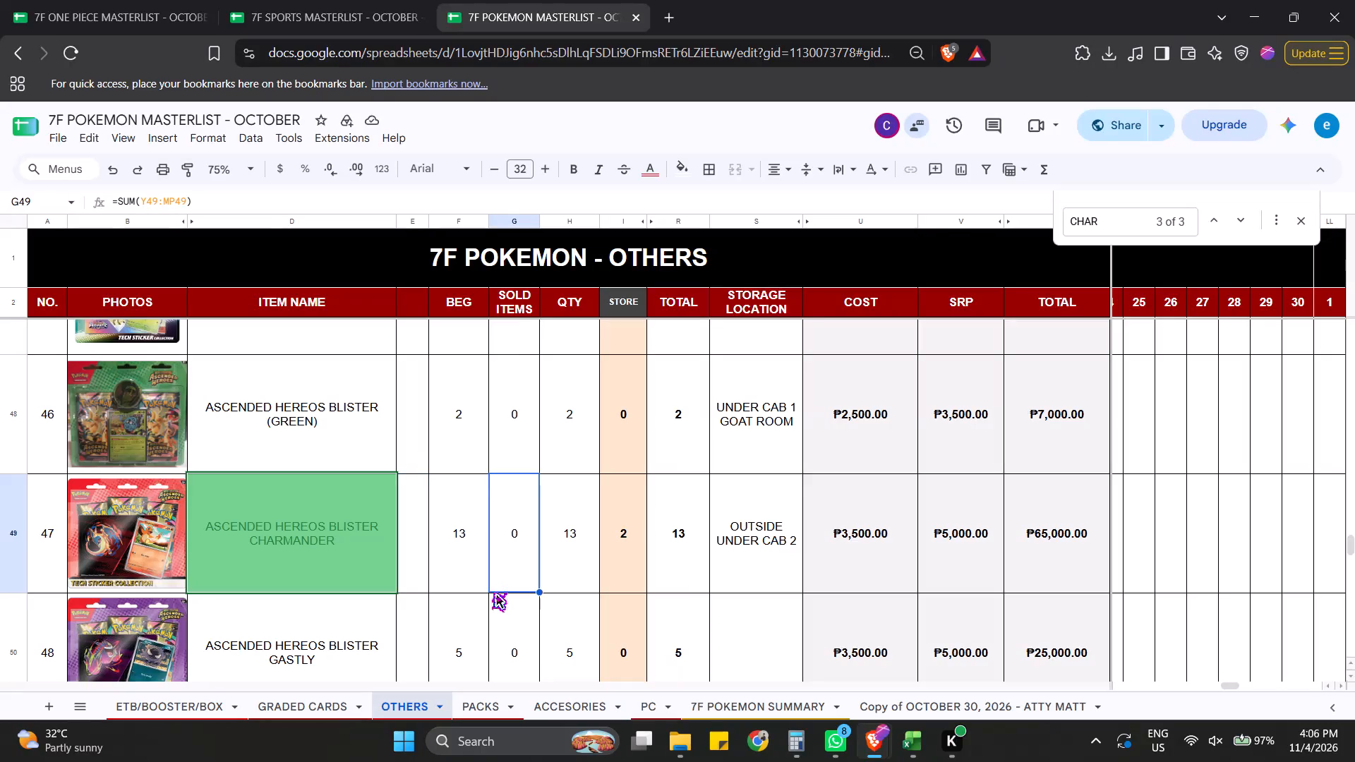
Enter 2 in the new column for the Ascended Hereos Blister Charmander.
left_click(430, 551)
left_click(413, 548)
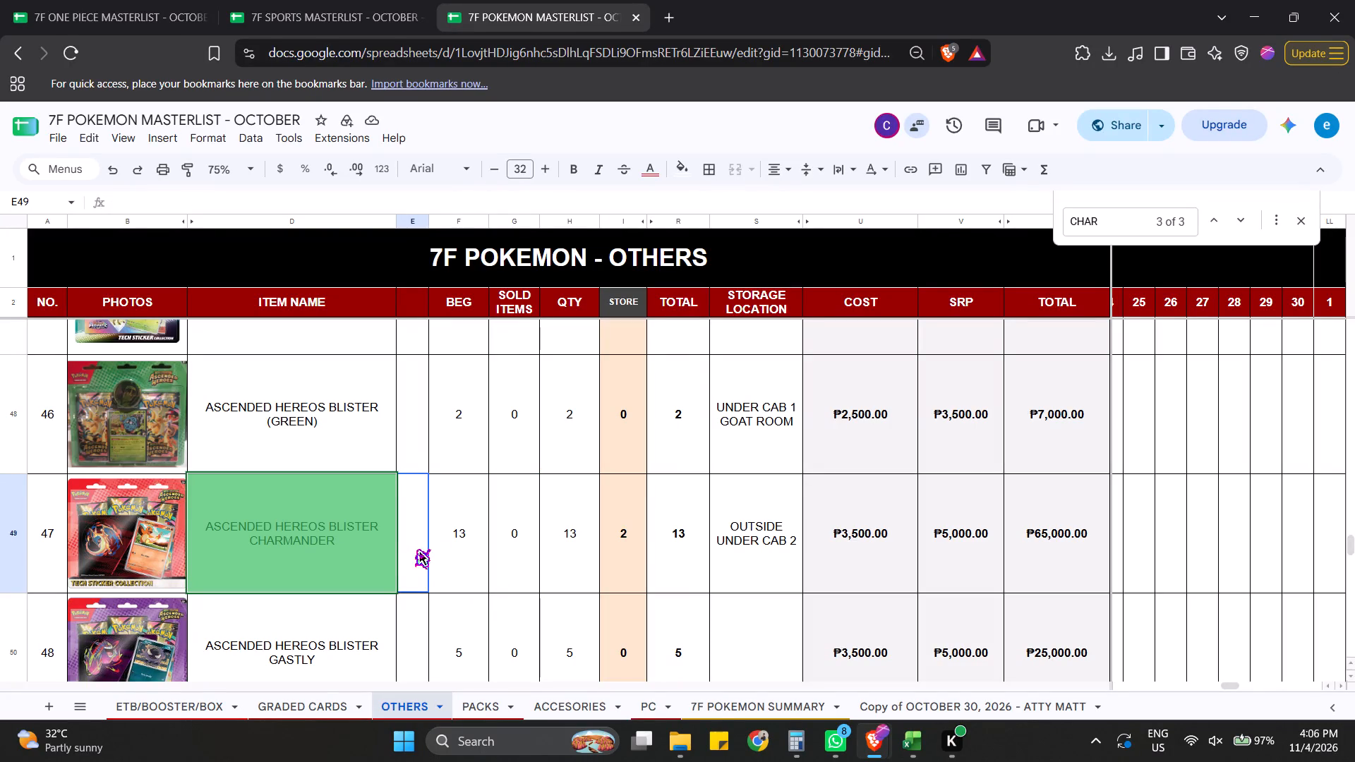
key("2")
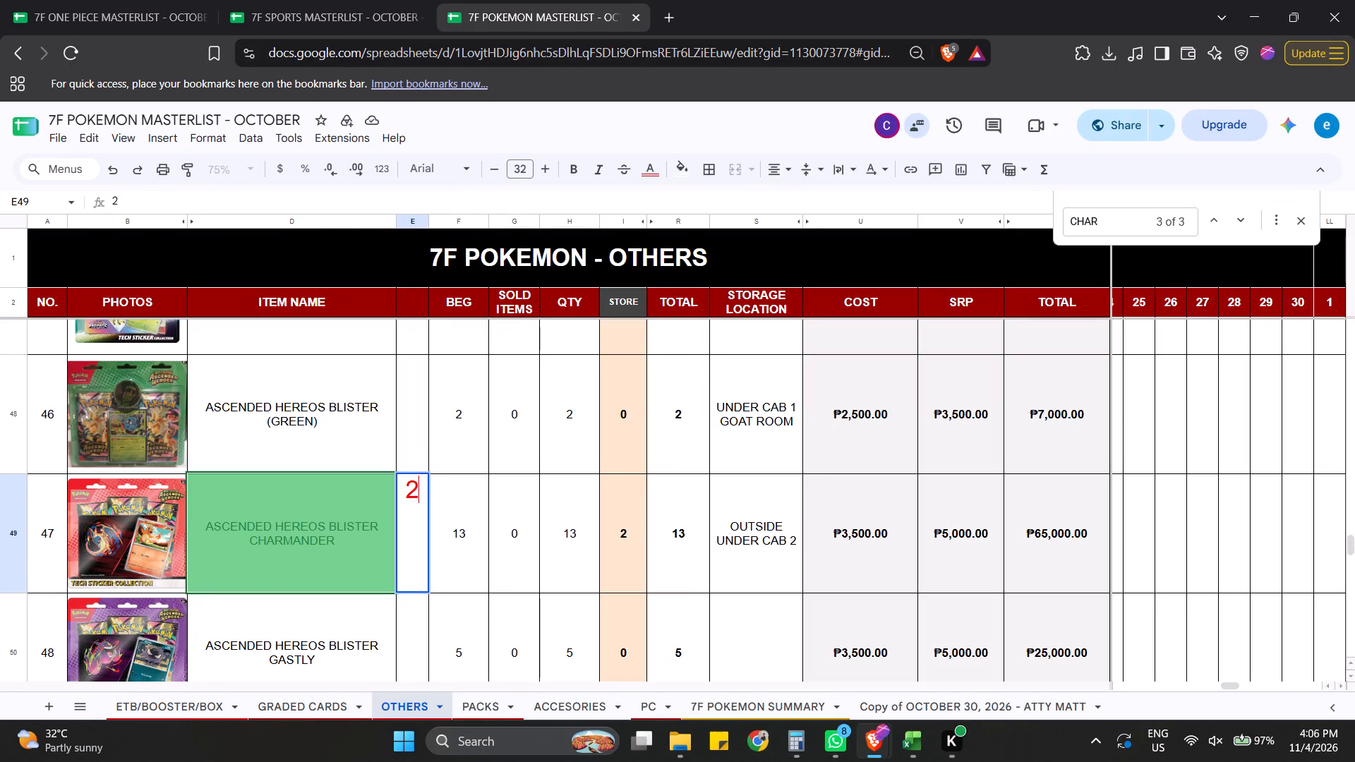
key("Return")
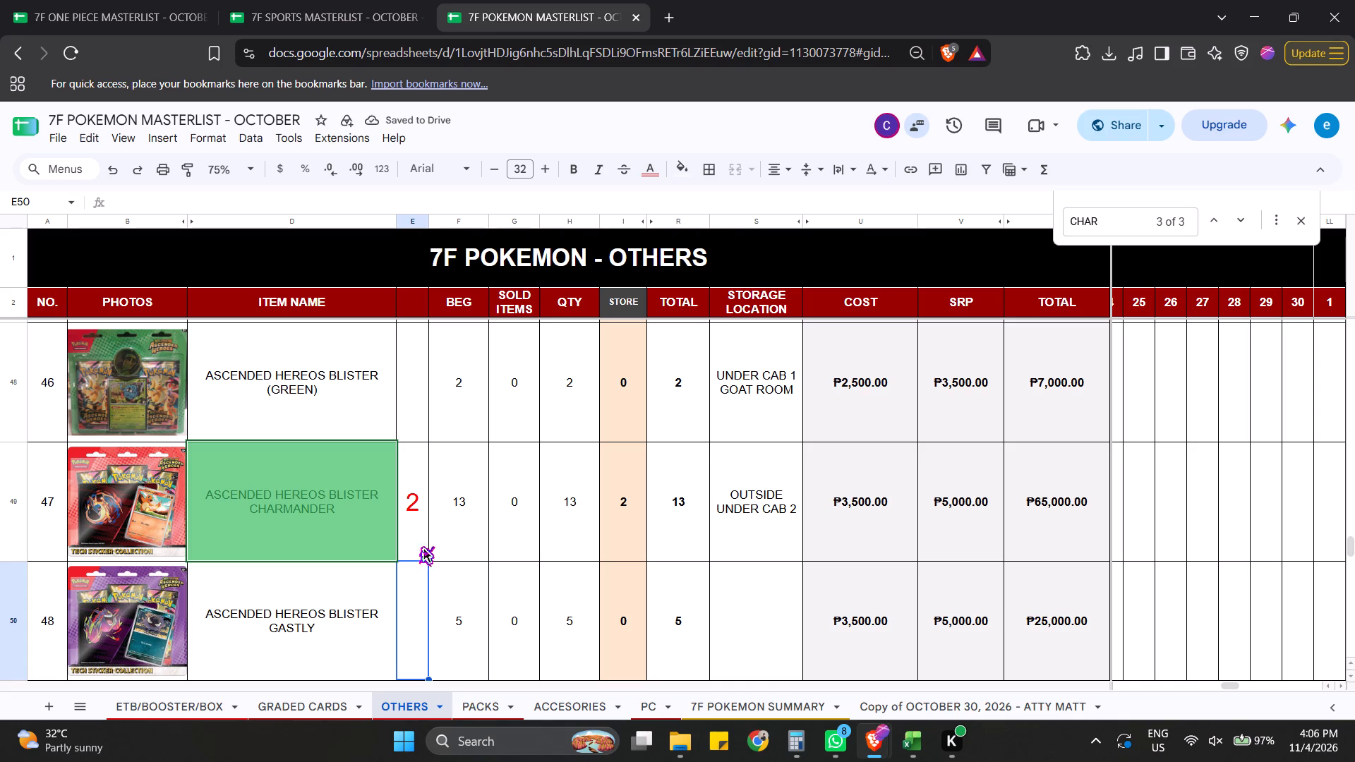
Search the OTHERS sheet for "LUCA" and examine the Lucario tech sticker row and the 30th Anniversary items around it.
scroll(381, 538, "down", 5)
left_click_drag(1112, 219, 1006, 210)
type("LUCA")
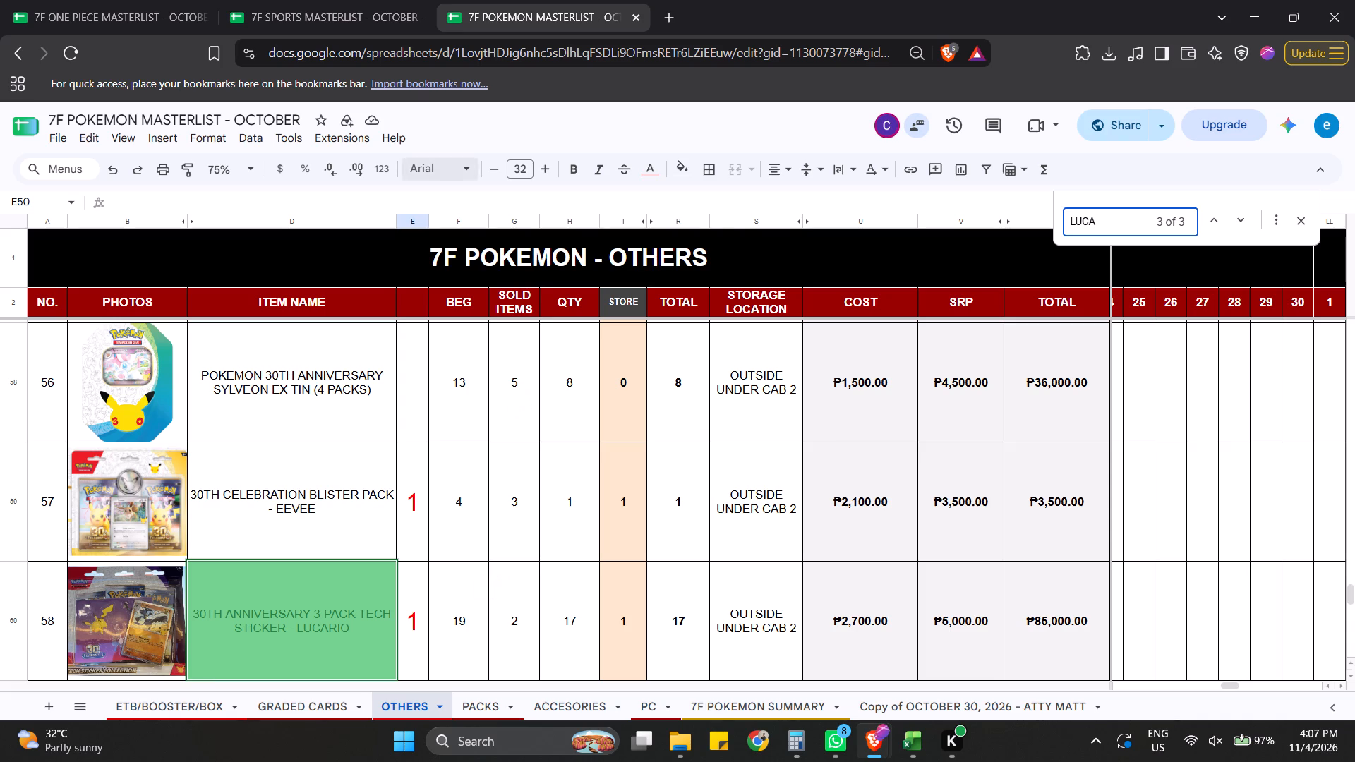
scroll(569, 488, "down", 5)
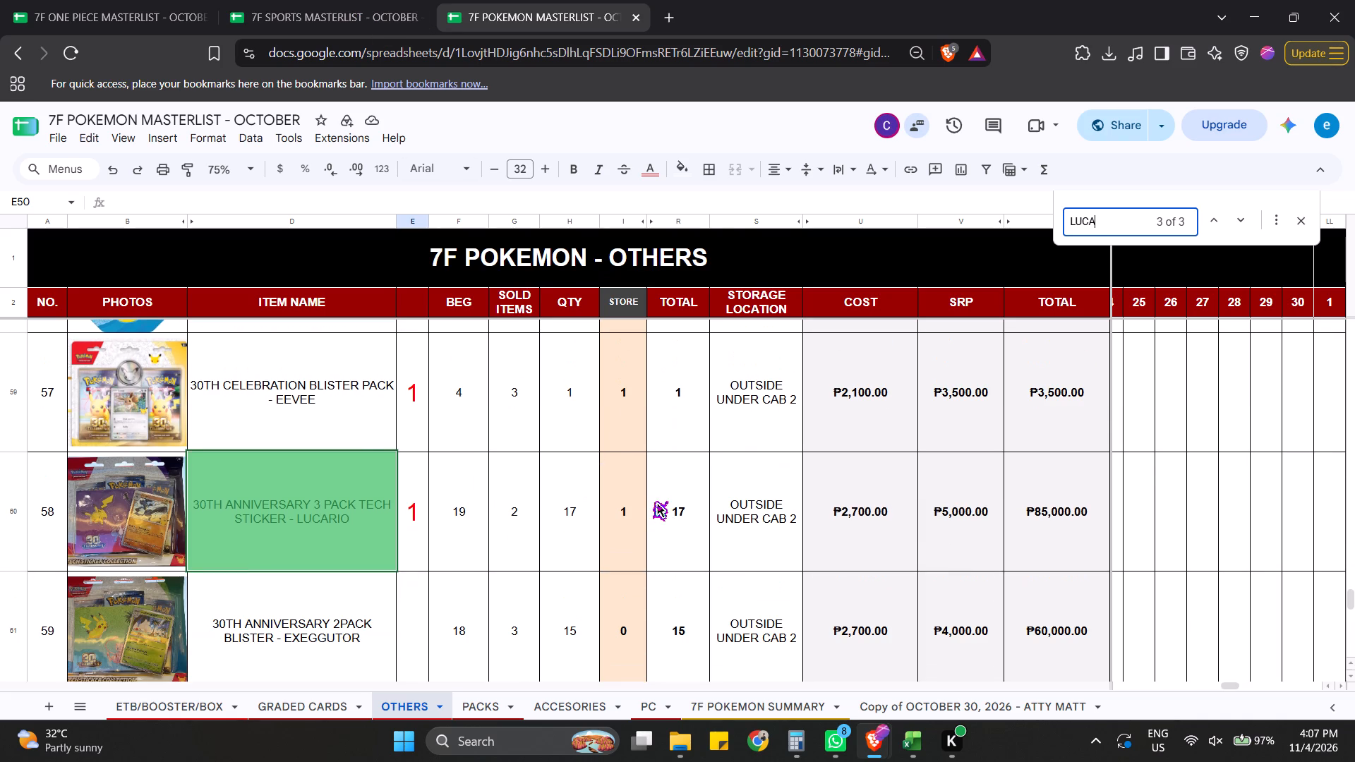
scroll(500, 539, "up", 10)
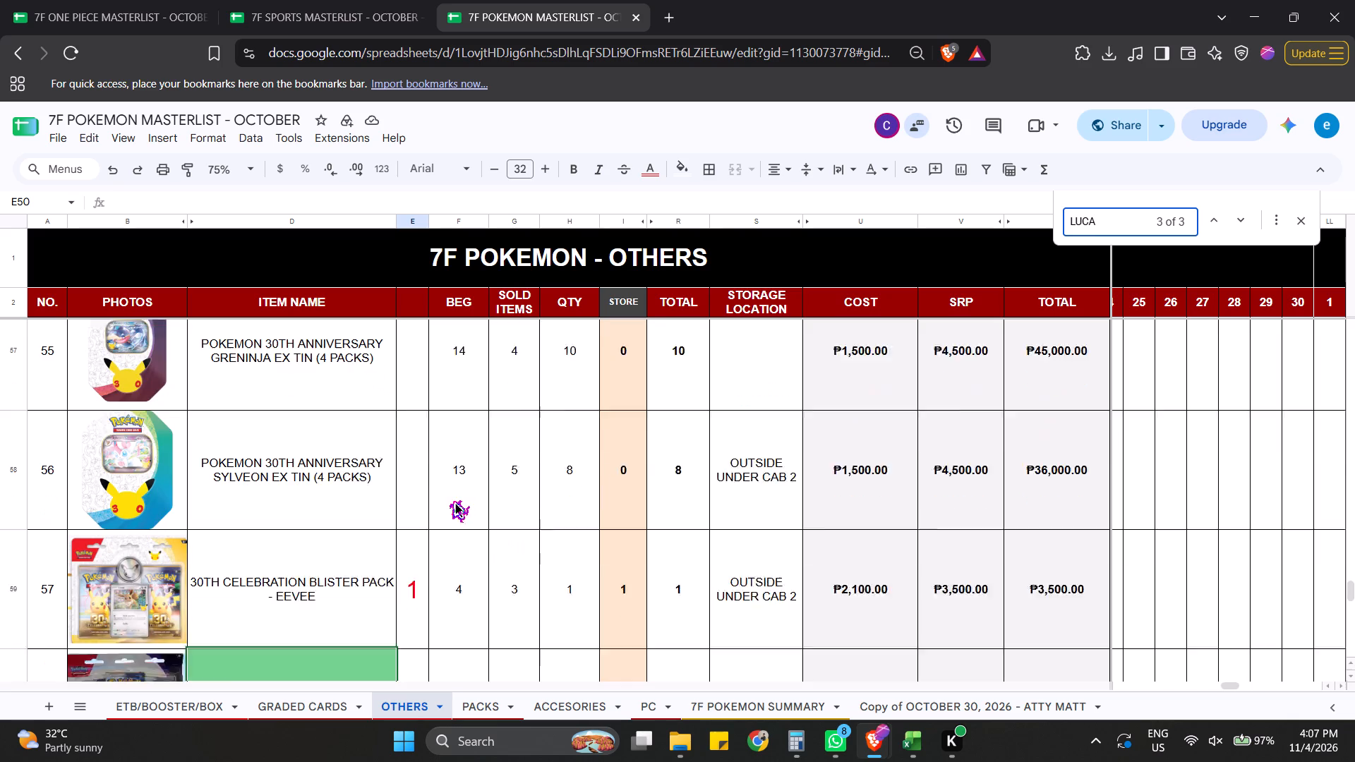
scroll(431, 497, "down", 19)
scroll(441, 526, "up", 6)
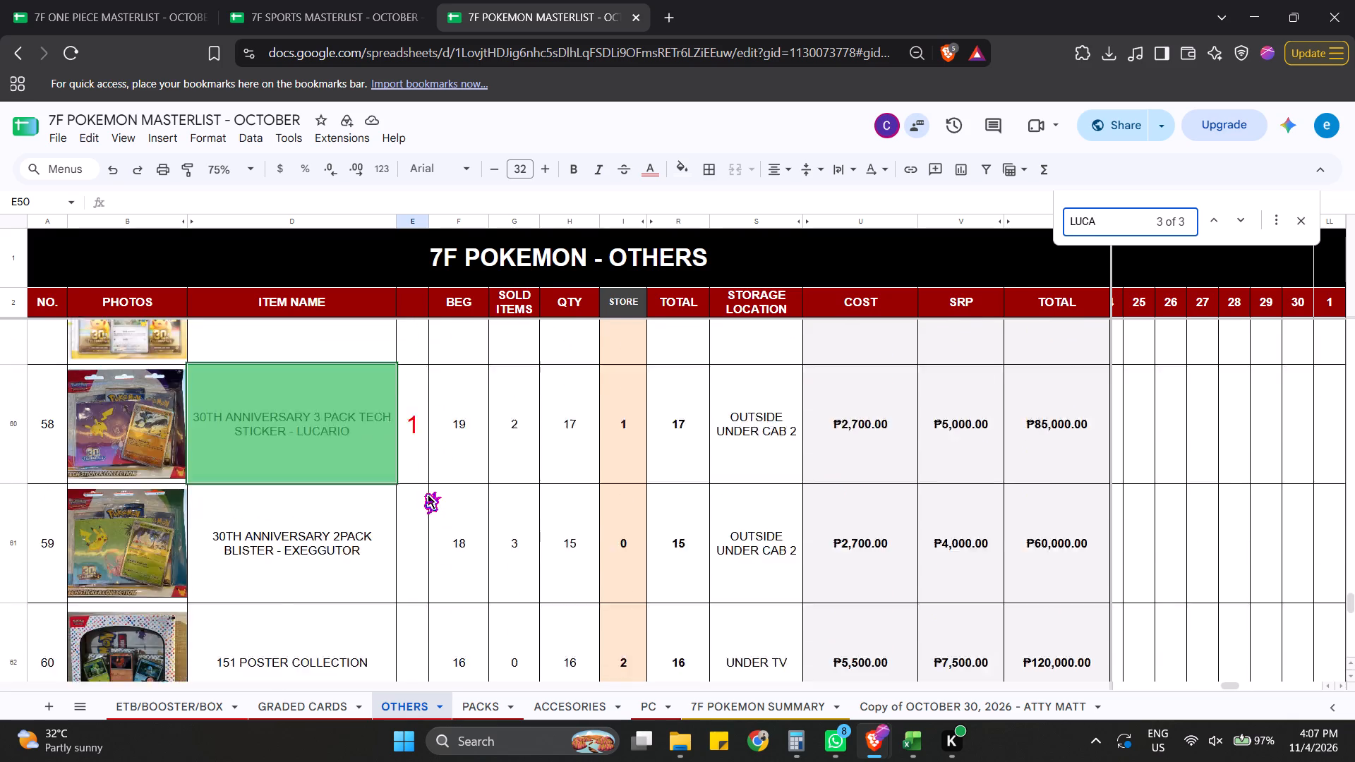
scroll(421, 492, "up", 19)
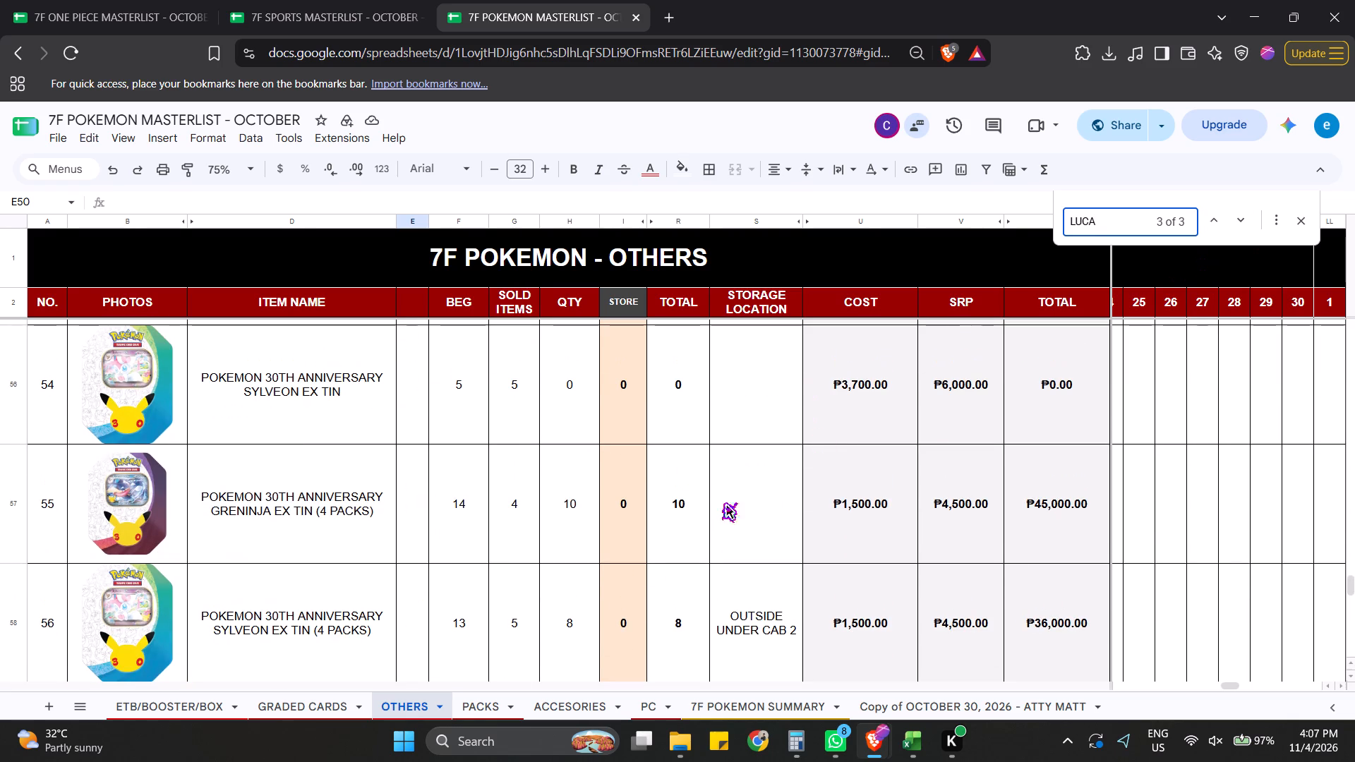
Search the sheet for "CHAR" and change the Ascended Hereos Blister Charmander's new-column count to the formula =2+1.
left_click_drag(1106, 223, 972, 221)
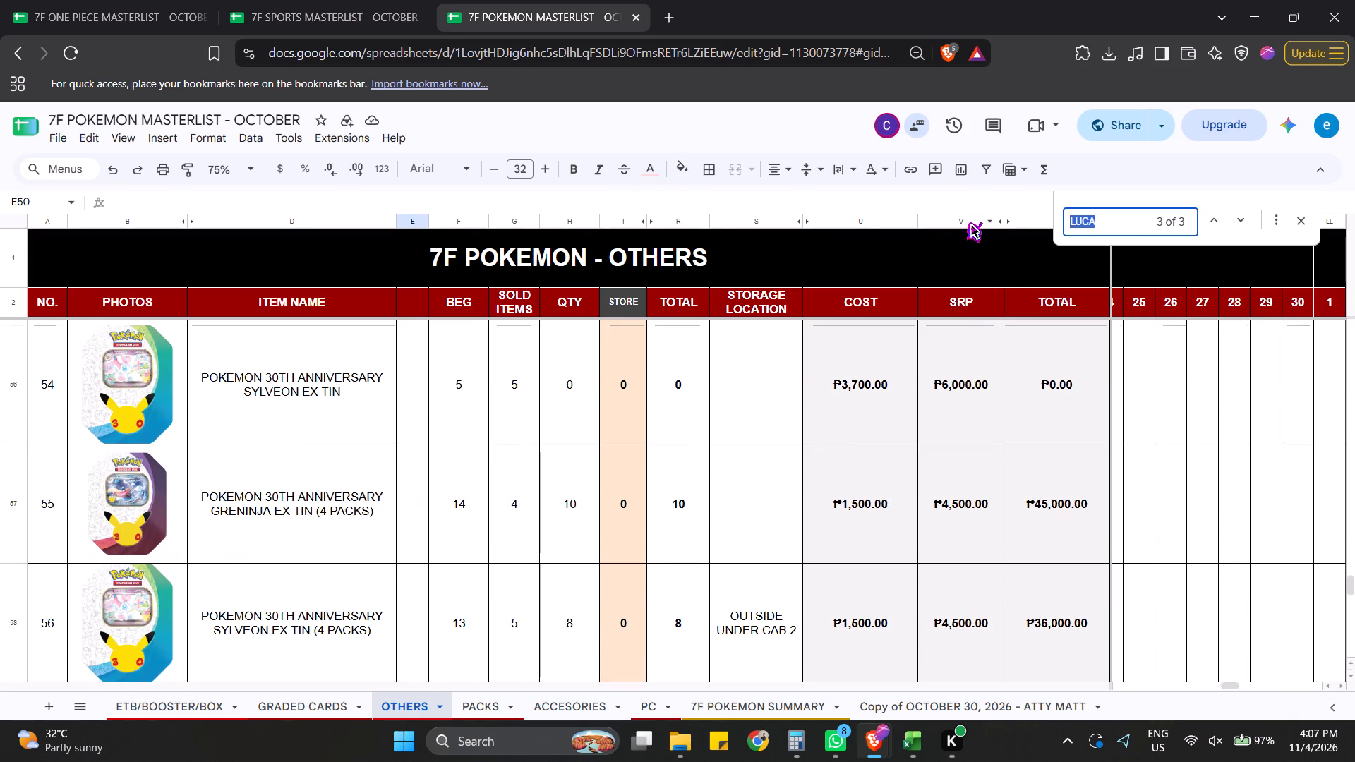
type("CHAR")
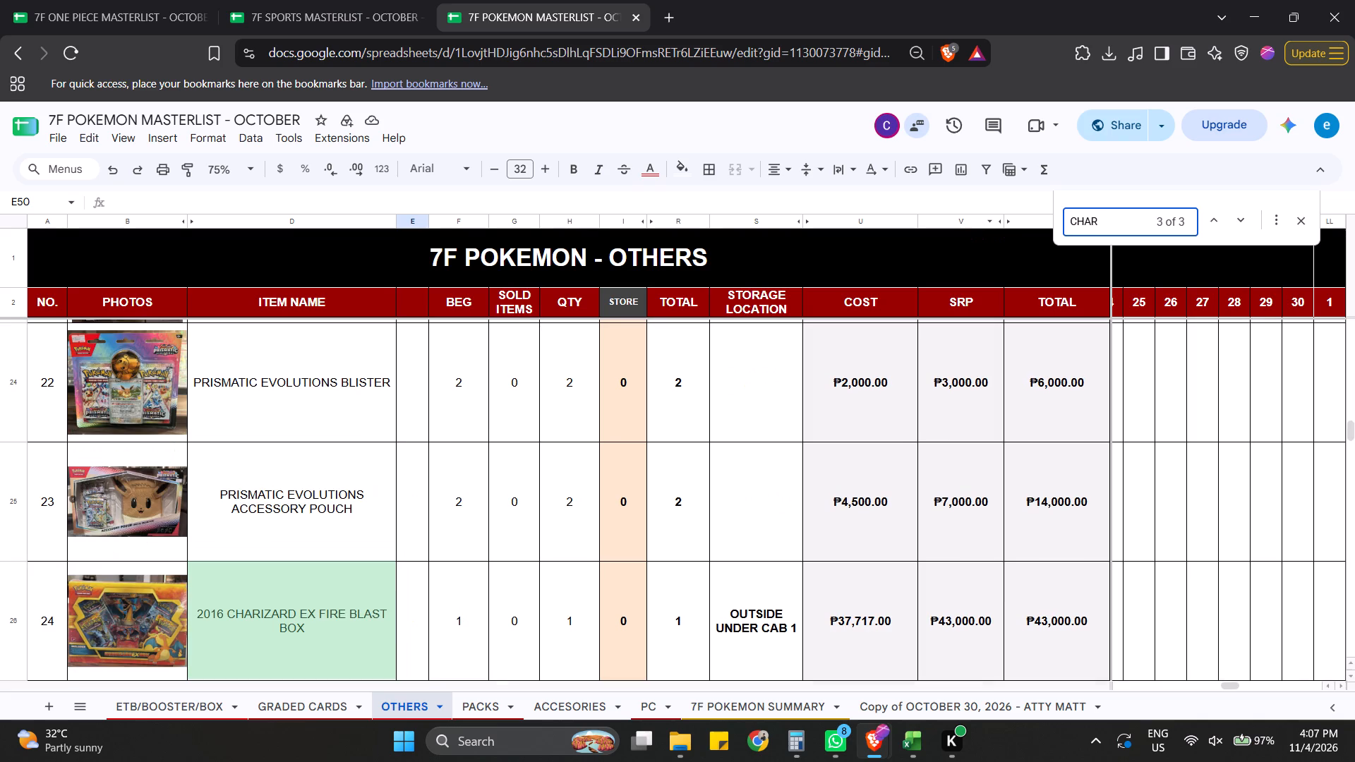
left_click(1239, 221)
left_click(1239, 221)
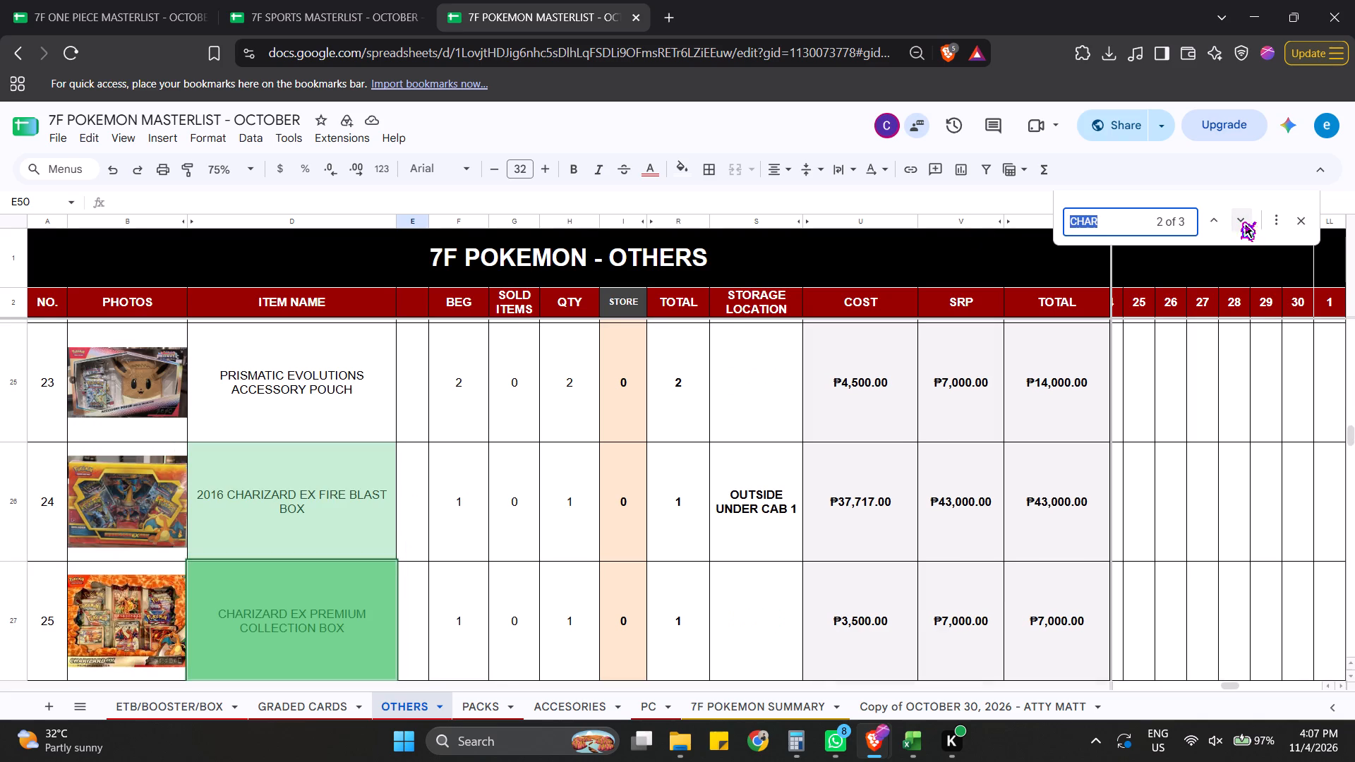
left_click(1239, 221)
left_click(412, 627)
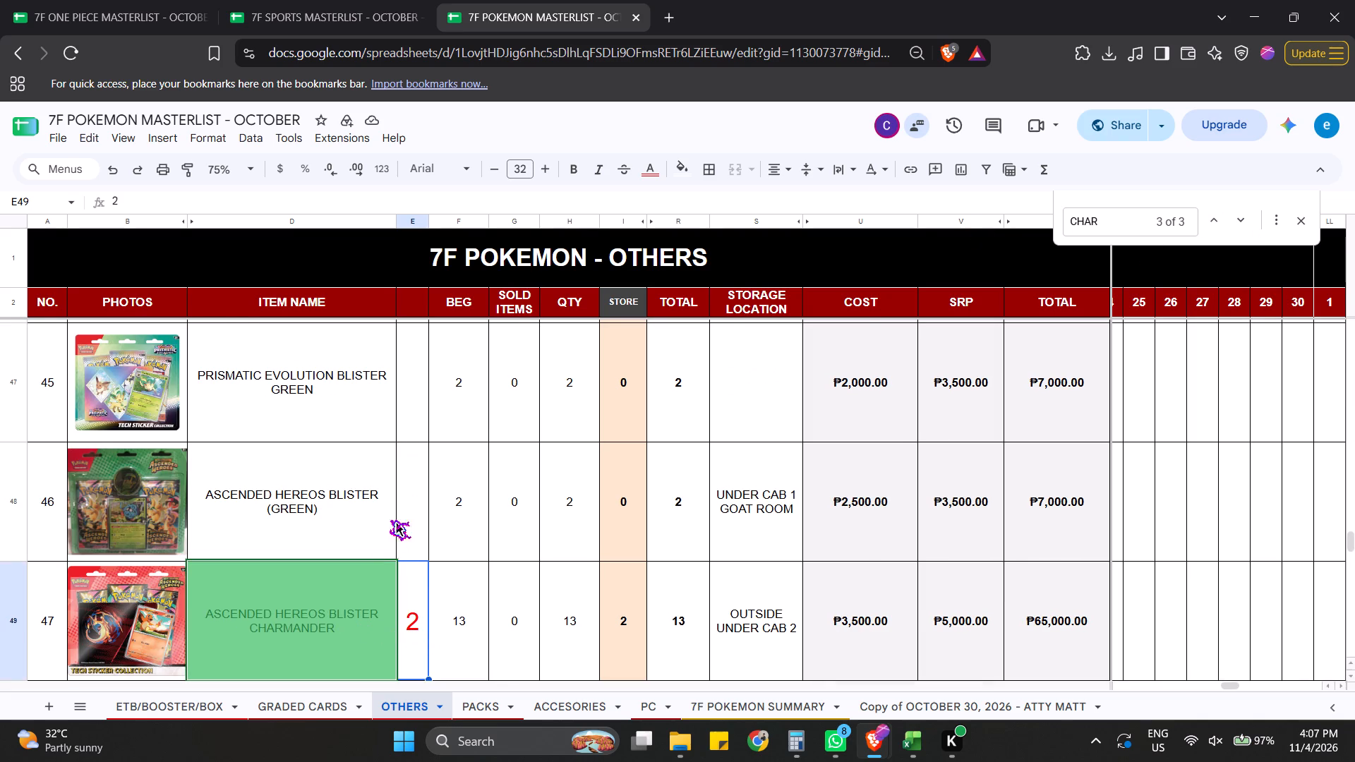
left_click(112, 200)
key("equal")
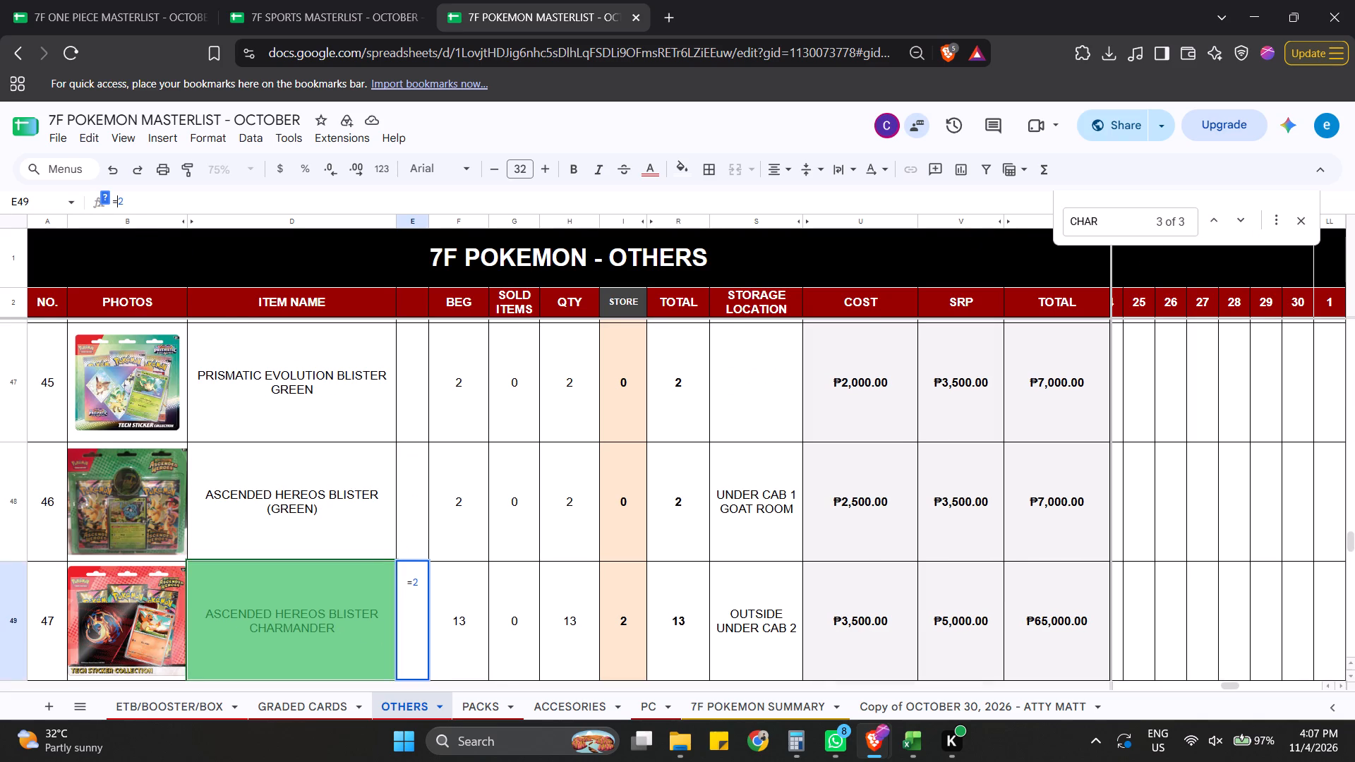
key("Right")
key("Right")
type("+1")
key("Return")
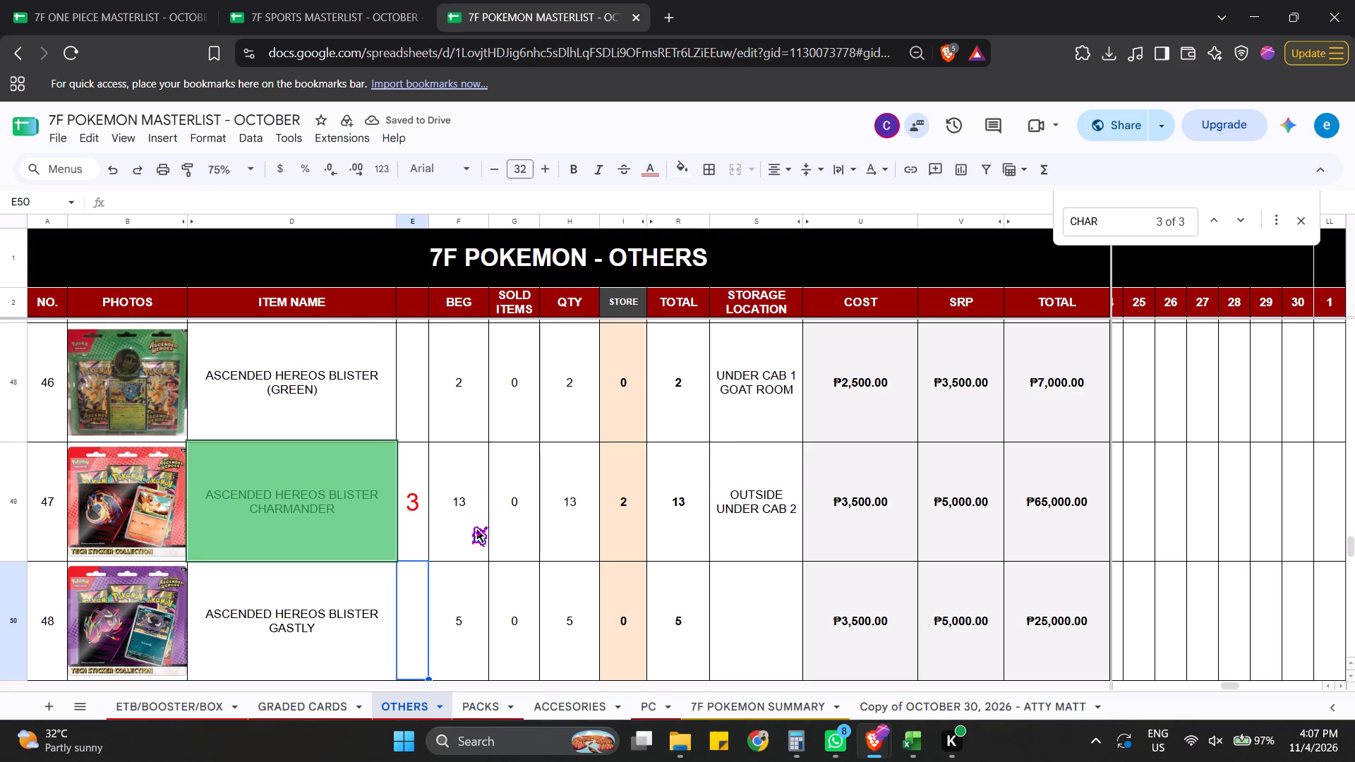
Search the sheet for "FOC" and replace the Focused Fighters Premium Collection's new-column count with the formula =4+1.
scroll(469, 518, "down", 6)
scroll(527, 487, "up", 3)
left_click_drag(1111, 216, 959, 219)
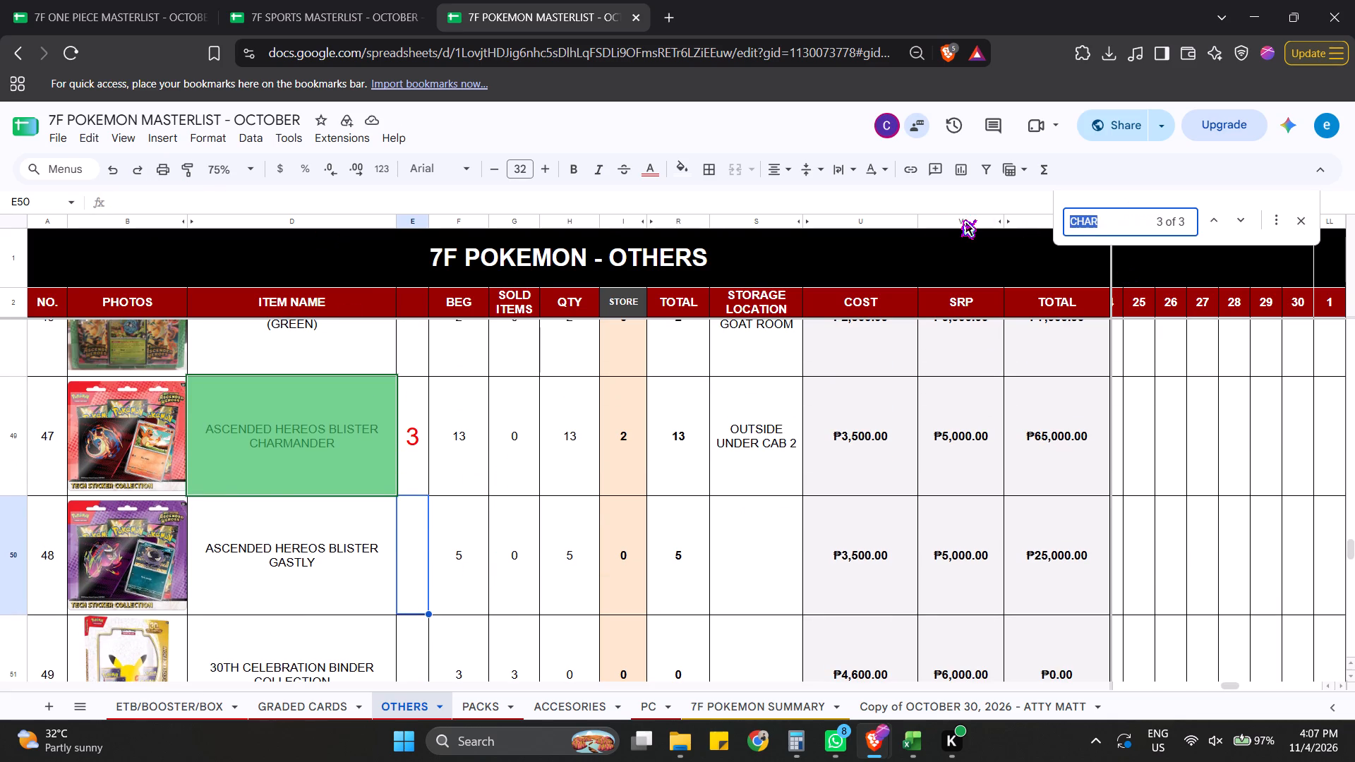
left_click_drag(959, 219, 946, 221)
type("FOC")
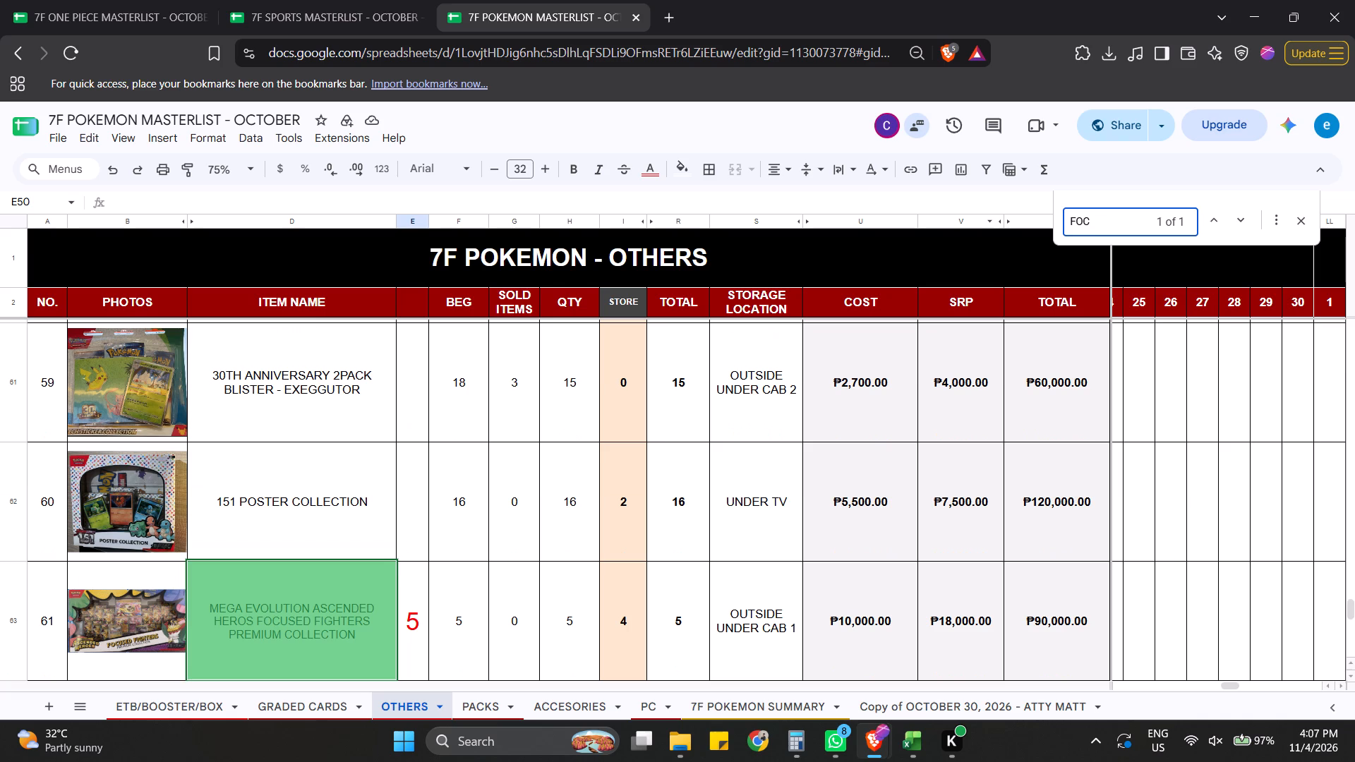
left_click(404, 626)
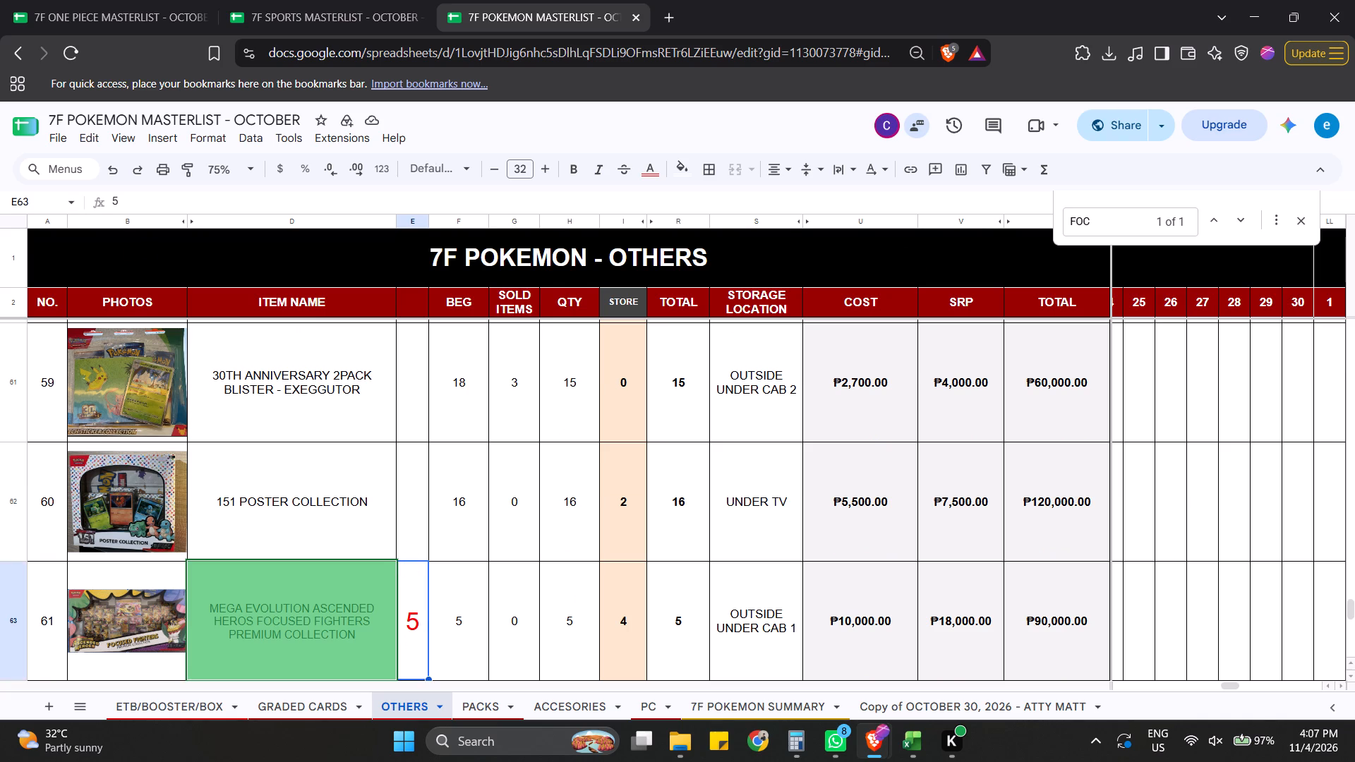
left_click_drag(125, 194, 80, 197)
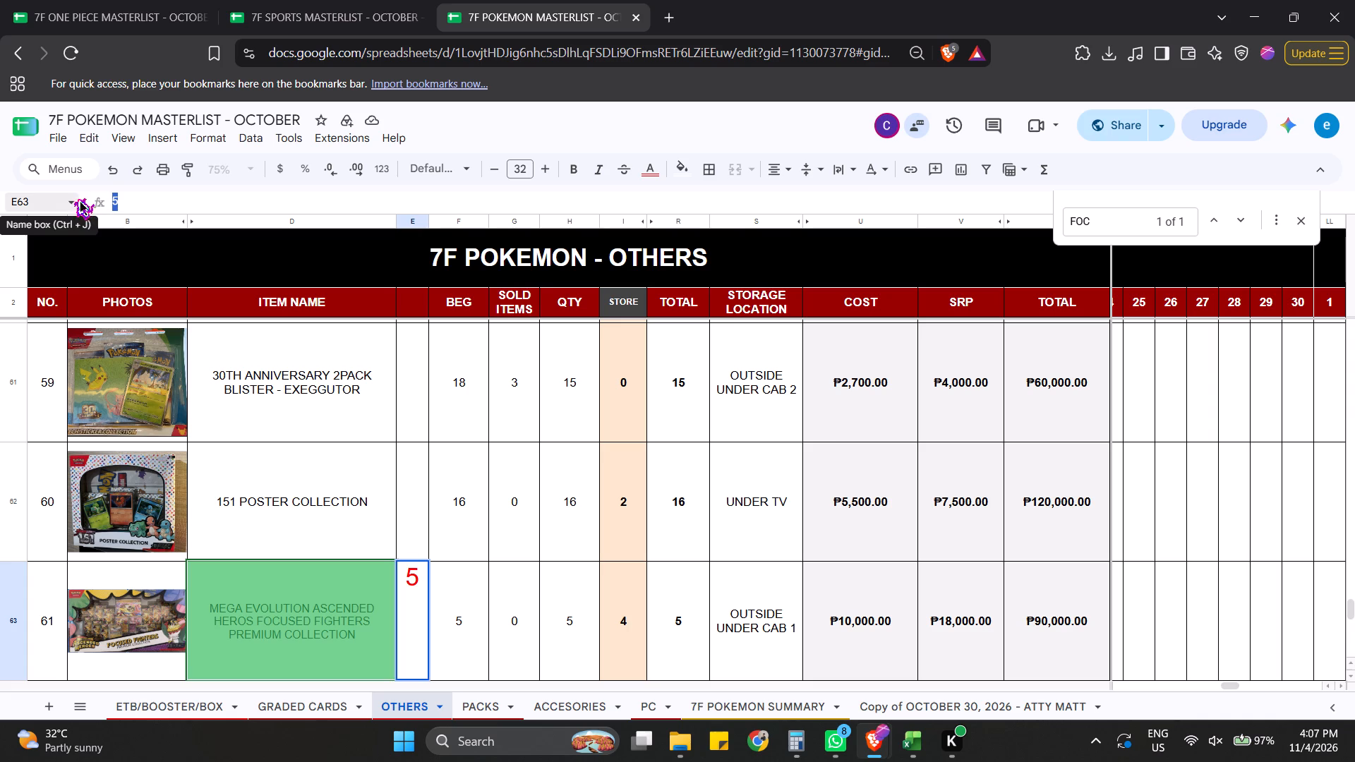
type("=4")
key("shift+plus")
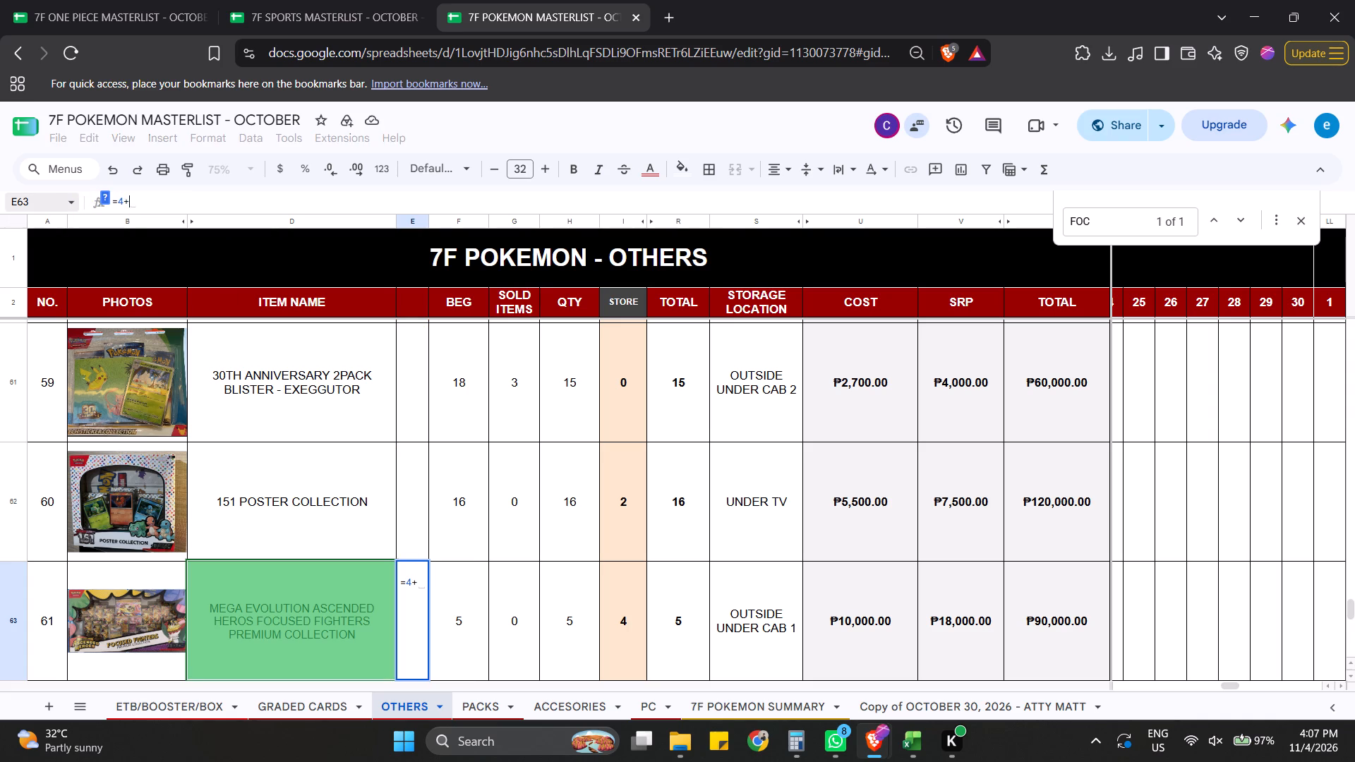
key("1")
key("Return")
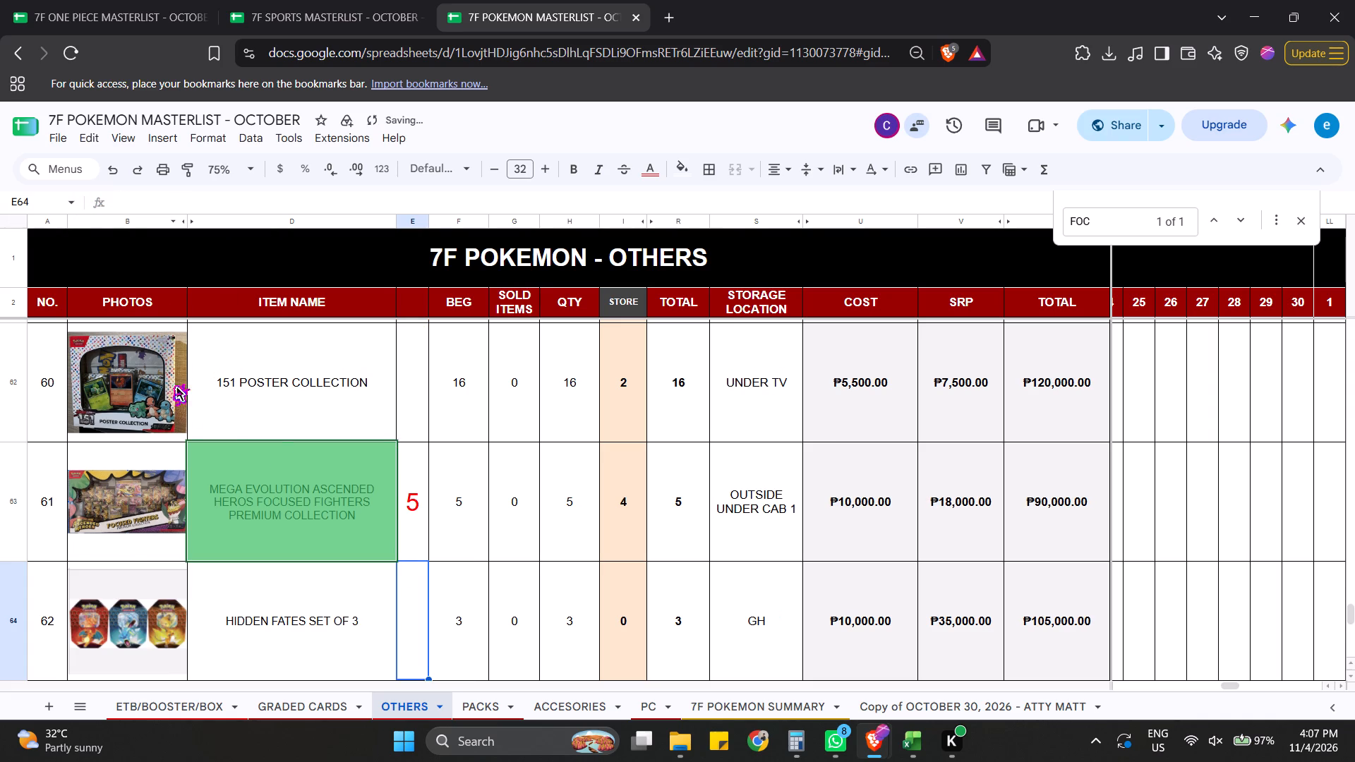
Search the sheet for "151" and enter 1 in the new column for the 151 Poster Collection.
scroll(505, 480, "down", 1)
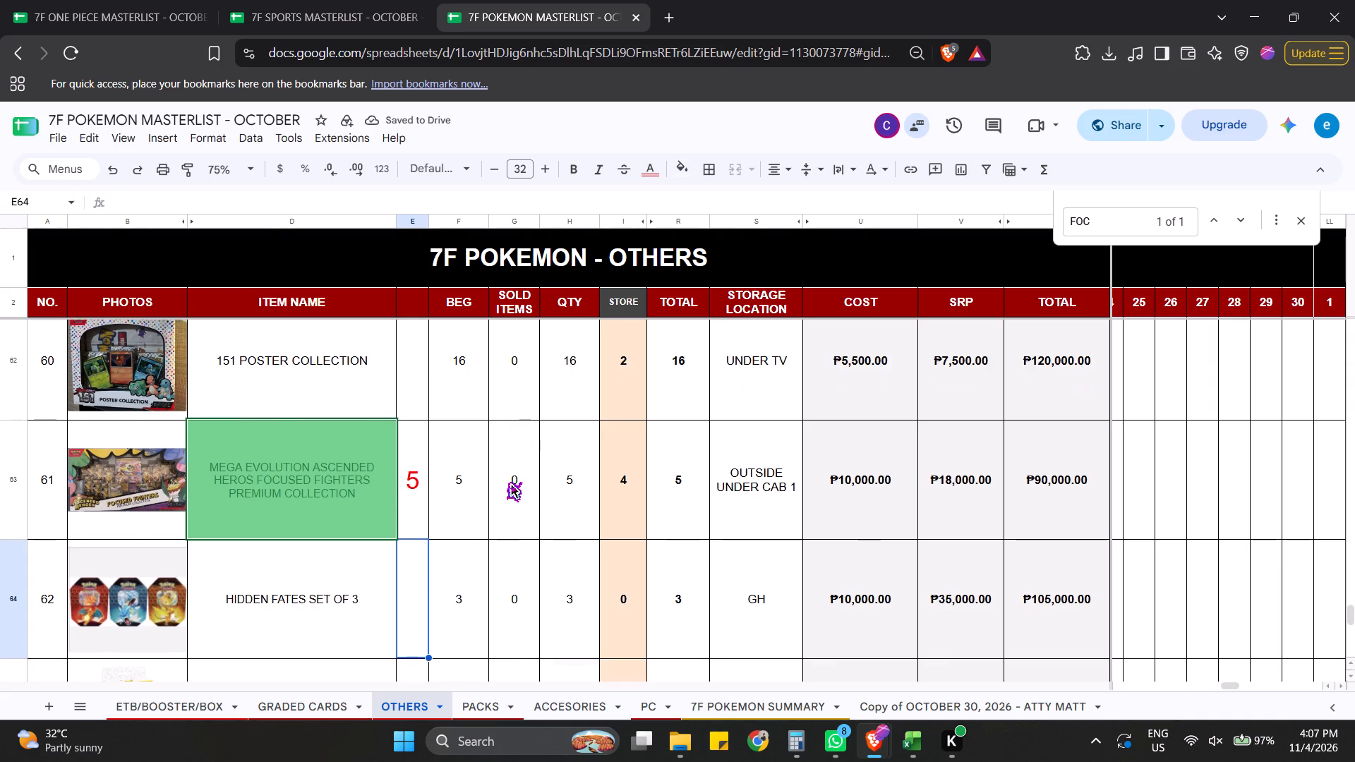
scroll(505, 481, "down", 1)
scroll(408, 531, "down", 1)
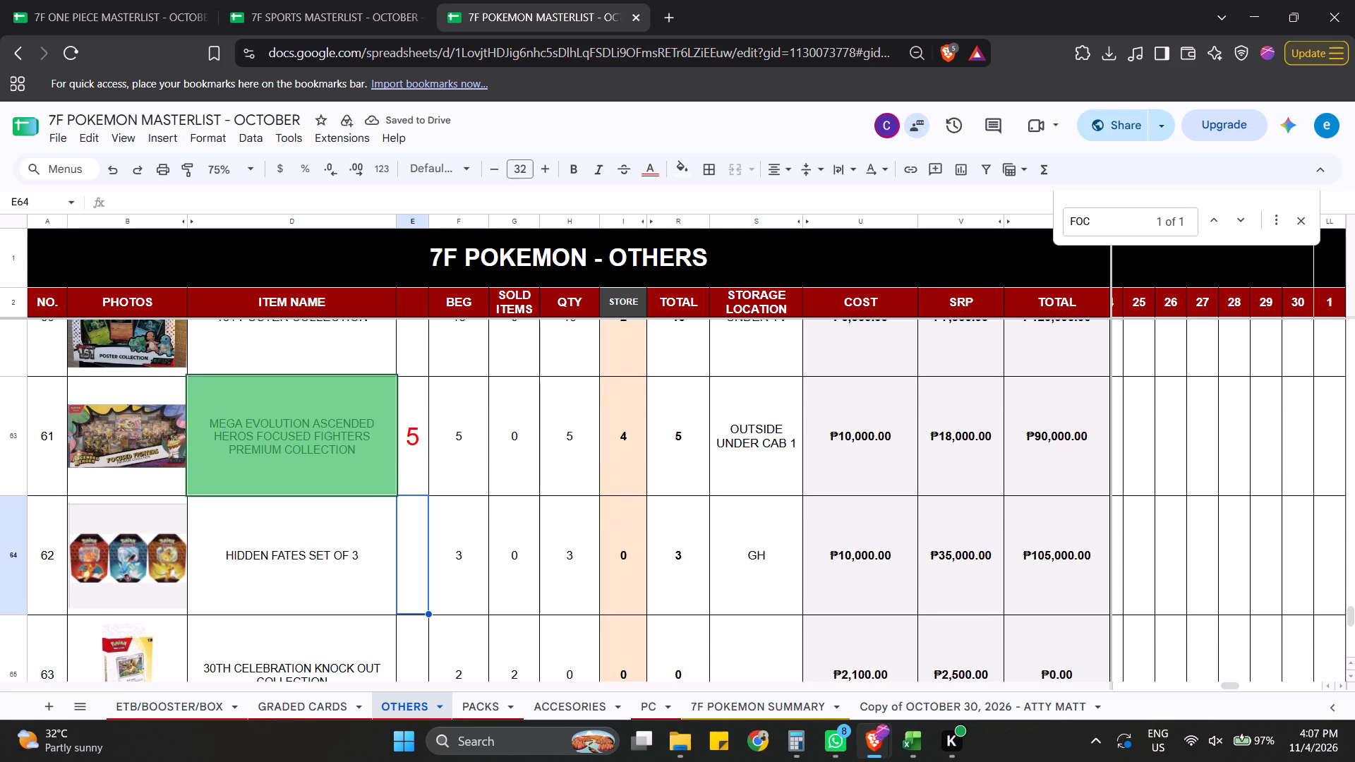
left_click(1073, 212)
left_click_drag(1096, 219, 1016, 219)
type("151")
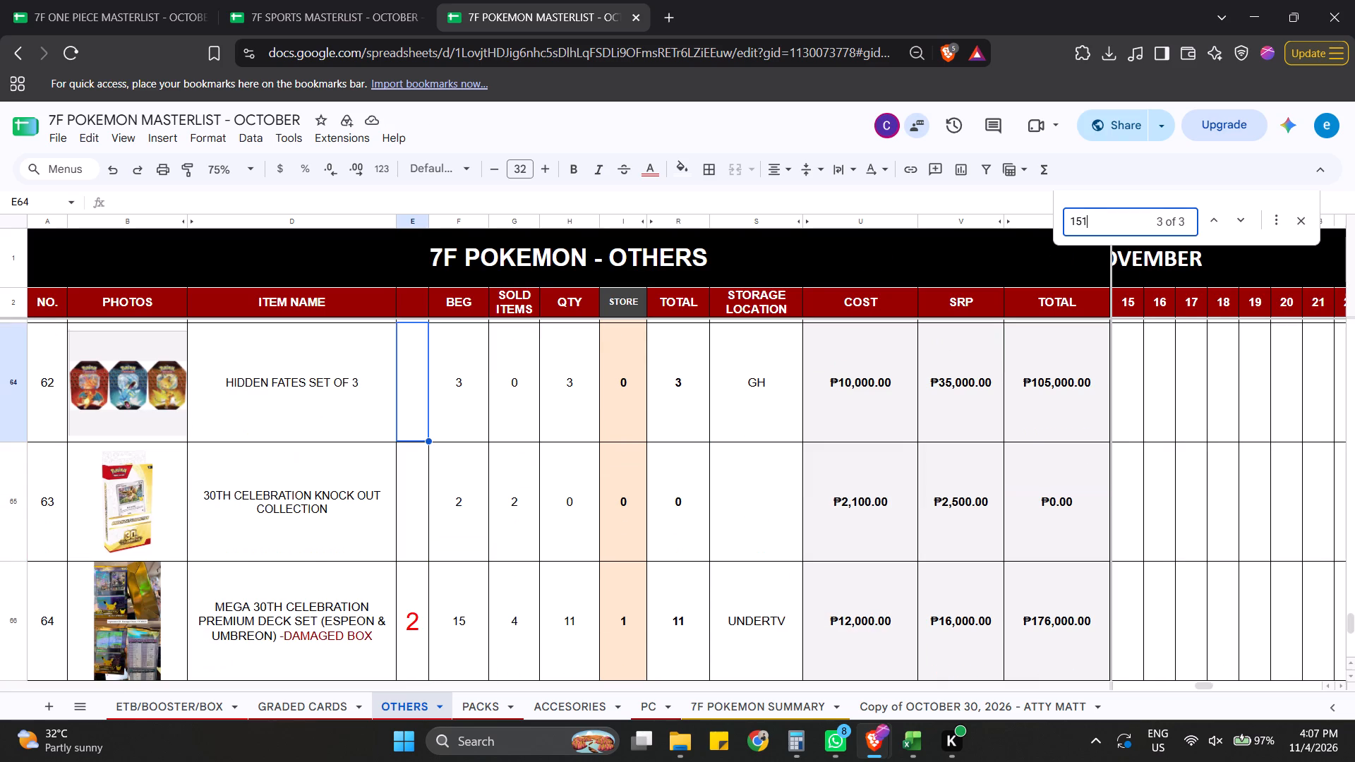
left_click(1243, 219)
left_click(1243, 222)
left_click(1243, 222)
left_click_drag(1243, 222, 652, 503)
left_click(413, 610)
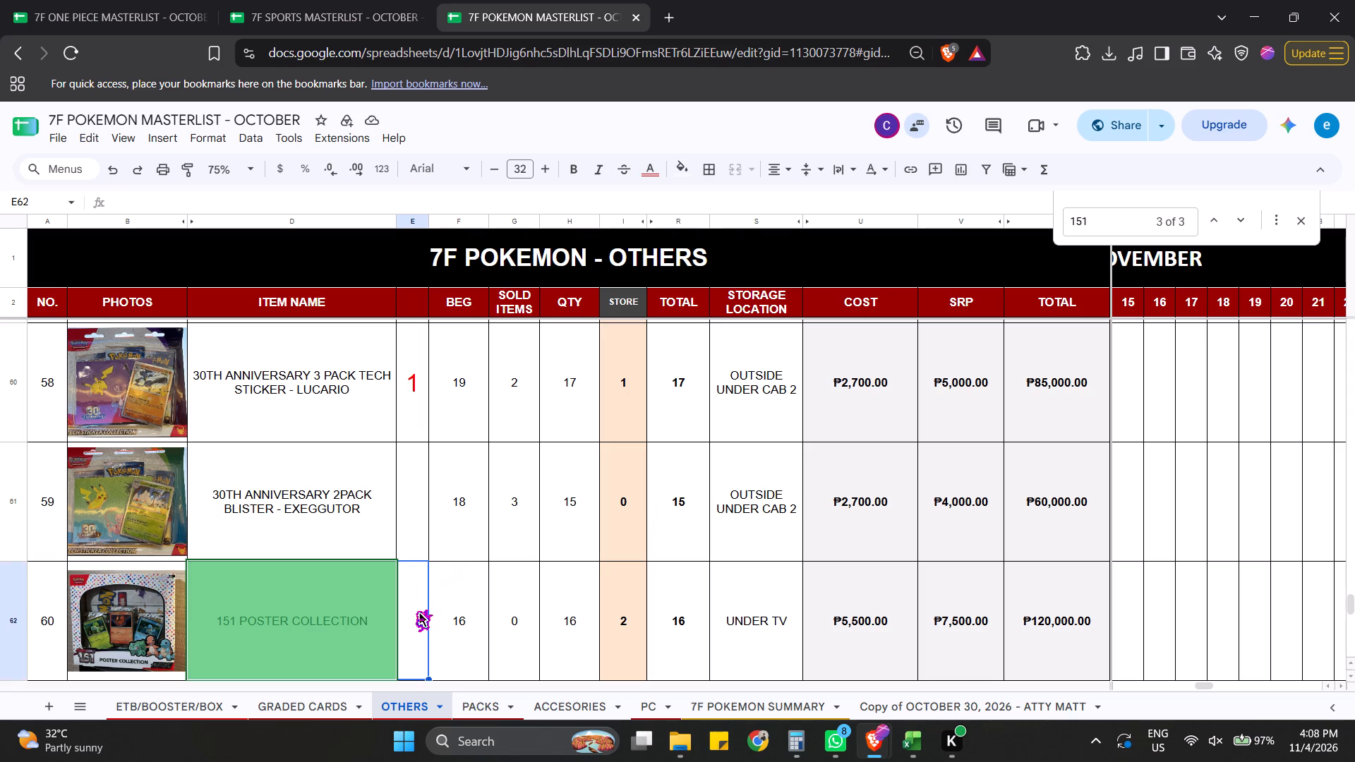
key("1")
key("Return")
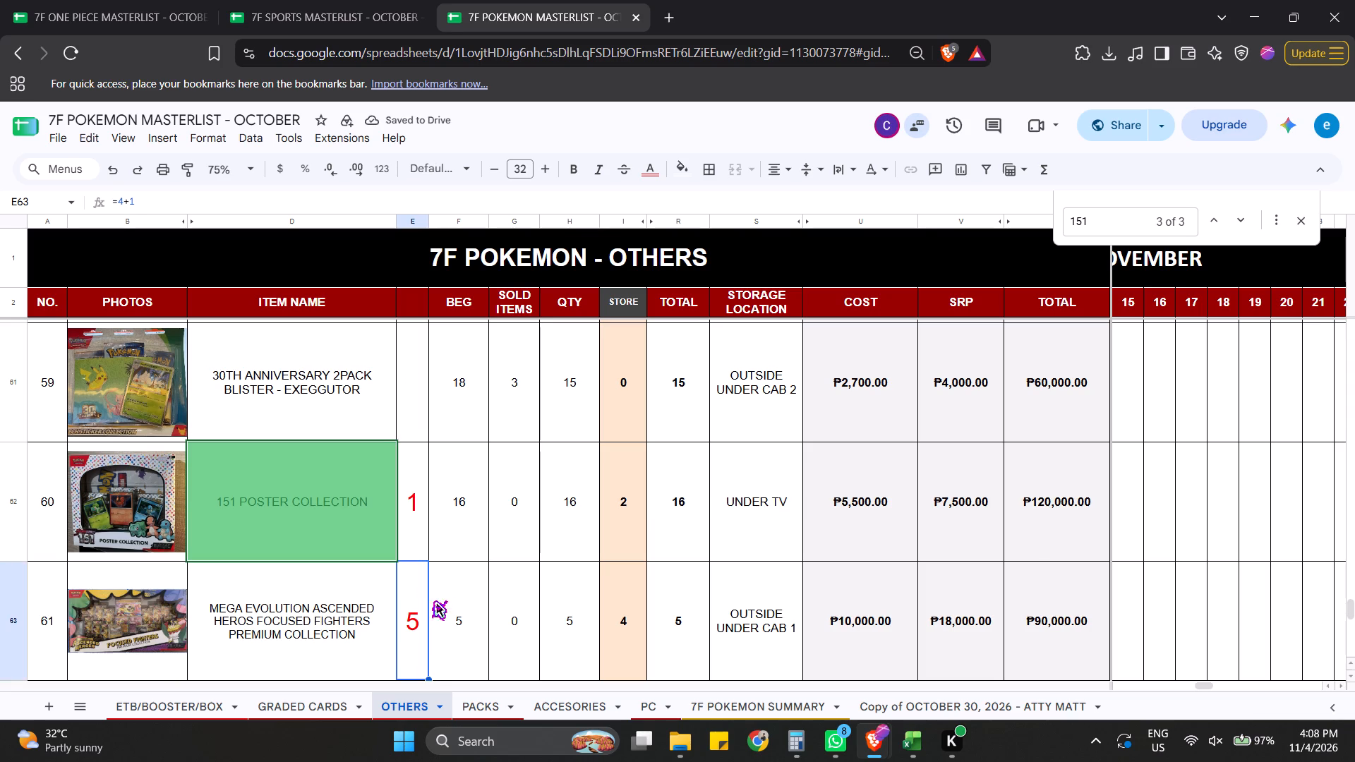
Search the sheet for "DECK" and change the new-column count of the damaged-box Mega 30th Celebration Premium Deck Set to =2+1.
left_click_drag(1100, 216, 1038, 221)
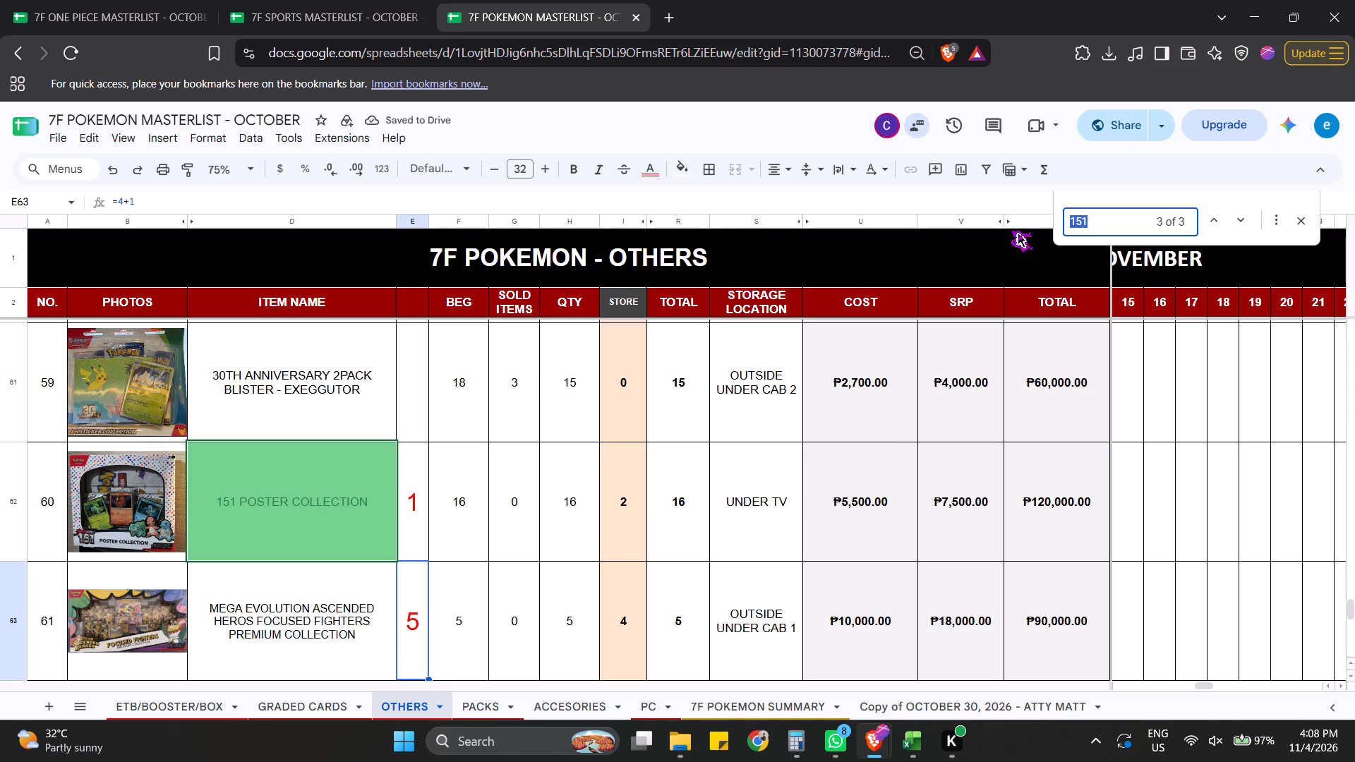
type("DECK")
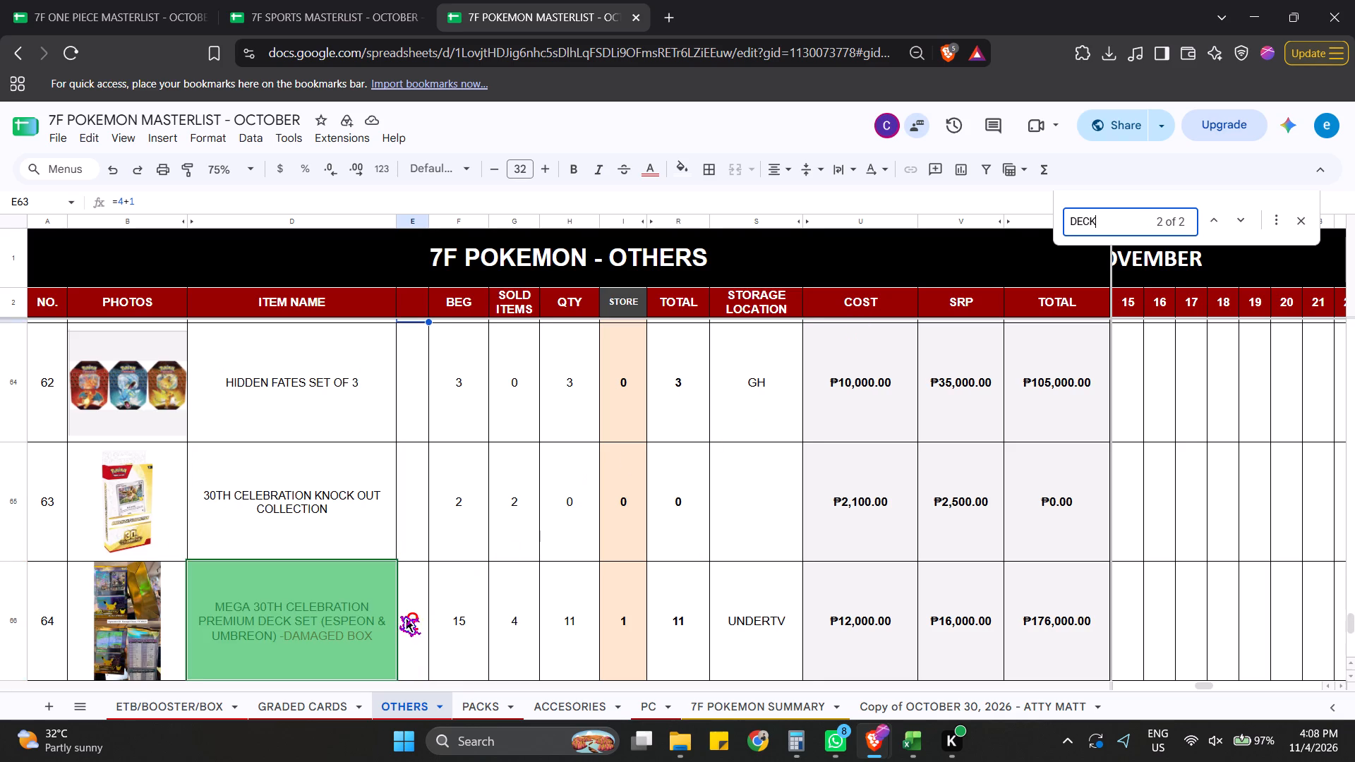
left_click(413, 630)
left_click(148, 205)
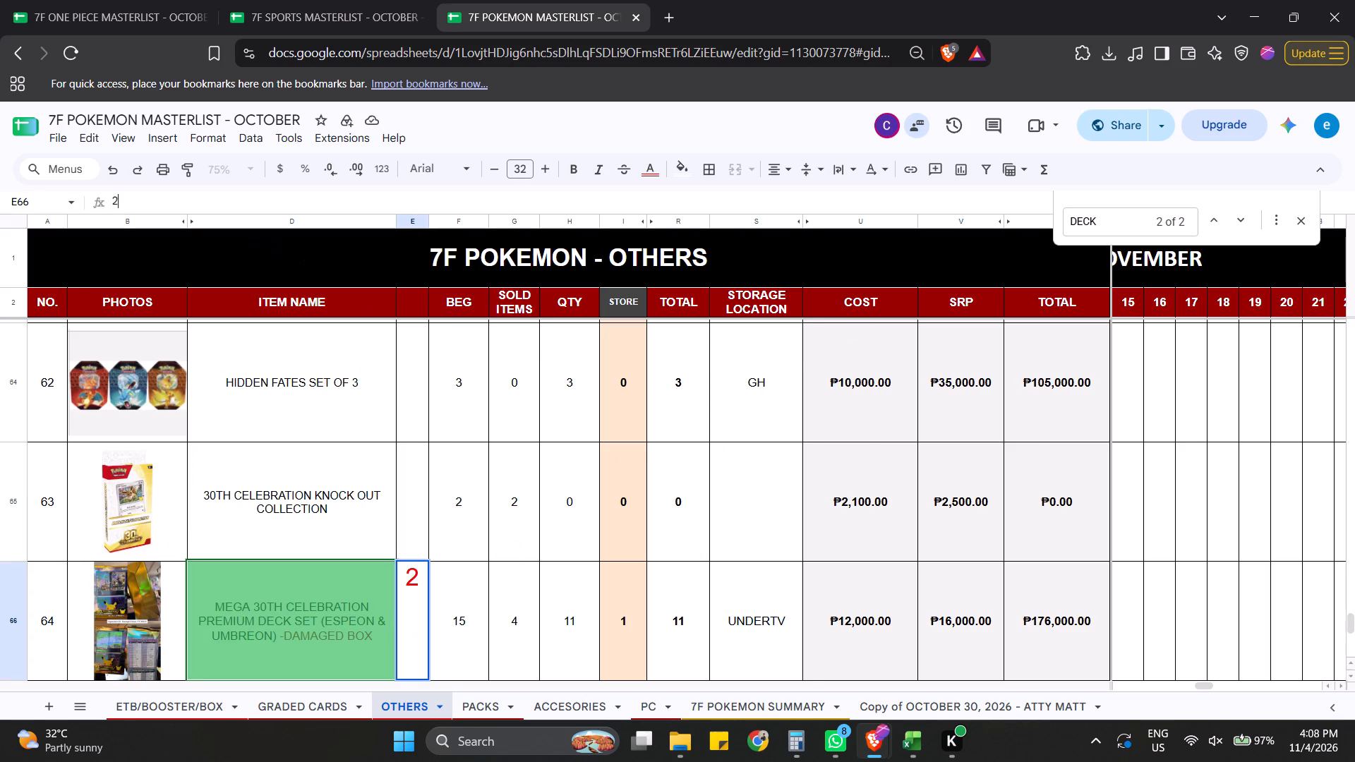
key("Left")
key("Left")
key("equal")
key("Right")
key("Right")
type("+1")
key("Return")
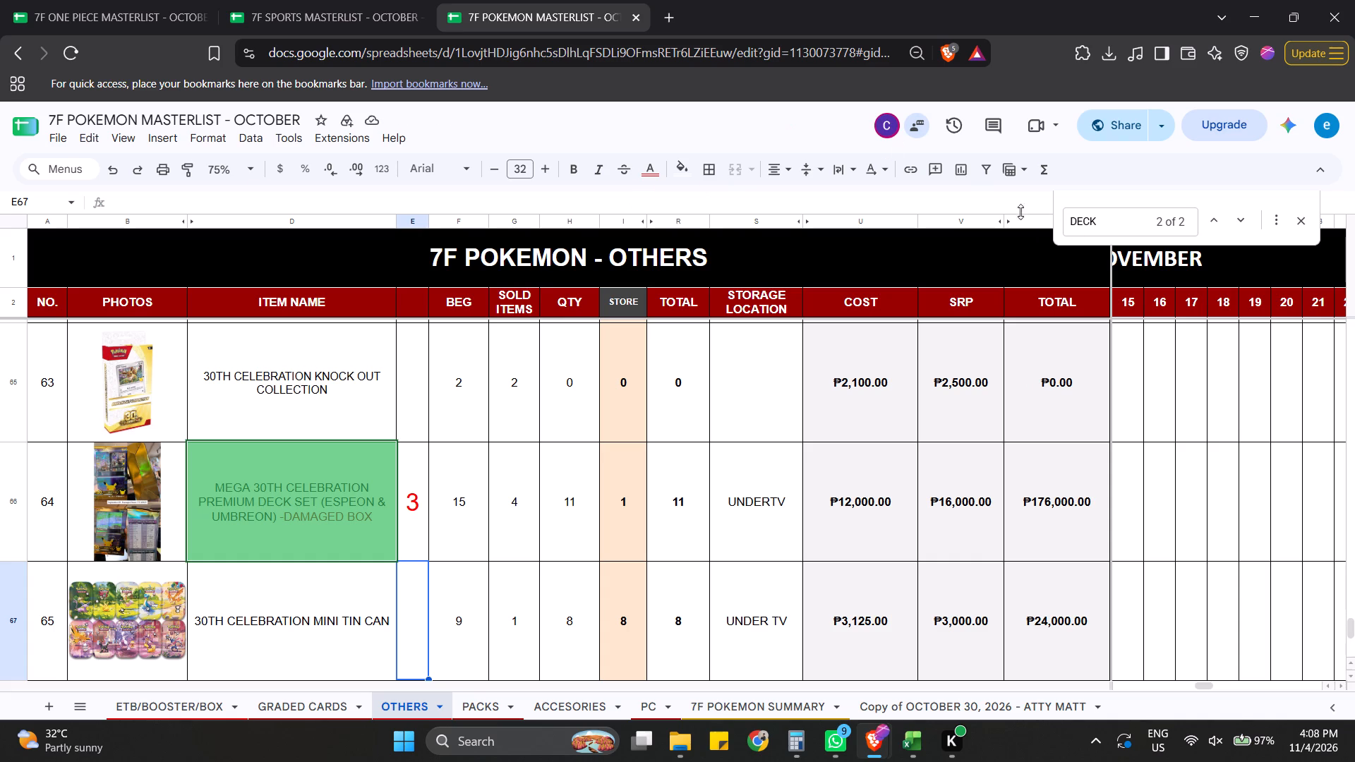
Search for "OBSI" in OTHERS, then in the ETB/BOOSTER/BOX sheet, and change the Obsidian Flames Booster Box's new-column count to =1+1.
left_click_drag(1114, 219, 1032, 219)
type("OBSI")
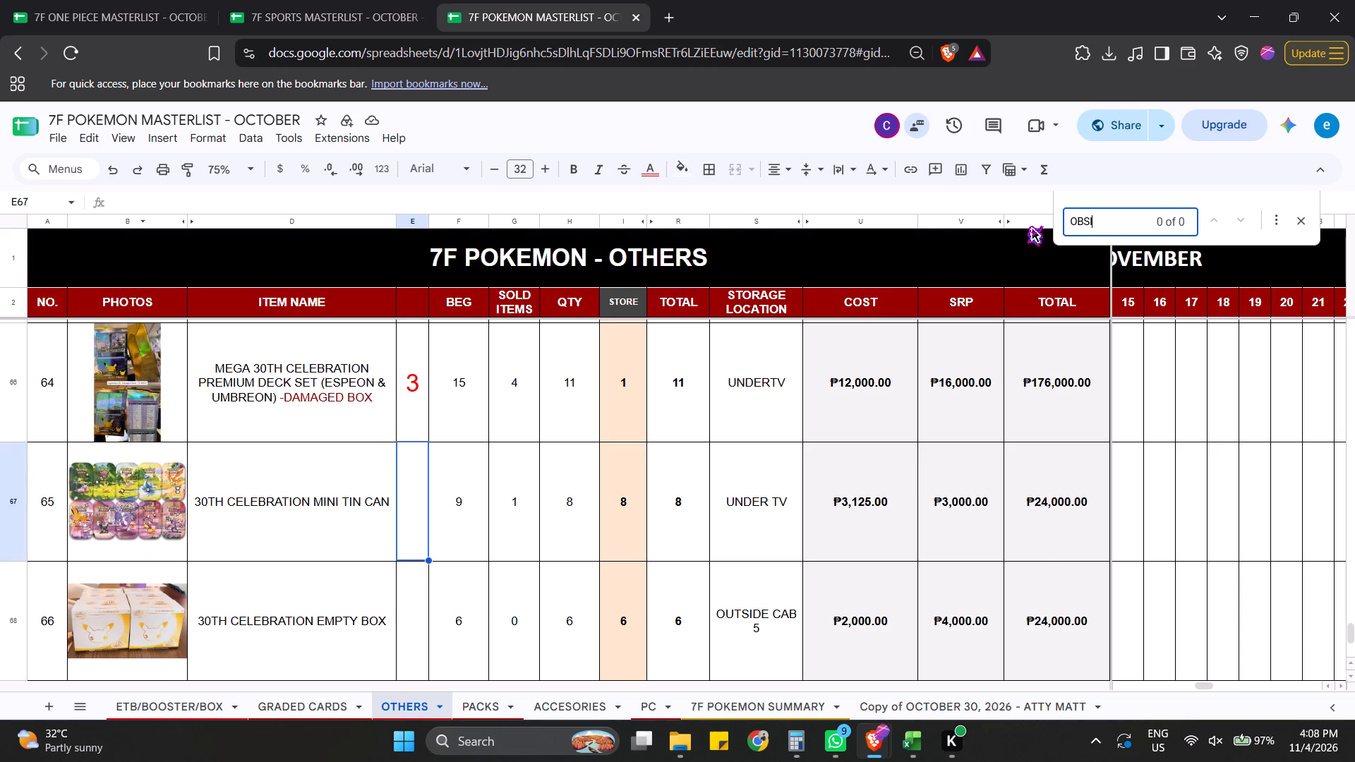
left_click(179, 709)
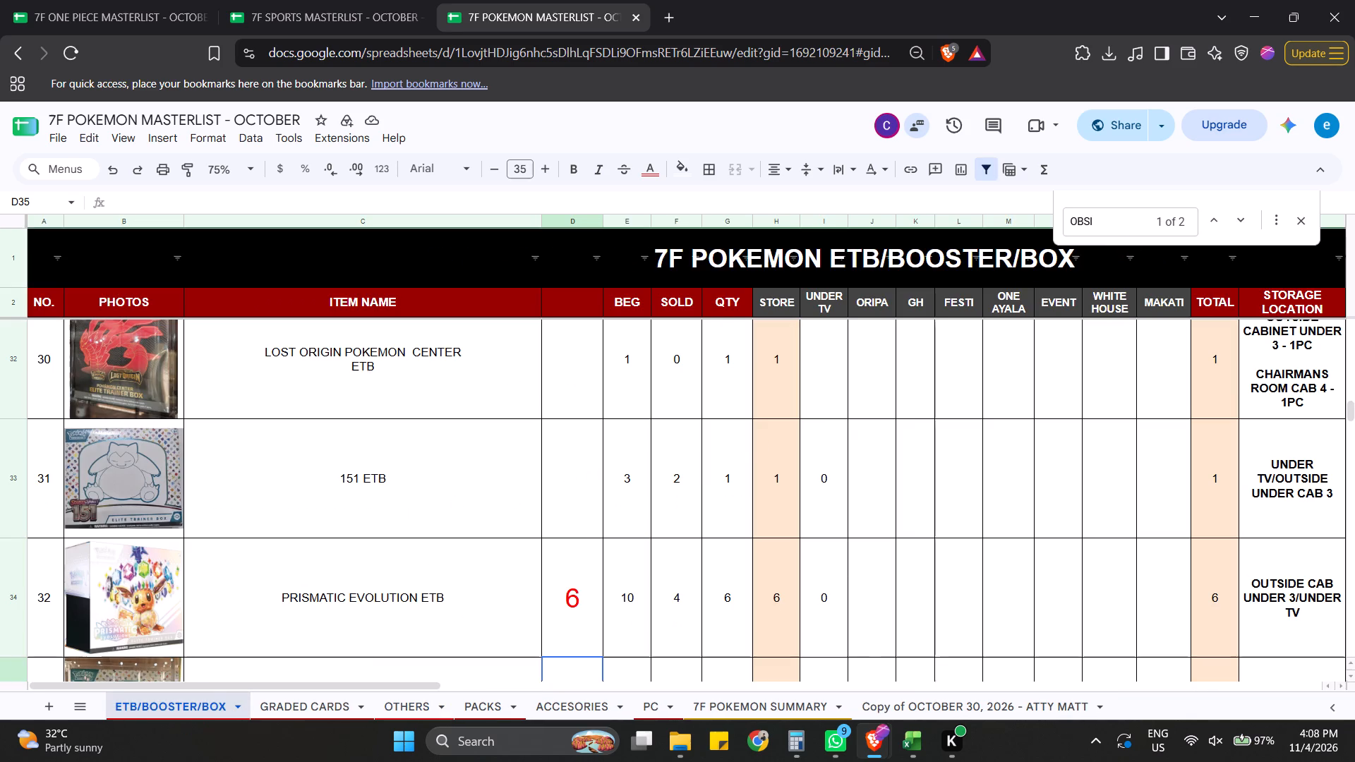
left_click(1126, 223)
left_click(1217, 220)
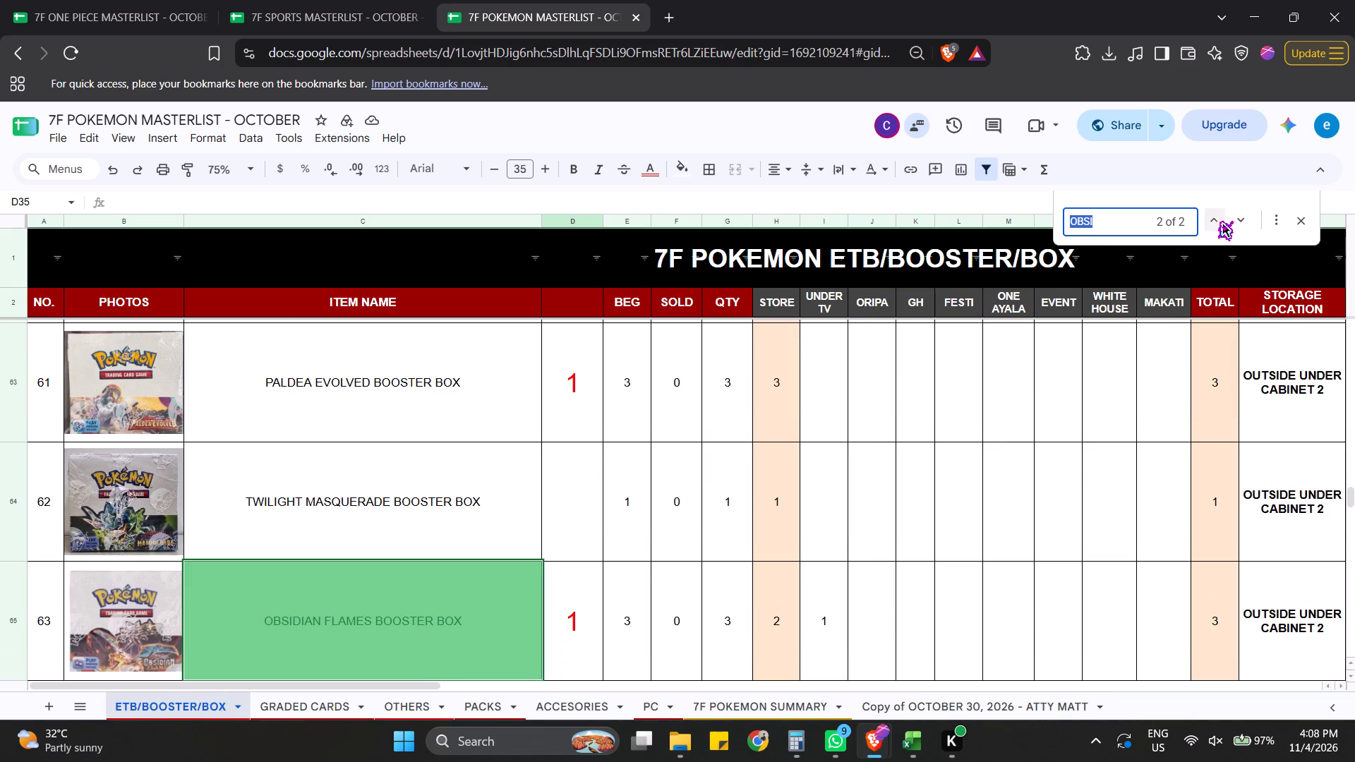
left_click(583, 634)
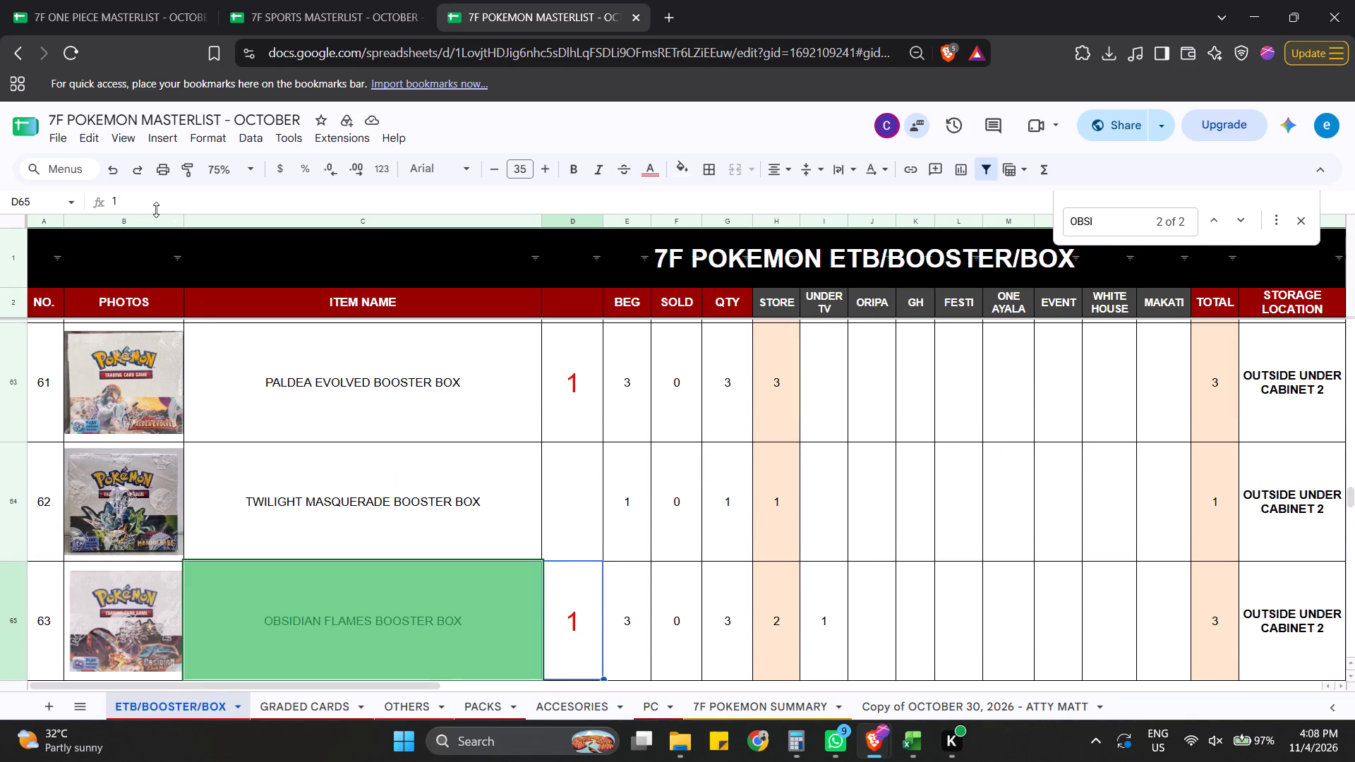
left_click(154, 207)
key("Left")
key("Left")
key("equal")
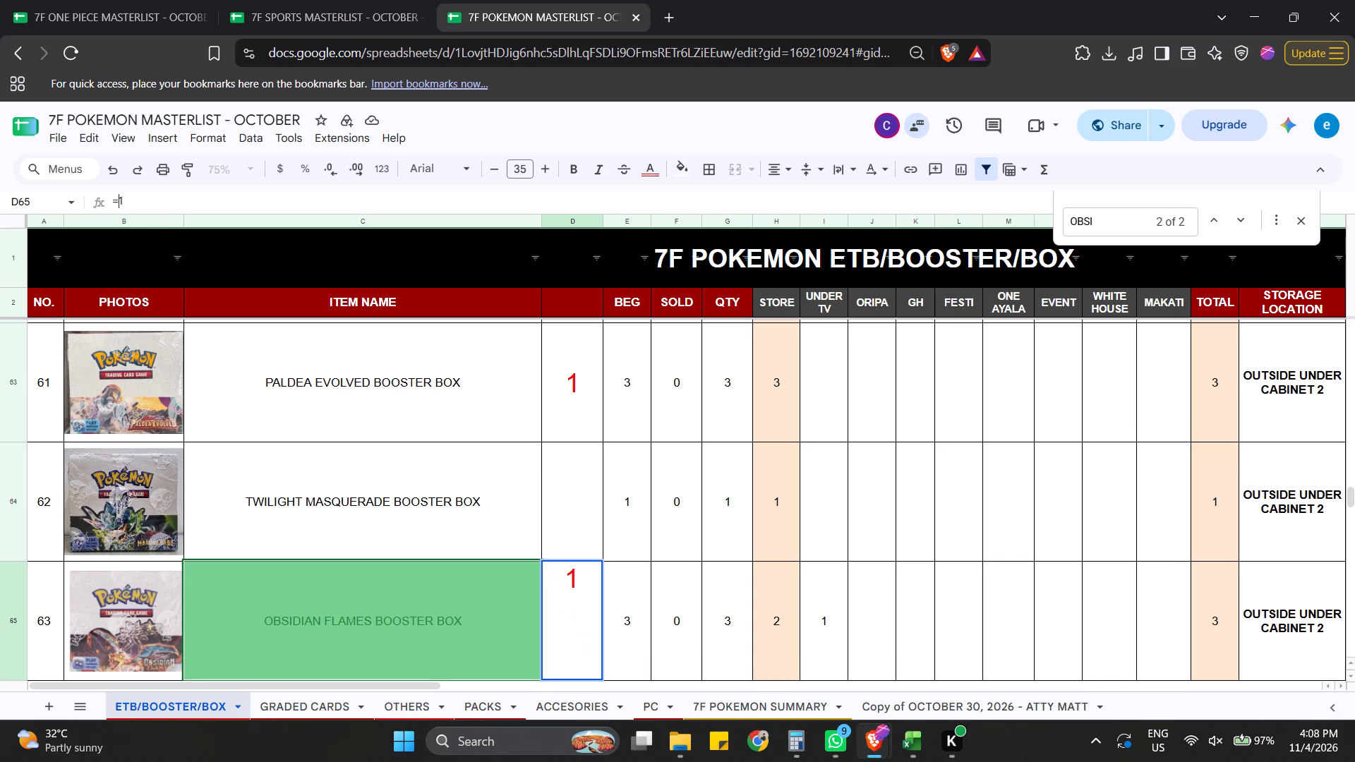
key("Right")
key("Right")
type("+1")
key("Return")
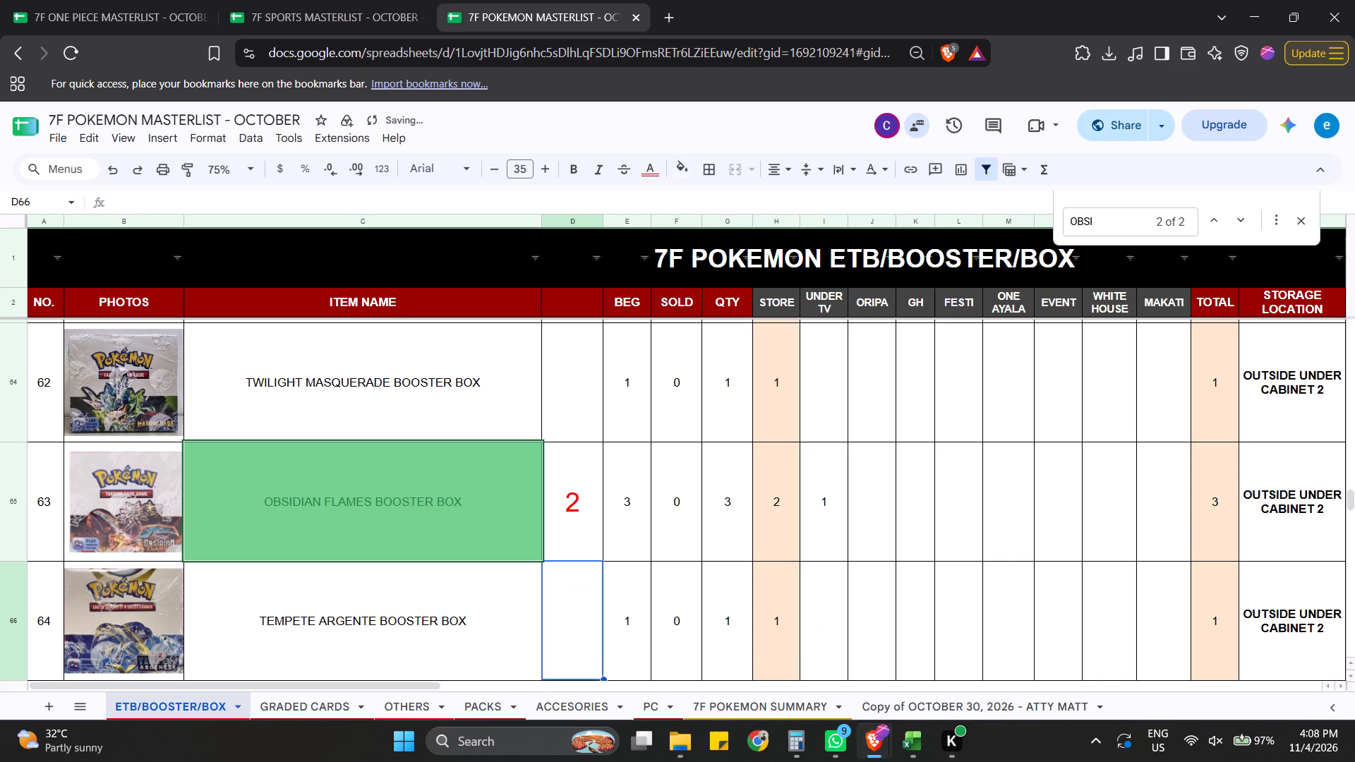
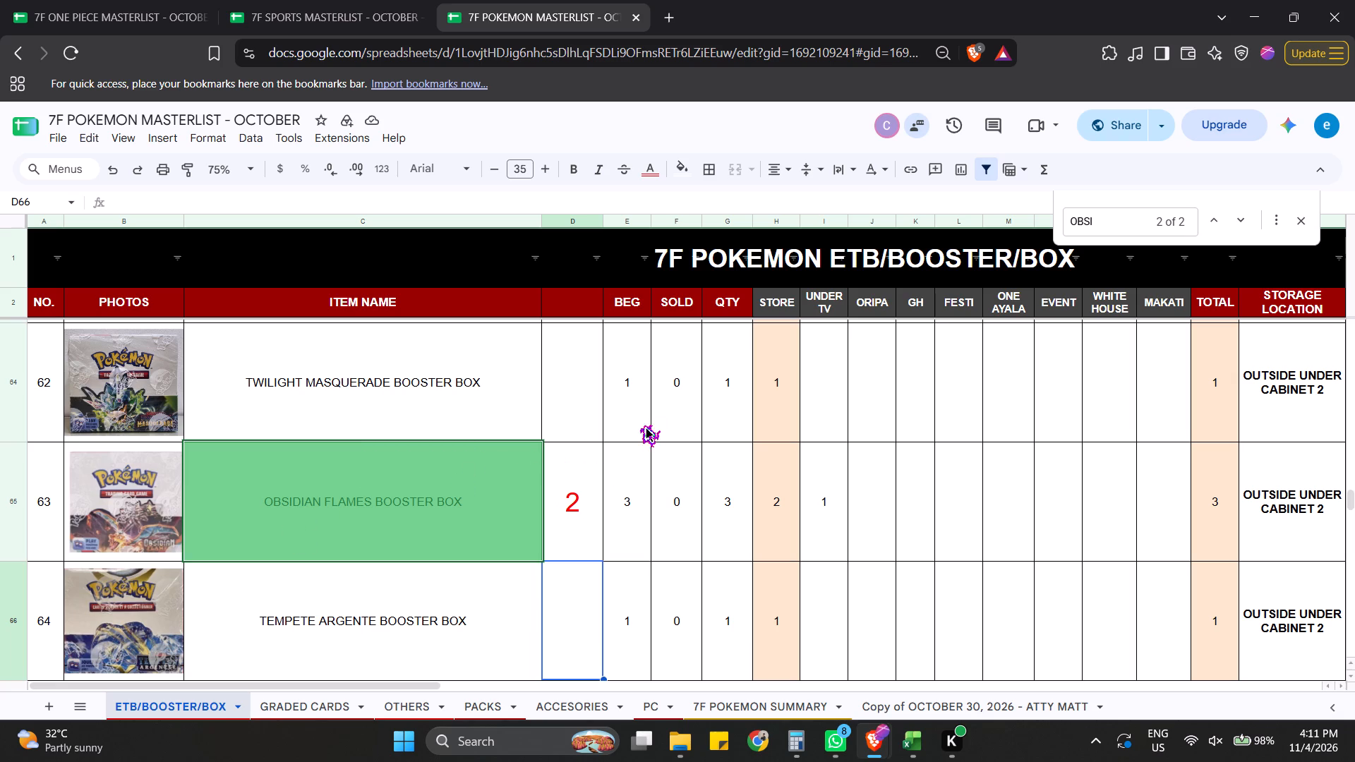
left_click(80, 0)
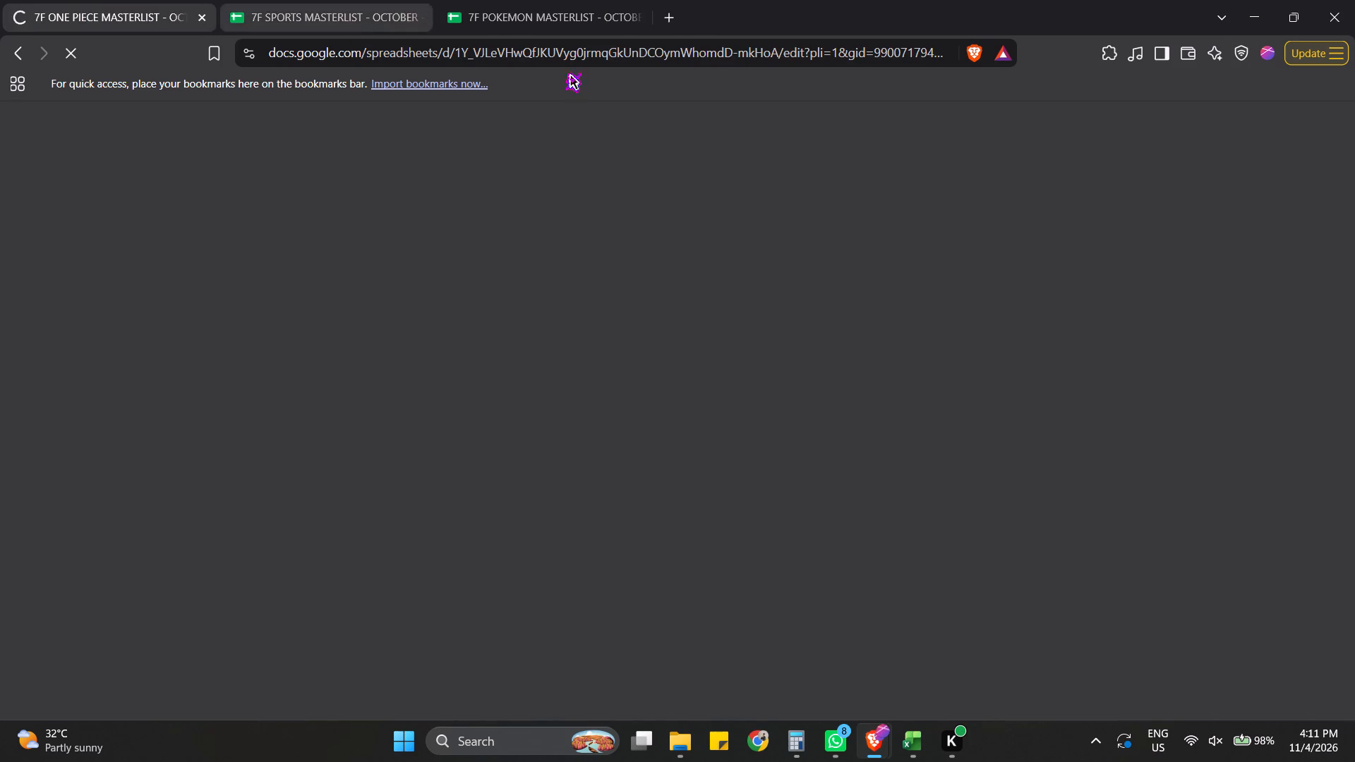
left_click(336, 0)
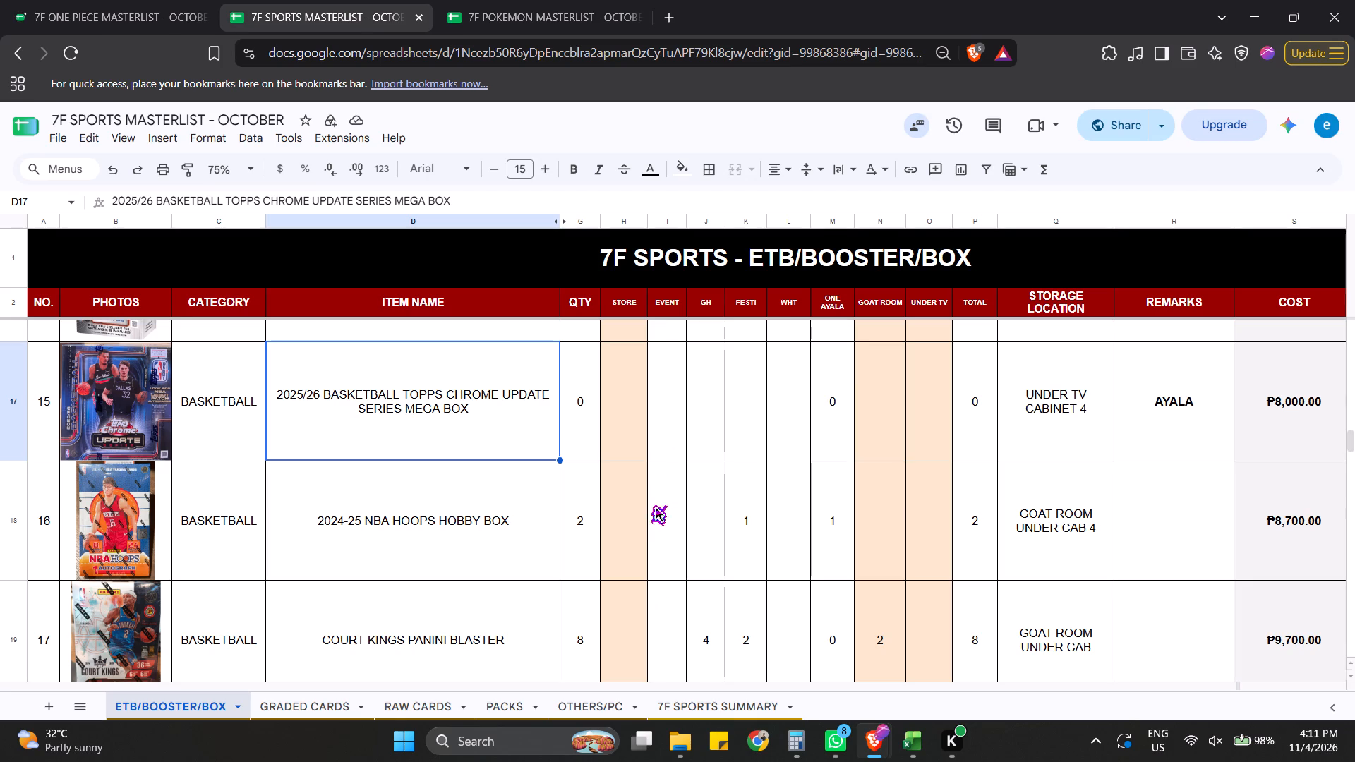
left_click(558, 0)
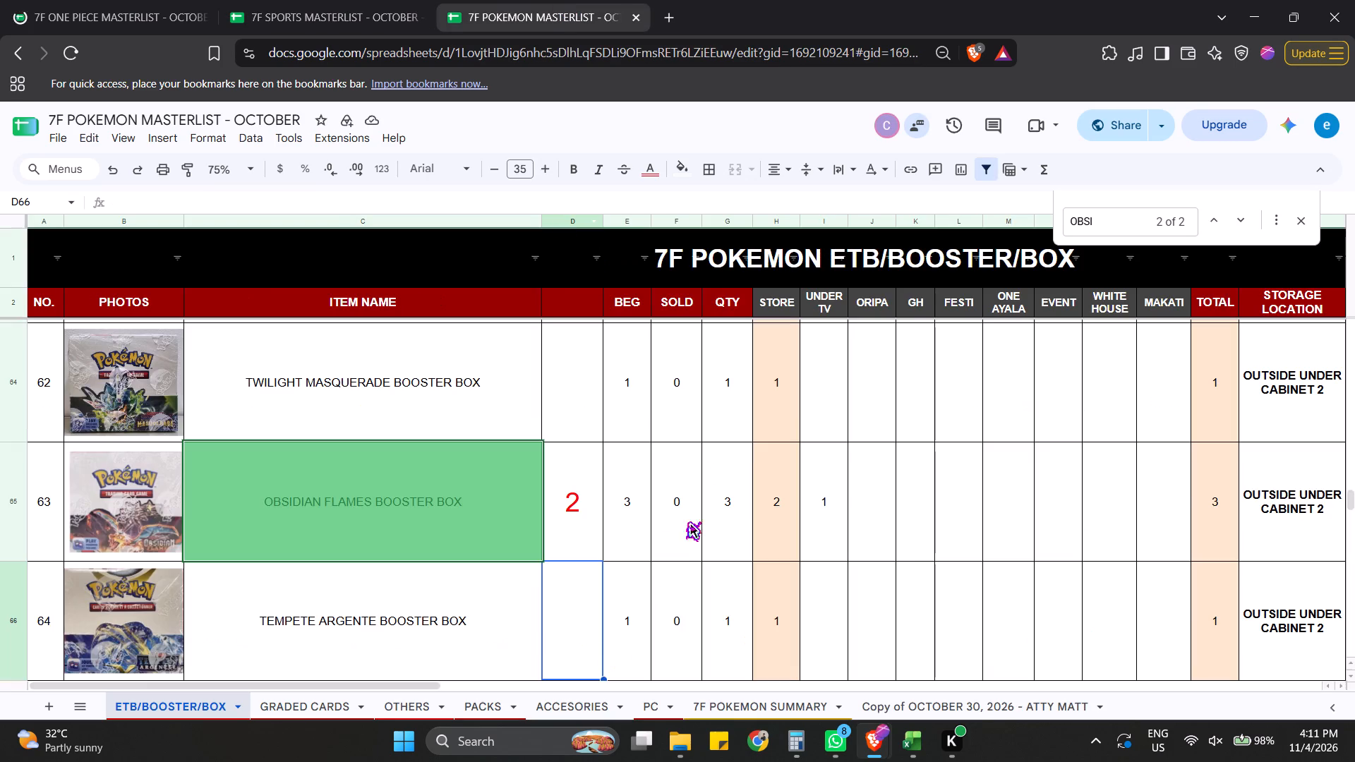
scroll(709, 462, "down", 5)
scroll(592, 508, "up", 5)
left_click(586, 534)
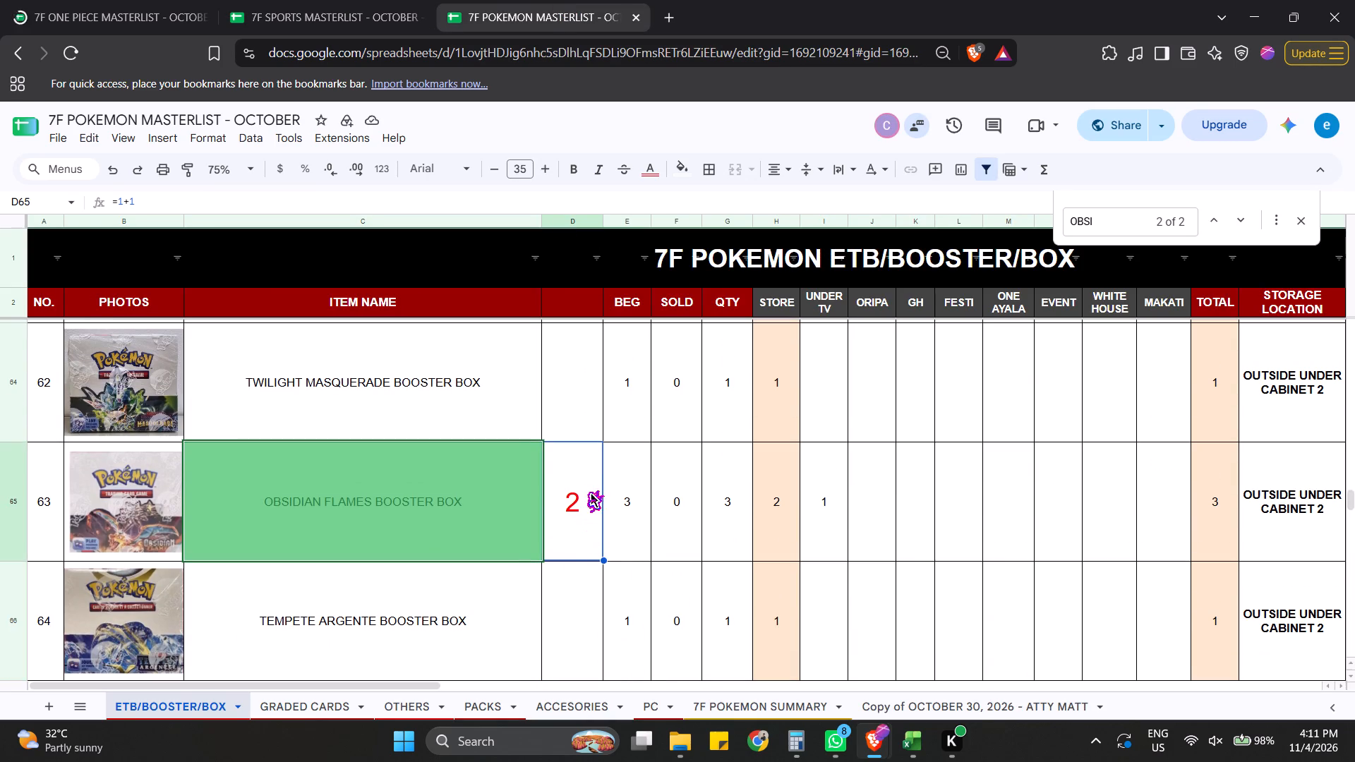
Search the ETB/BOOSTER/BOX sheet for "CHAOS" and enter 1 in the new column for the Chaos Rising Booster Bundle.
left_click_drag(1107, 211, 1018, 209)
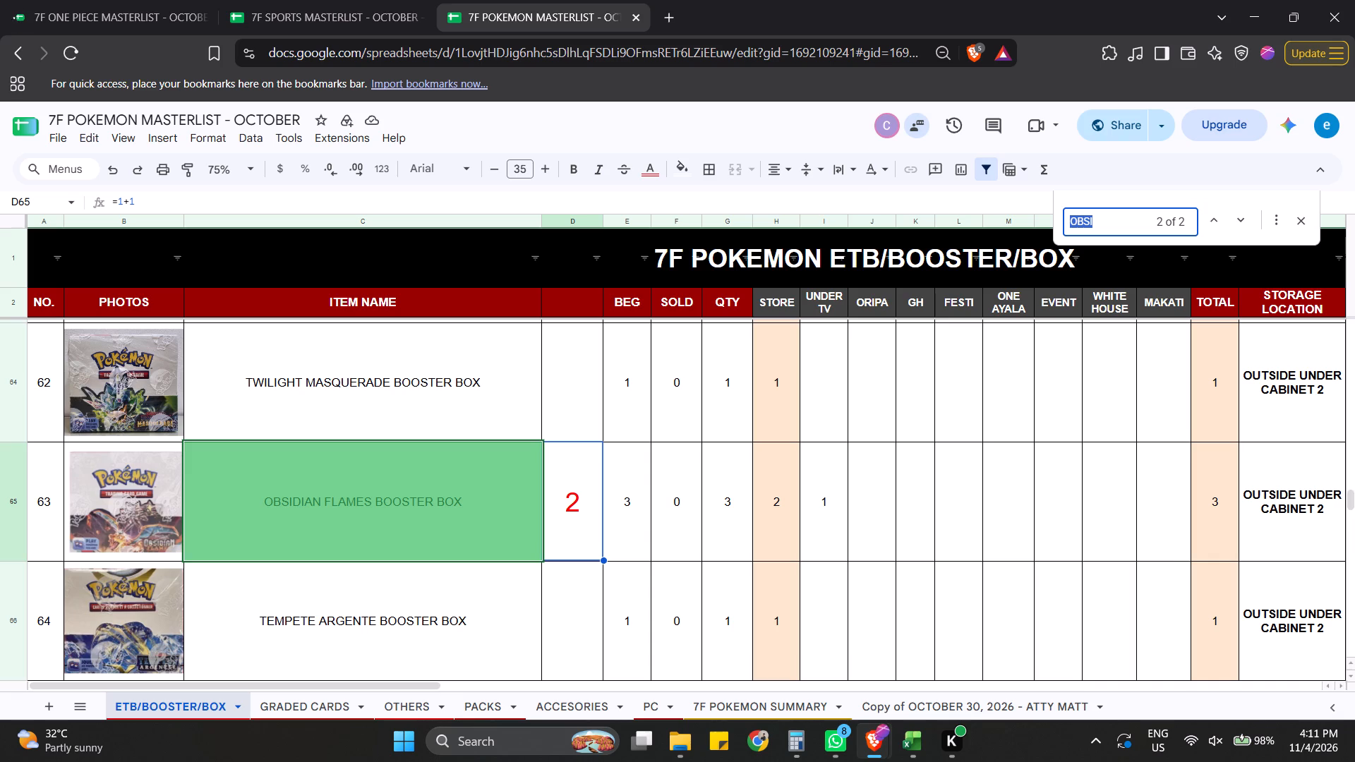
type("CHA")
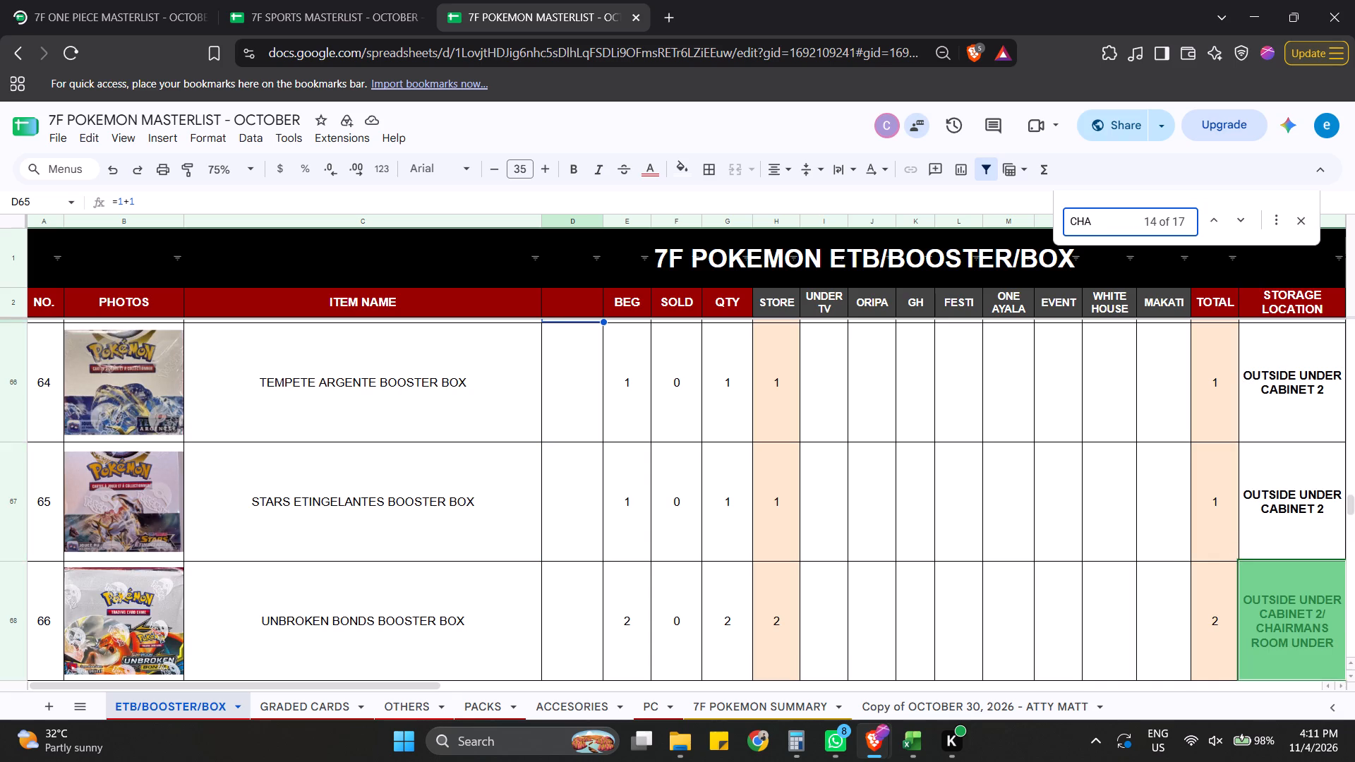
type("OS")
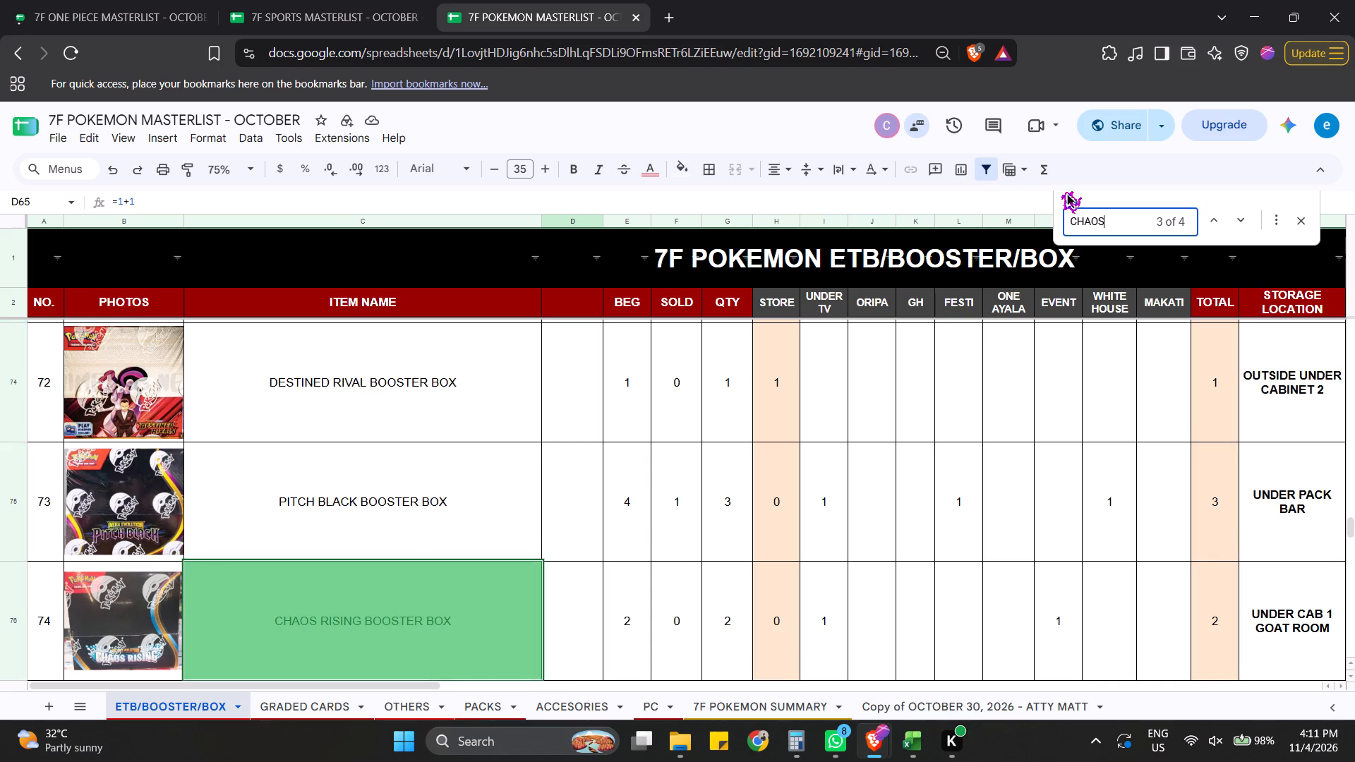
left_click(1243, 220)
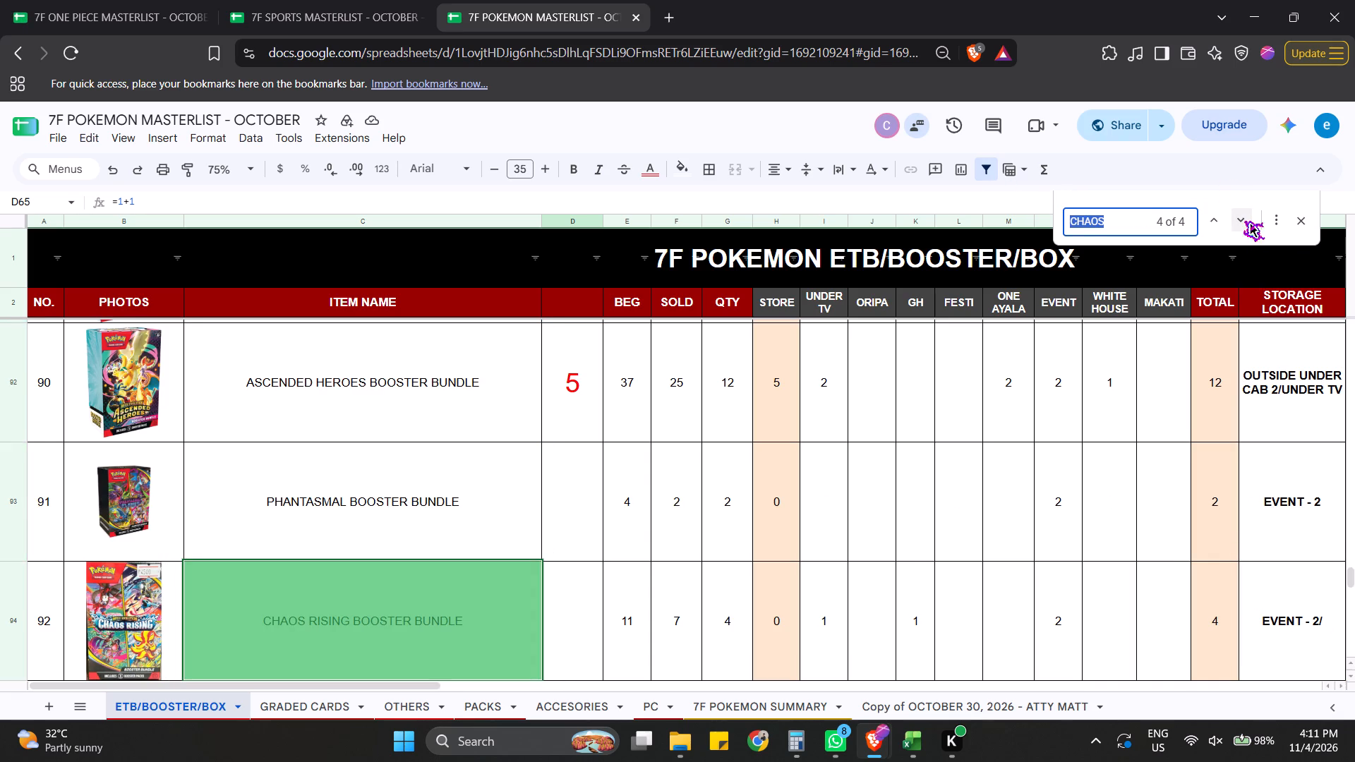
left_click(582, 627)
key("1")
key("Return")
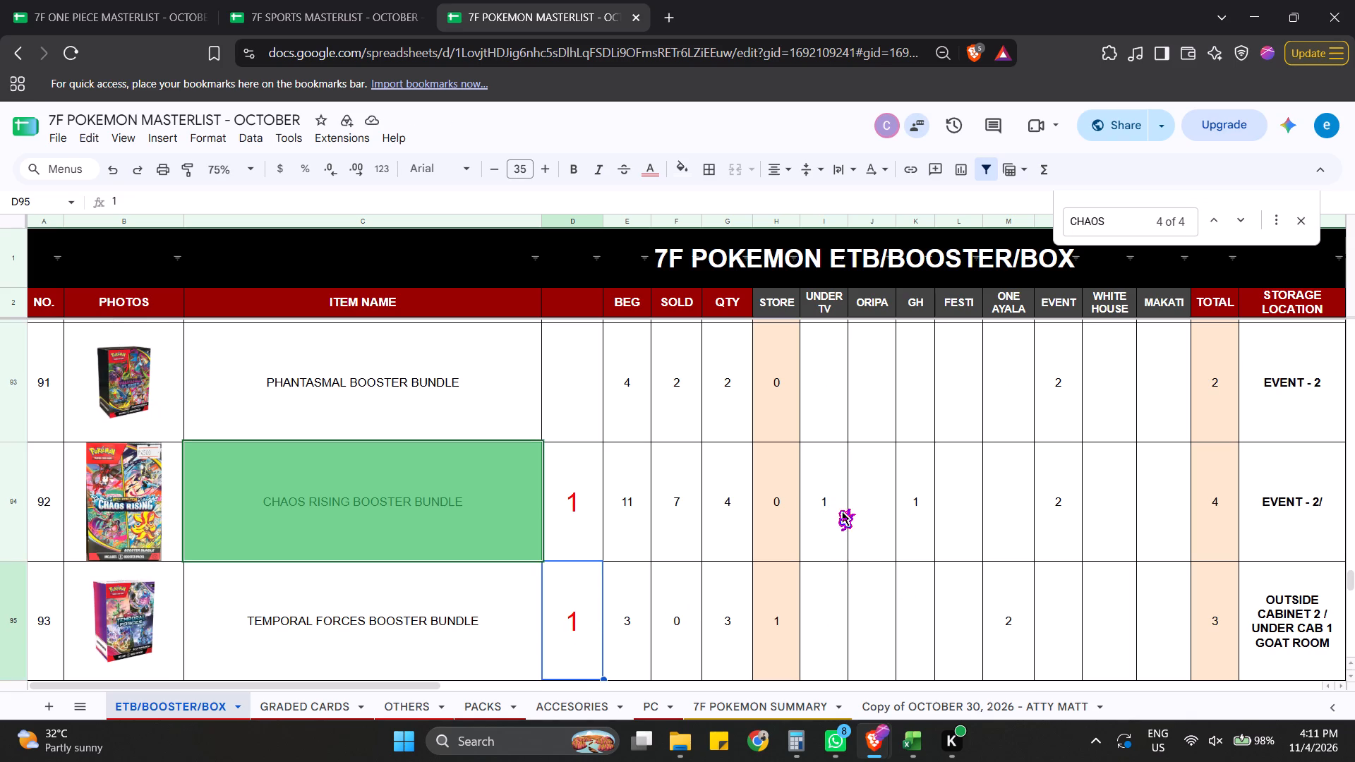
Go to the Chaos Rising Booster Box match and enter 1 in its new-column cell.
left_click(1217, 219)
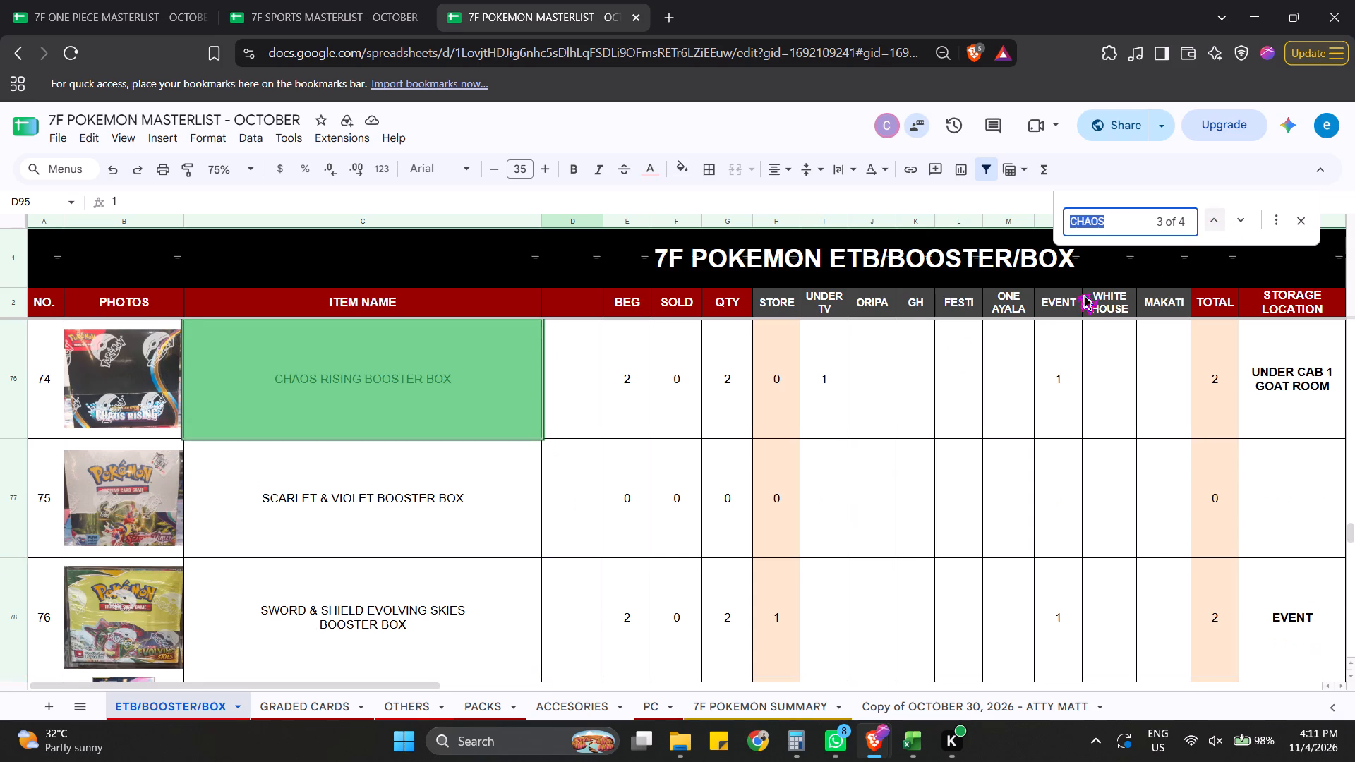
left_click(563, 369)
key("1")
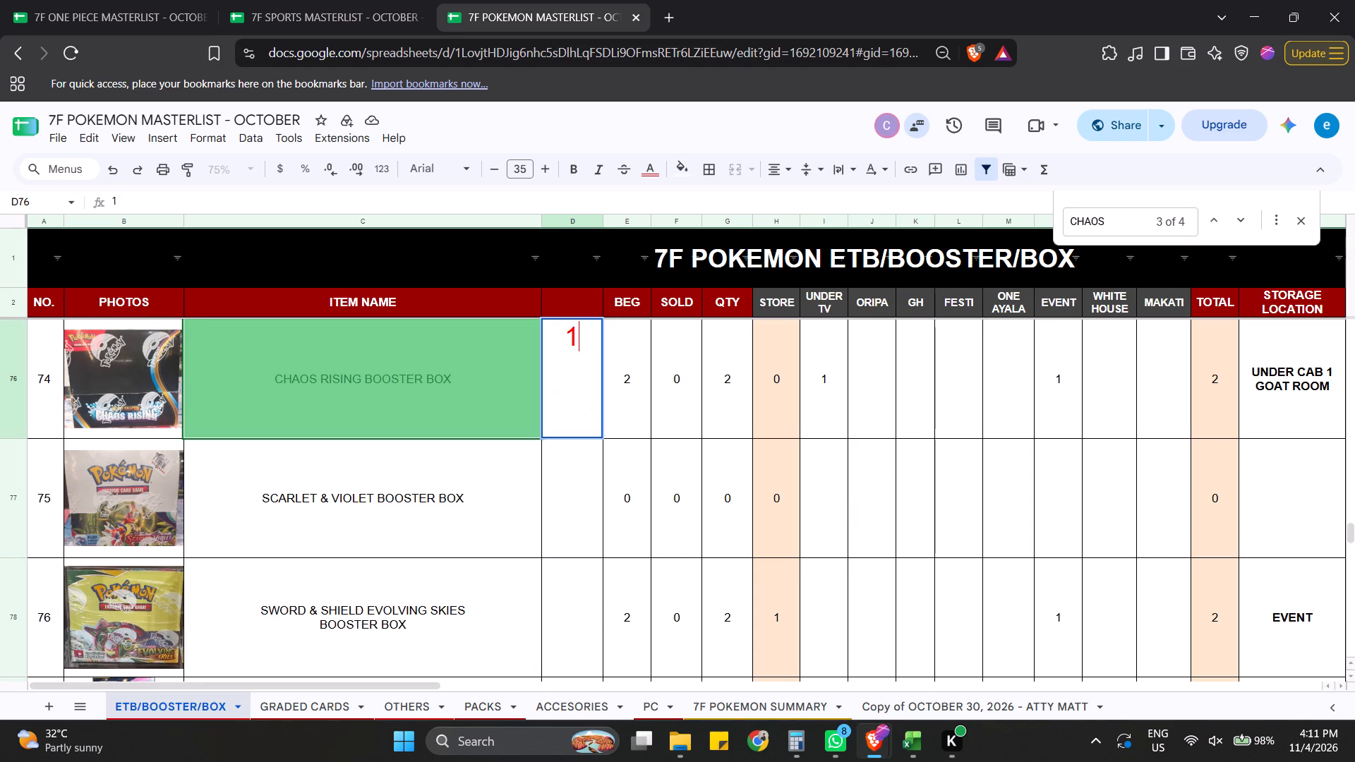
key("Return")
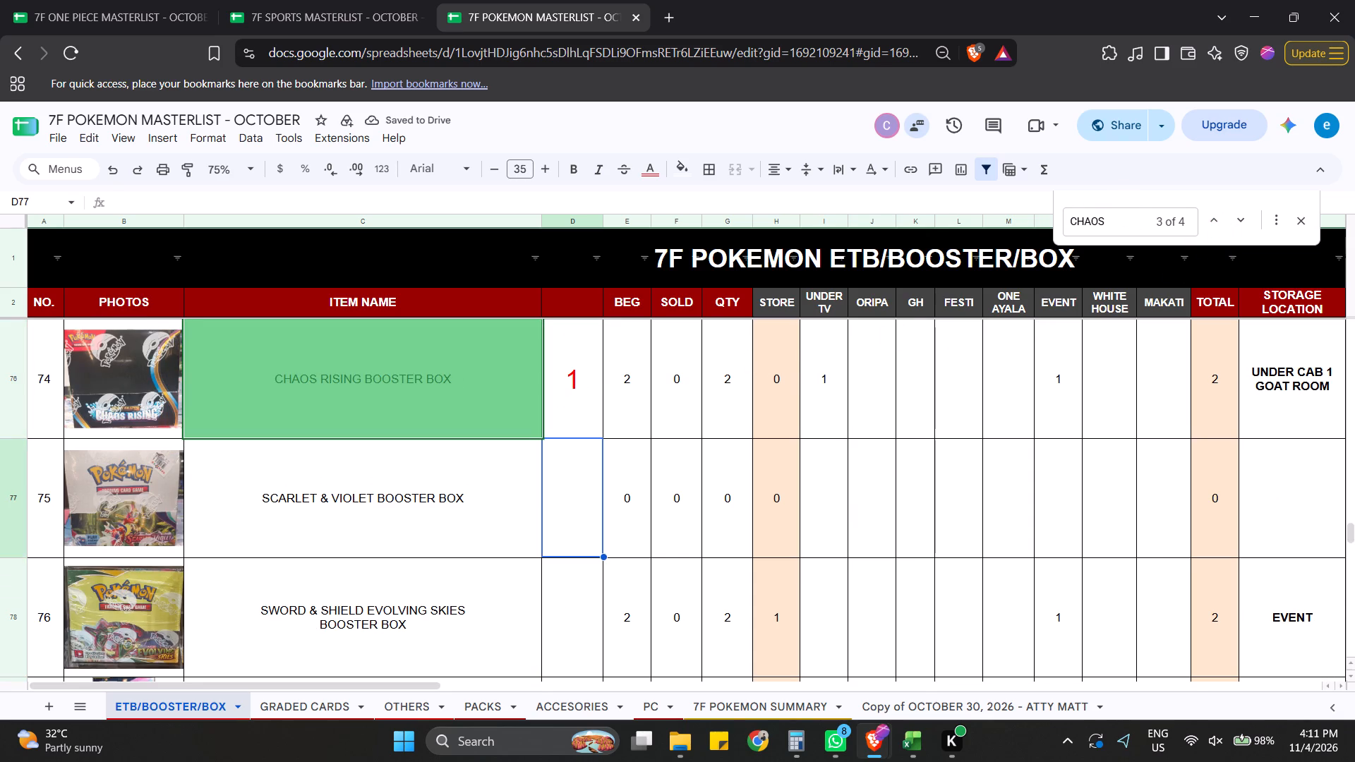
Search the sheet for "ASCE" and change the Ascended Heroes Booster Bundle's new-column count to =5+2.
left_click_drag(1109, 223, 966, 219)
type("AA")
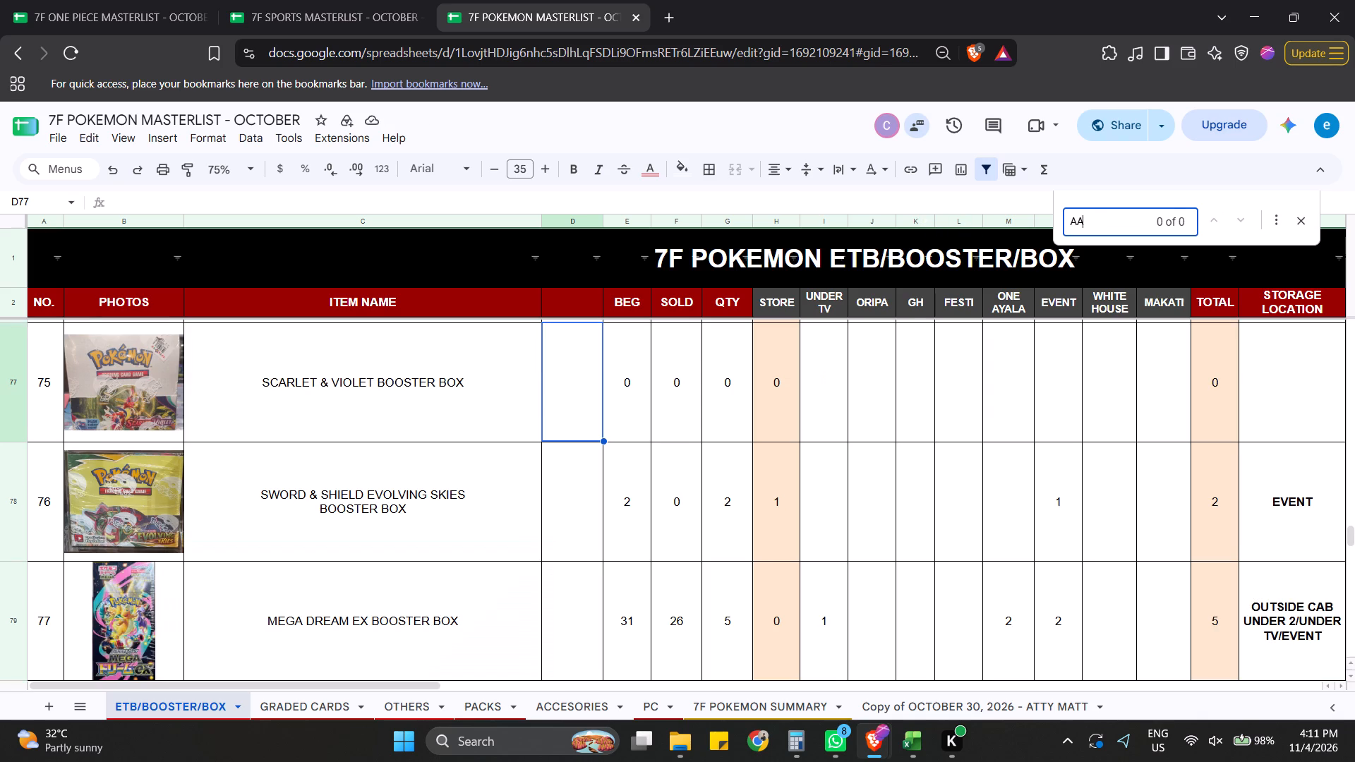
key("BackSpace")
type("SCE")
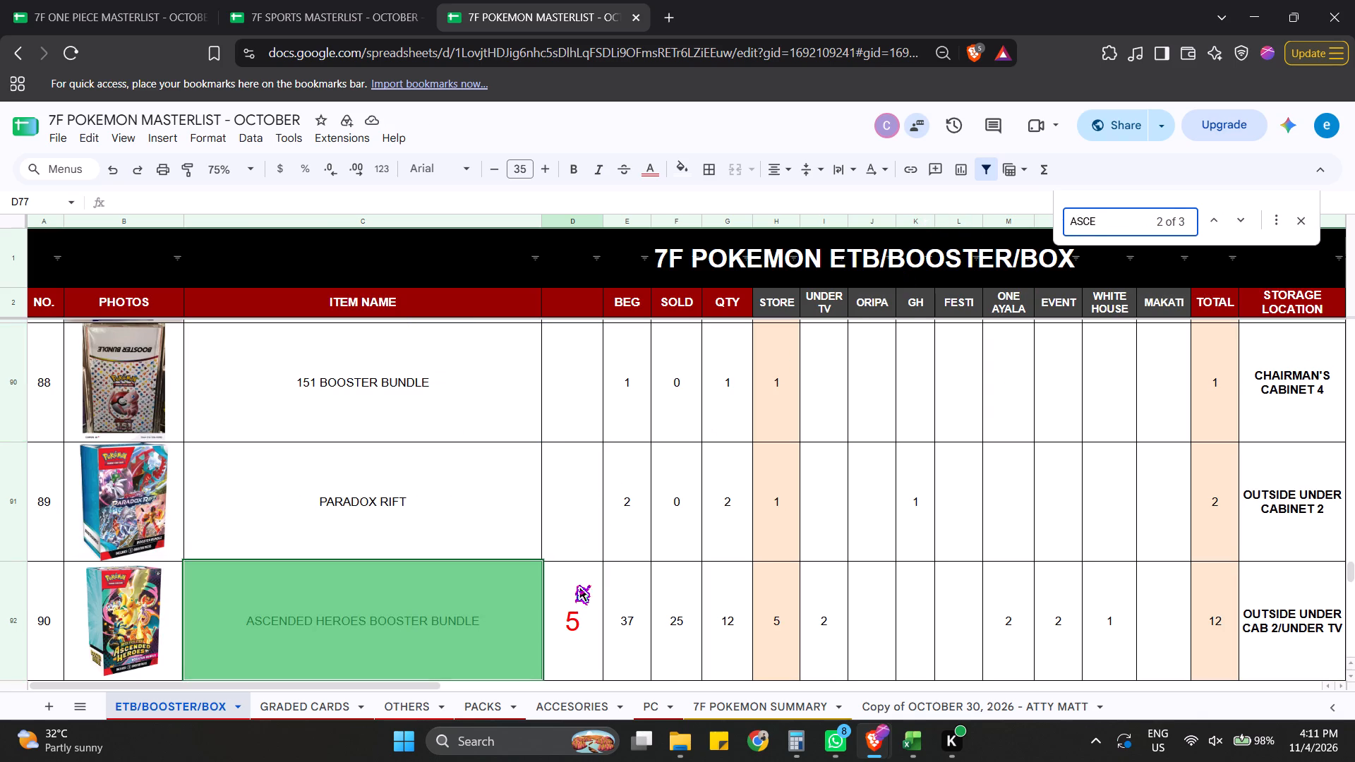
scroll(572, 615, "down", 2)
left_click(573, 566)
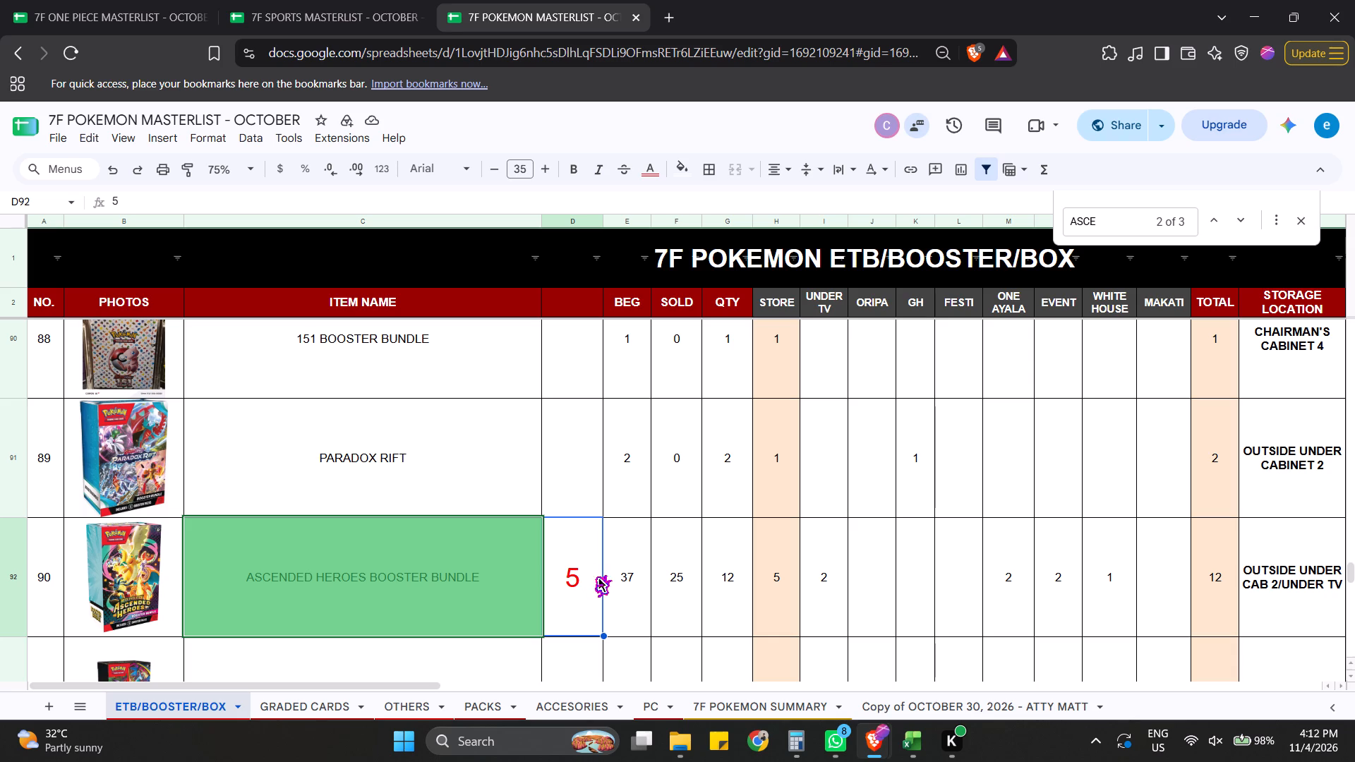
left_click(171, 196)
key("Left")
key("Left")
key("equal")
key("Right")
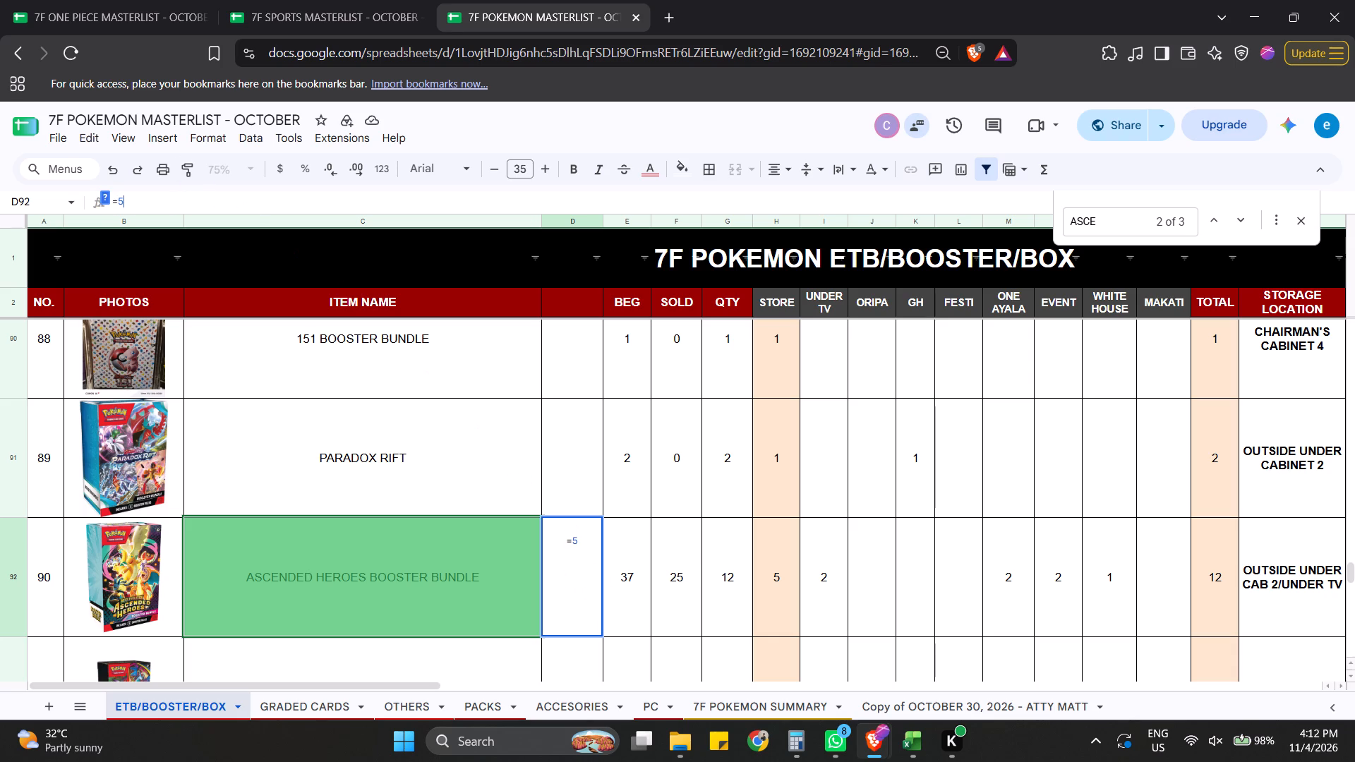
key("Right")
type("+2")
key("Return")
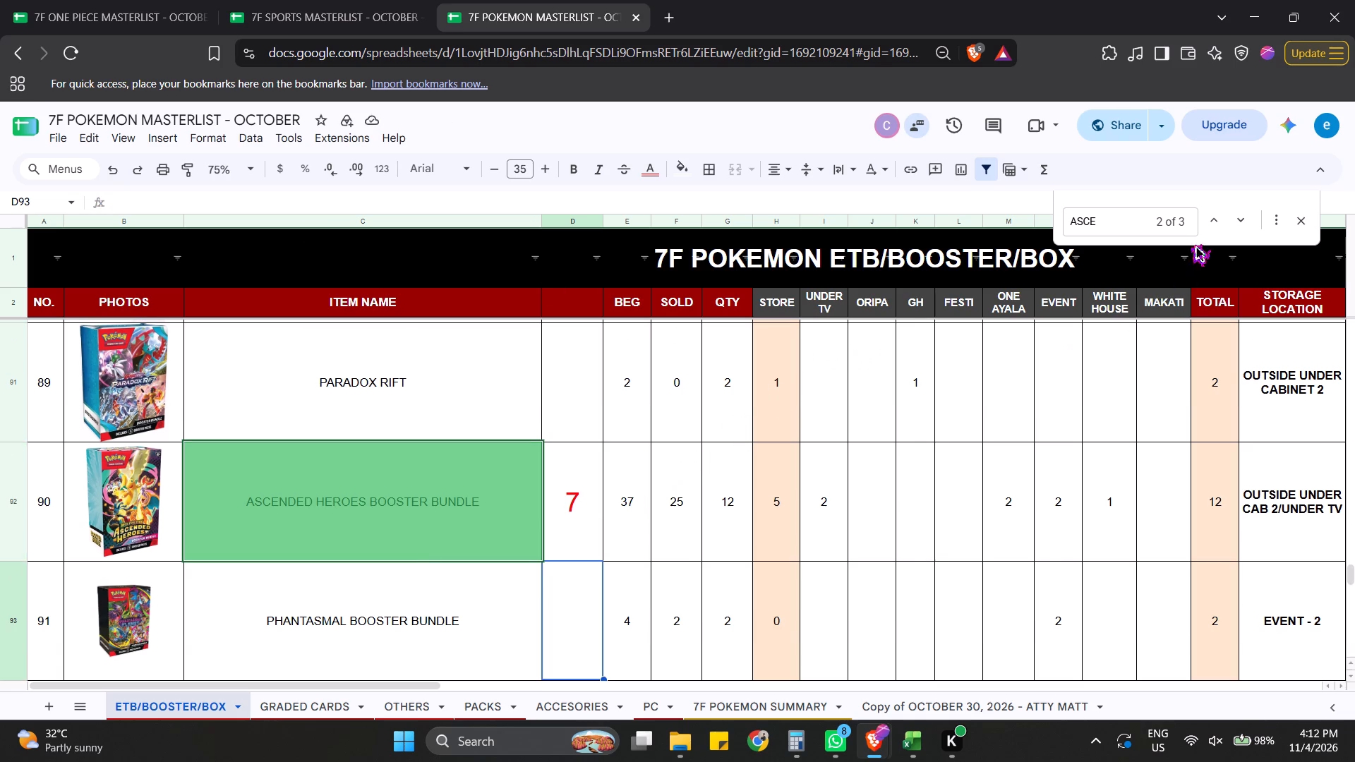
Switch to the BHS ONE PIECE INVENTORY MASTERFILE, search its ETB/BOOSTER/BOX sheet for "OP" and look through the matching booster boxes.
left_click(1109, 218)
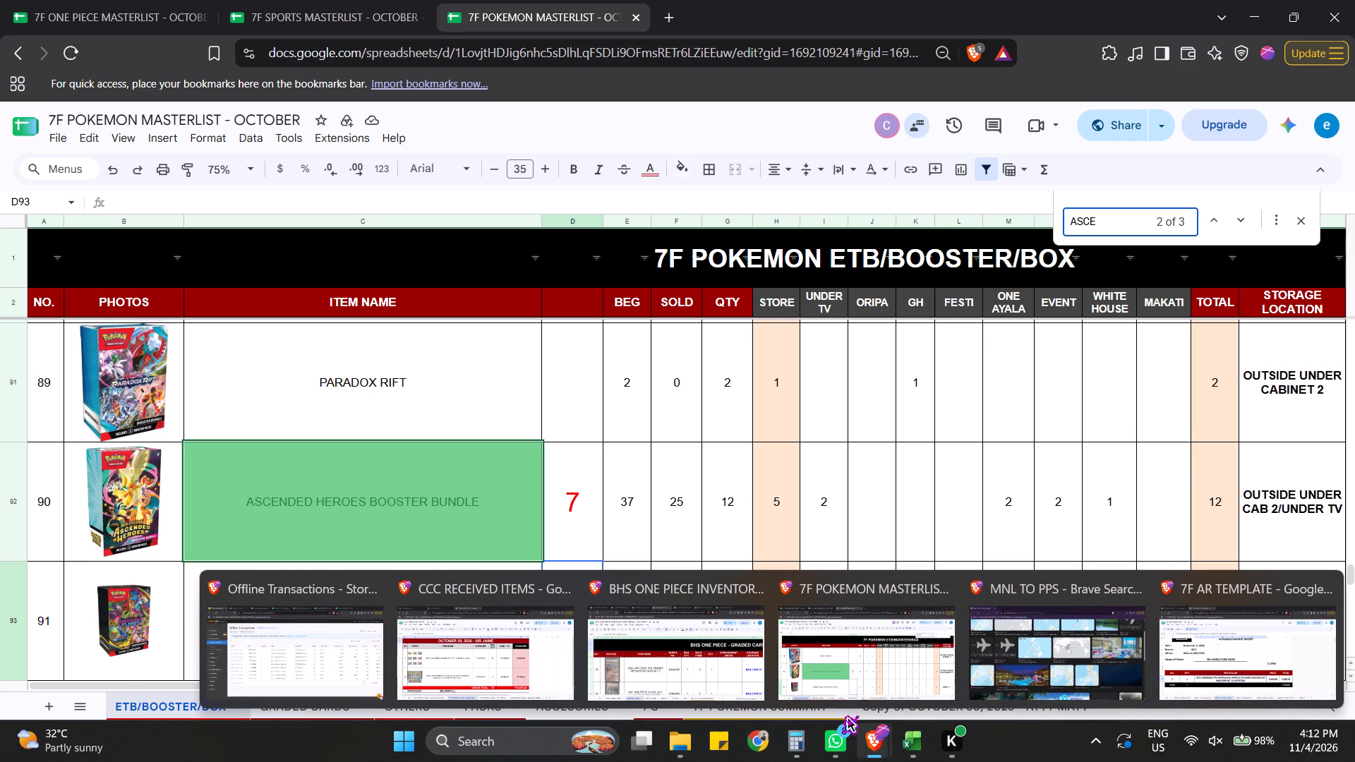
left_click(675, 658)
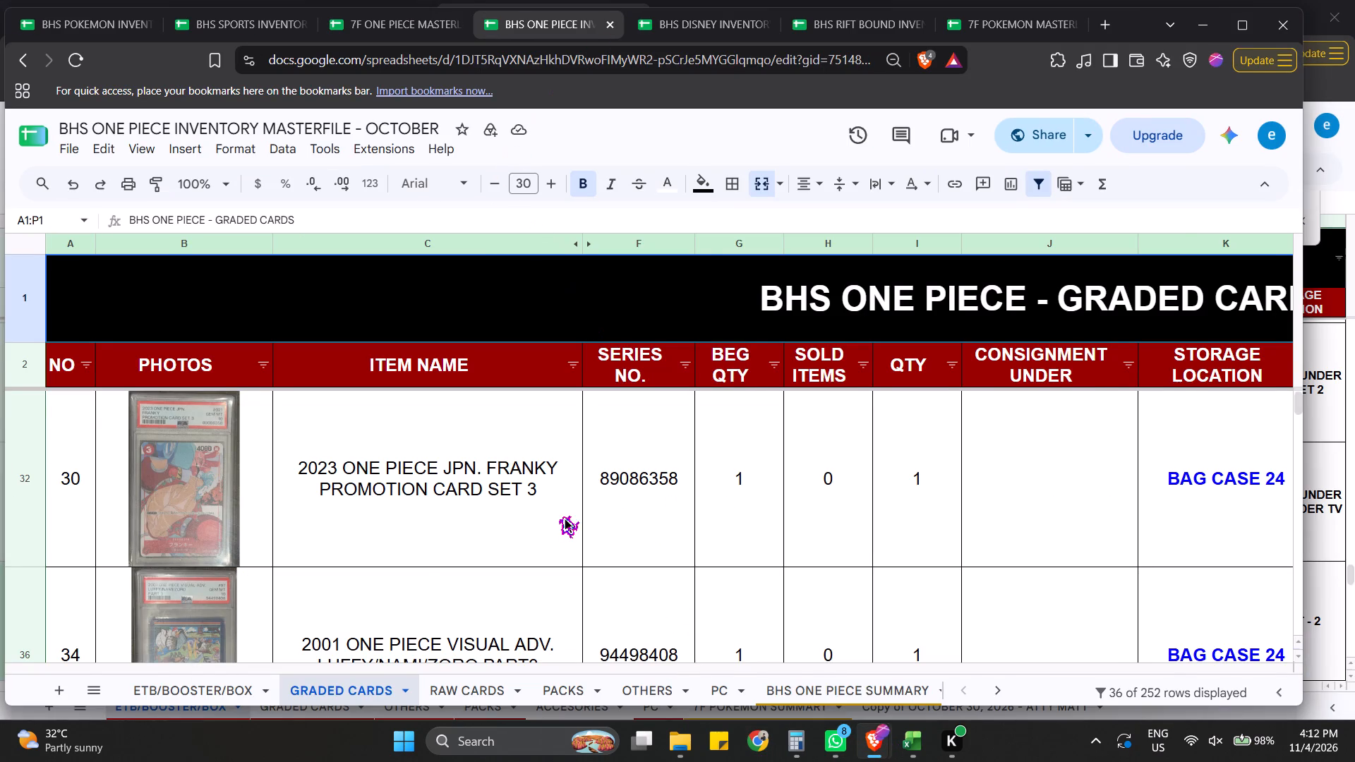
left_click(159, 692)
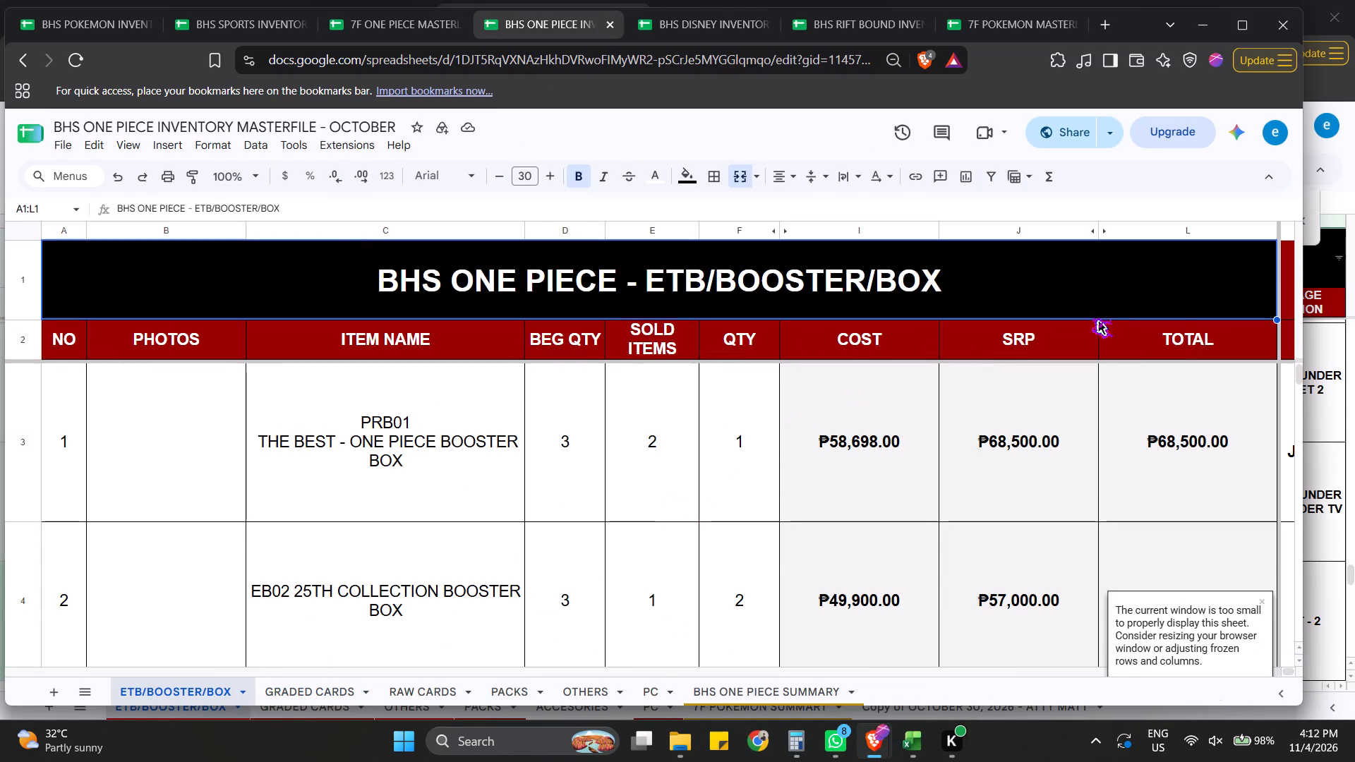
key("ctrl+f")
type("OP")
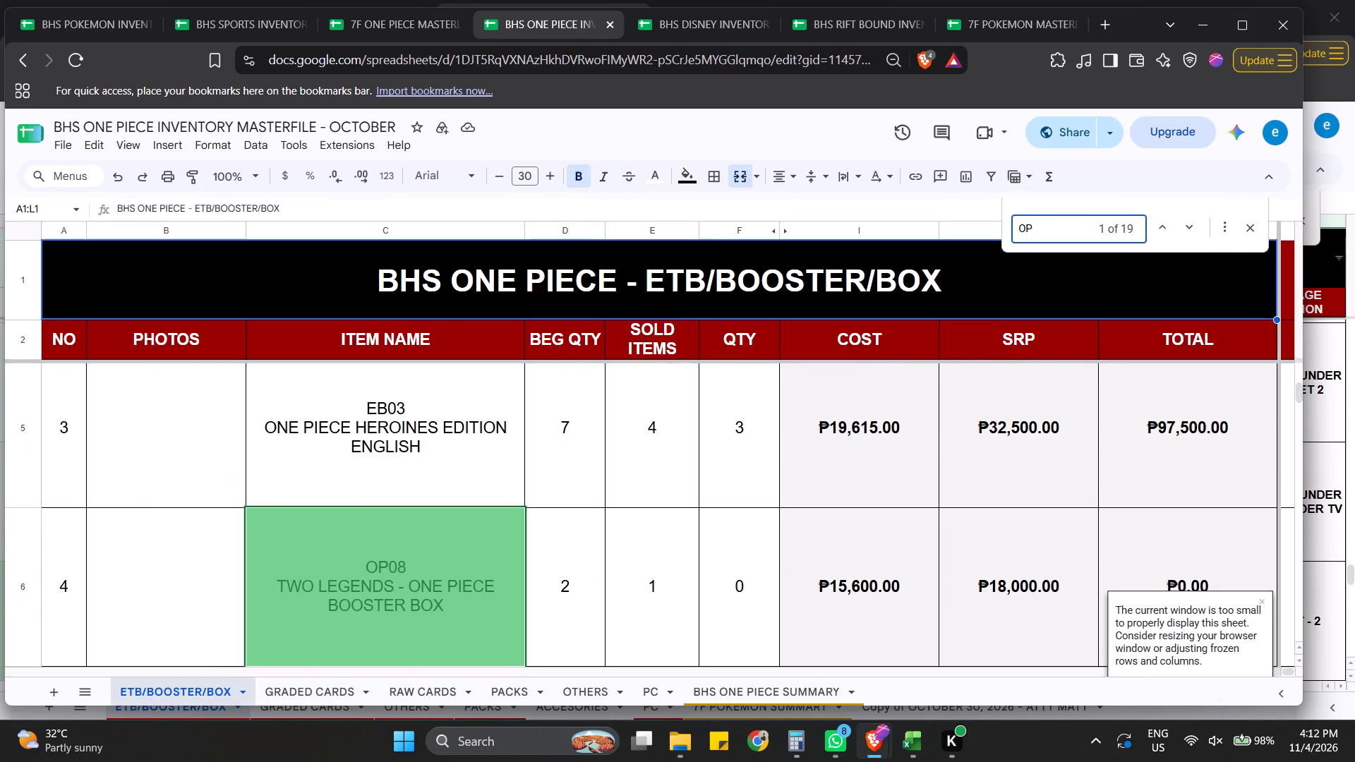
scroll(737, 487, "down", 13)
scroll(632, 530, "down", 11)
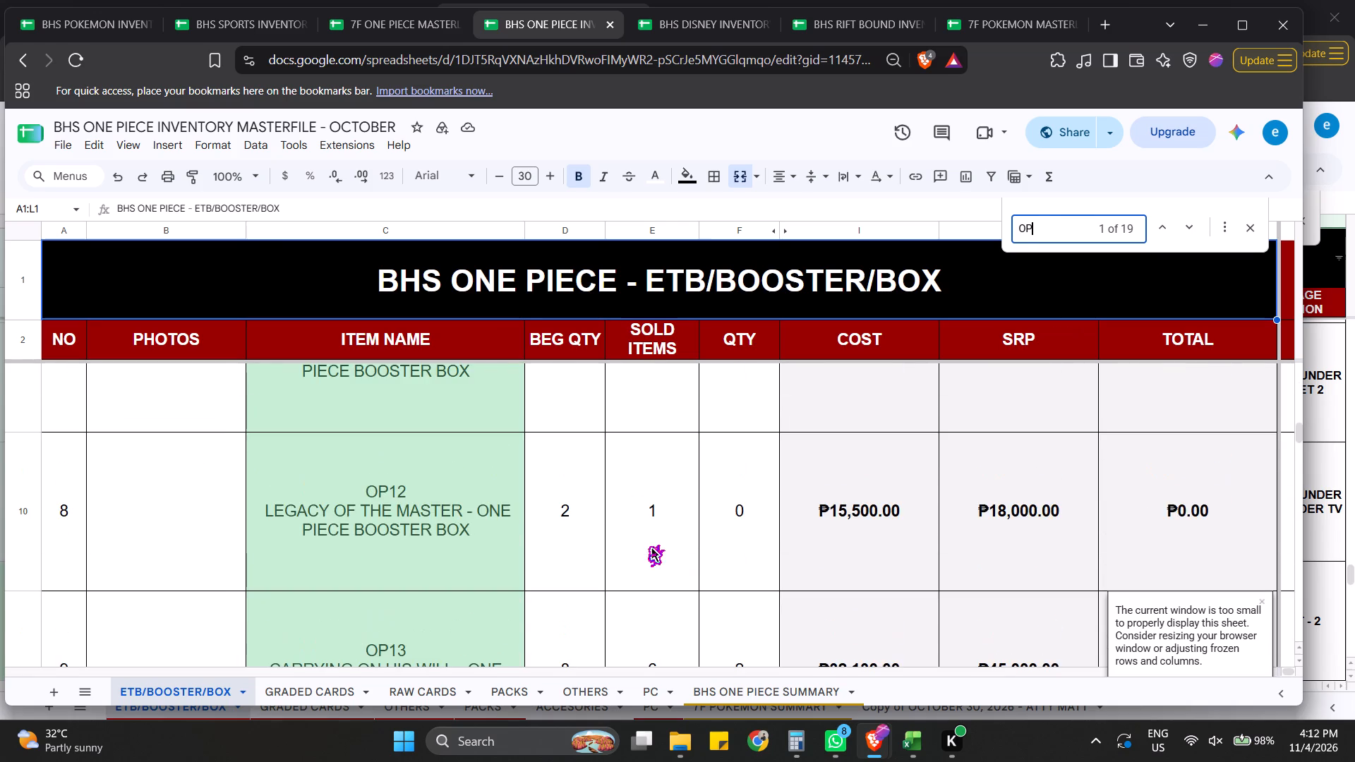
scroll(645, 550, "down", 10)
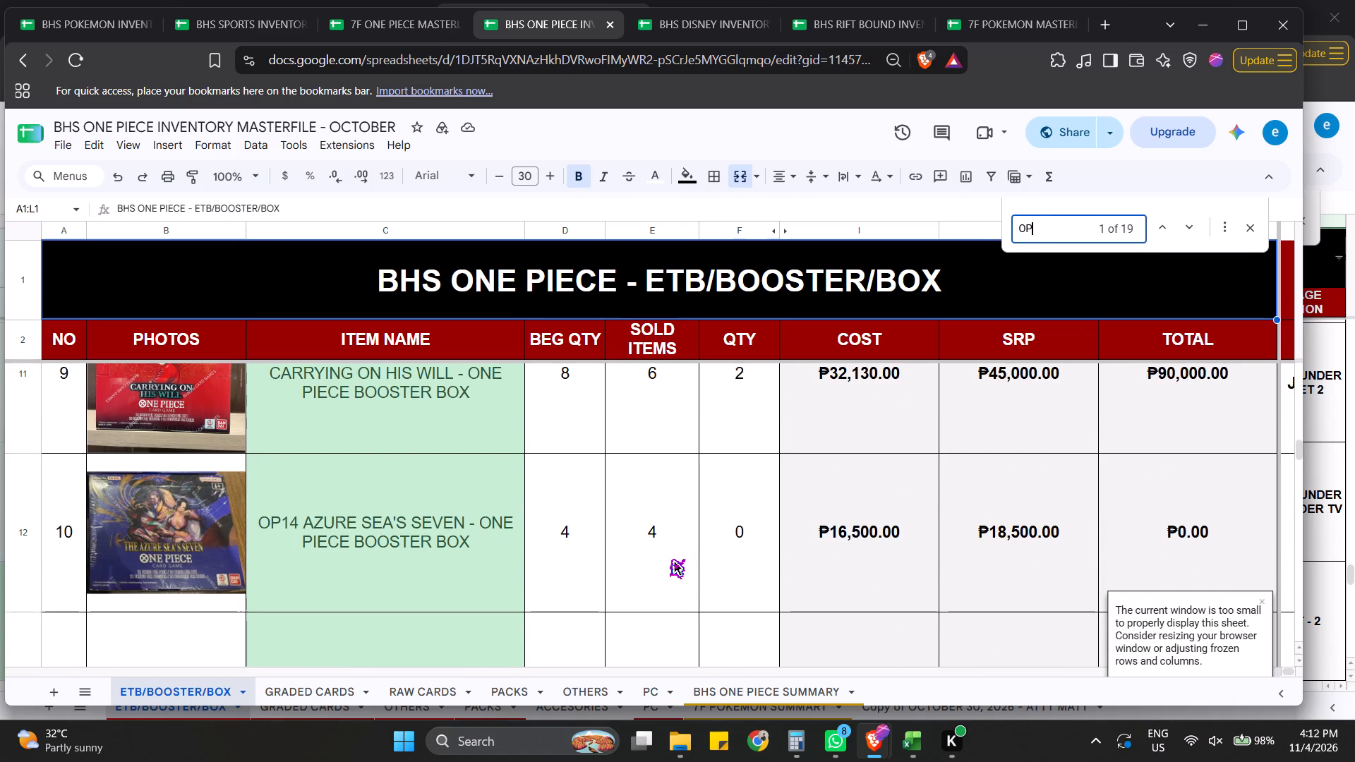
scroll(668, 558, "down", 4)
scroll(782, 584, "down", 3)
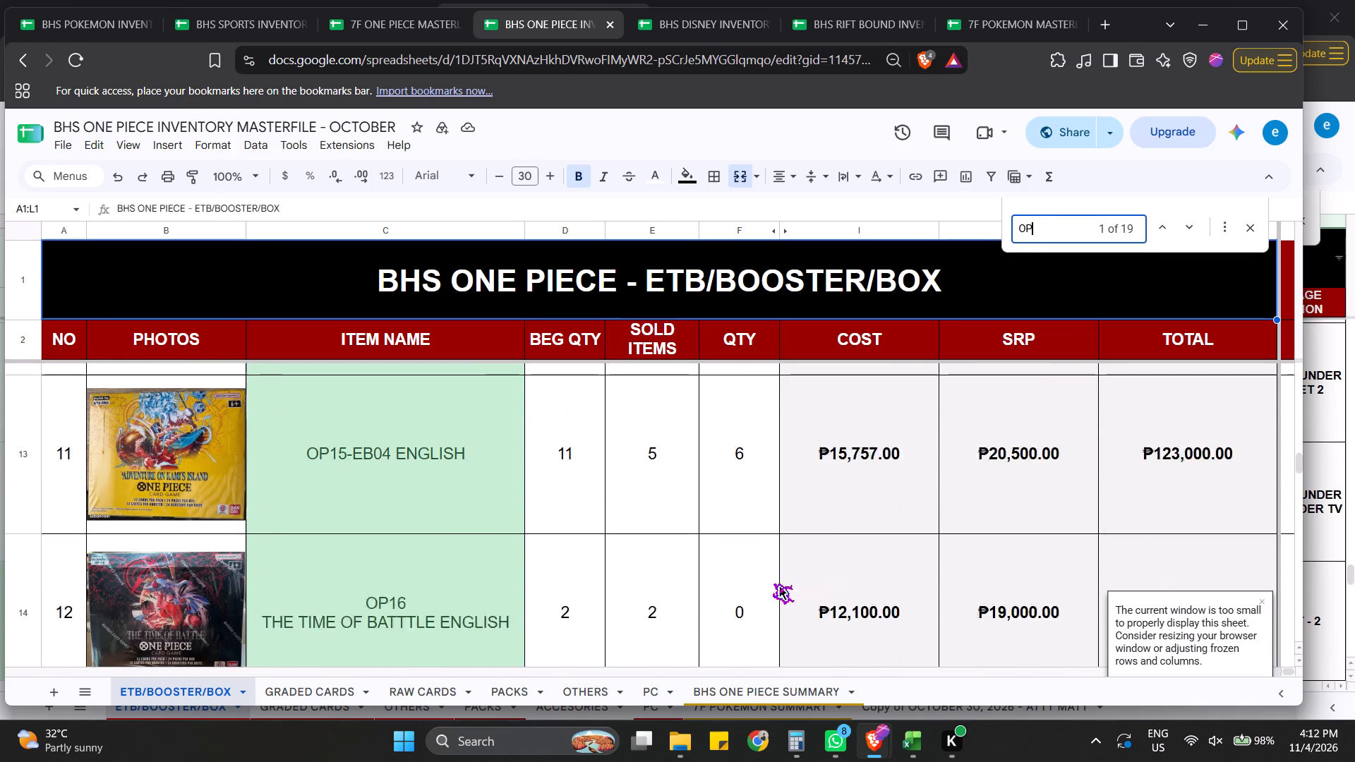
scroll(773, 583, "down", 17)
scroll(733, 551, "down", 20)
scroll(733, 551, "down", 1)
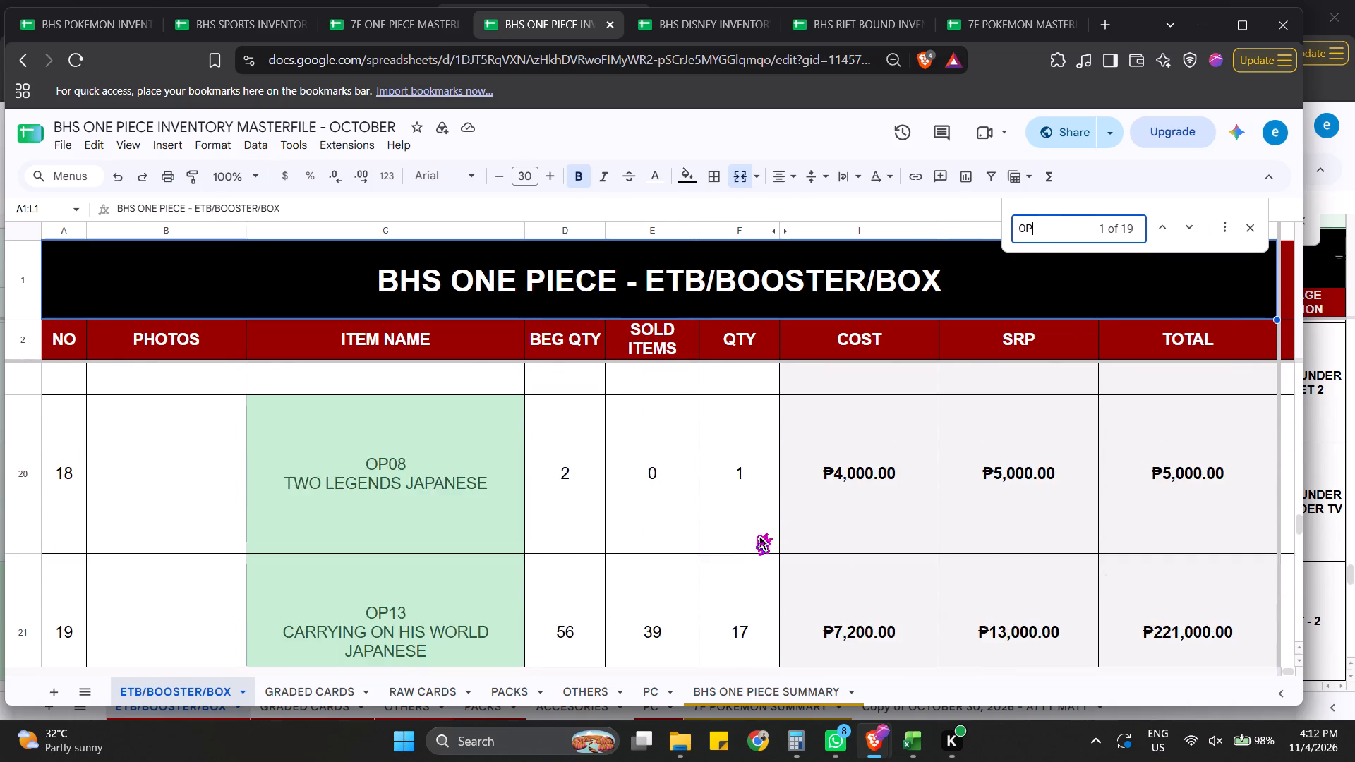
scroll(751, 536, "down", 13)
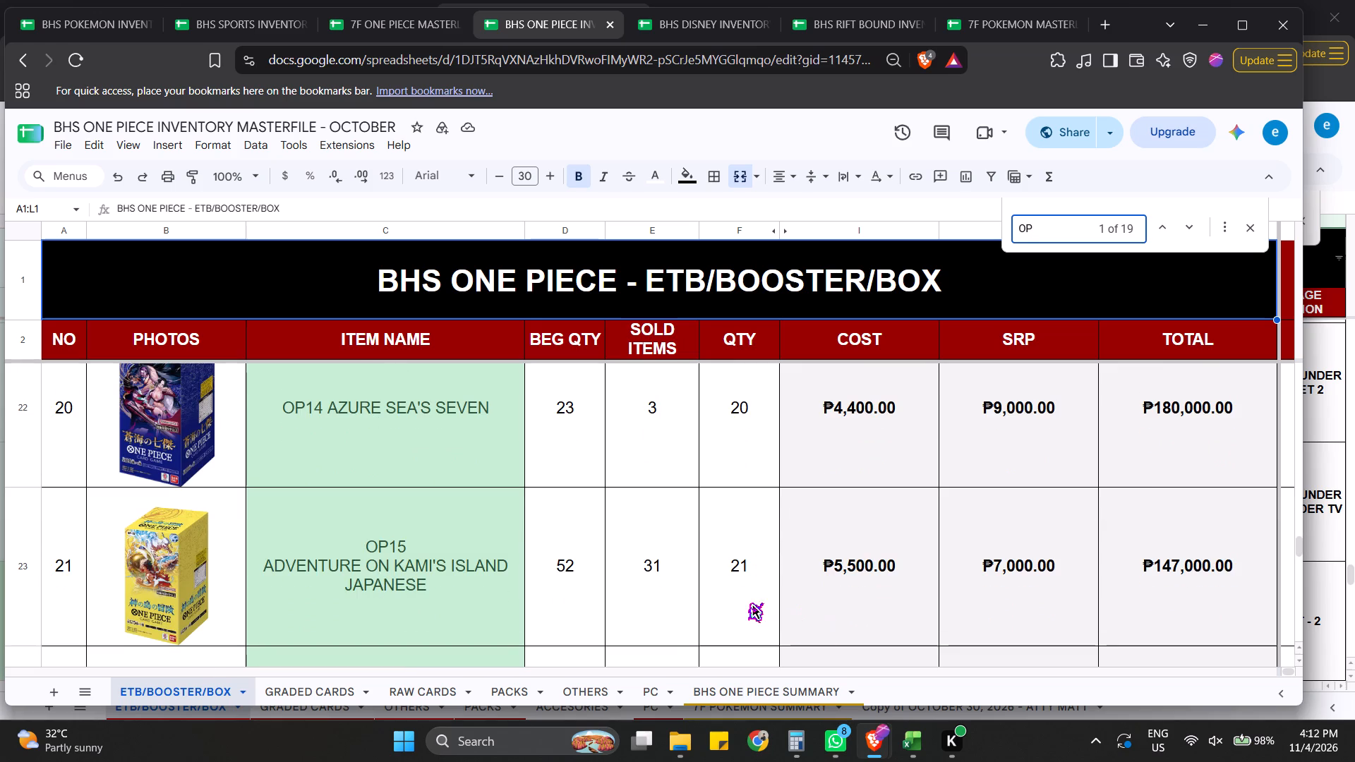
Examine the sold items, quantity and SRP of OP15 Adventure on Kami's Island Japanese, and look over the neighbouring OP booster boxes.
left_click(746, 602)
left_click(656, 574)
left_click(737, 573)
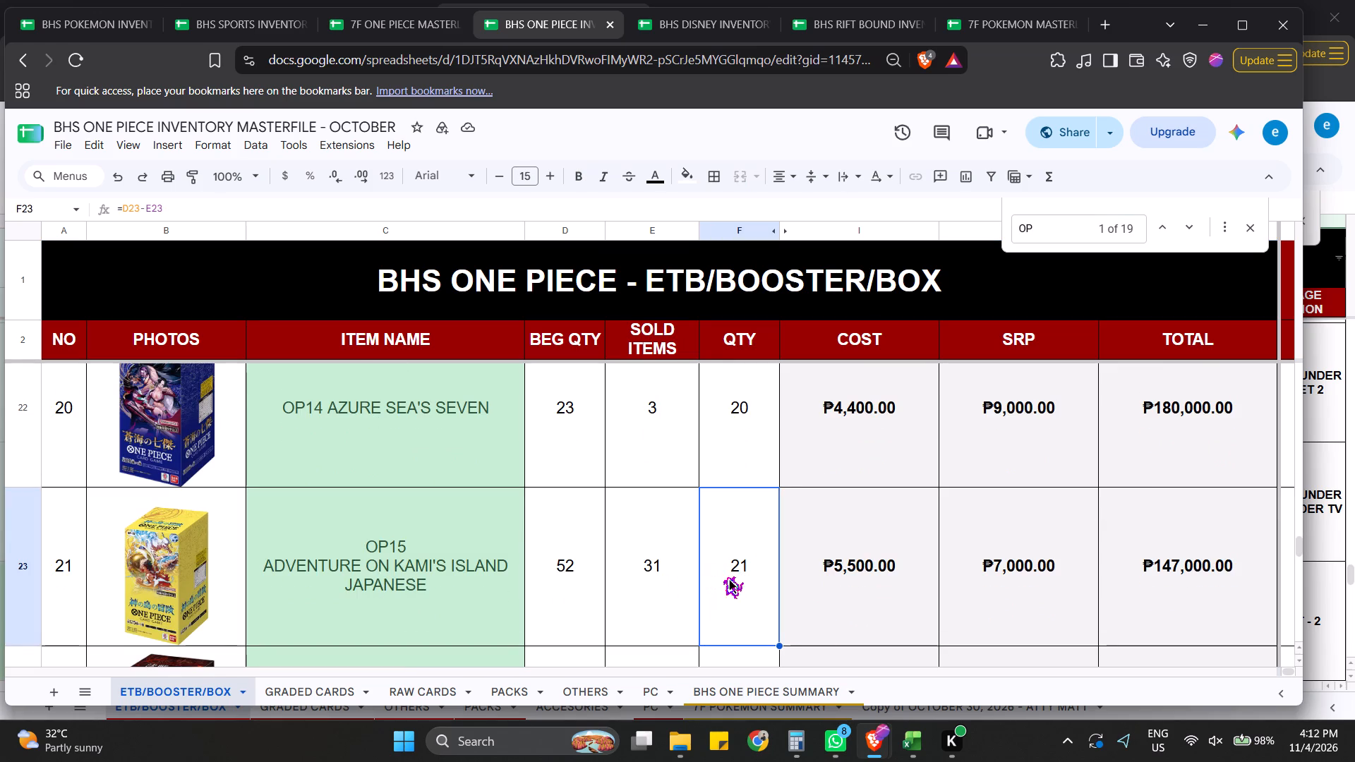
left_click(679, 582)
left_click(746, 583)
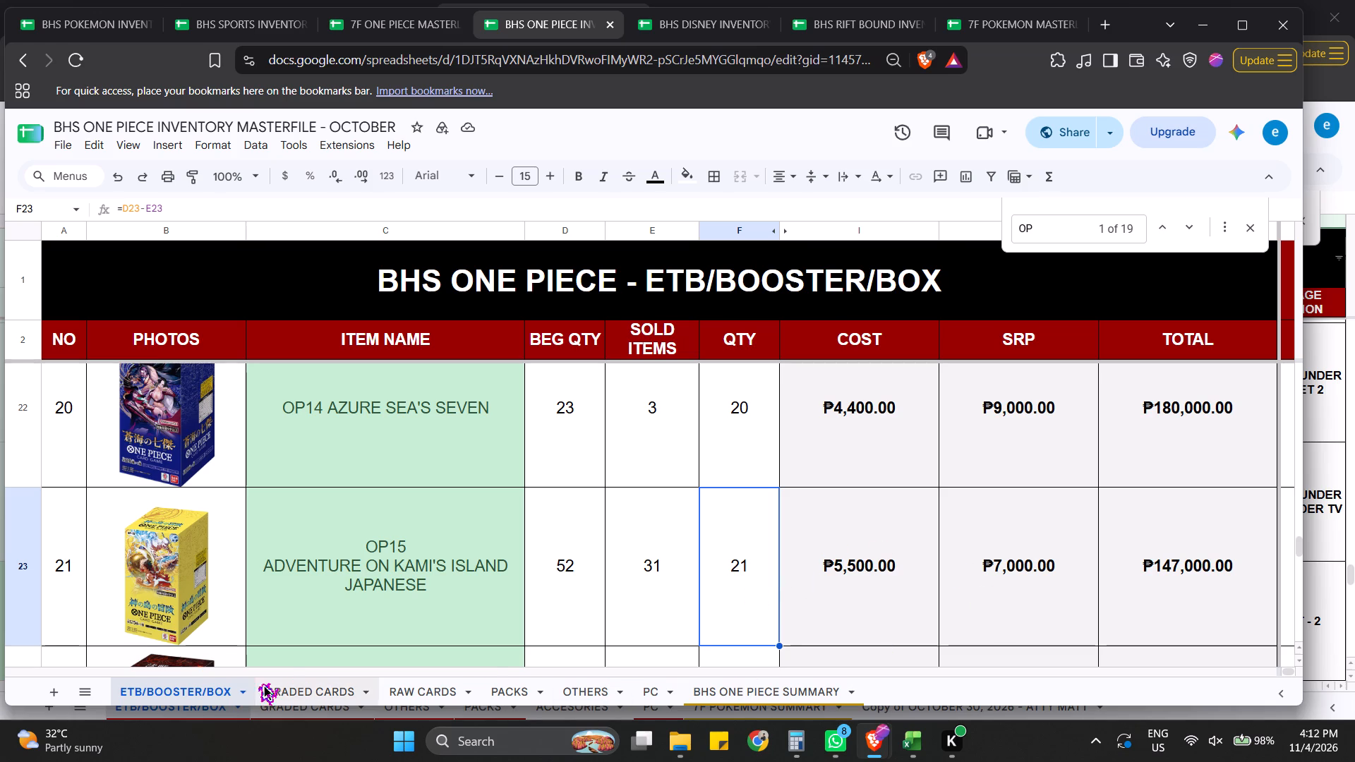
left_click(982, 578)
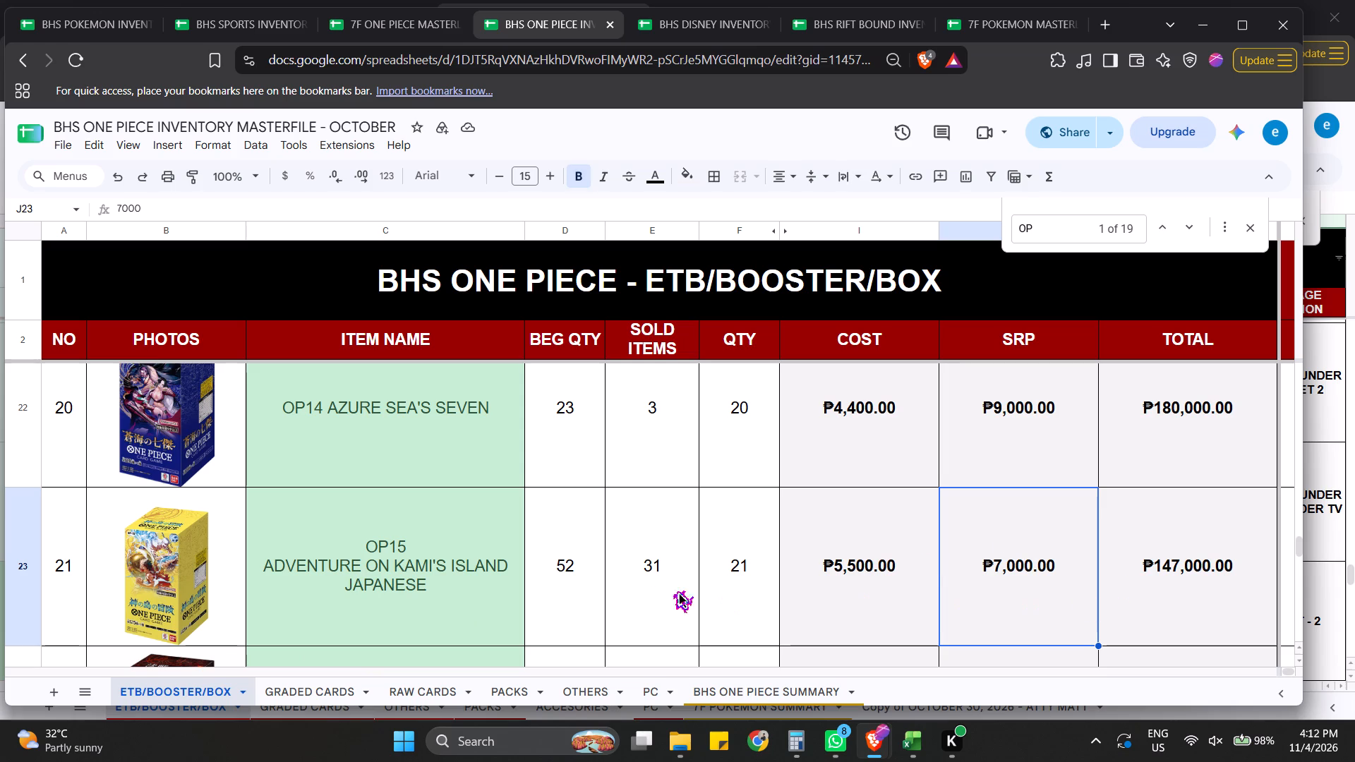
left_click(755, 576)
scroll(820, 572, "down", 5)
scroll(885, 576, "up", 5)
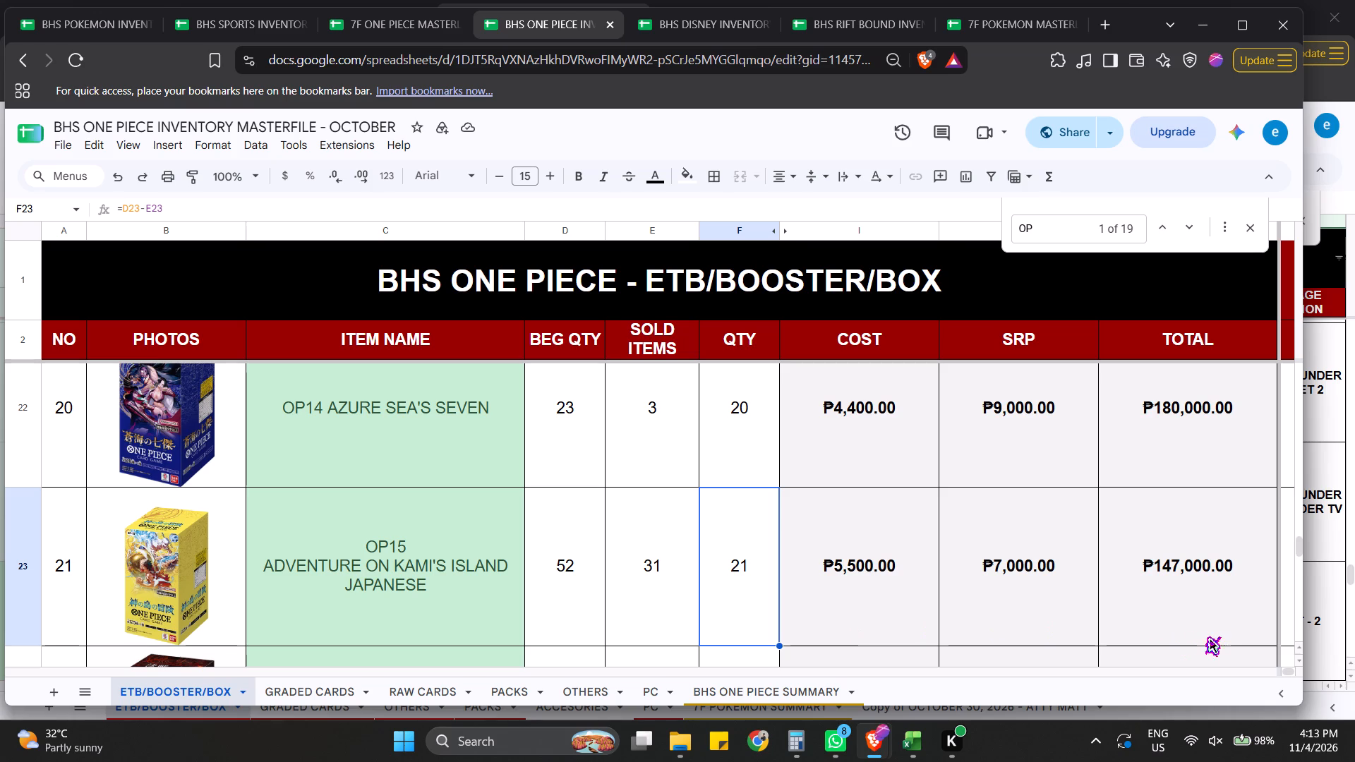
scroll(927, 606, "up", 14)
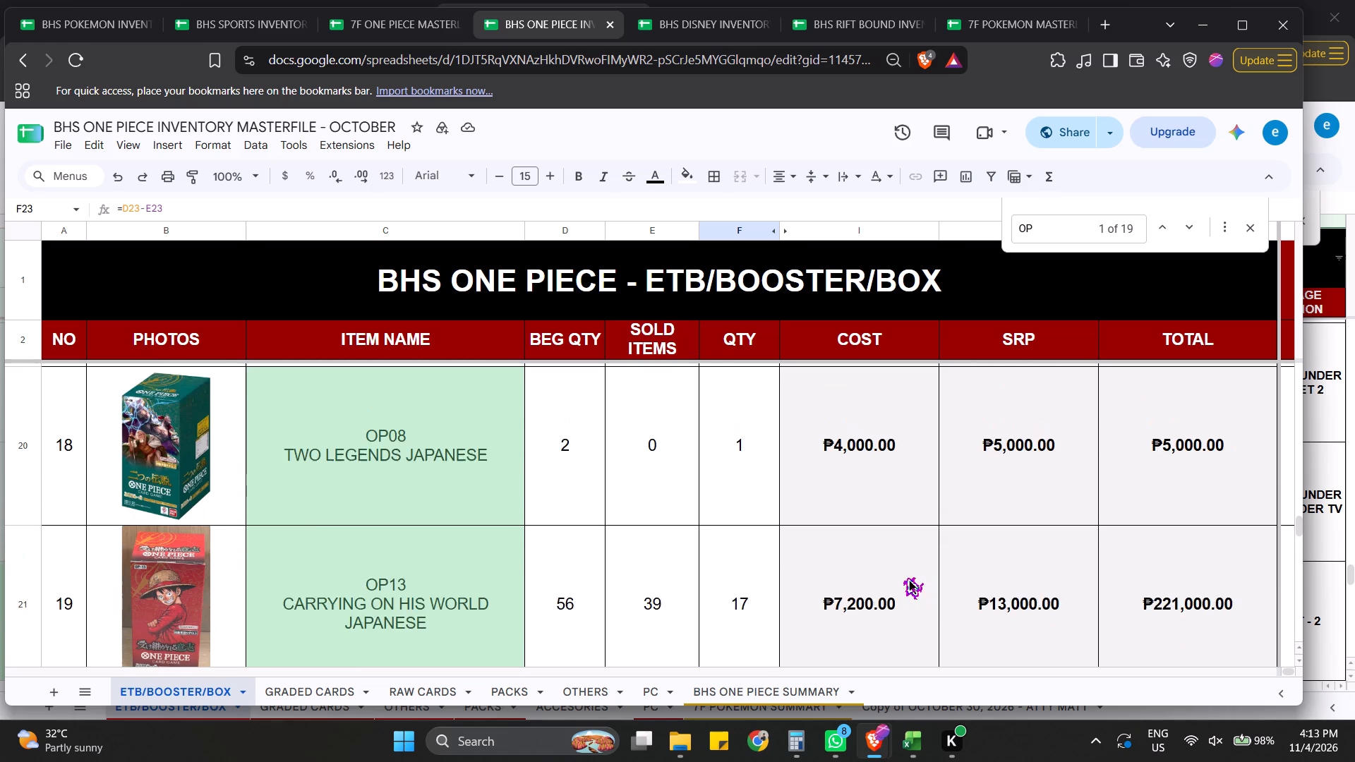
scroll(903, 577, "down", 18)
scroll(917, 562, "down", 4)
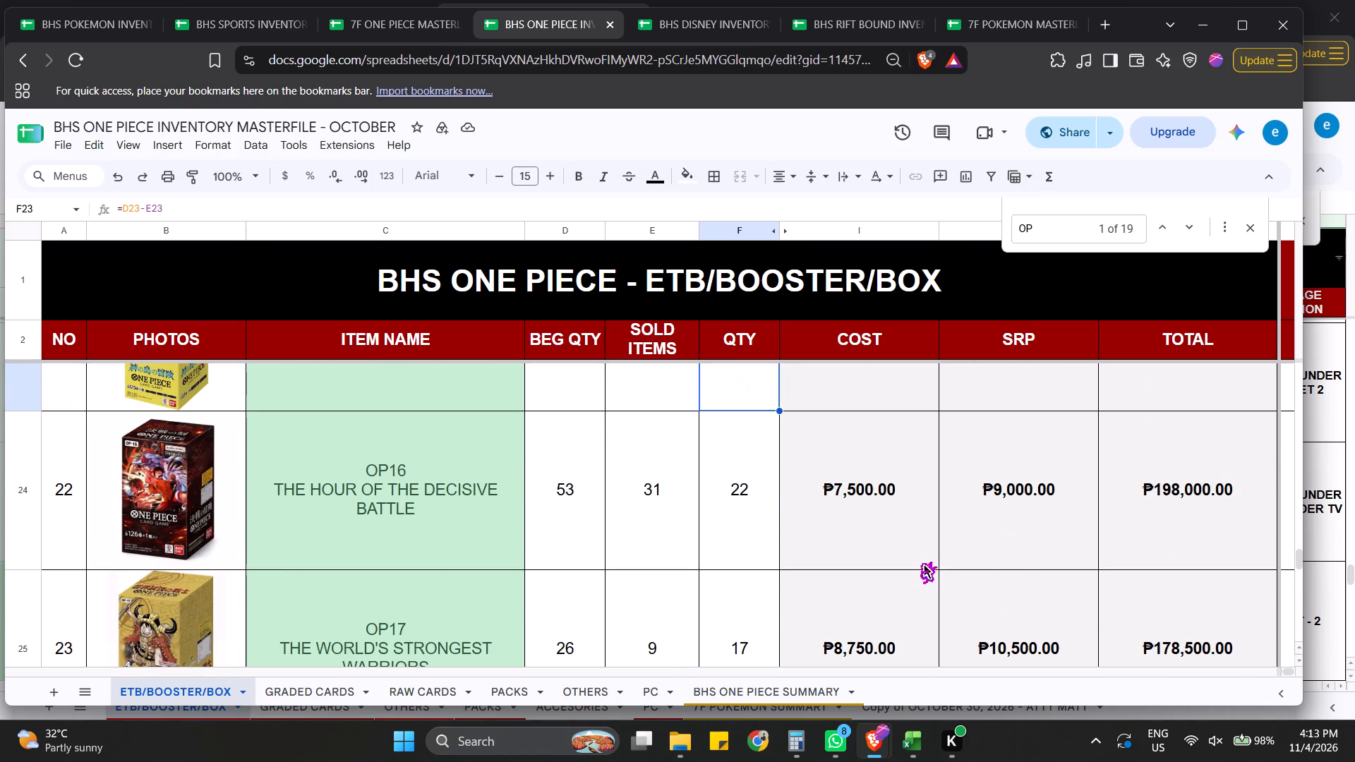
scroll(910, 569, "down", 4)
scroll(912, 564, "up", 10)
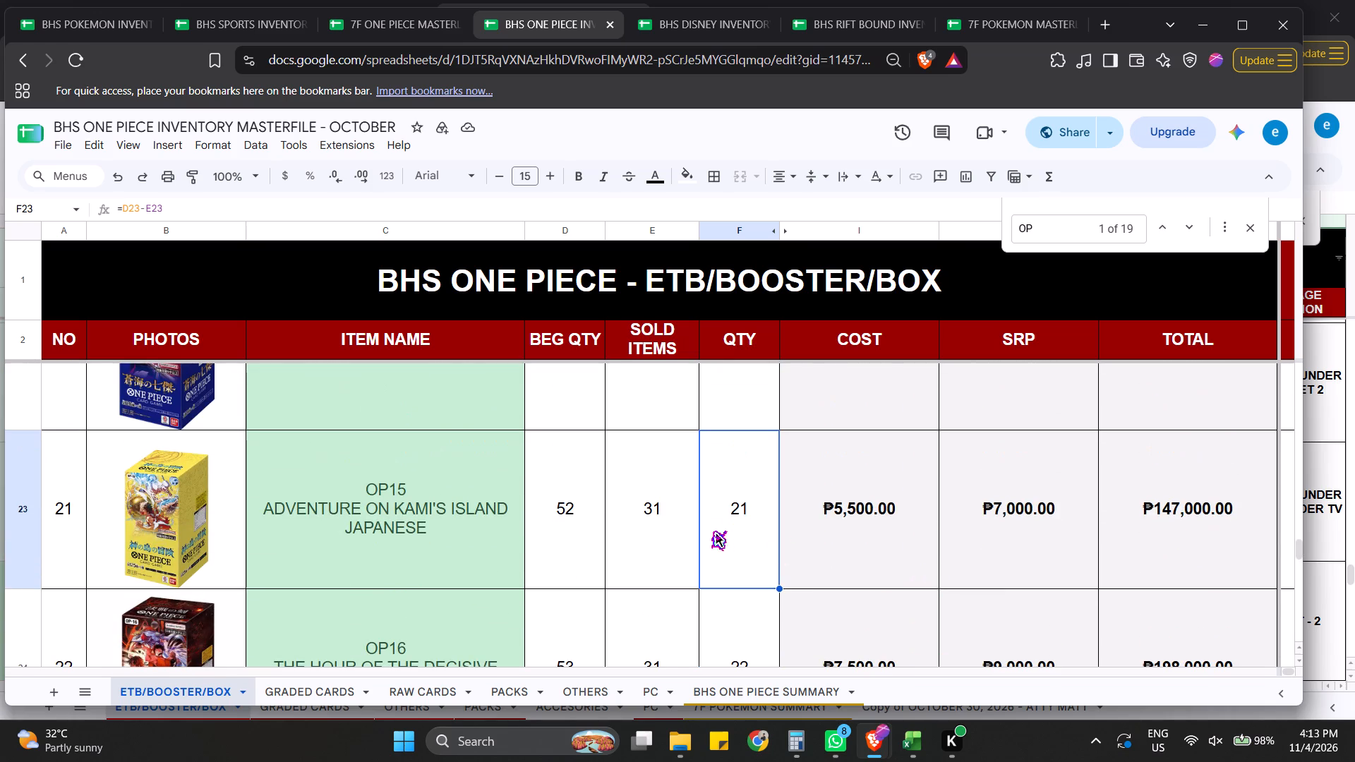
left_click(709, 529)
left_click(747, 519)
left_click(595, 506)
left_click(735, 504)
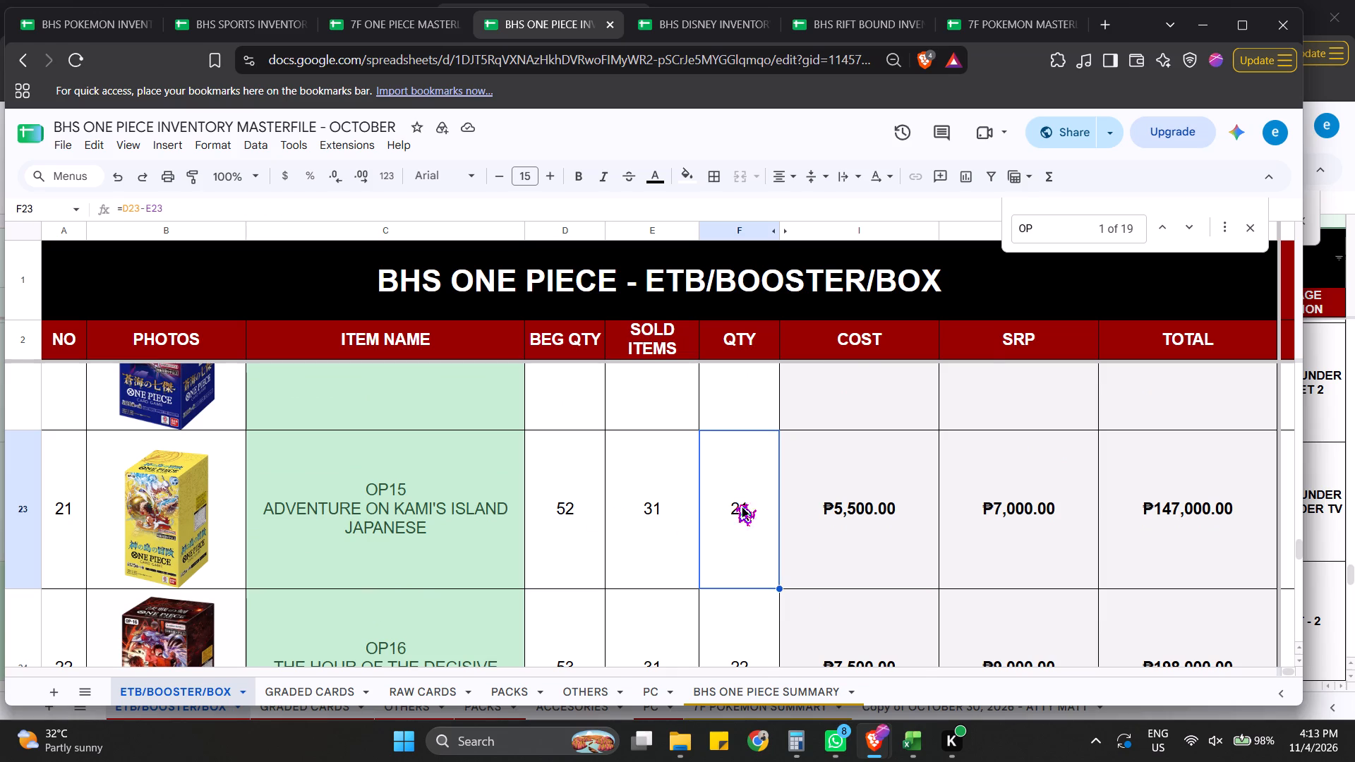
right_click(735, 504)
left_click(628, 494)
left_click(764, 498)
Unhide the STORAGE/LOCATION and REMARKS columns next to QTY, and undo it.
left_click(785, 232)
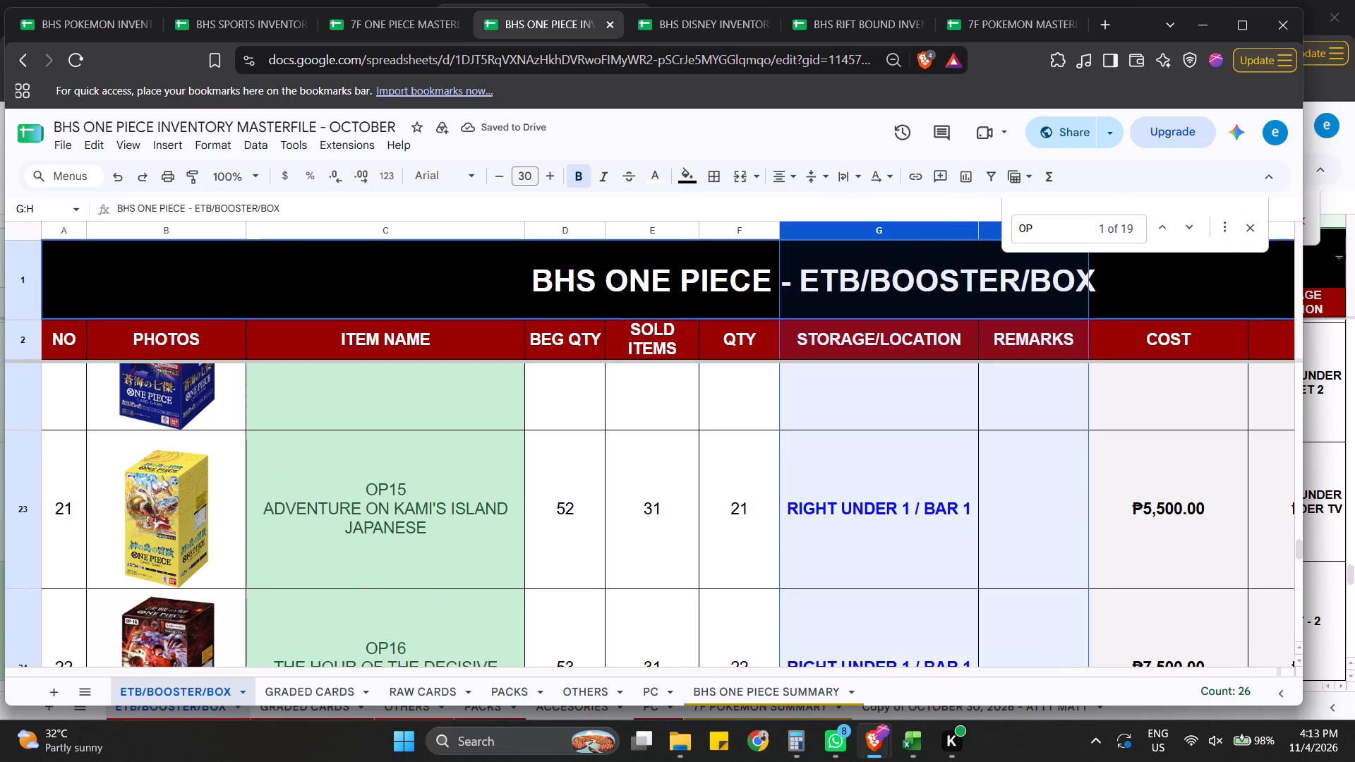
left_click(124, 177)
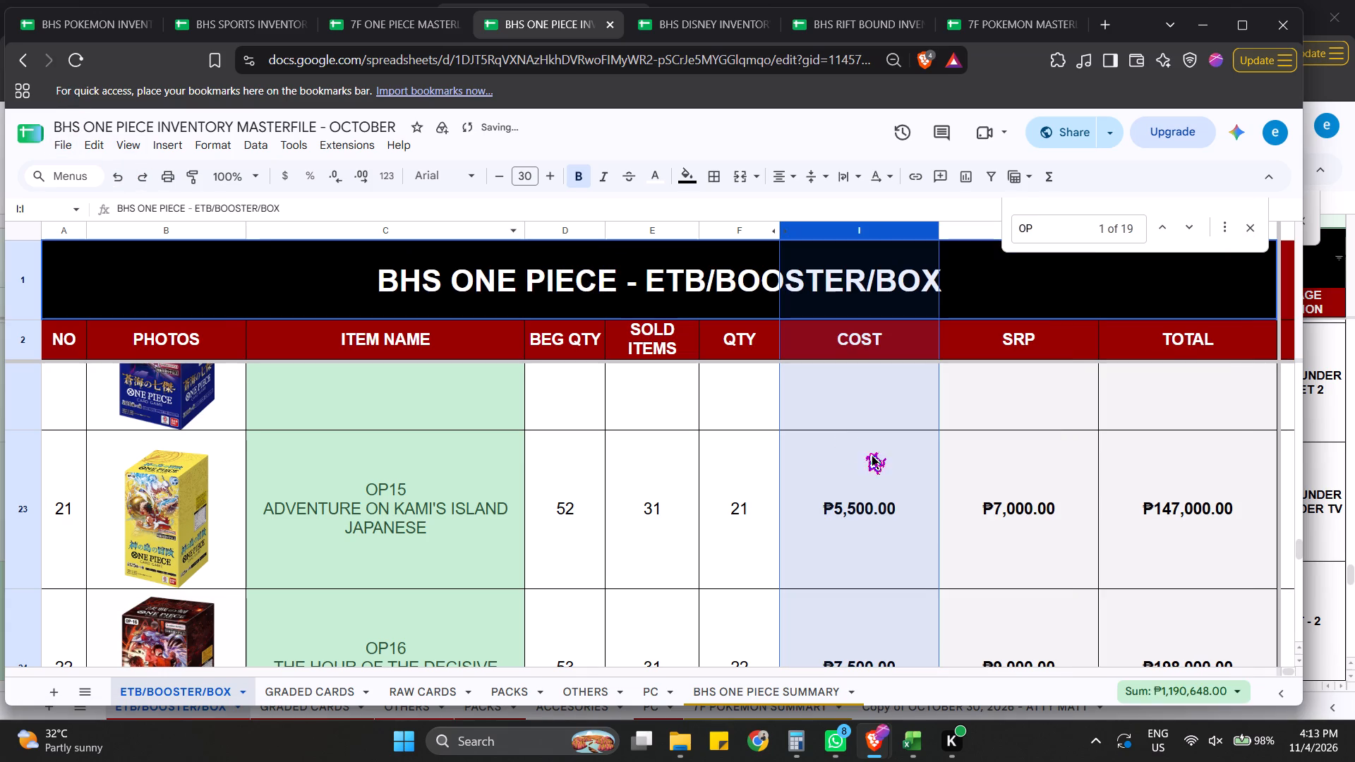
Close the search and look over the QTY column down to the SUBTOTAL ETB/BOOSTER/BOX row, checking its sum formula and the last items.
left_click(962, 486)
left_click(1247, 224)
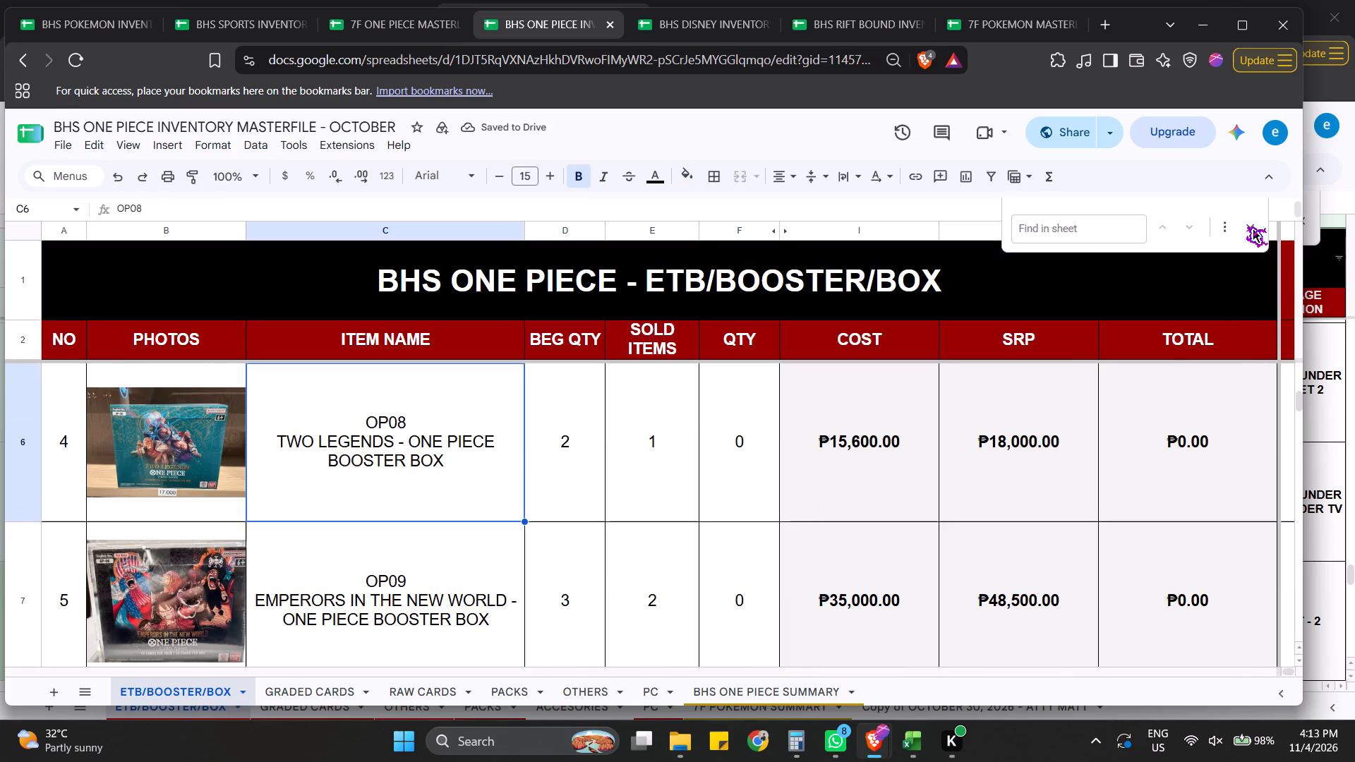
scroll(759, 525, "down", 3)
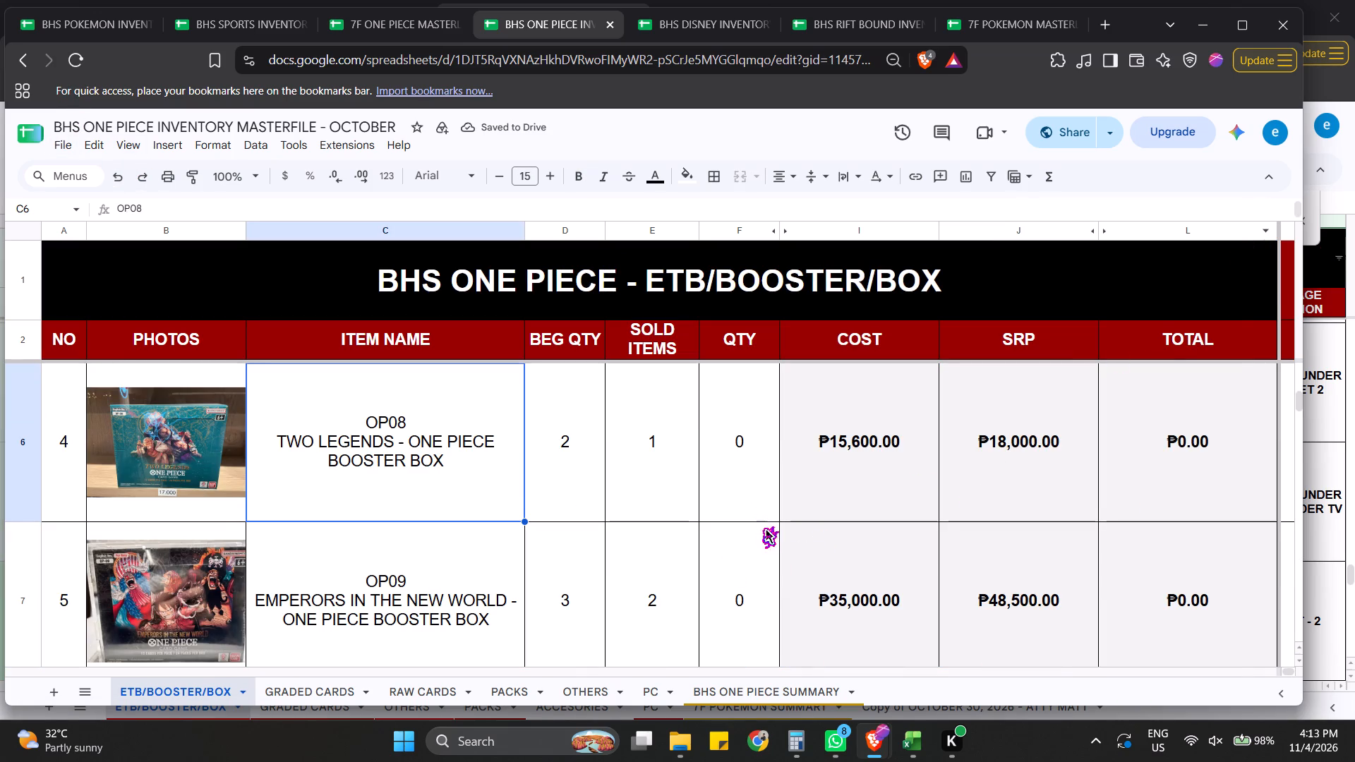
scroll(759, 526, "down", 2)
left_click(738, 540)
key("ctrl+Down")
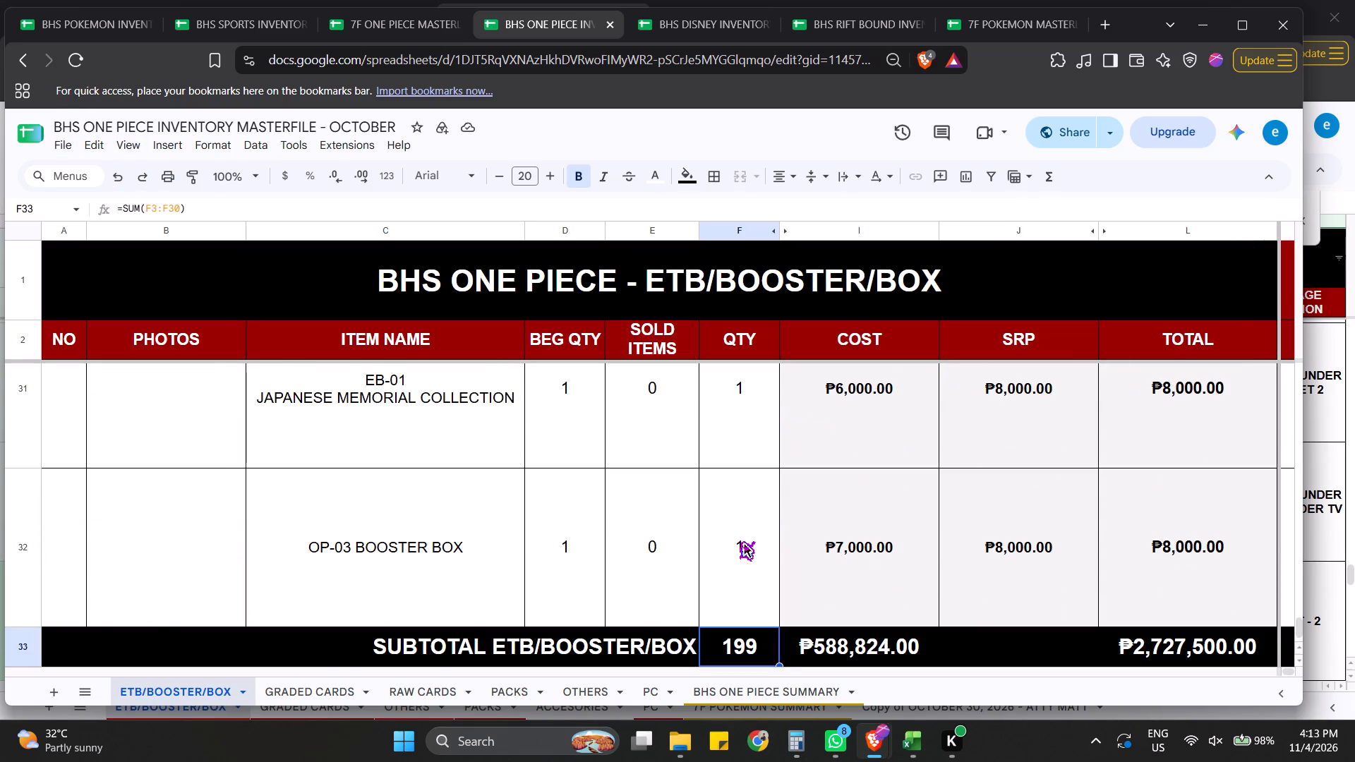
scroll(737, 537, "up", 18)
scroll(725, 523, "up", 6)
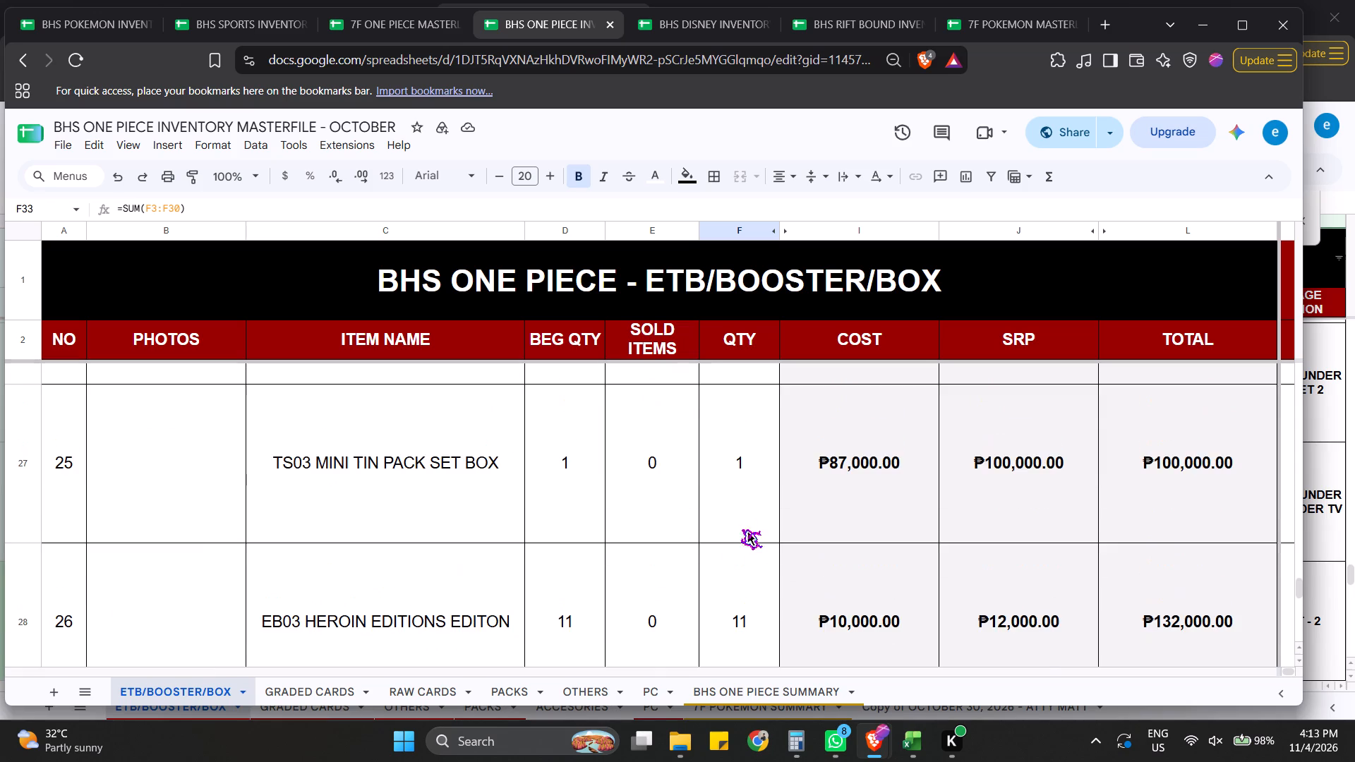
scroll(742, 528, "up", 19)
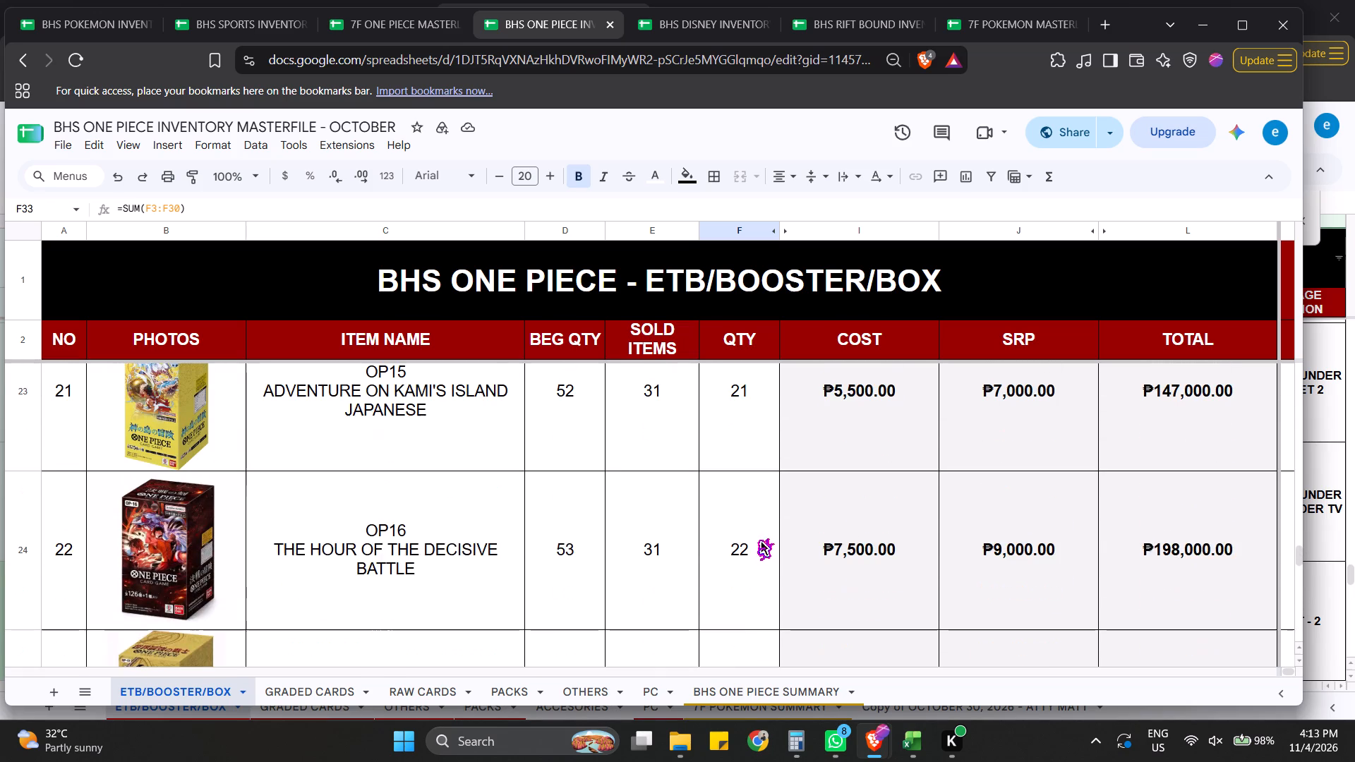
Examine the beginning quantity, sold items and remaining quantity of OP15 Adventure on Kami's Island Japanese, including their formulas.
left_click(725, 447)
scroll(743, 462, "up", 6)
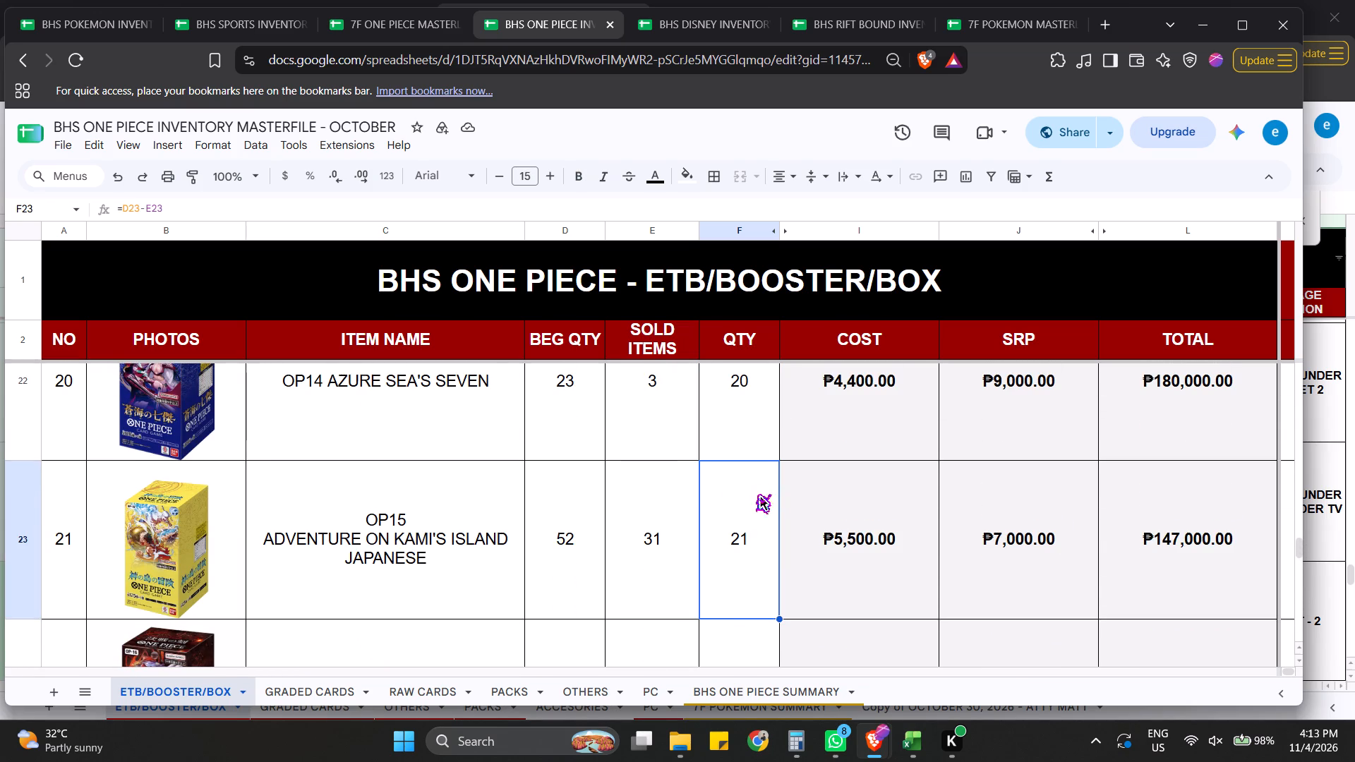
scroll(754, 493, "down", 1)
left_click(742, 545)
left_click(647, 542)
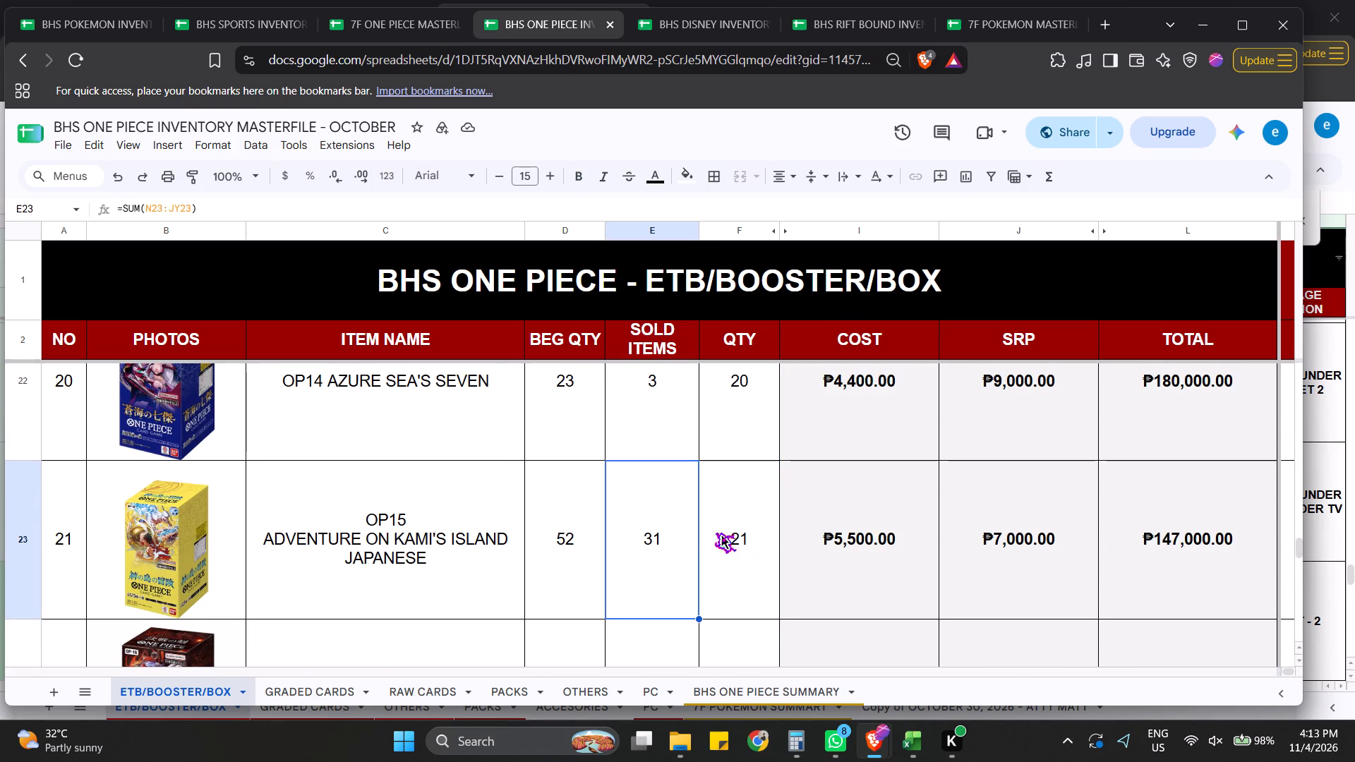
left_click(733, 528)
left_click(635, 524)
left_click(561, 523)
left_click(733, 531)
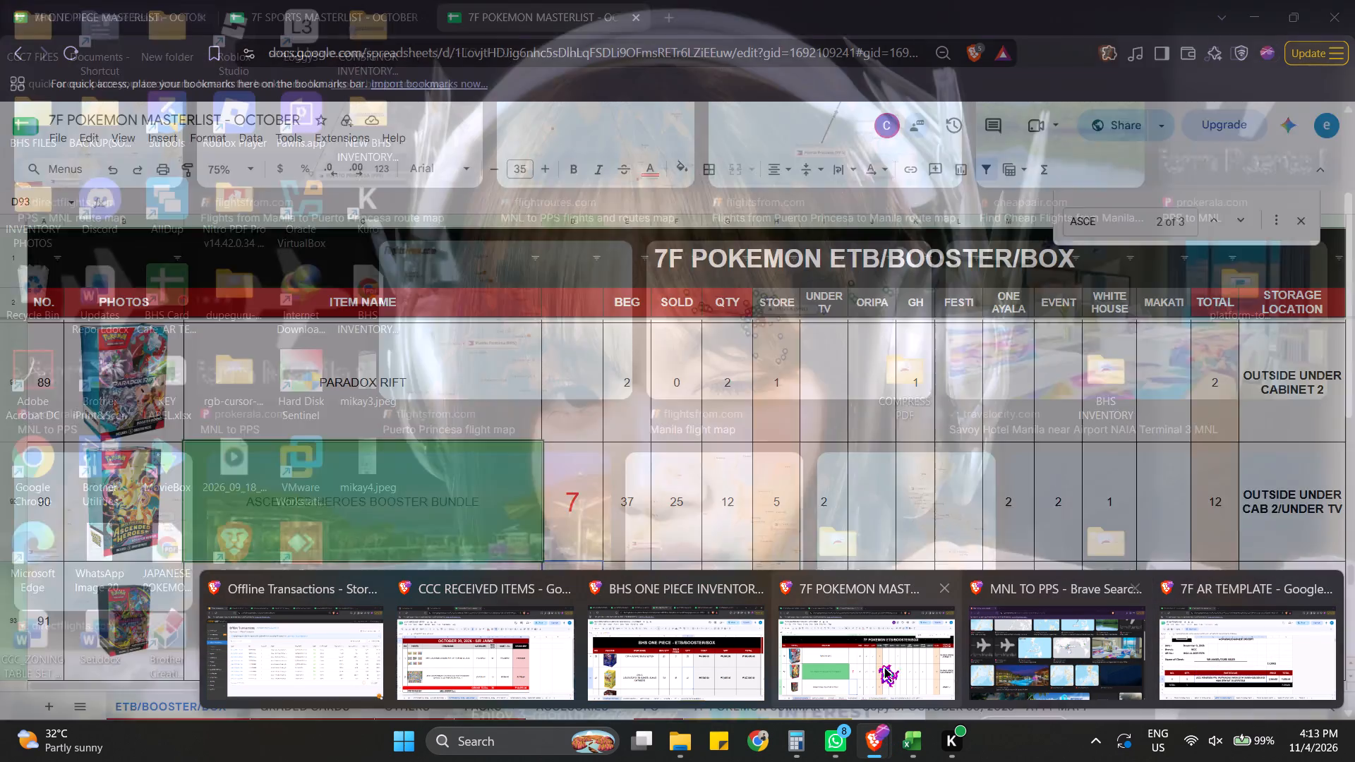
Switch to the 7F POKEMON MASTERLIST, search for "PITCH" and enter 1 as the Pitch Black Booster Box's red-text count.
left_click(858, 665)
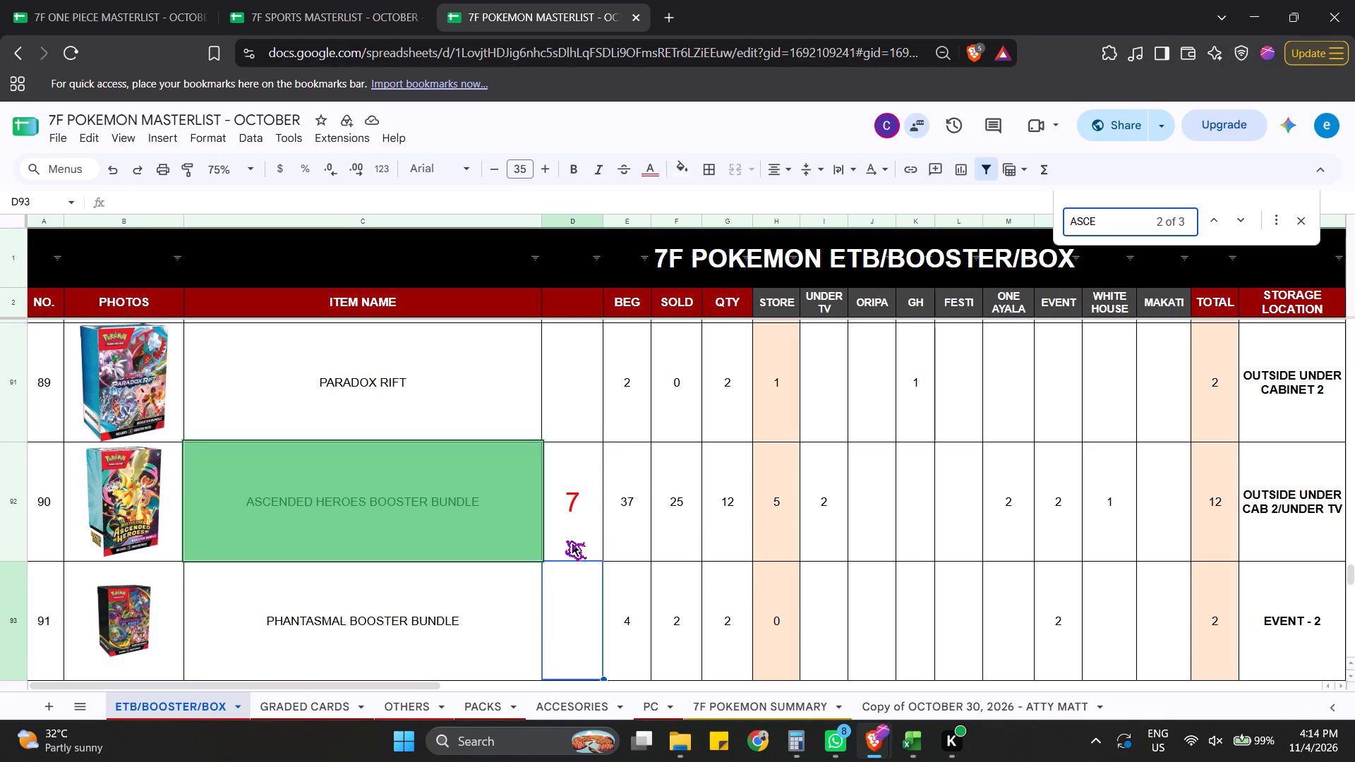
left_click(563, 513)
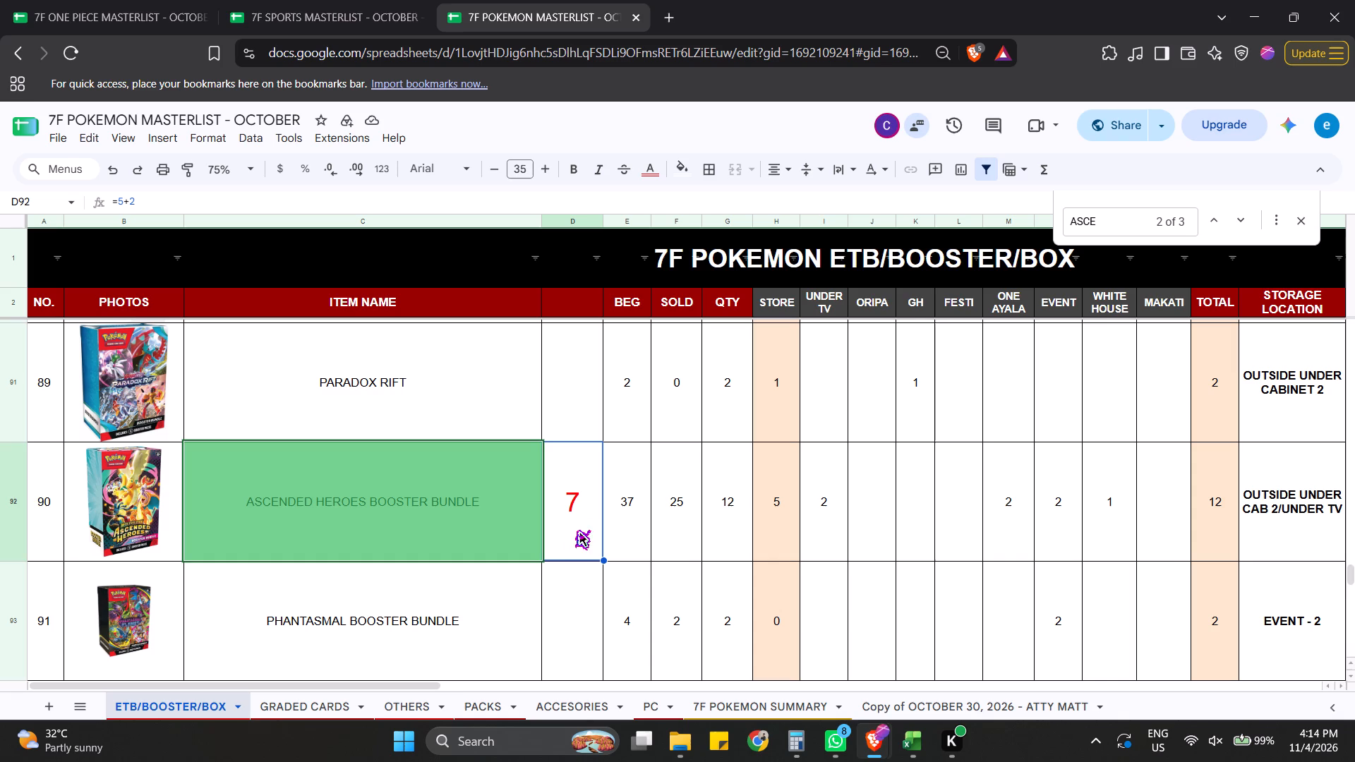
left_click_drag(1112, 227, 1108, 227)
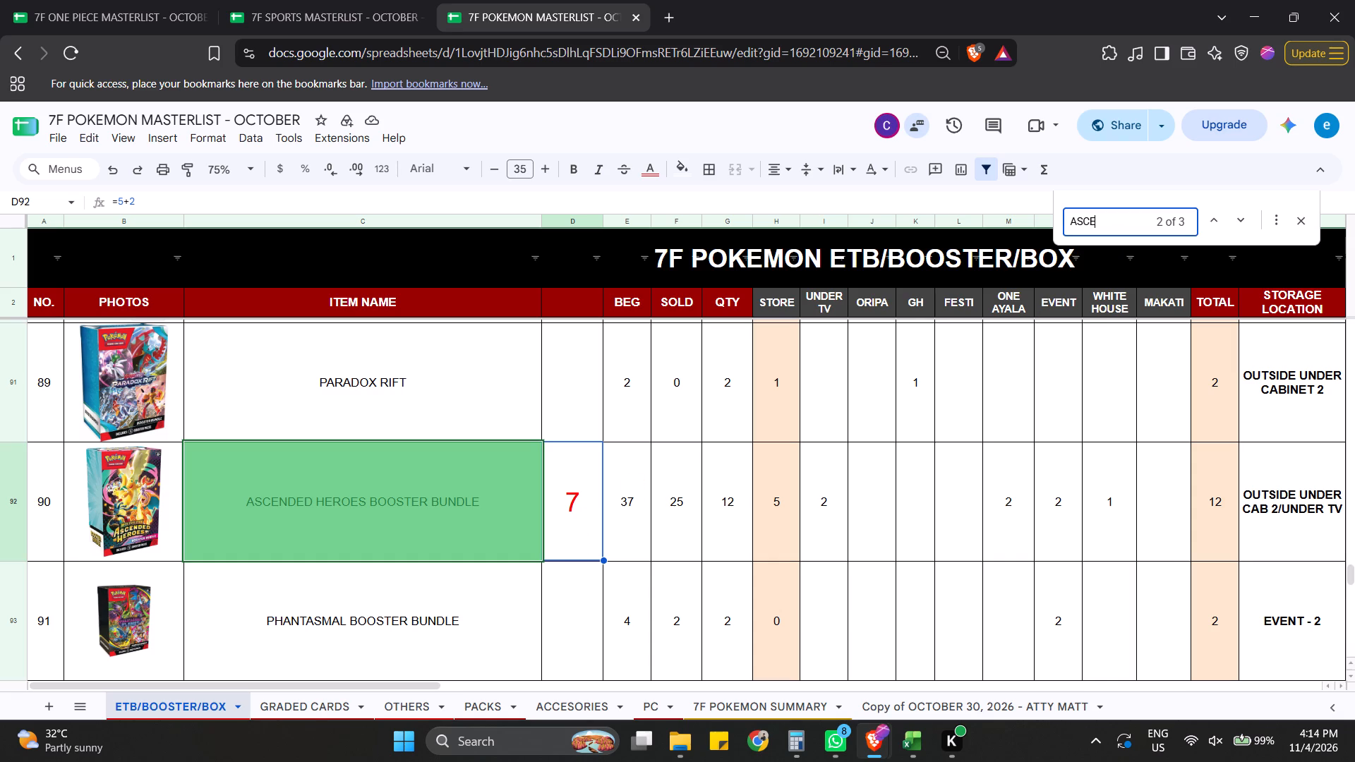
left_click_drag(1108, 227, 1008, 237)
type("PITCH")
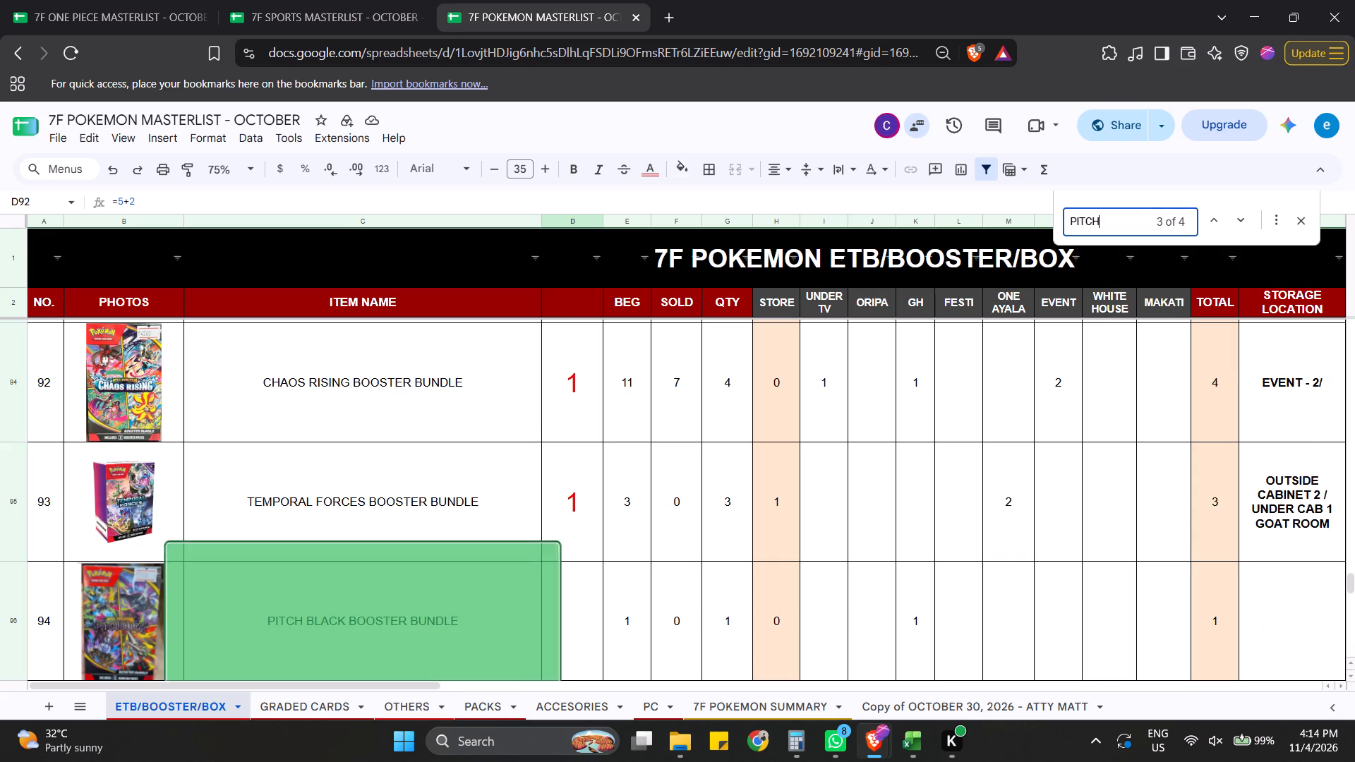
left_click(1249, 217)
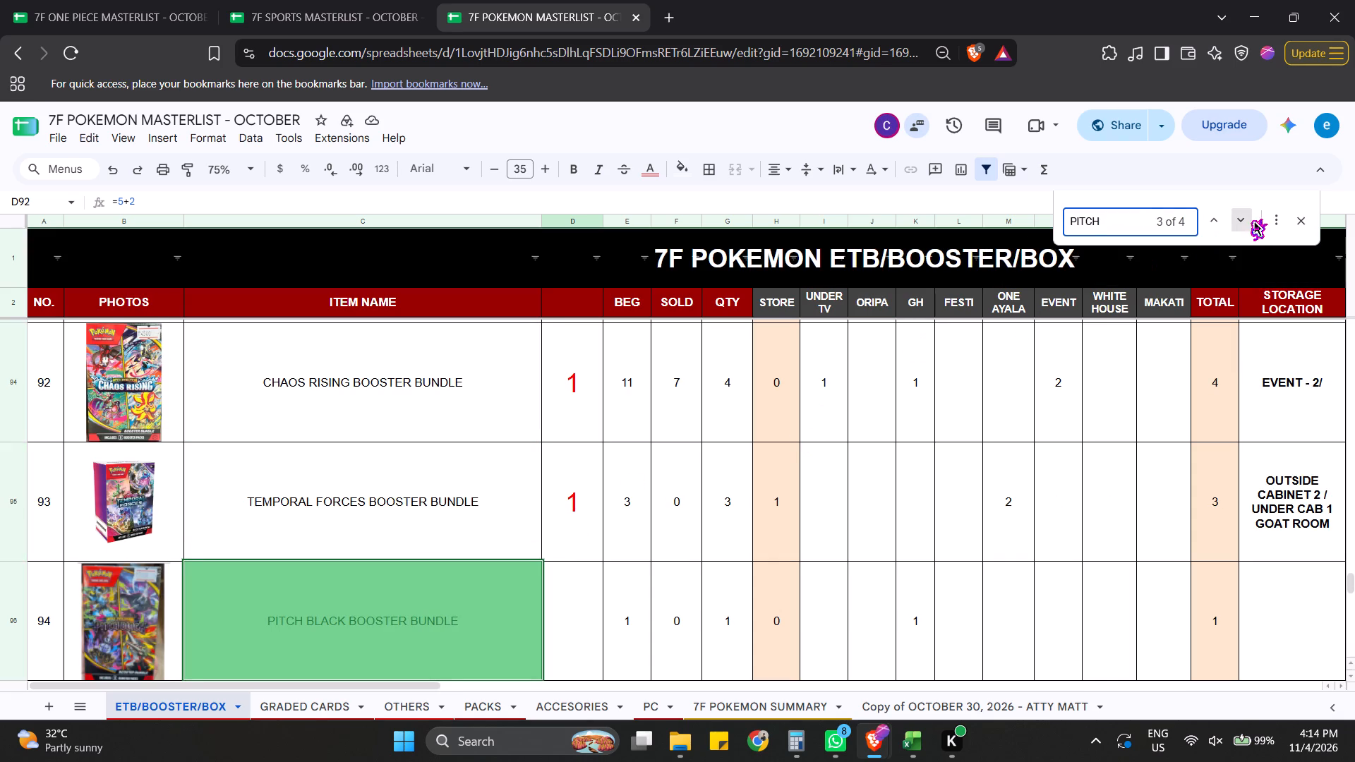
left_click(1246, 219)
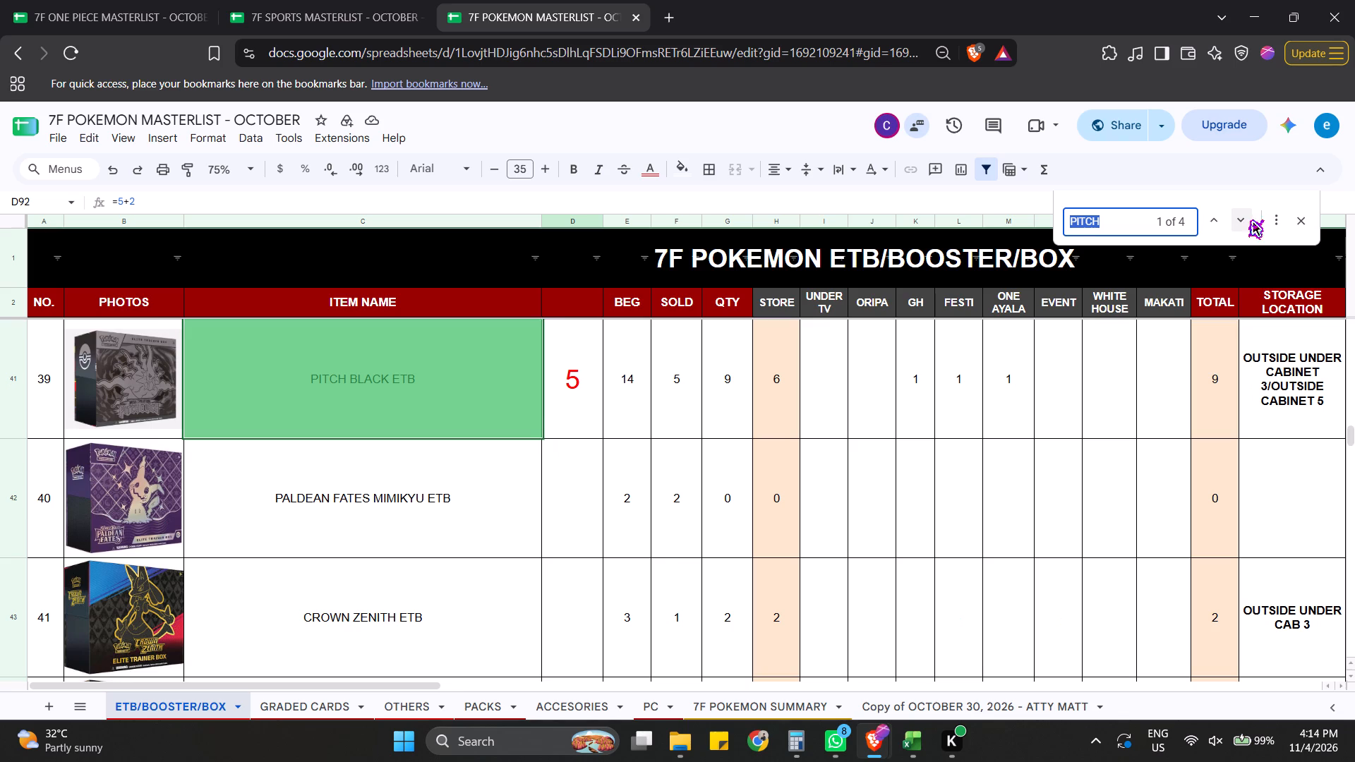
left_click(1246, 219)
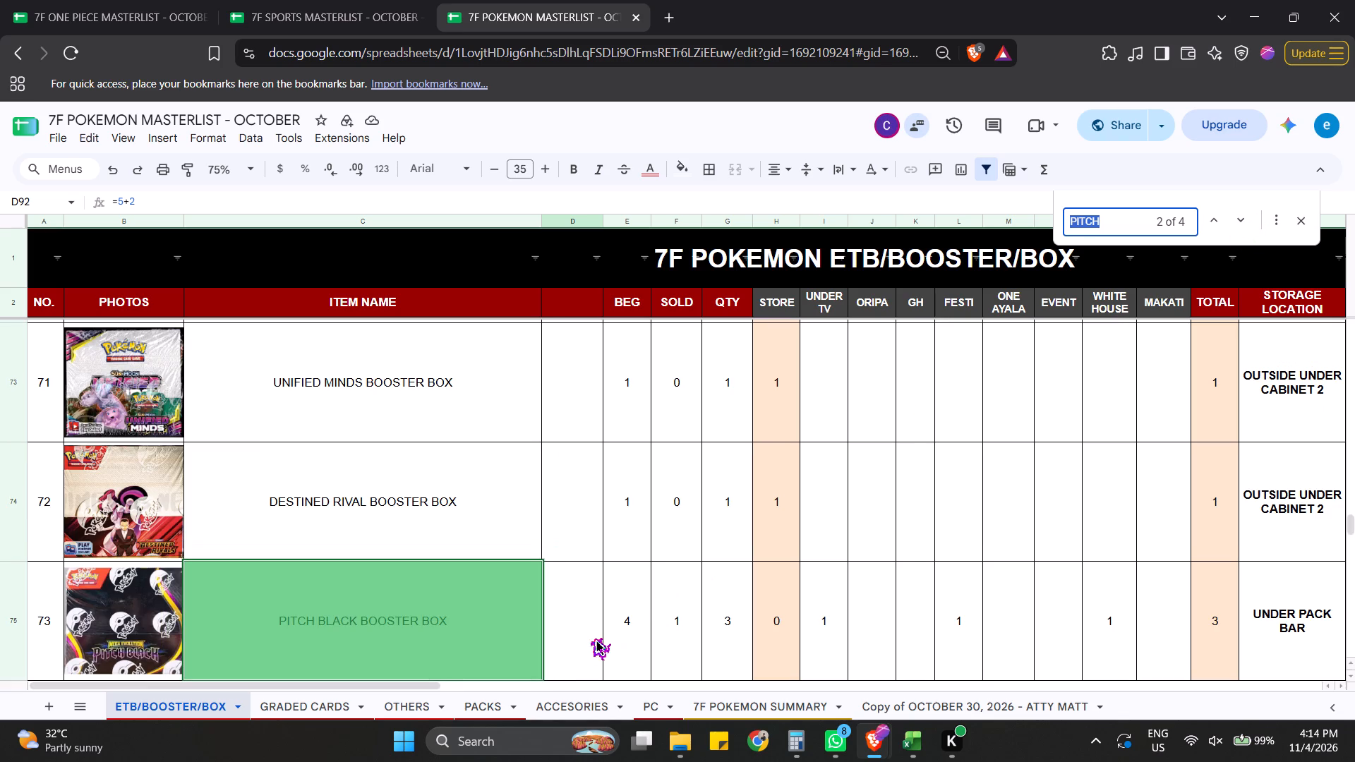
left_click(573, 636)
key("1")
key("Return")
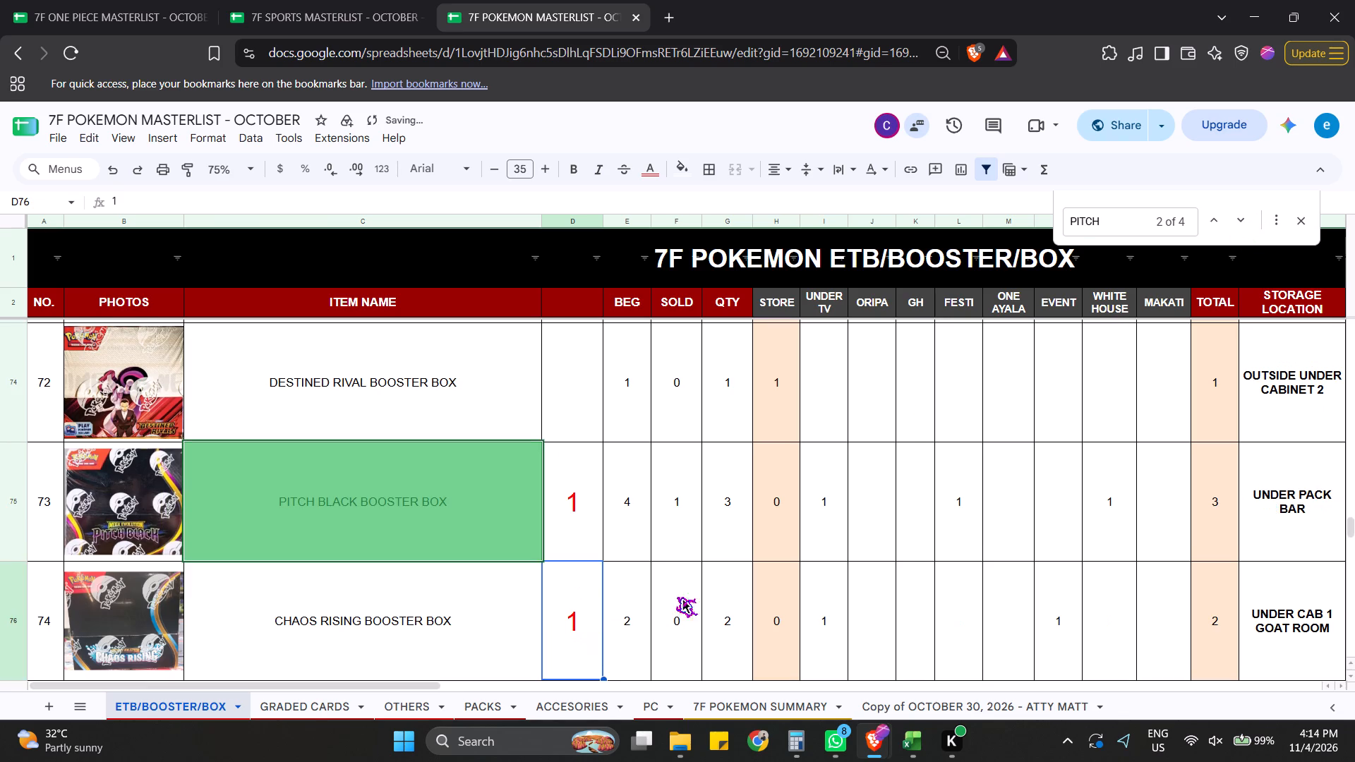
Search for "30TH" and enter 1 as the 30th Celebration Booster Bundle's red-text count, checking its STORE formula.
left_click_drag(1108, 220, 1029, 226)
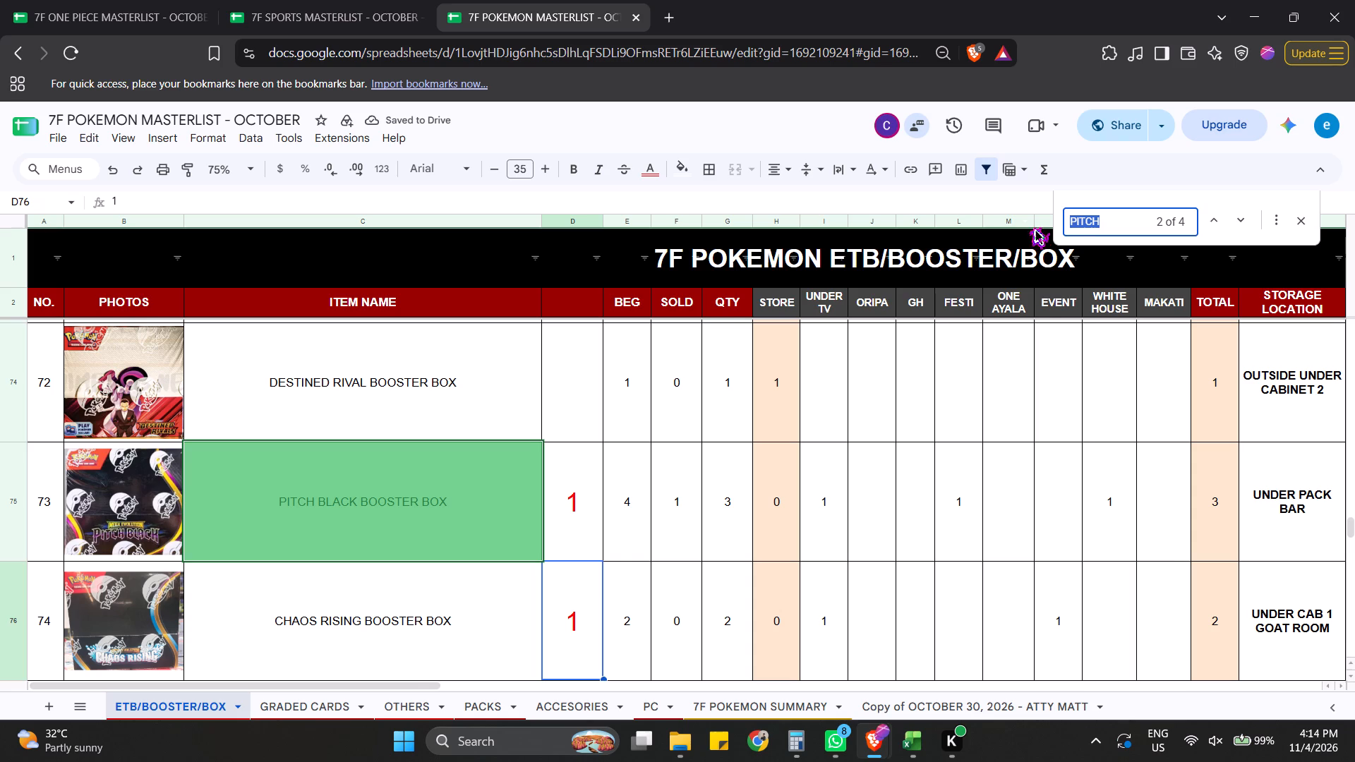
type("30TH")
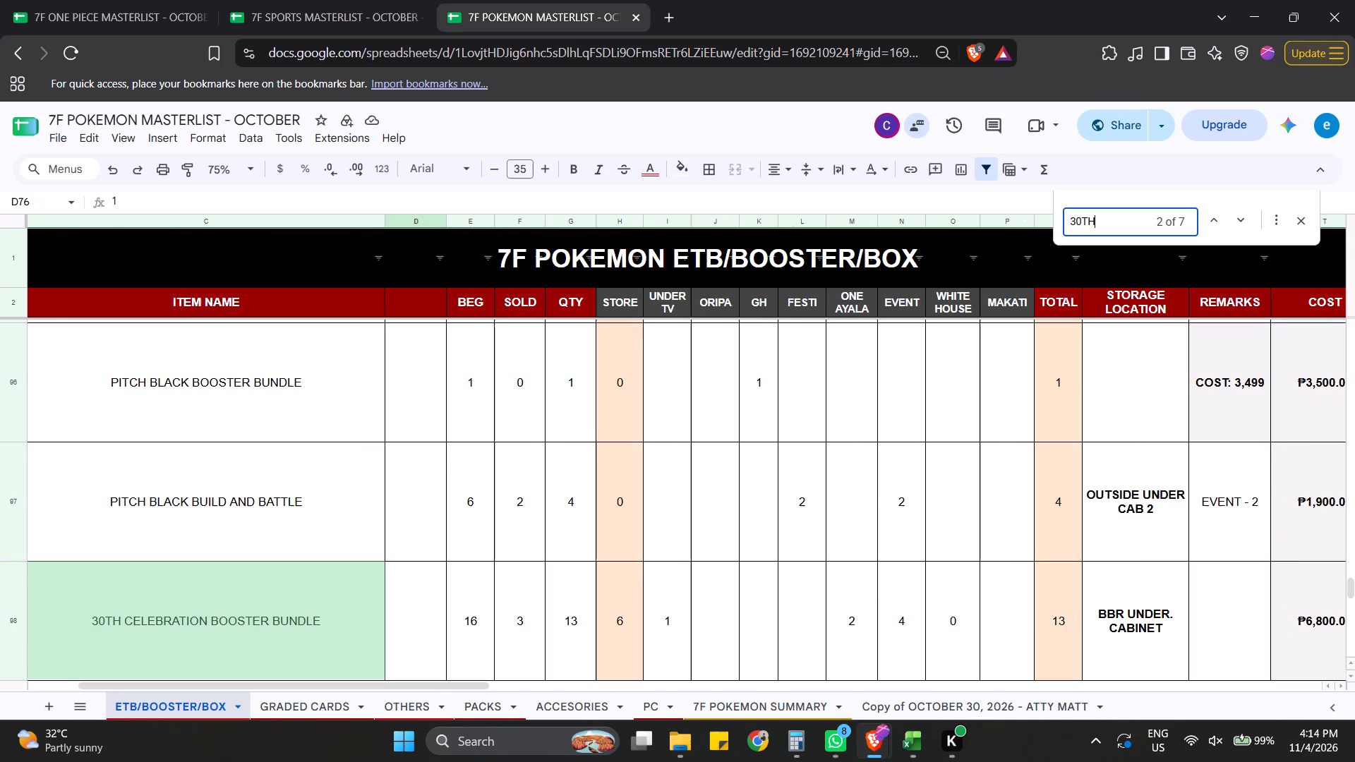
triple_click(1237, 223)
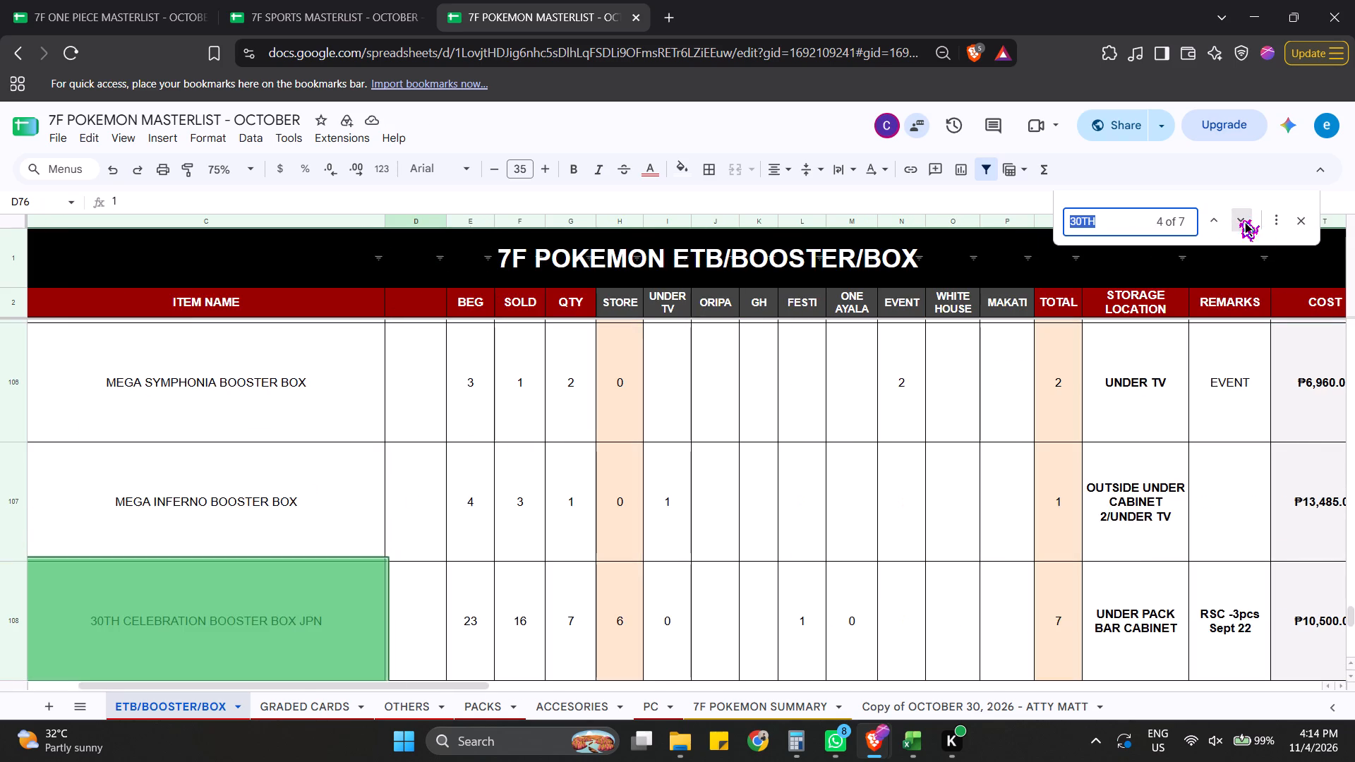
left_click(1207, 214)
left_click(1208, 214)
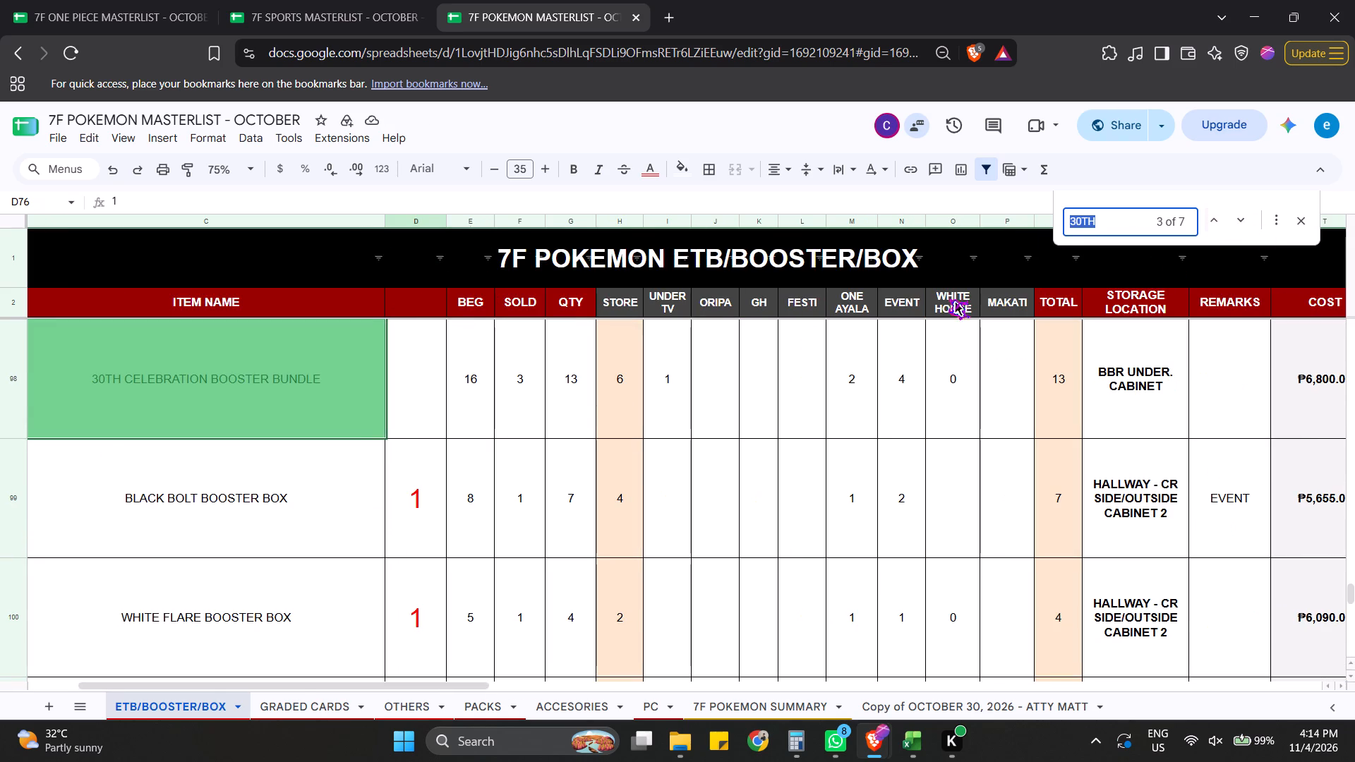
left_click(395, 377)
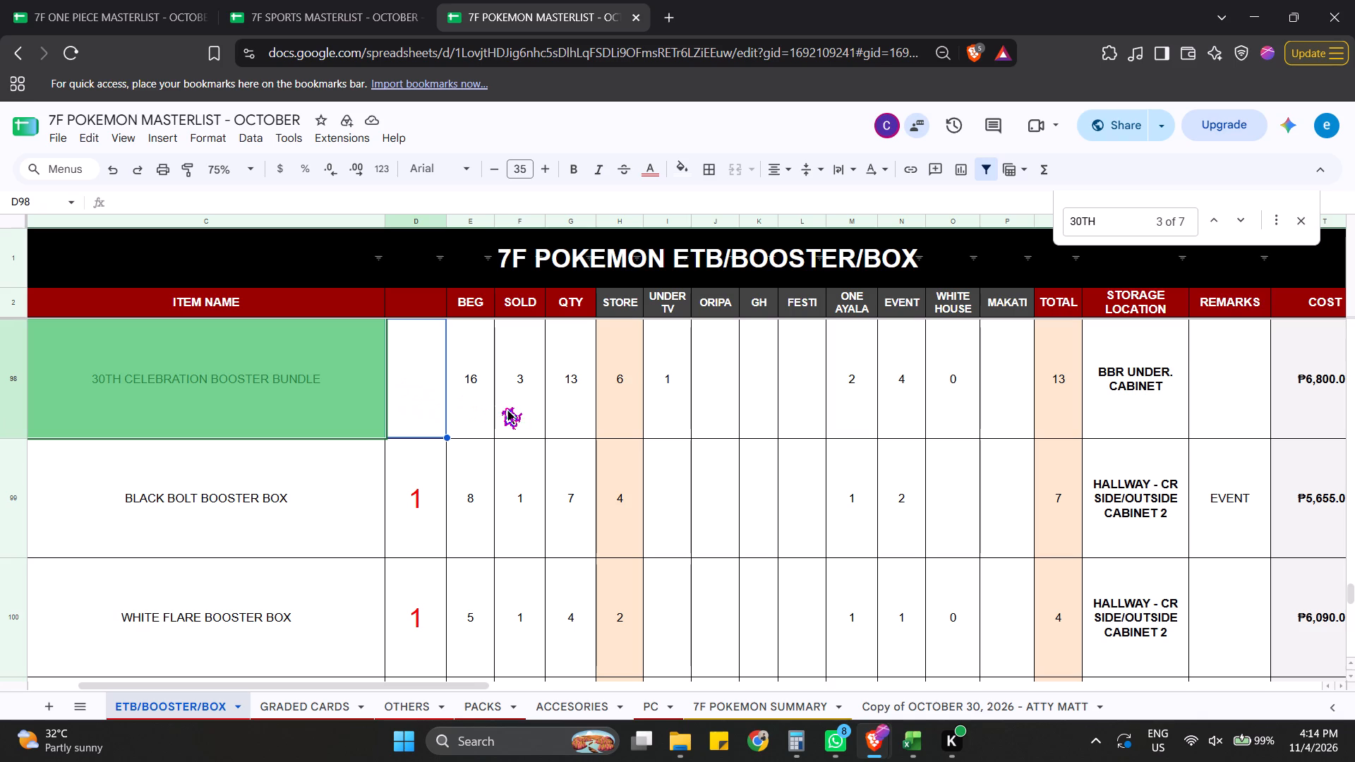
key("1")
key("Return")
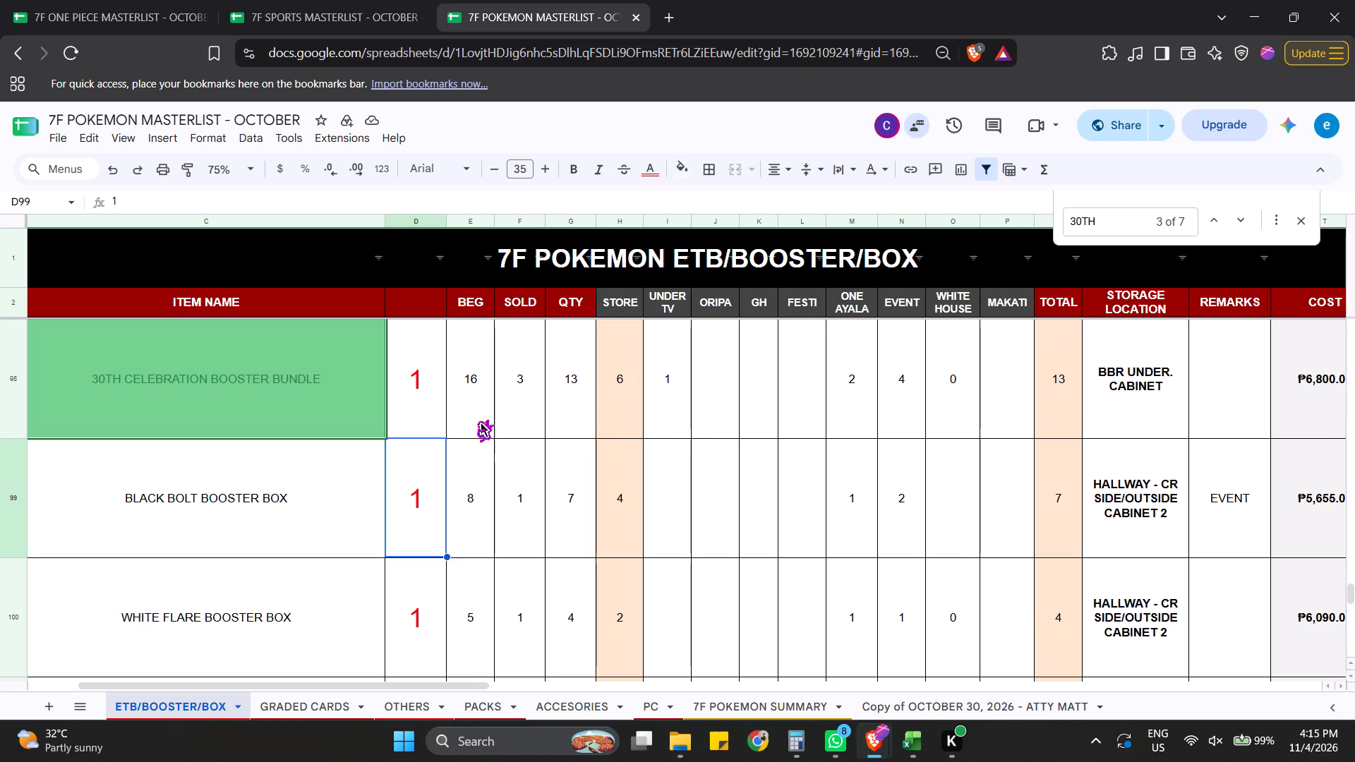
left_click(433, 393)
left_click(615, 381)
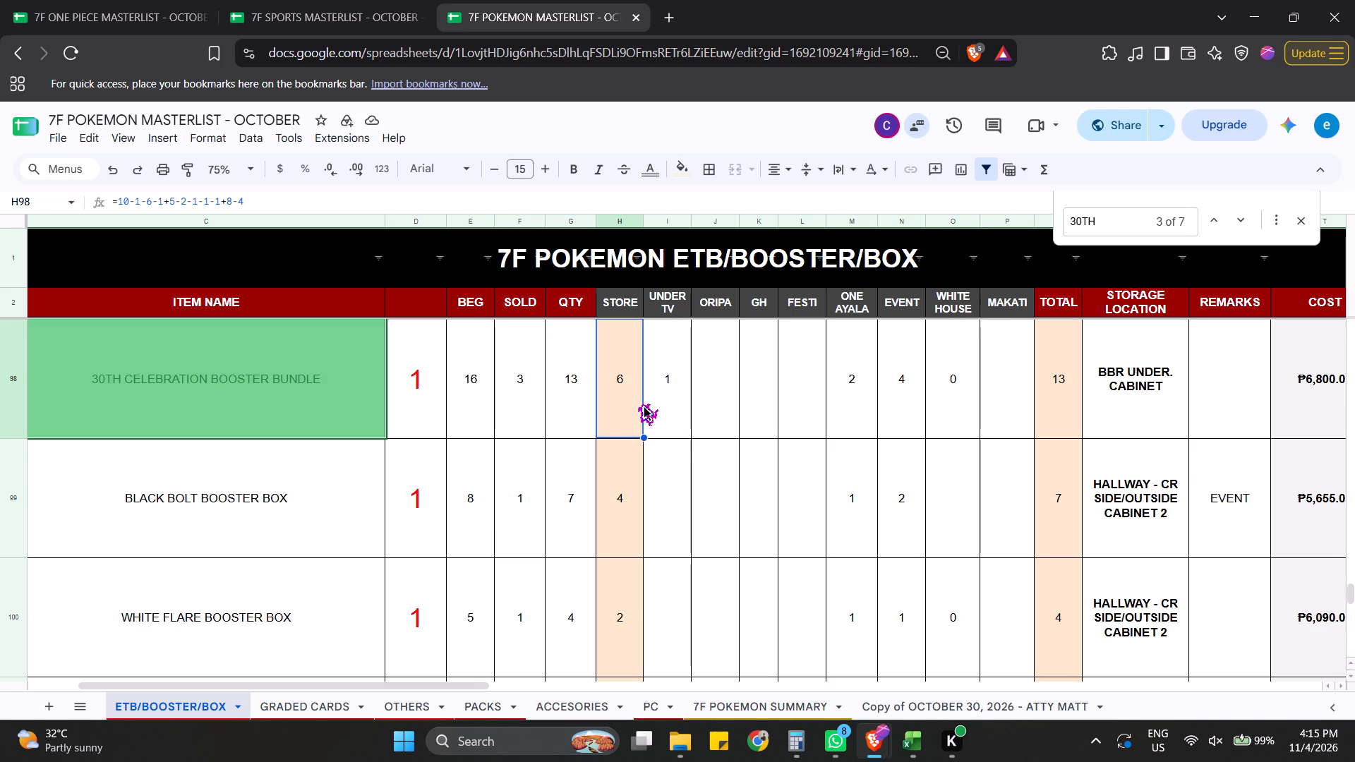
Search for "ASC" and compare the Ascended Heroes matches, checking the Booster Bundle's red-text count and BEG formulas.
left_click_drag(1119, 222, 1030, 223)
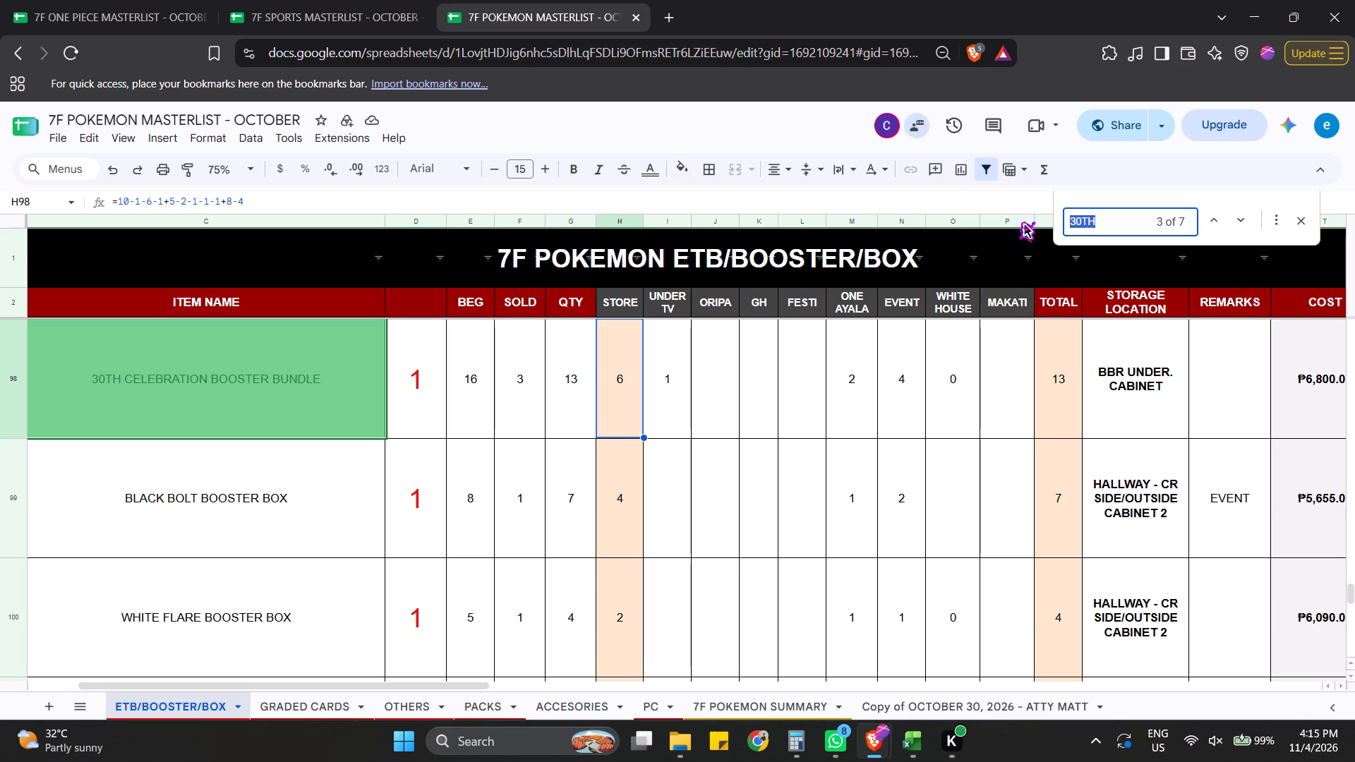
type("AC")
key("BackSpace")
type("SC")
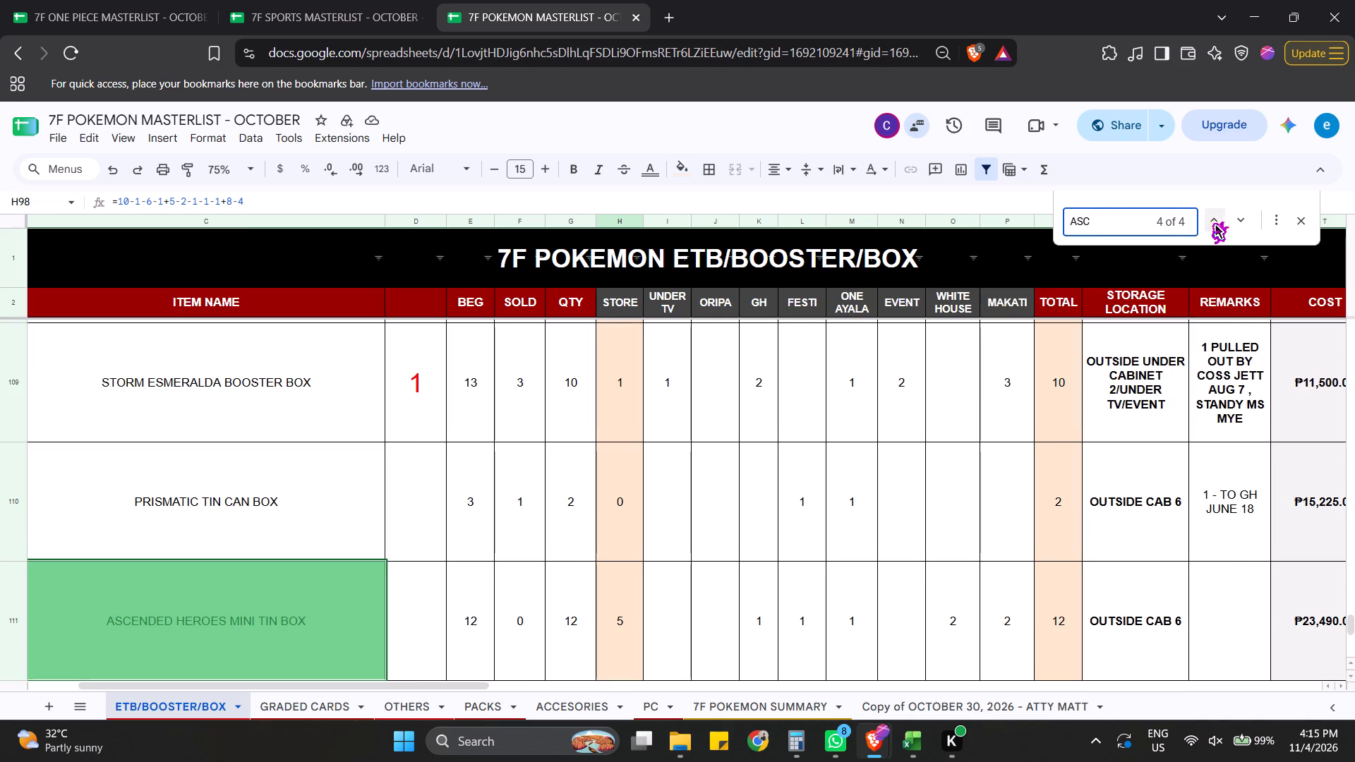
left_click(1209, 222)
left_click_drag(1215, 222, 859, 474)
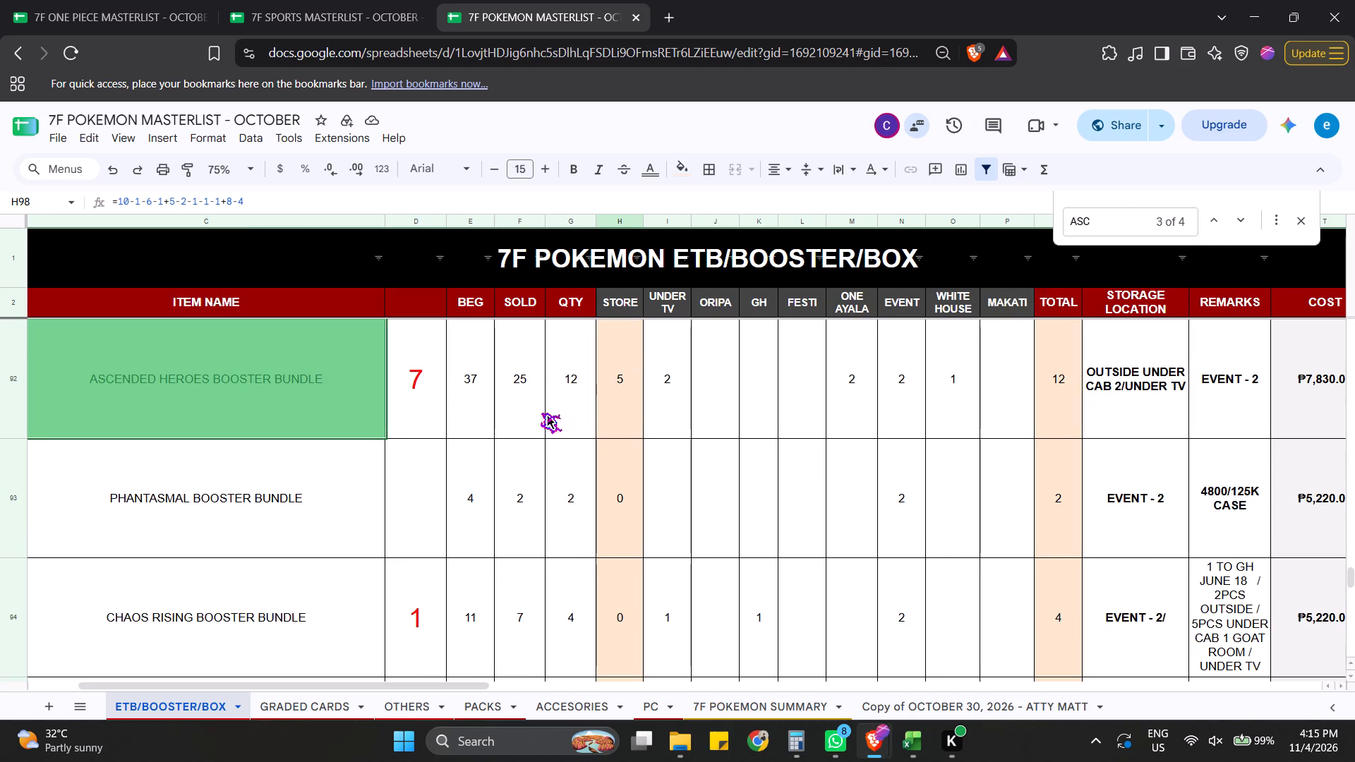
left_click(476, 388)
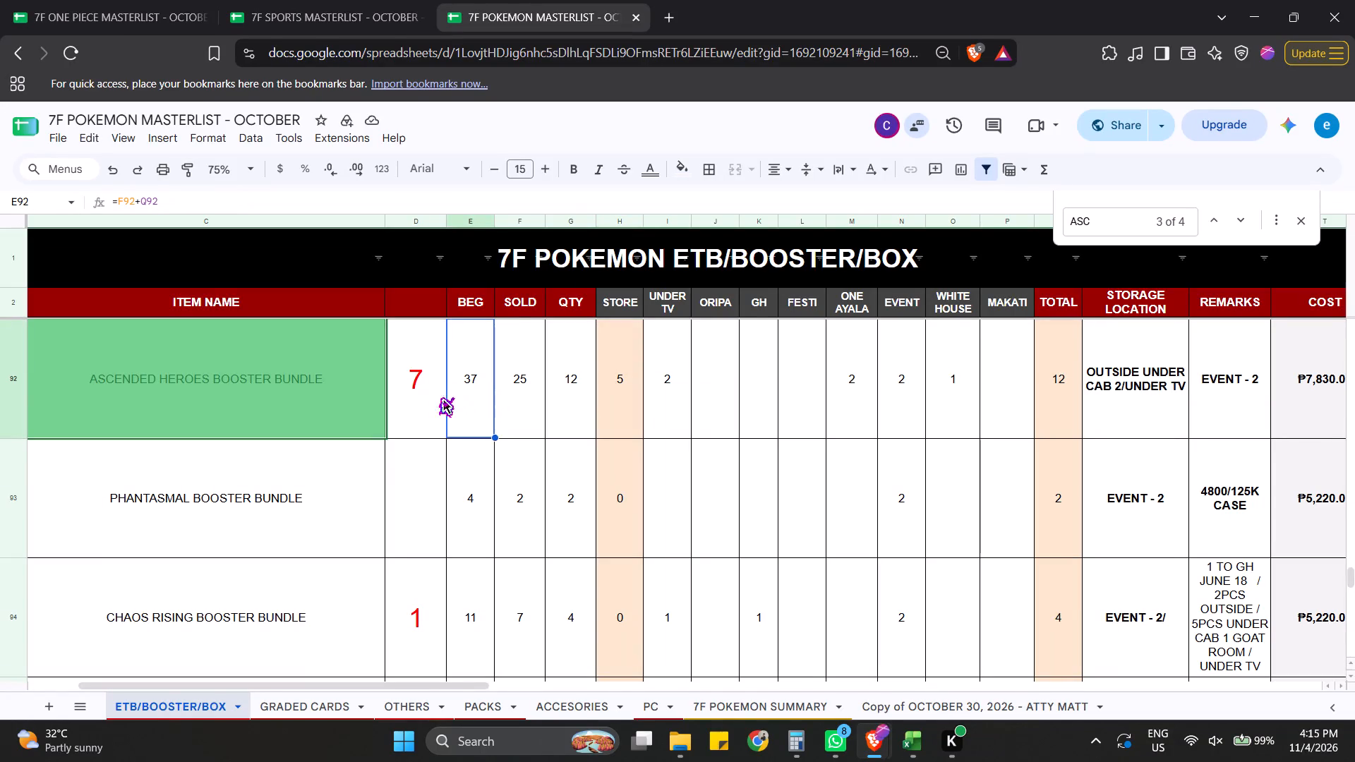
left_click(423, 397)
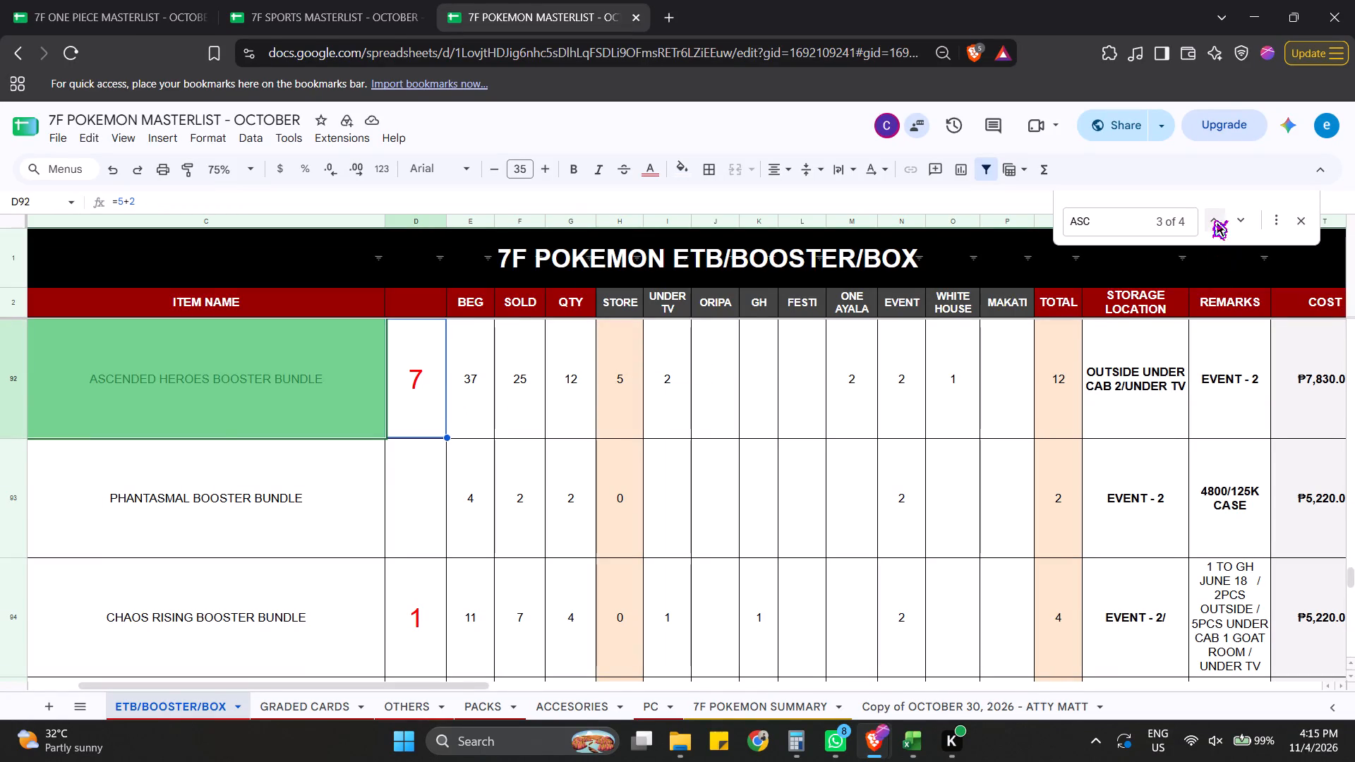
left_click(1210, 219)
left_click(1210, 219)
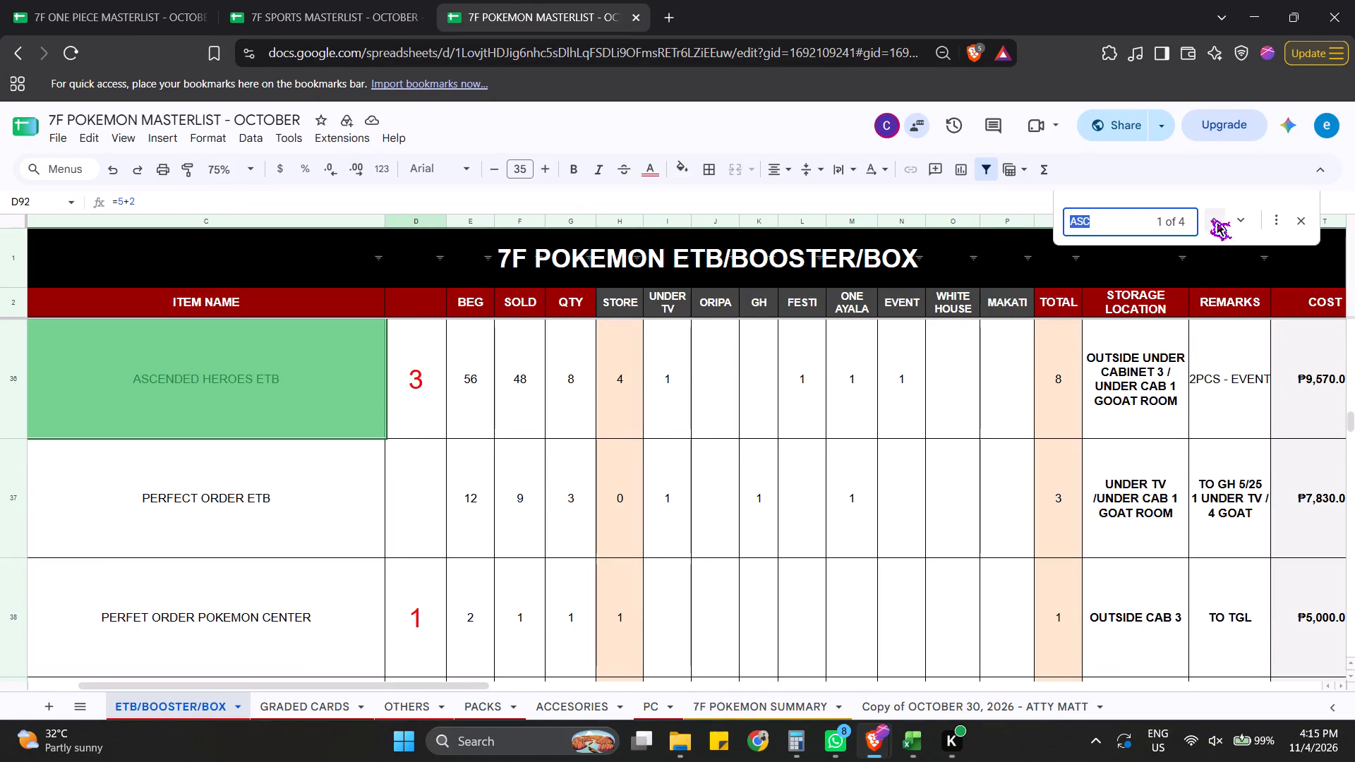
left_click(1210, 219)
left_click(1210, 219)
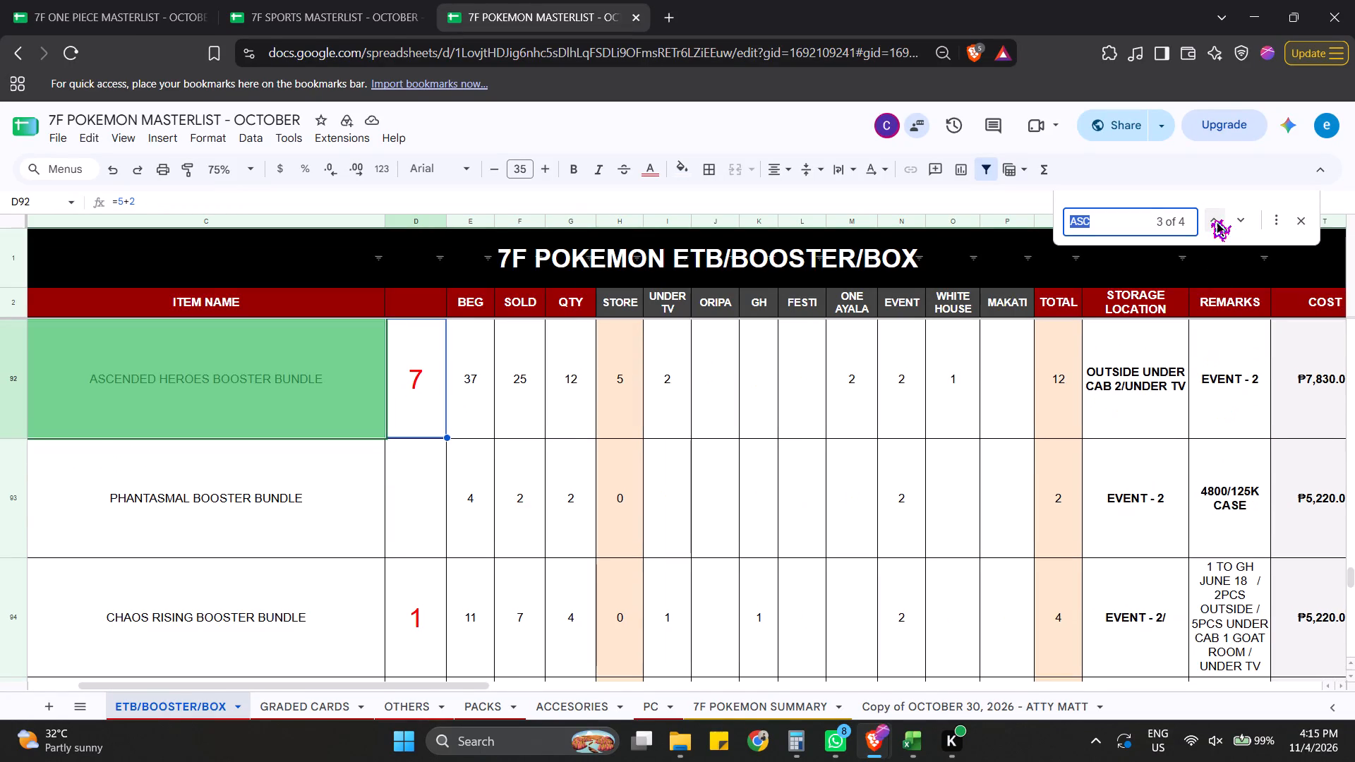
left_click(1210, 219)
left_click(1210, 219)
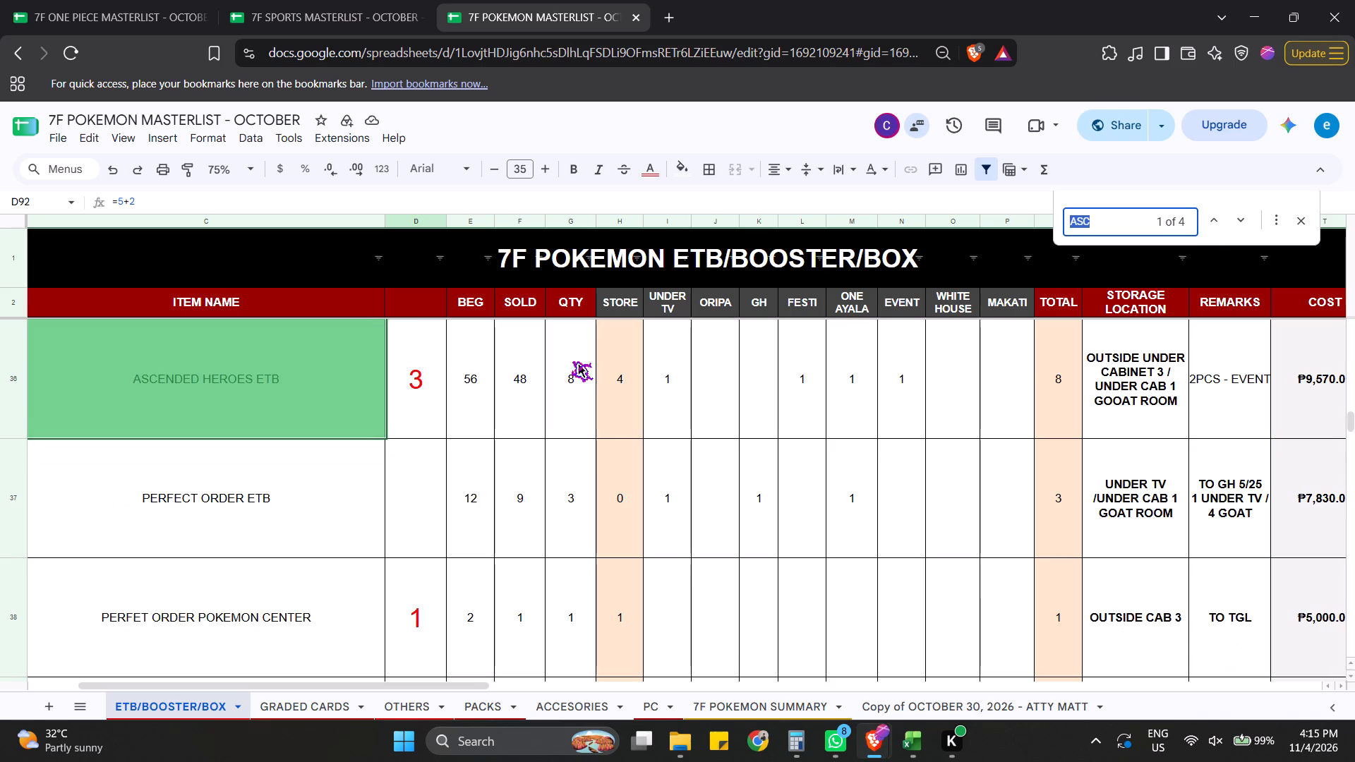
left_click(1210, 224)
left_click(1210, 224)
left_click_drag(1210, 224, 929, 464)
left_click(418, 378)
left_click(479, 368)
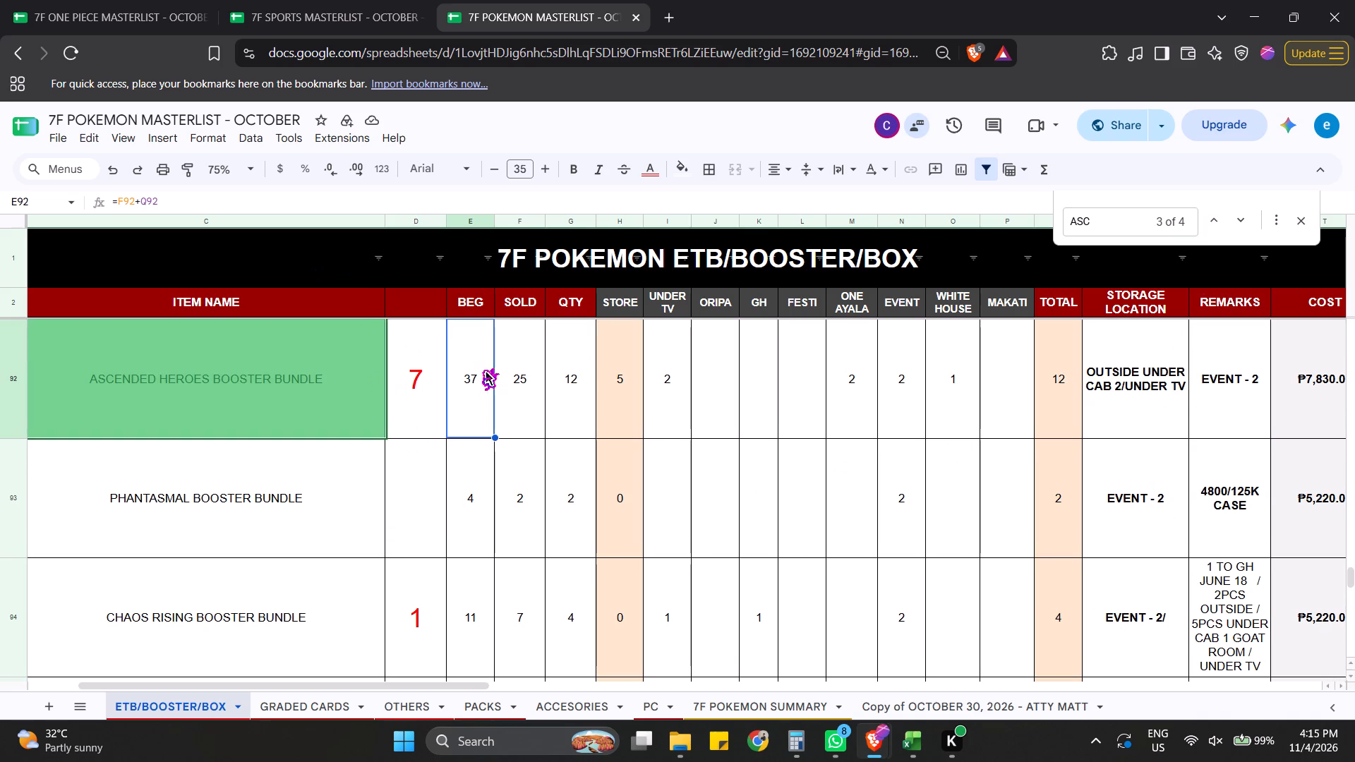
Replace the Ascended Heroes Booster Bundle's STORE formula with 9 and check its STORE and UNDER TV cells.
left_click(626, 377)
left_click(215, 205)
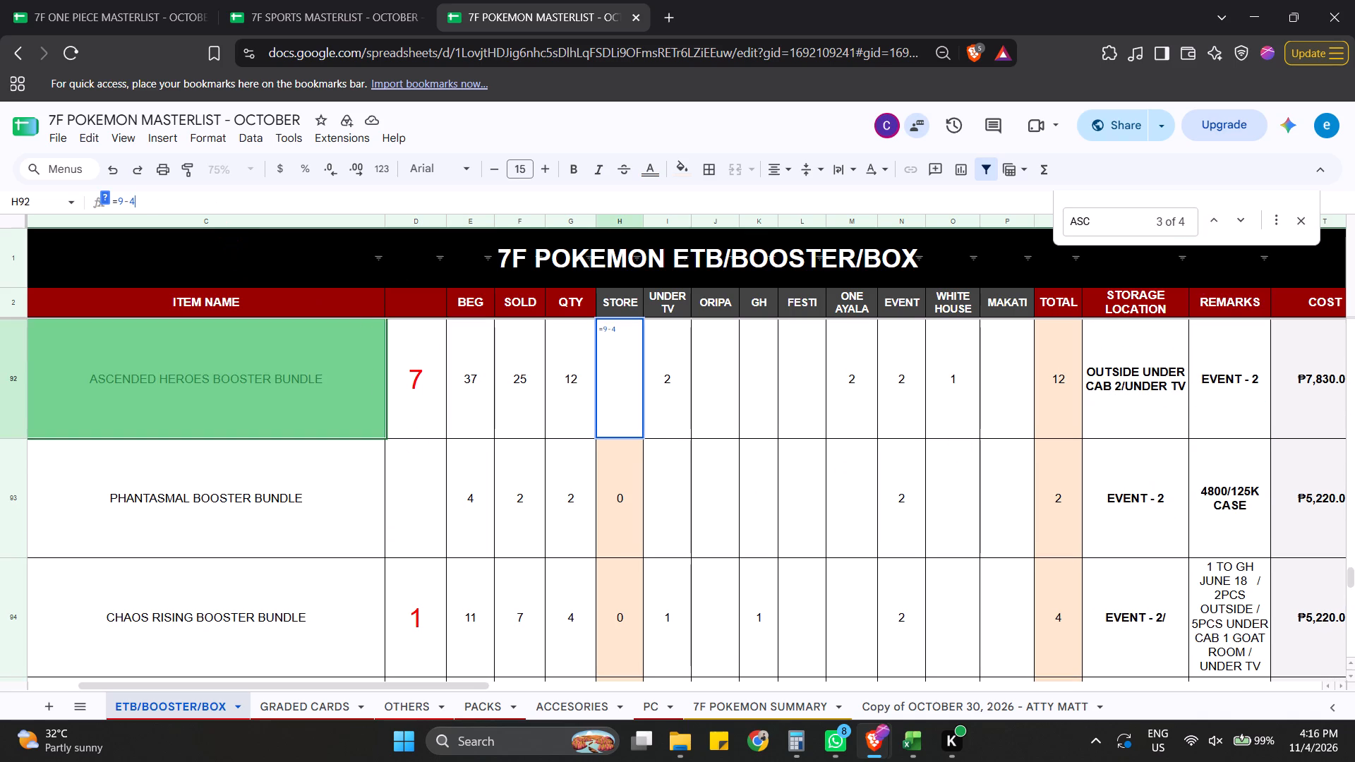
key("BackSpace")
key("BackSpace")
key("BackSpace")
key("BackSpace")
key("BackSpace")
key("BackSpace")
key("9")
key("Return")
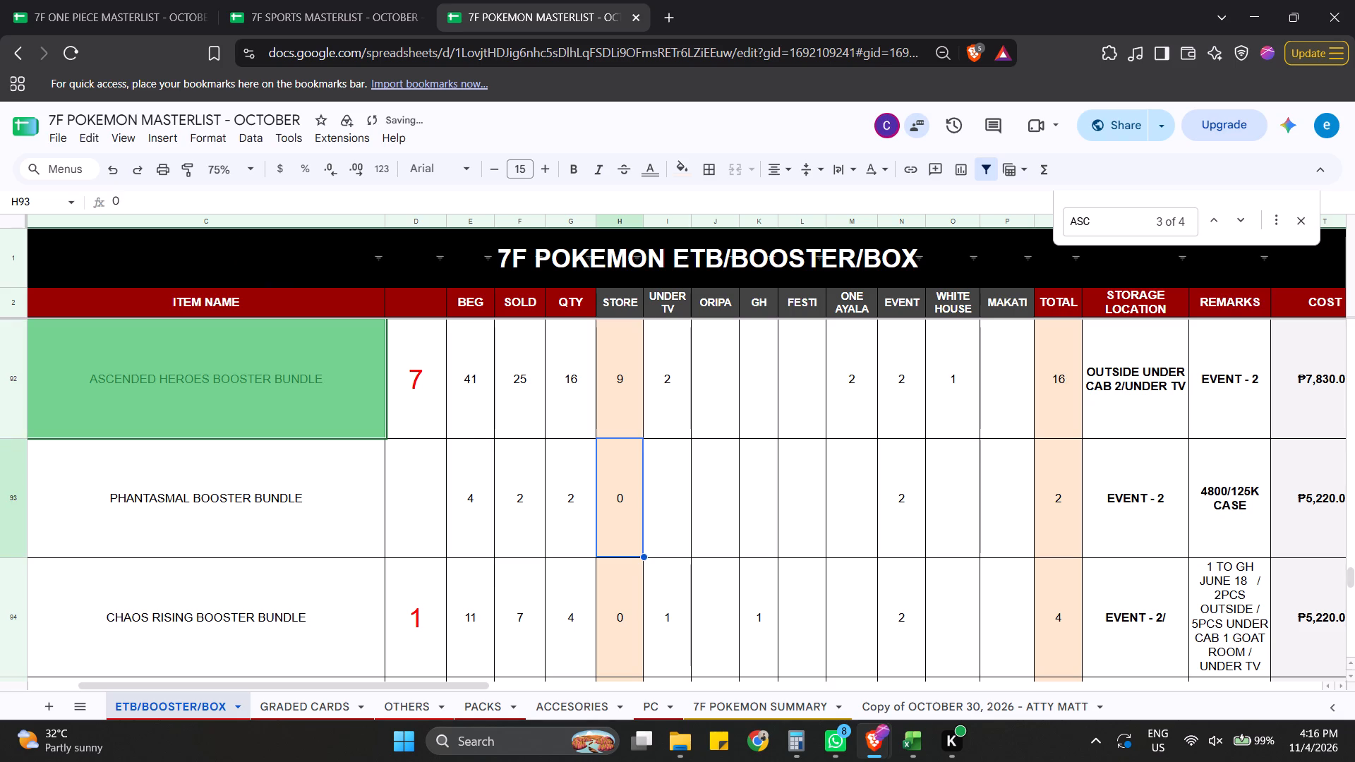
left_click(652, 459)
left_click(608, 383)
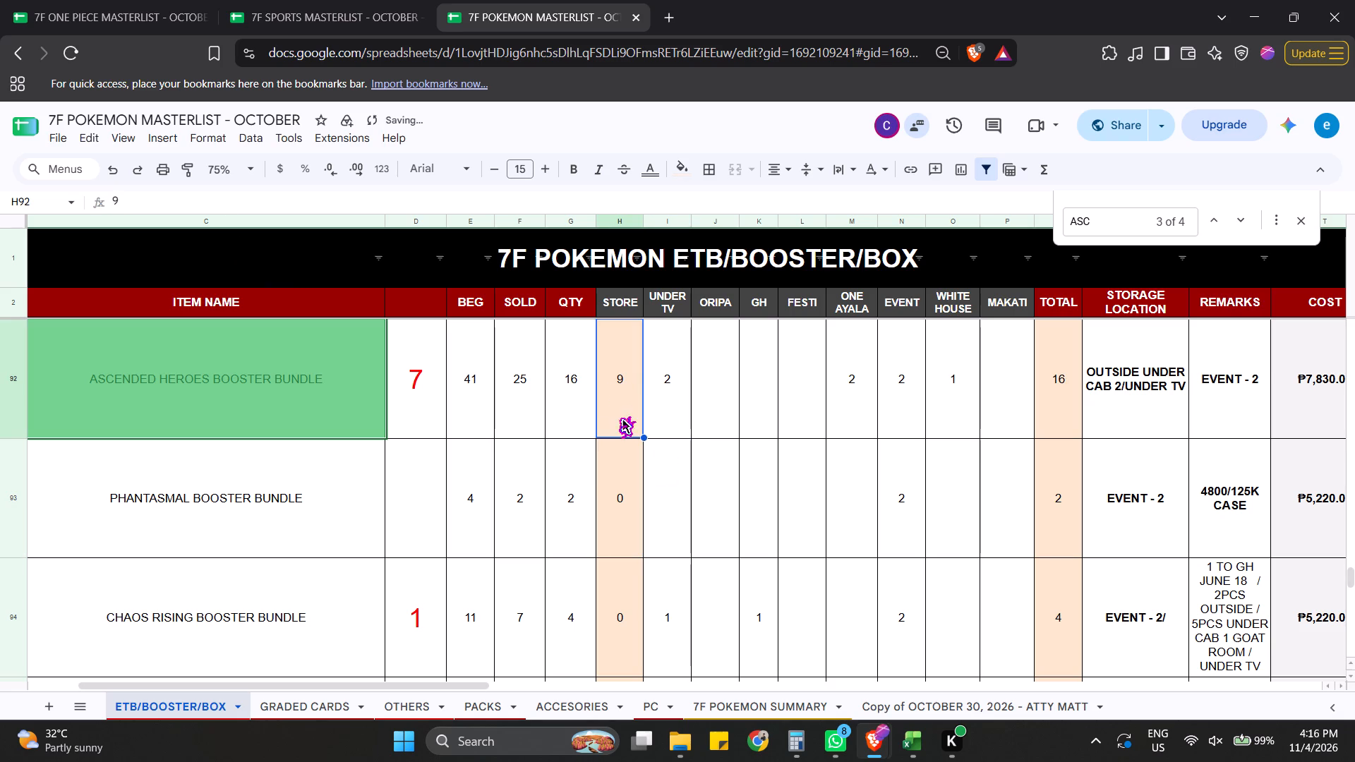
left_click(607, 473)
left_click(636, 395)
left_click(668, 399)
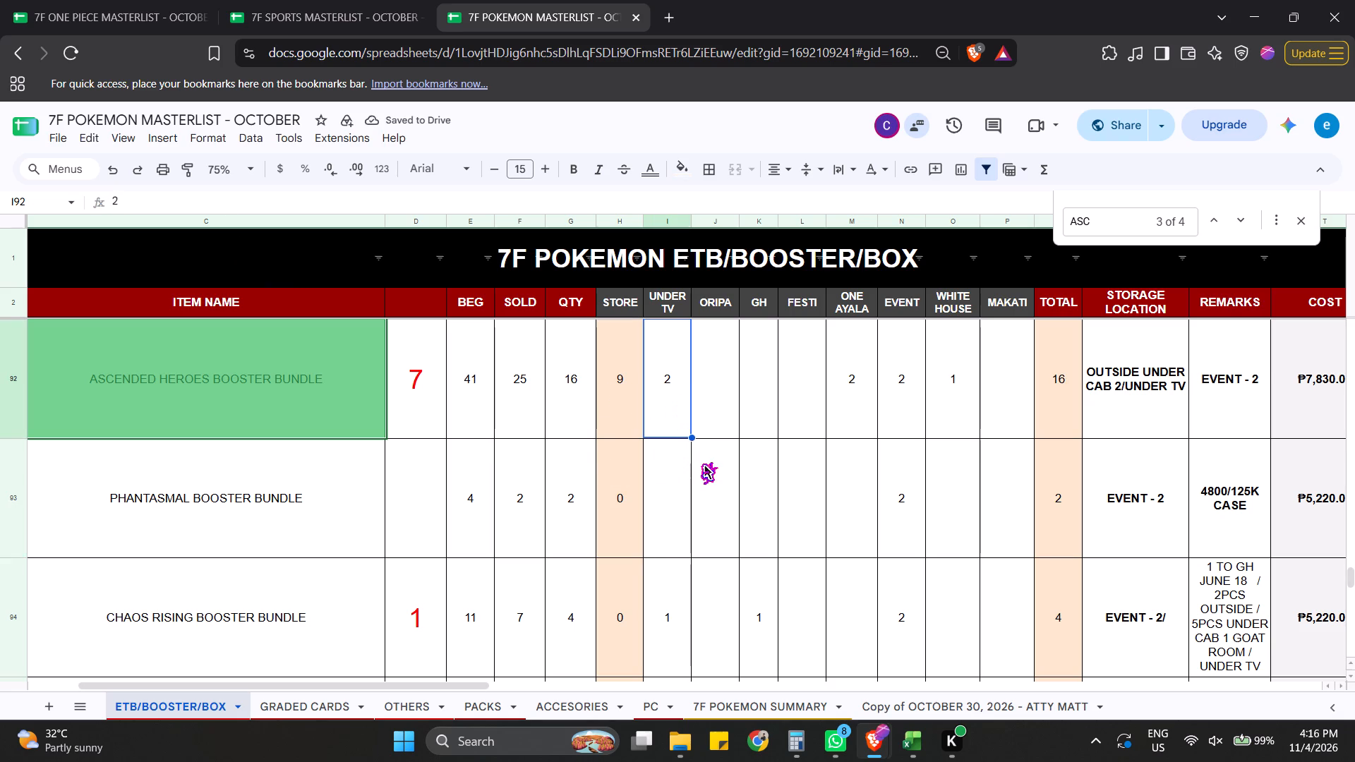
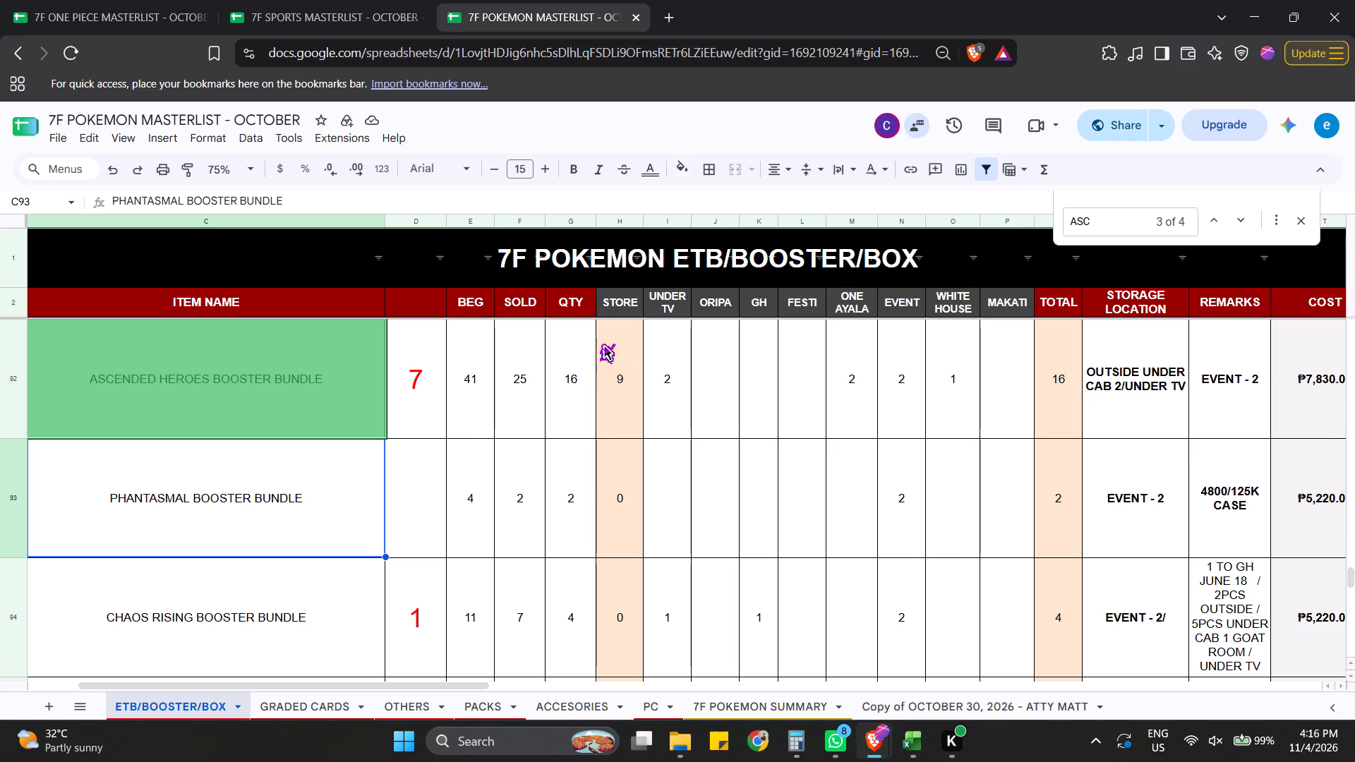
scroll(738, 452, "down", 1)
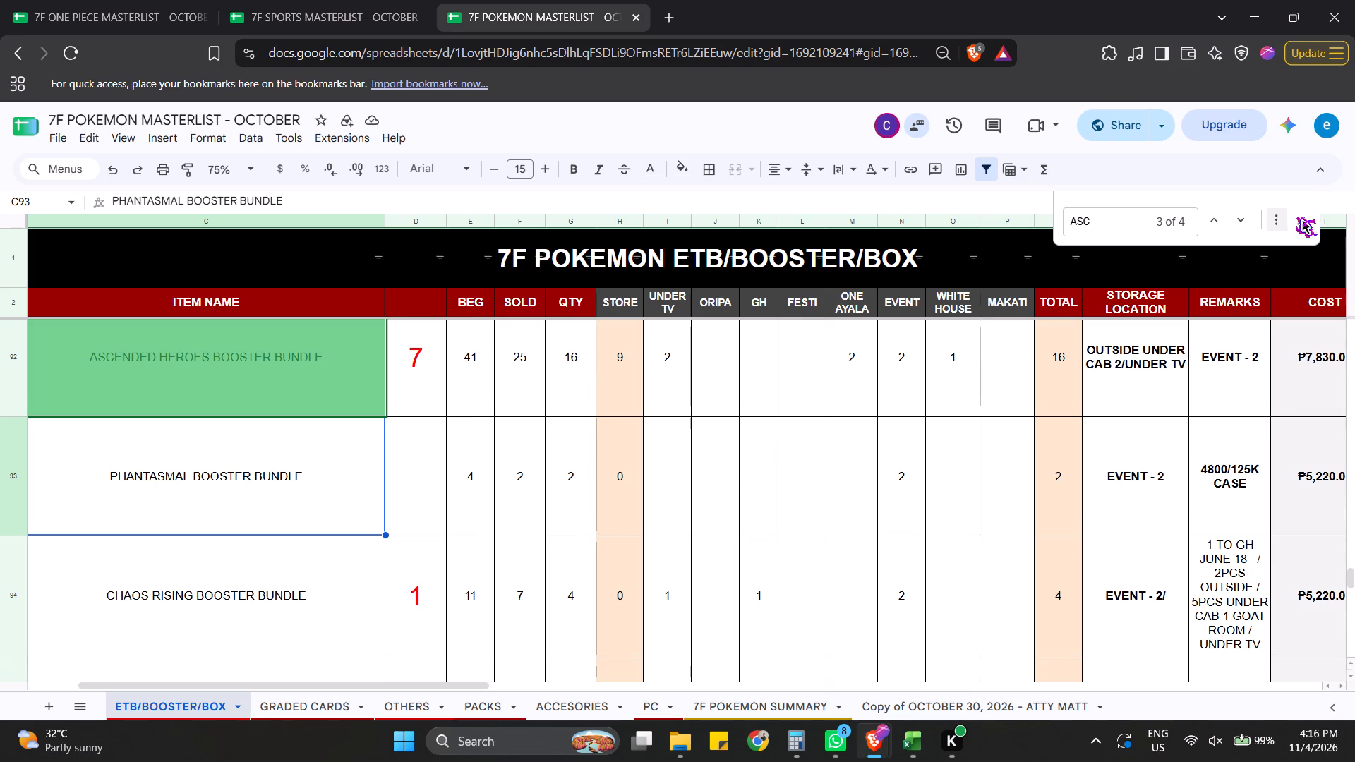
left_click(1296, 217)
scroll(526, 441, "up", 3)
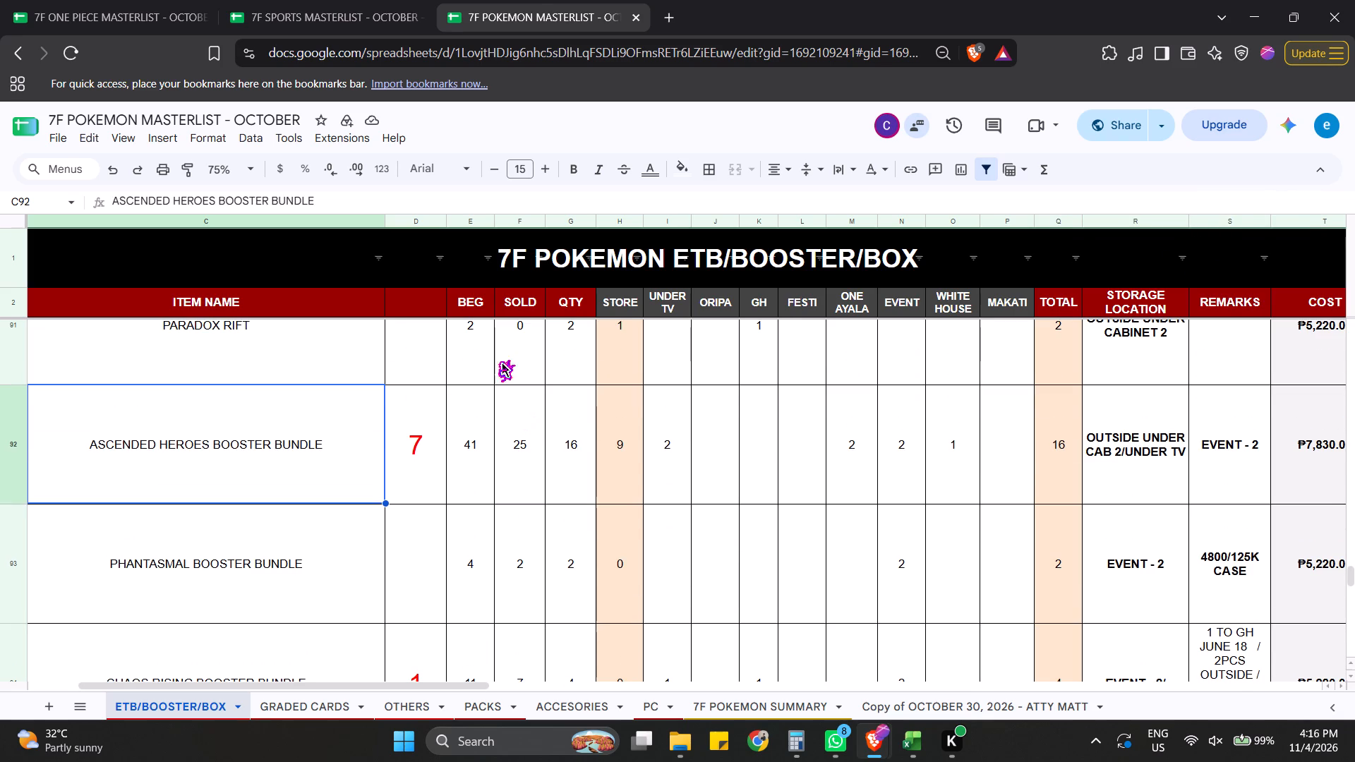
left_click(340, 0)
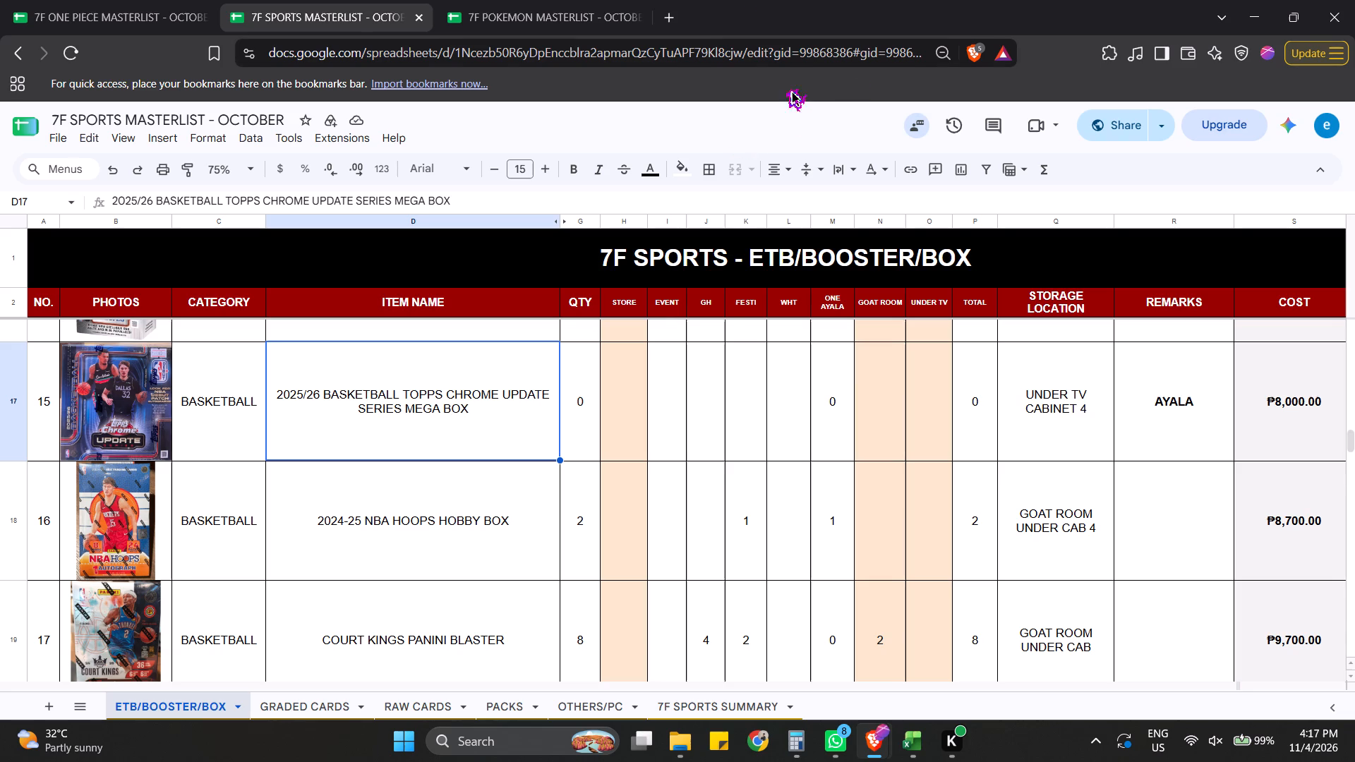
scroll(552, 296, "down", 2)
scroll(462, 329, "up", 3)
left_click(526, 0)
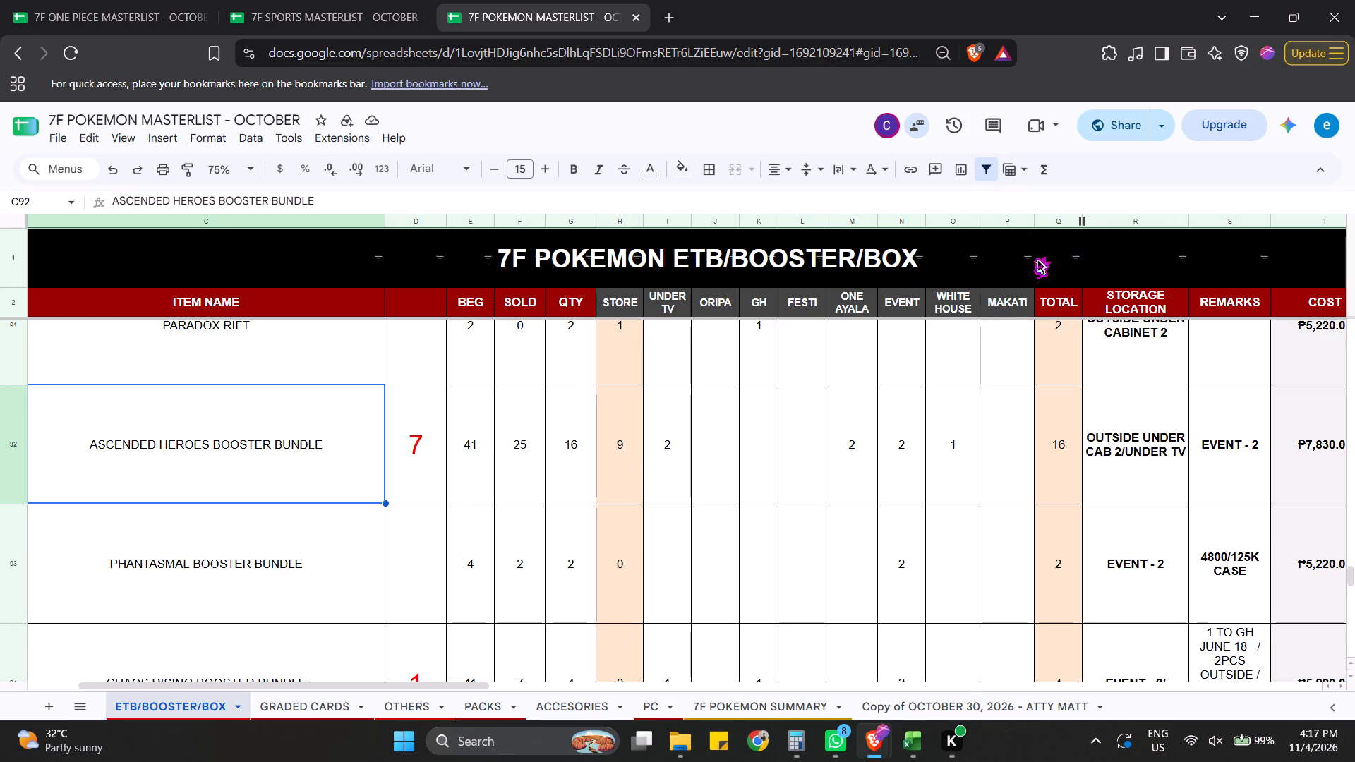
Turn off the filter on the ETB/BOOSTER/BOX sheet of the 7F POKEMON MASTERLIST.
left_click(984, 170)
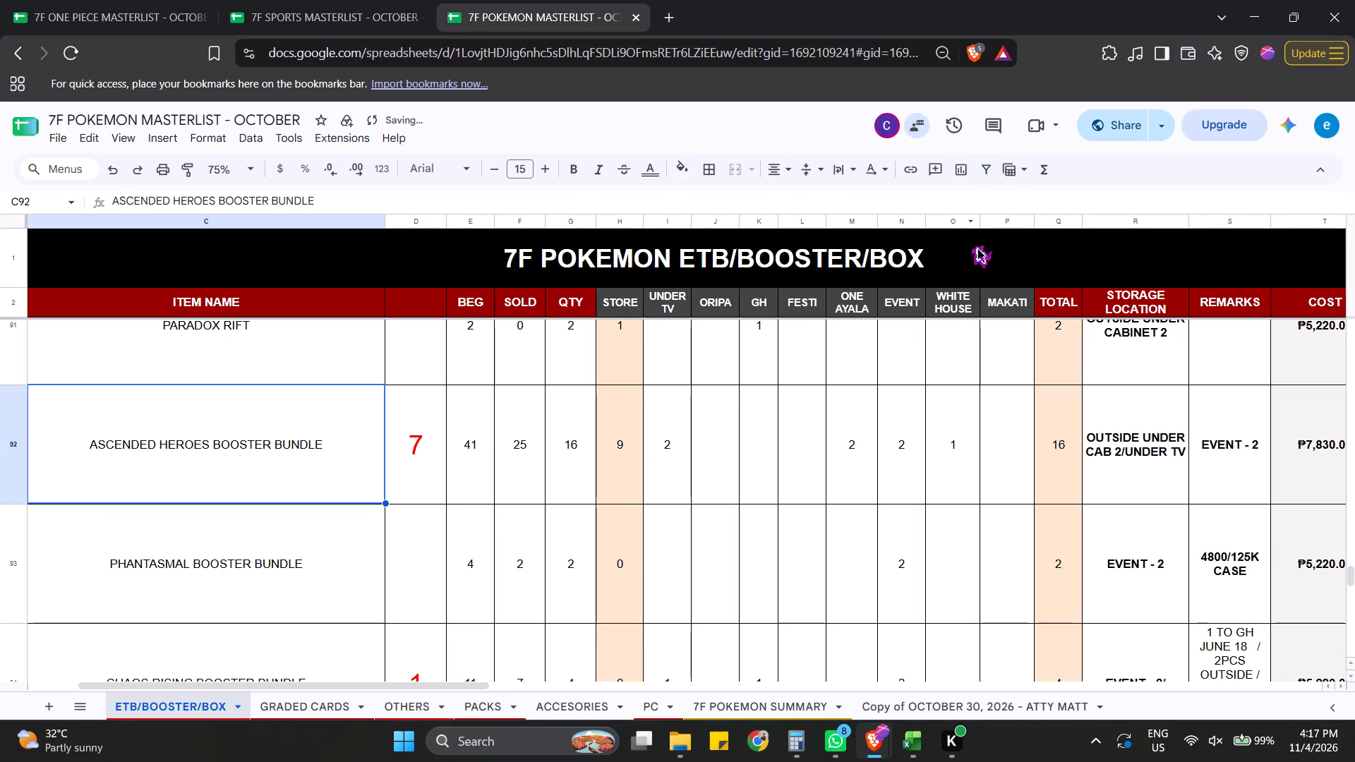
Search for "PER" and enter 1 as the Perfect Order ETB's red-text count.
key("ctrl+f")
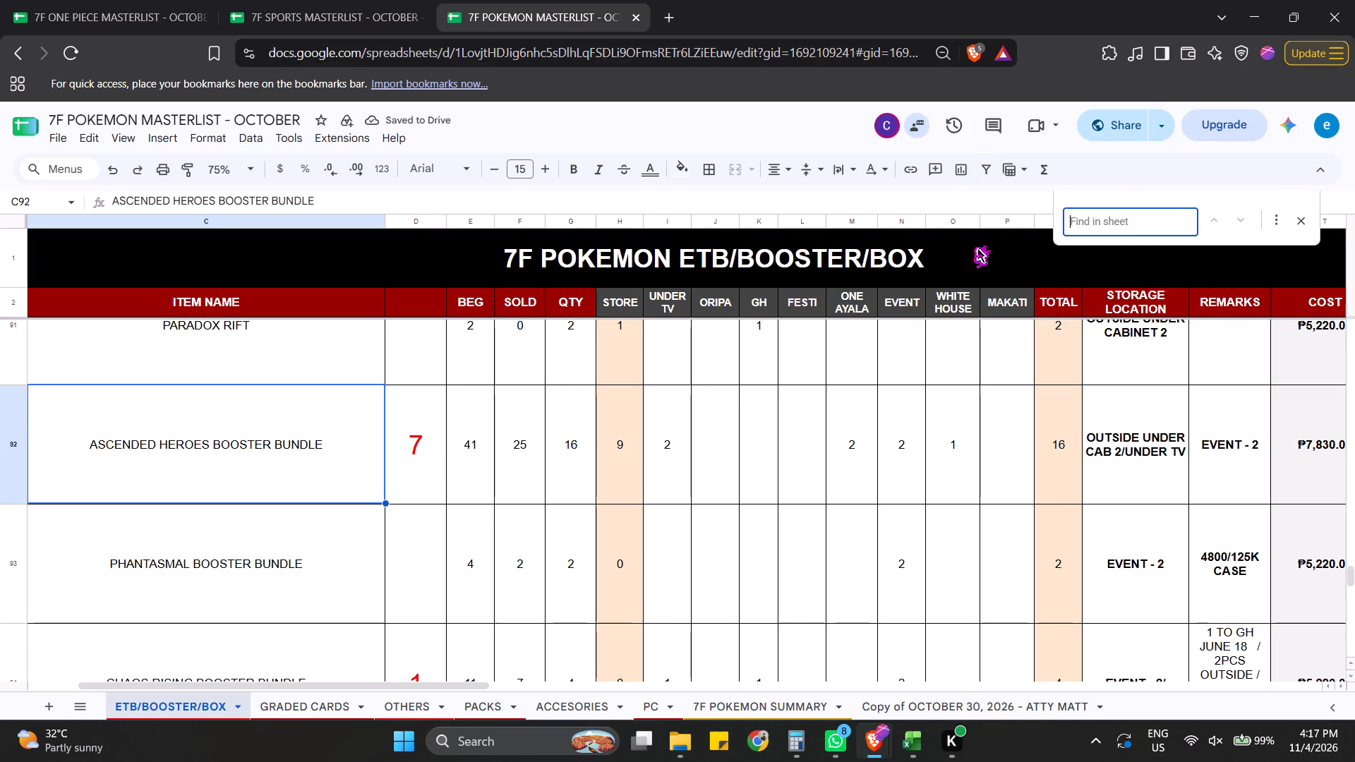
type("PER")
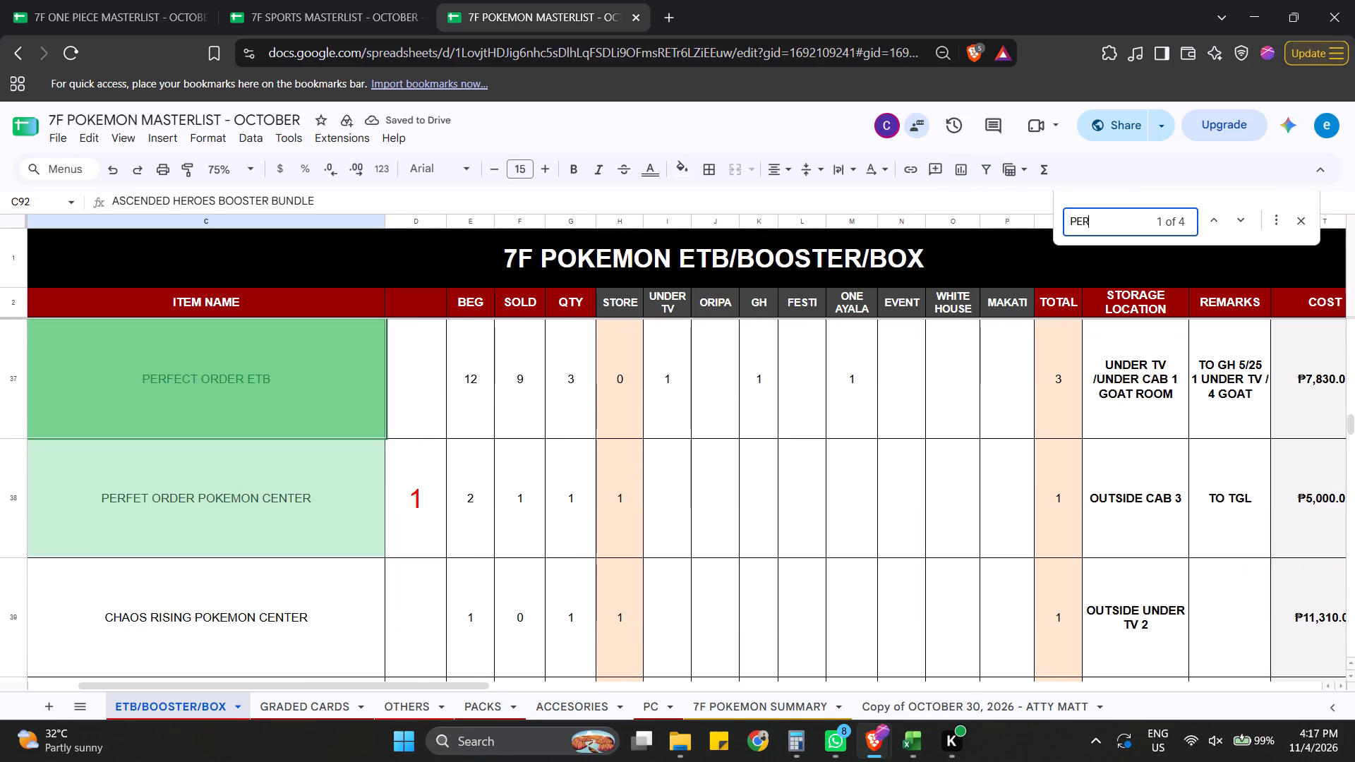
left_click(419, 375)
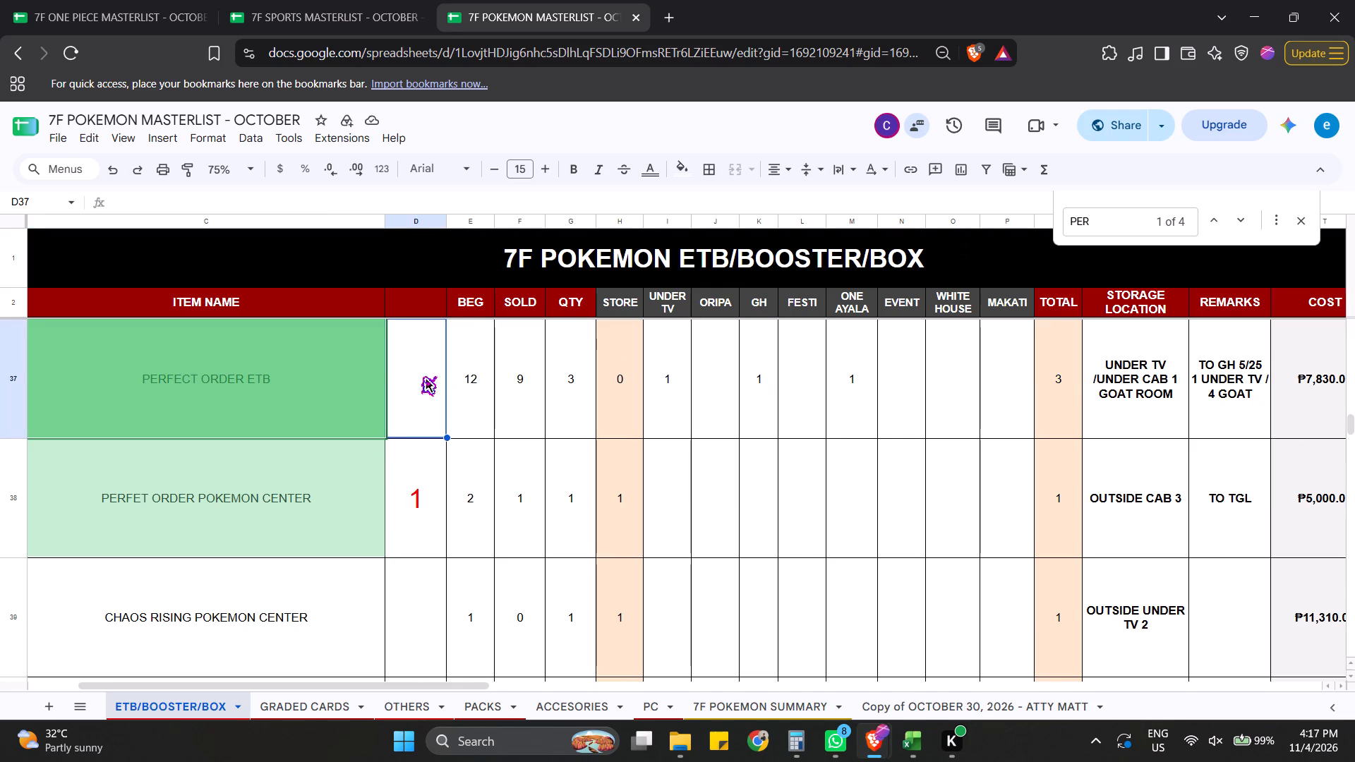
key("1")
left_click(562, 450)
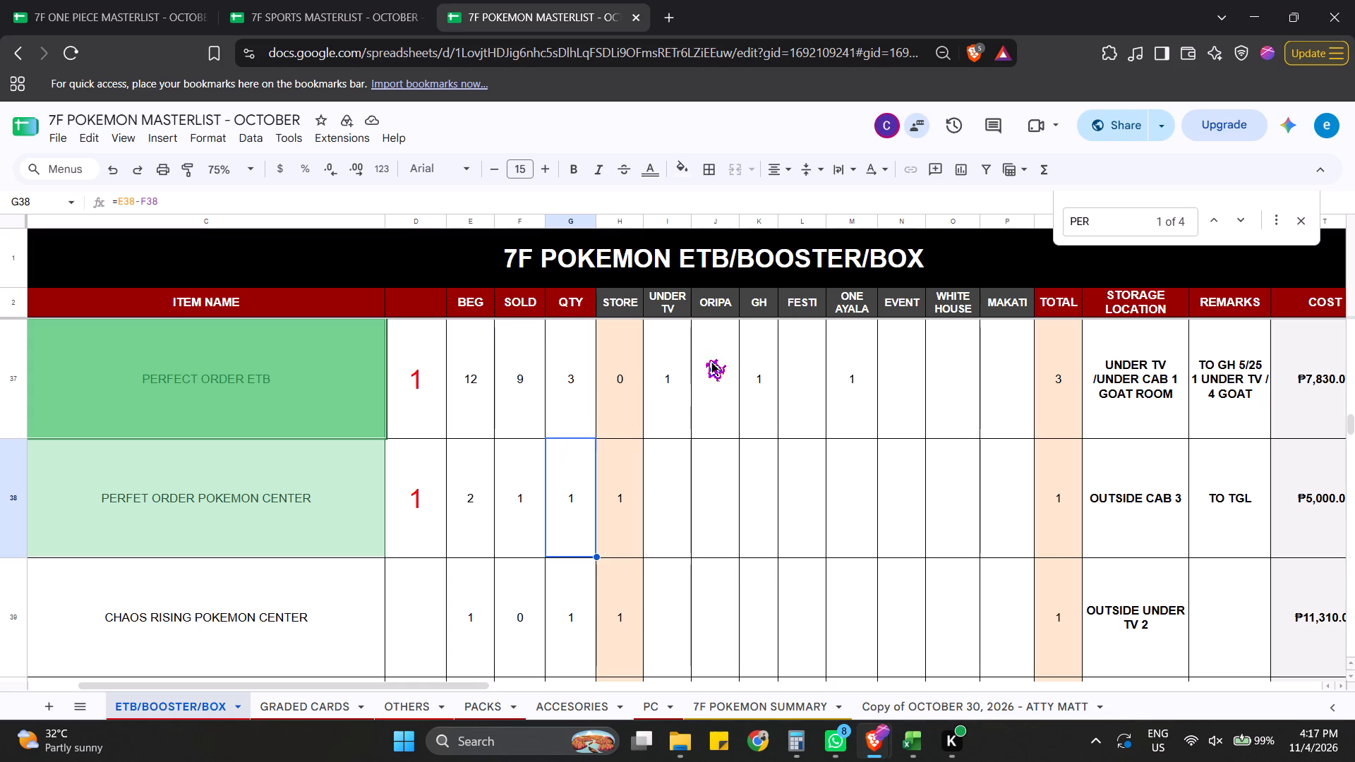
Search for "CHAO" and enter 1 as the Chaos Rising ETB's red-text count.
left_click(1109, 225)
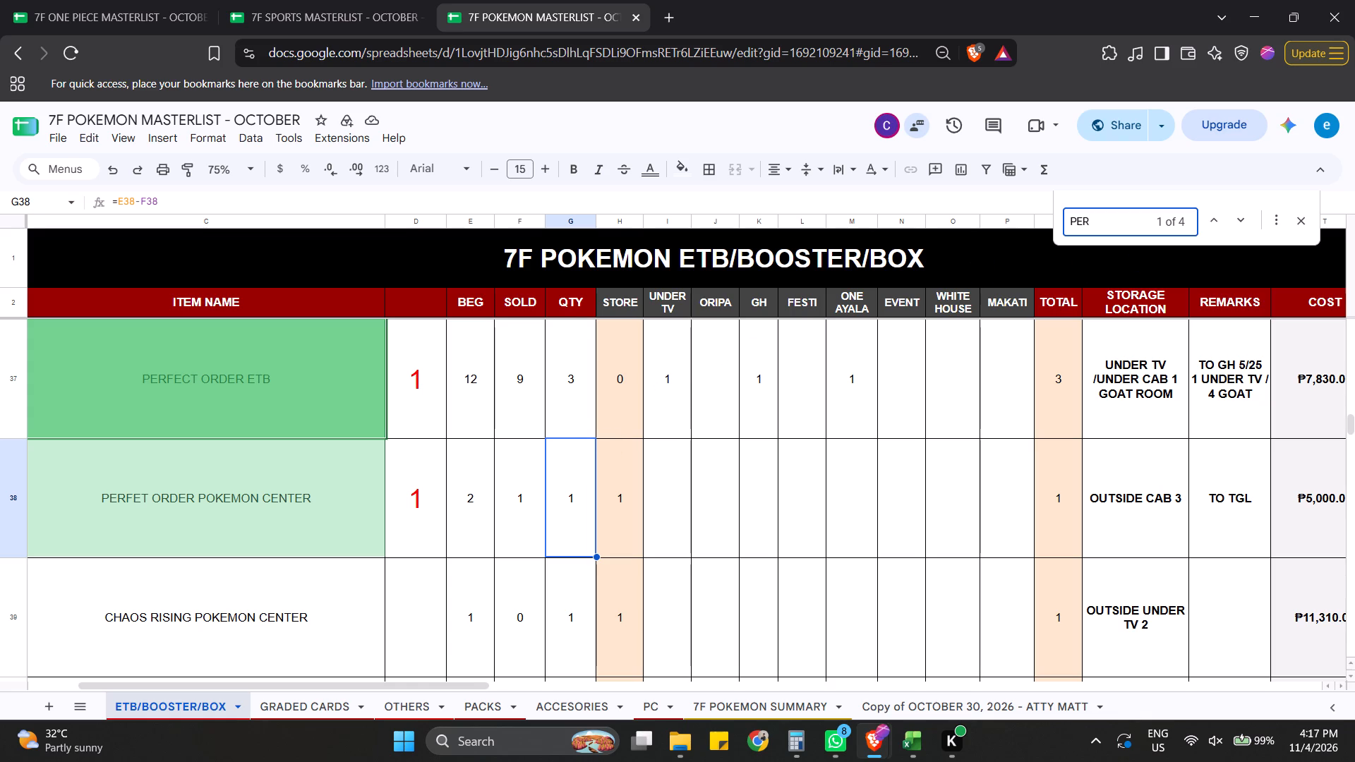
key("BackSpace")
key("BackSpace")
key("BackSpace")
key("BackSpace")
key("BackSpace")
key("BackSpace")
key("BackSpace")
key("BackSpace")
key("BackSpace")
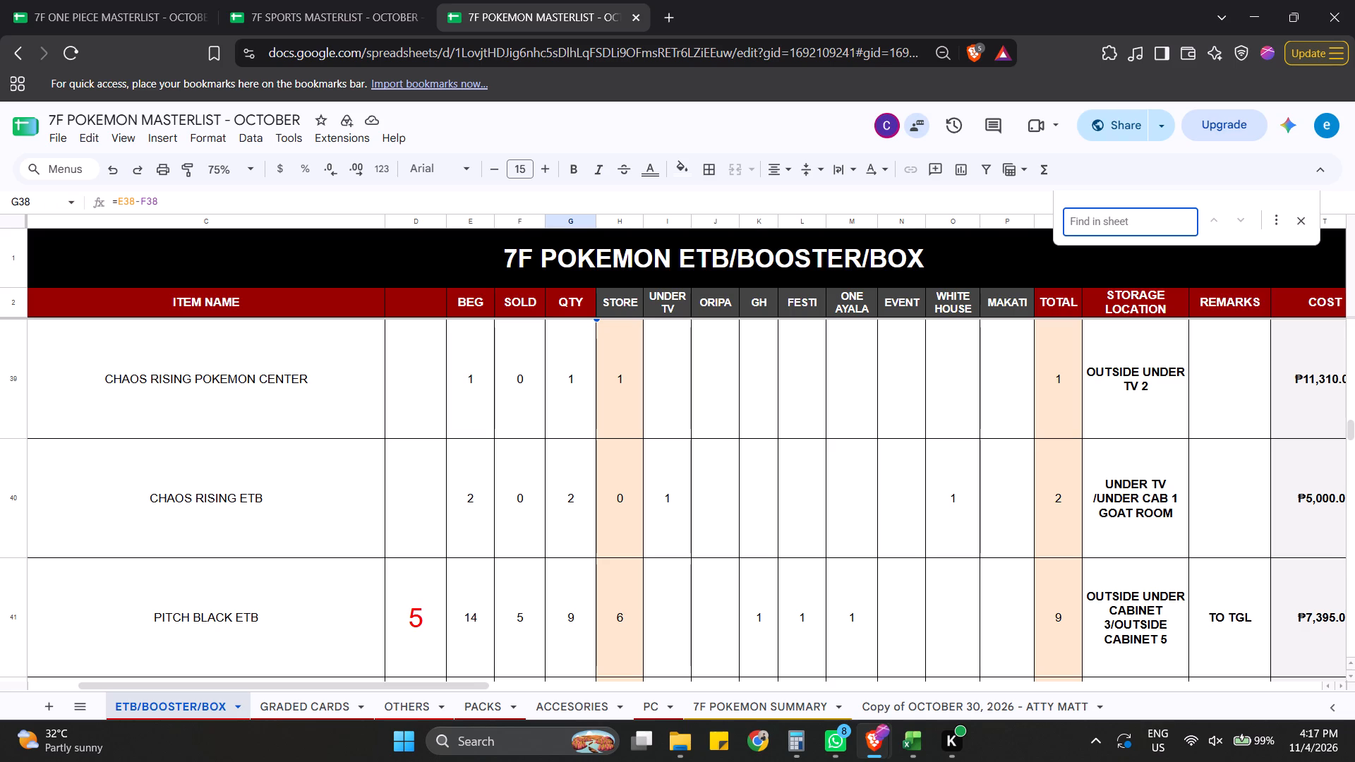
key("BackSpace")
key("BackSpace")
type("CHAI")
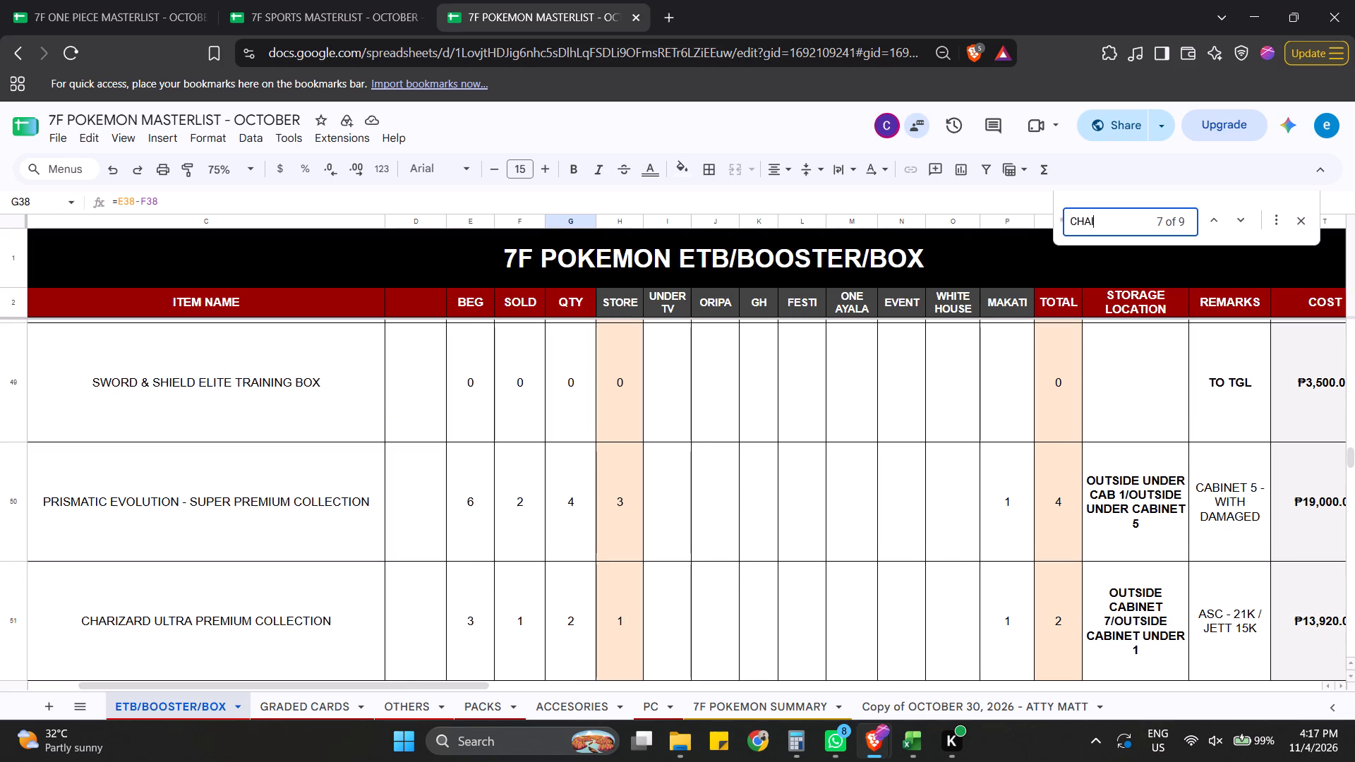
key("BackSpace")
key("o")
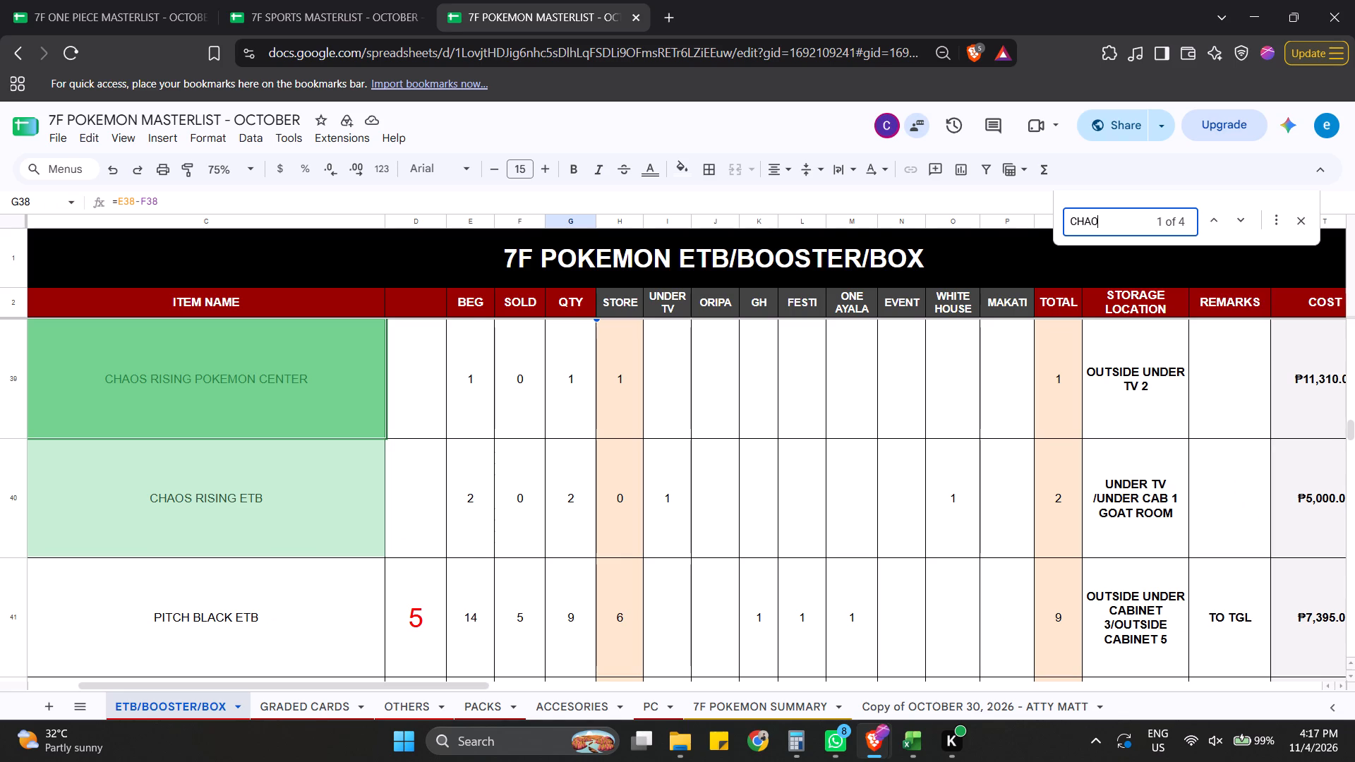
left_click(1238, 220)
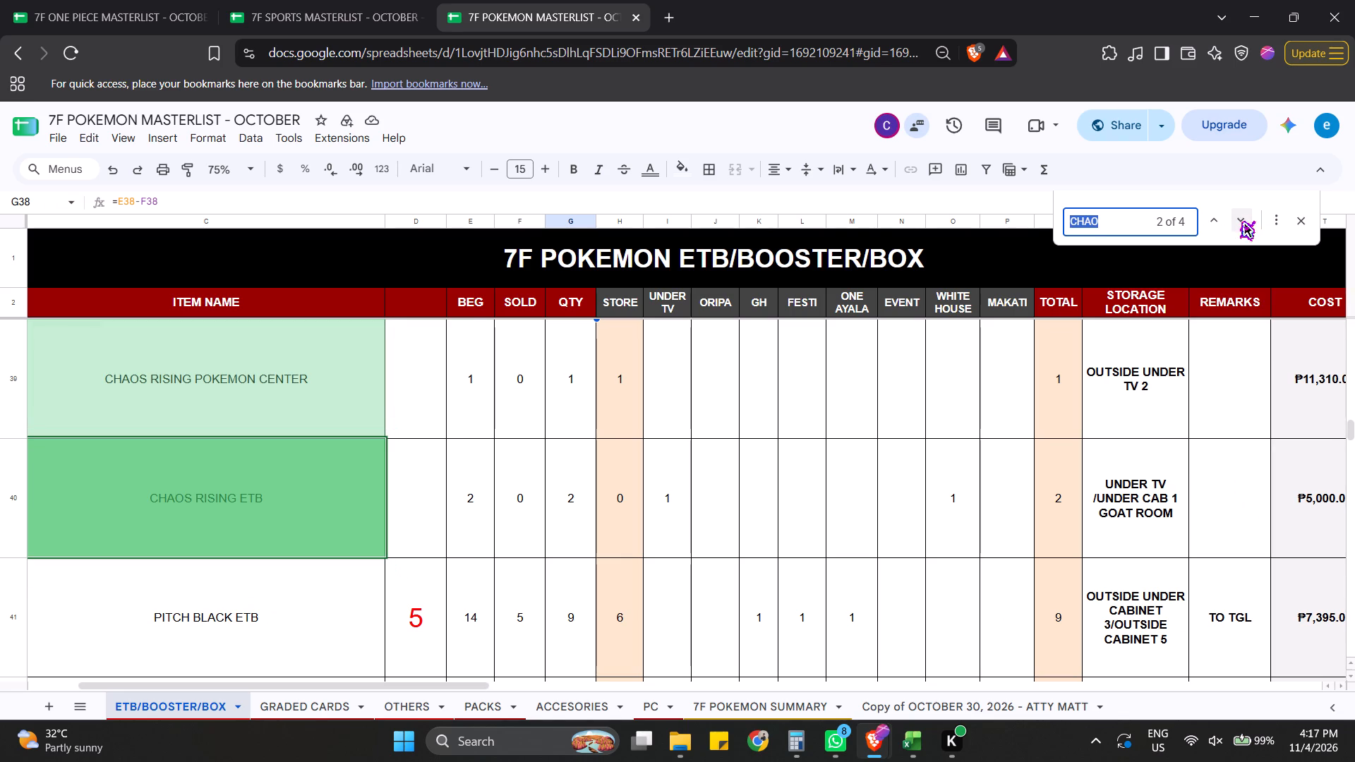
left_click(409, 505)
key("1")
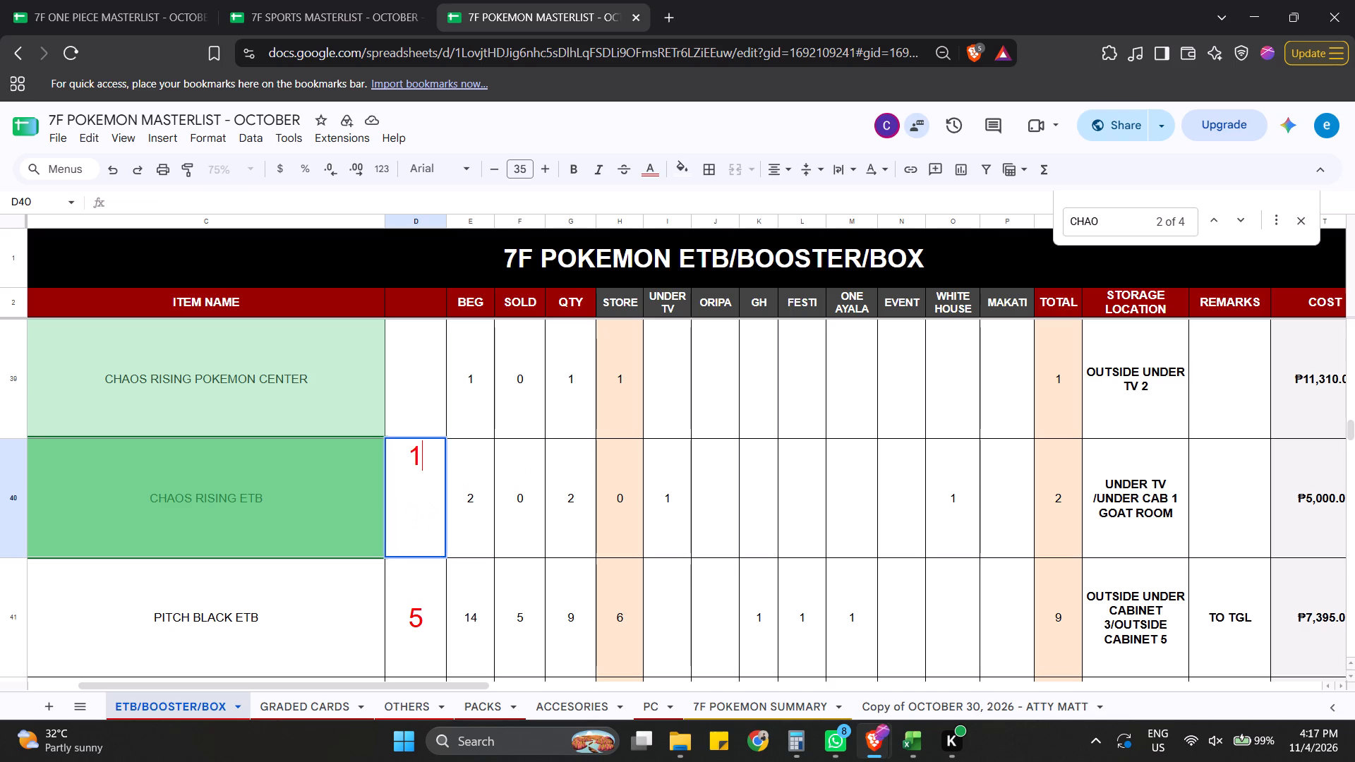
key("Return")
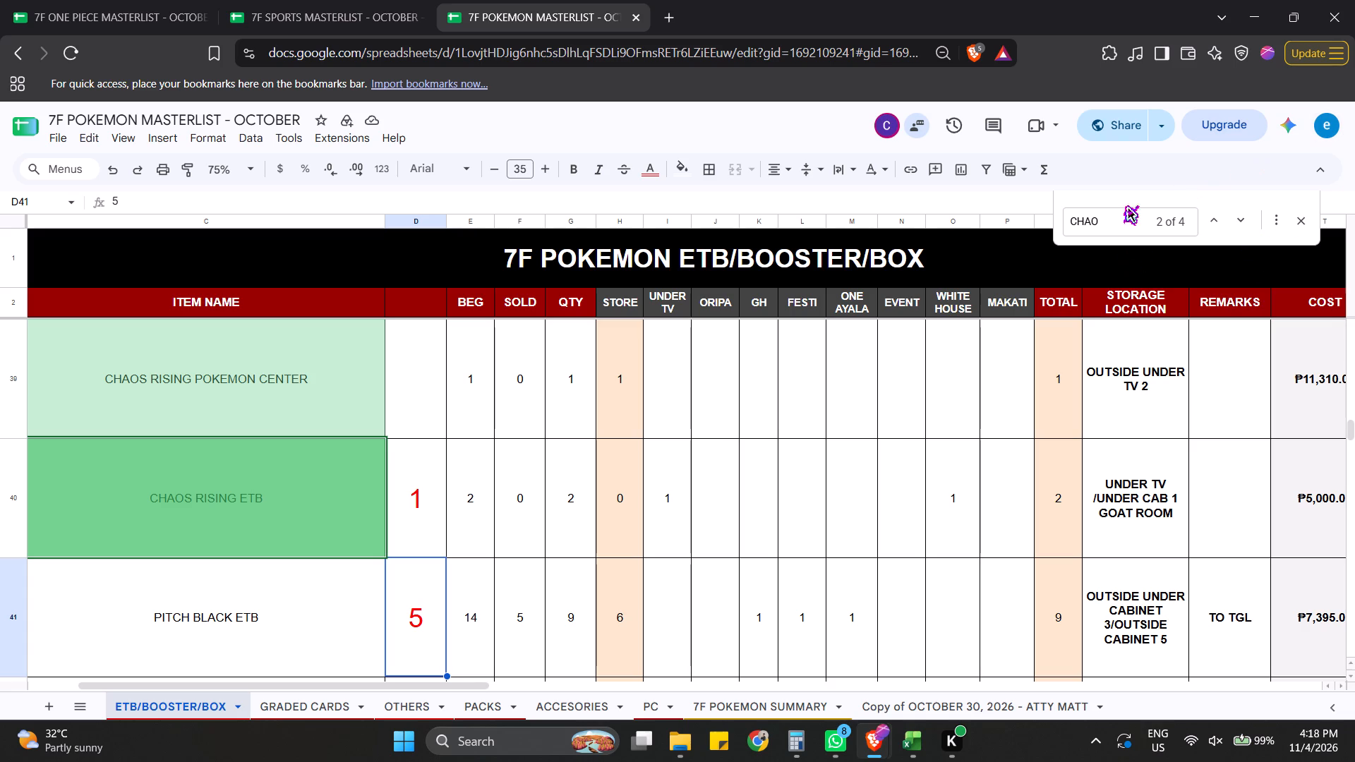
Search for "ASCE" and change the Ascended Heroes ETB's red-text count to the formula =3+1.
left_click_drag(1111, 222, 1038, 198)
type("ASCE")
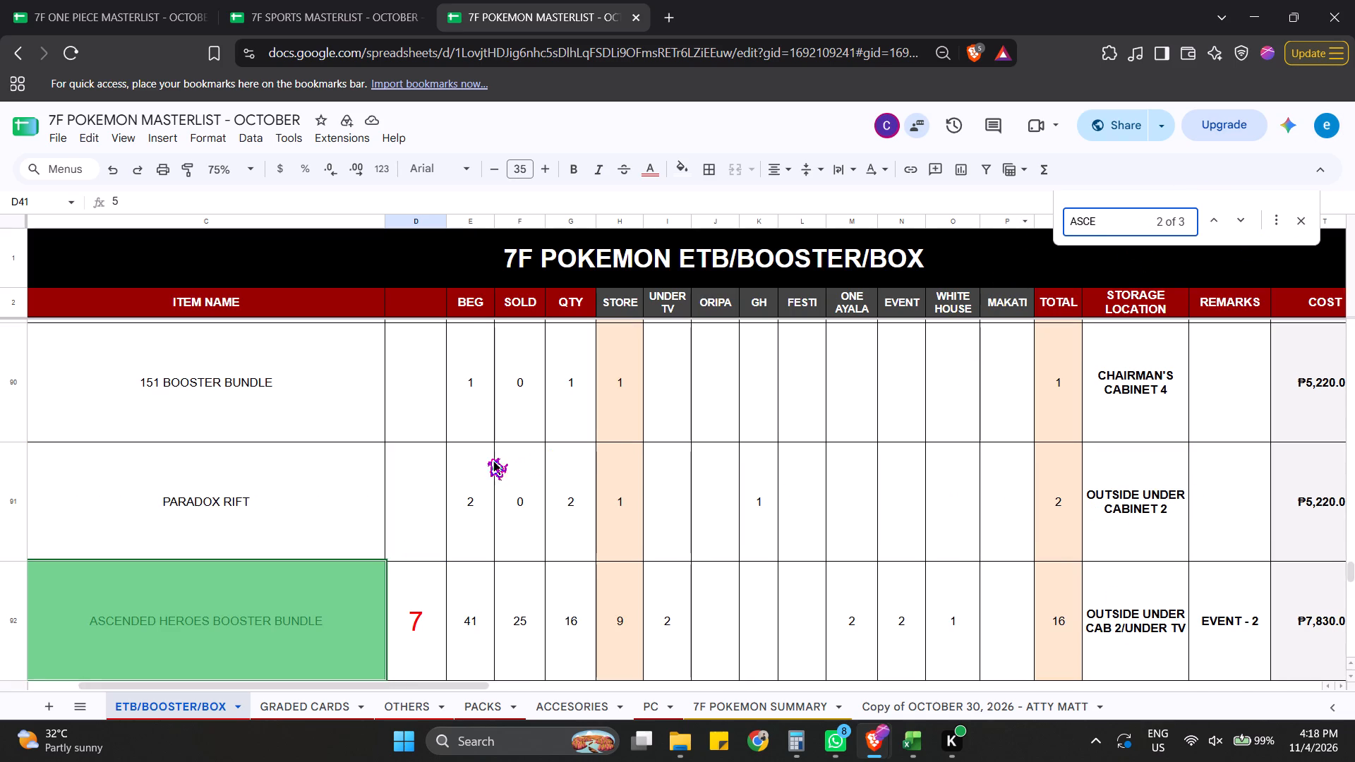
left_click(1215, 223)
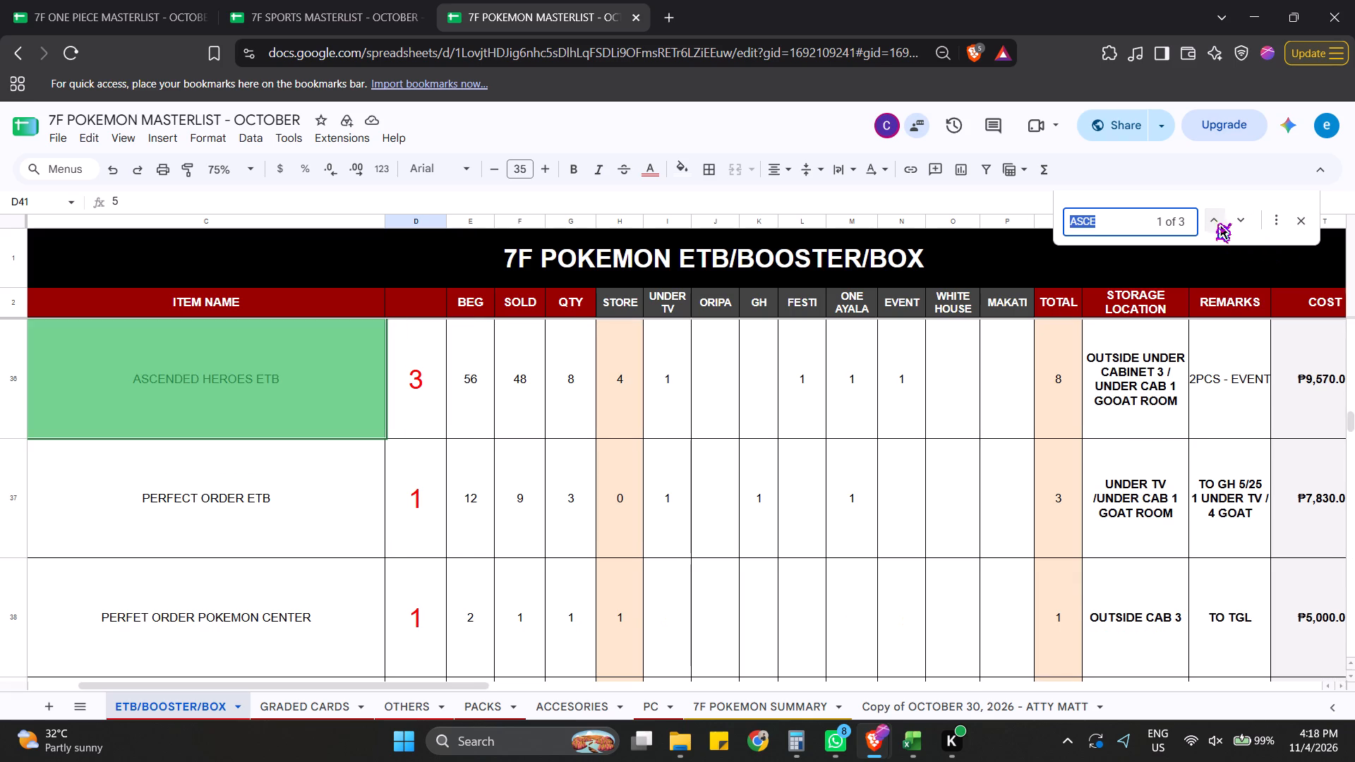
left_click(426, 398)
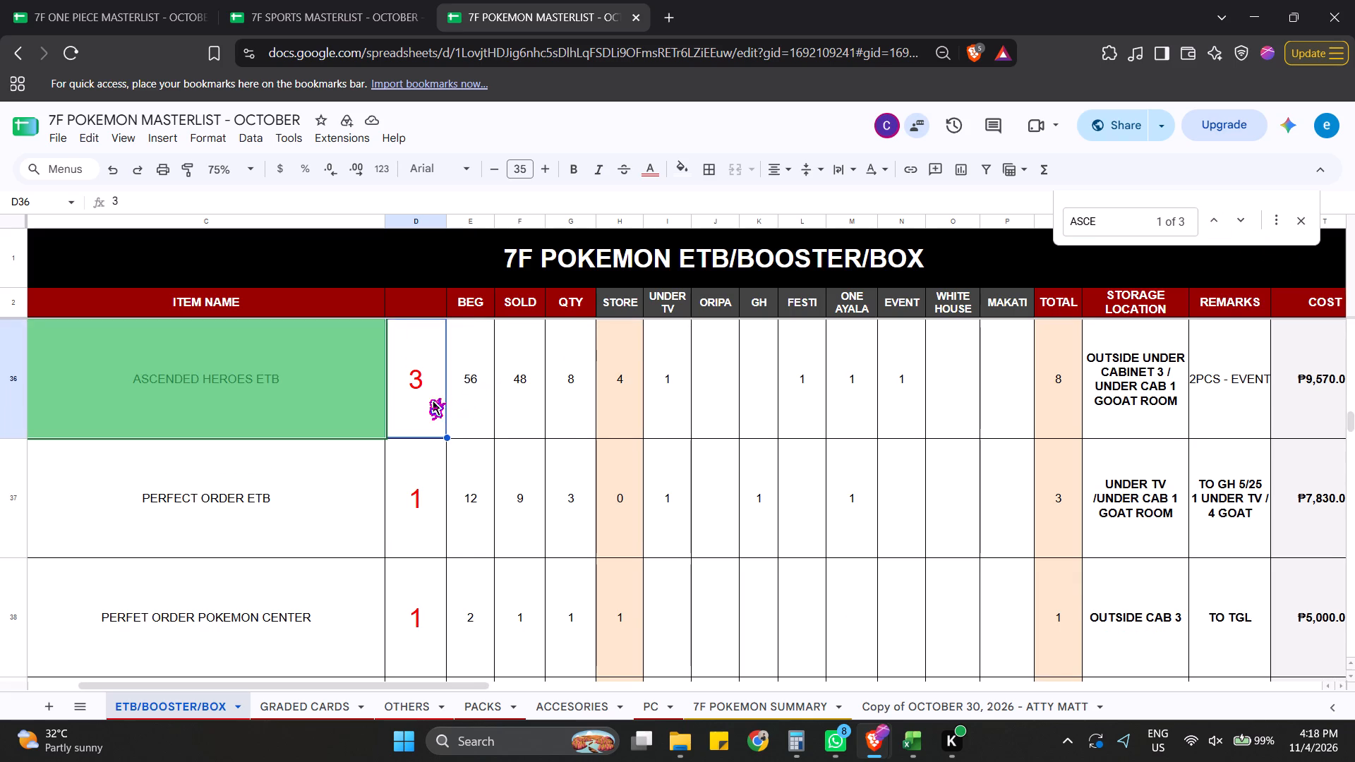
left_click(151, 208)
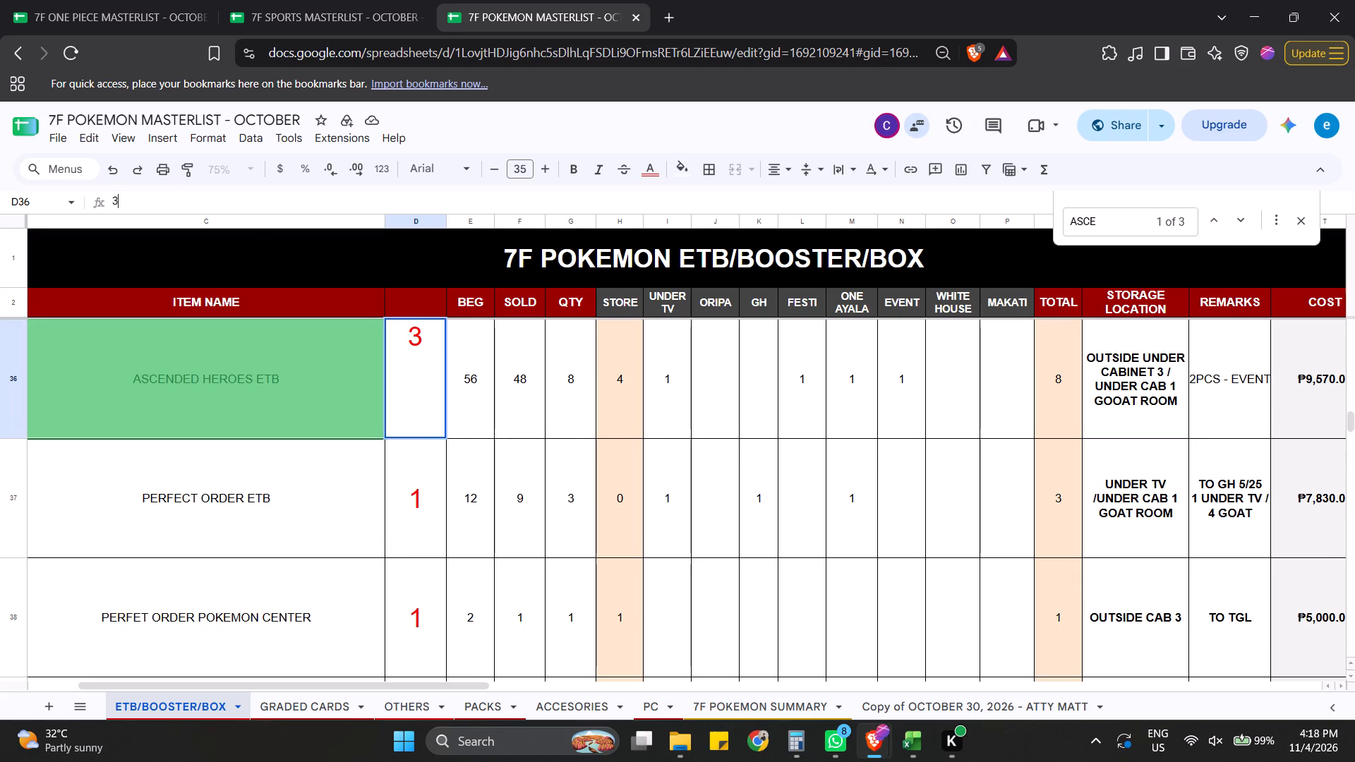
key("Left")
key("Left")
key("equal")
key("Right")
key("Right")
type("+1")
key("Return")
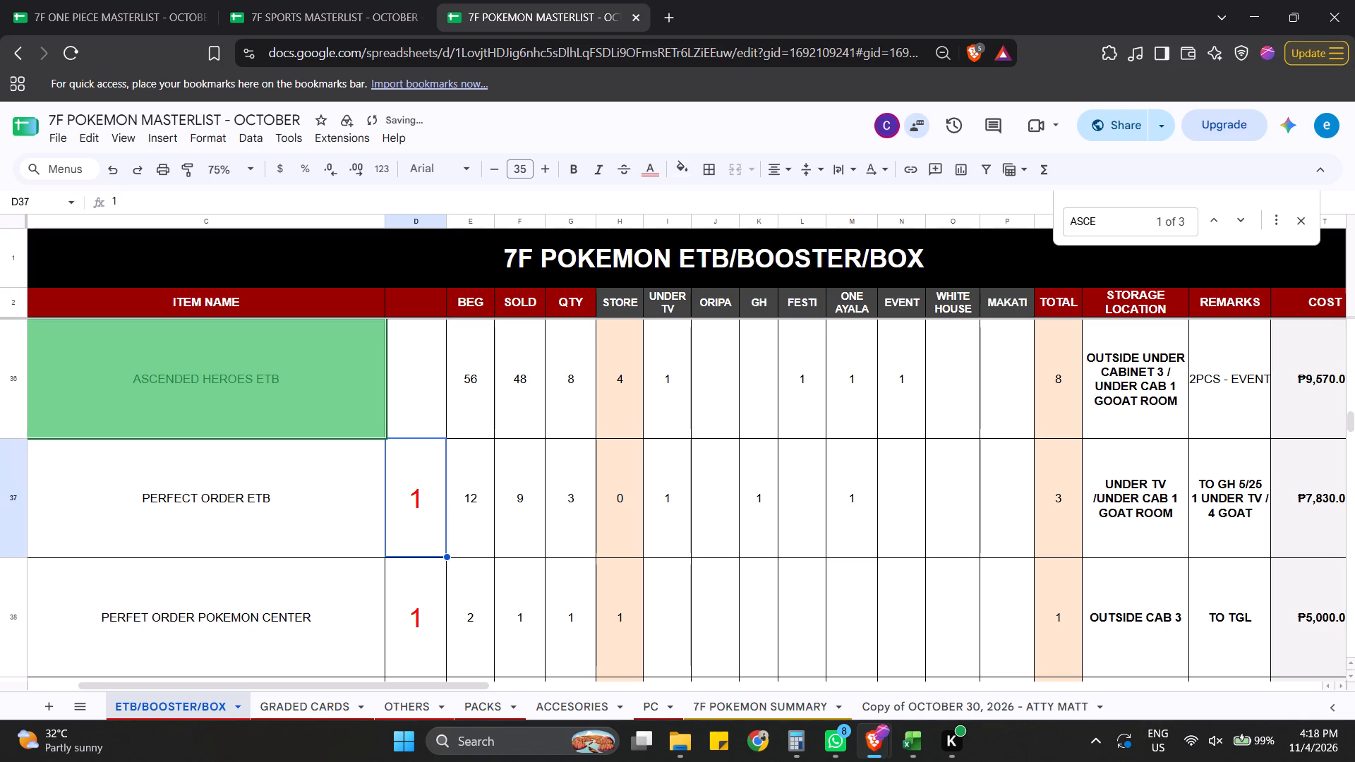
Check the red-text, SOLD and QTY cells of the Ascended Heroes ETB and Perfect Order ETB, and close the search.
left_click(505, 469)
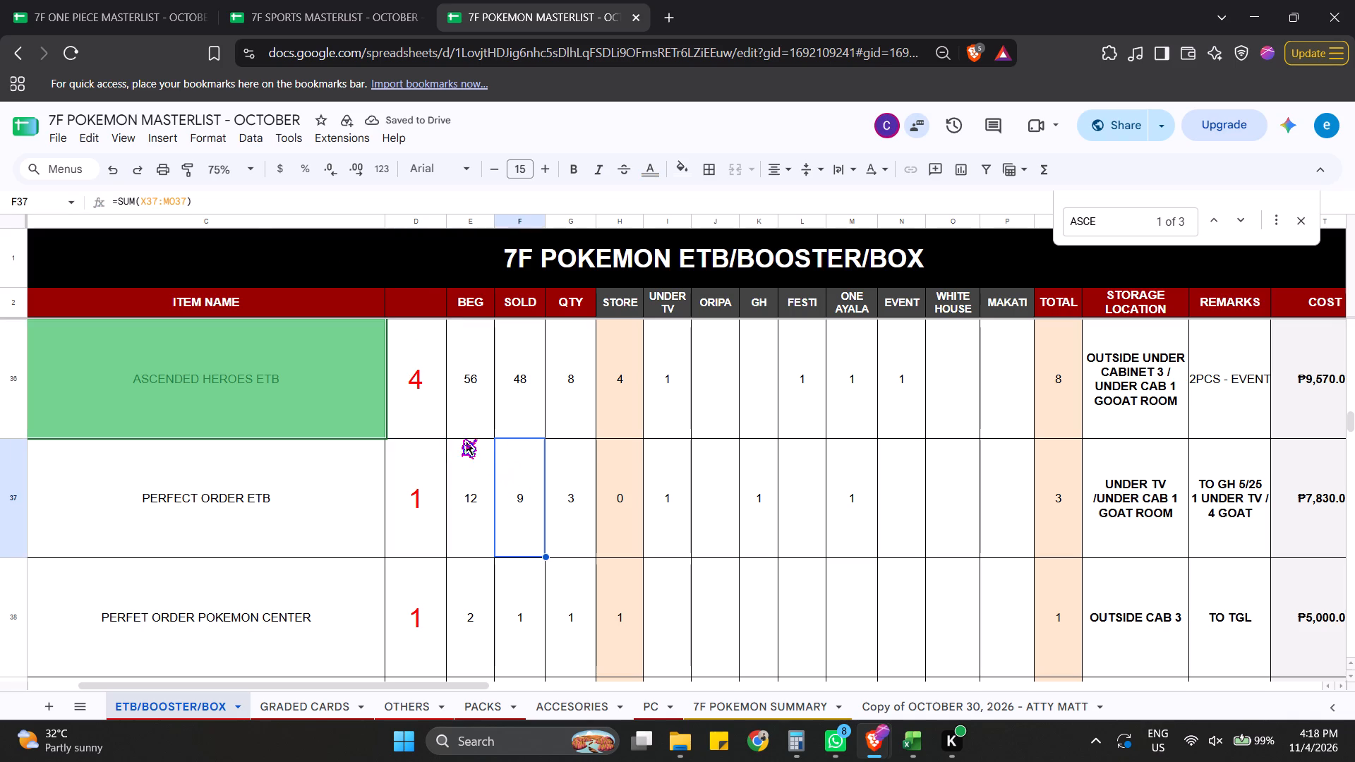
left_click(432, 416)
left_click(476, 440)
left_click(422, 515)
left_click(425, 387)
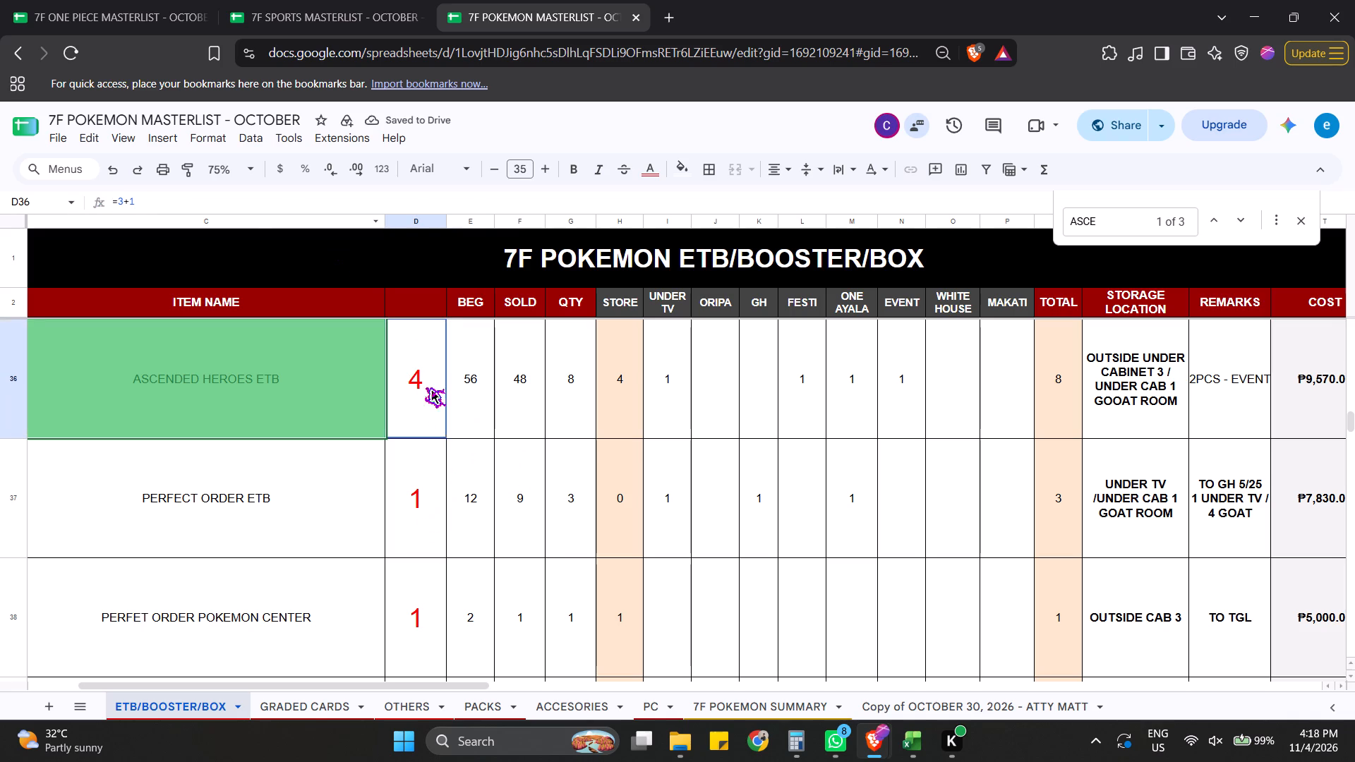
left_click(424, 504)
left_click(502, 514)
left_click(517, 425)
left_click(578, 447)
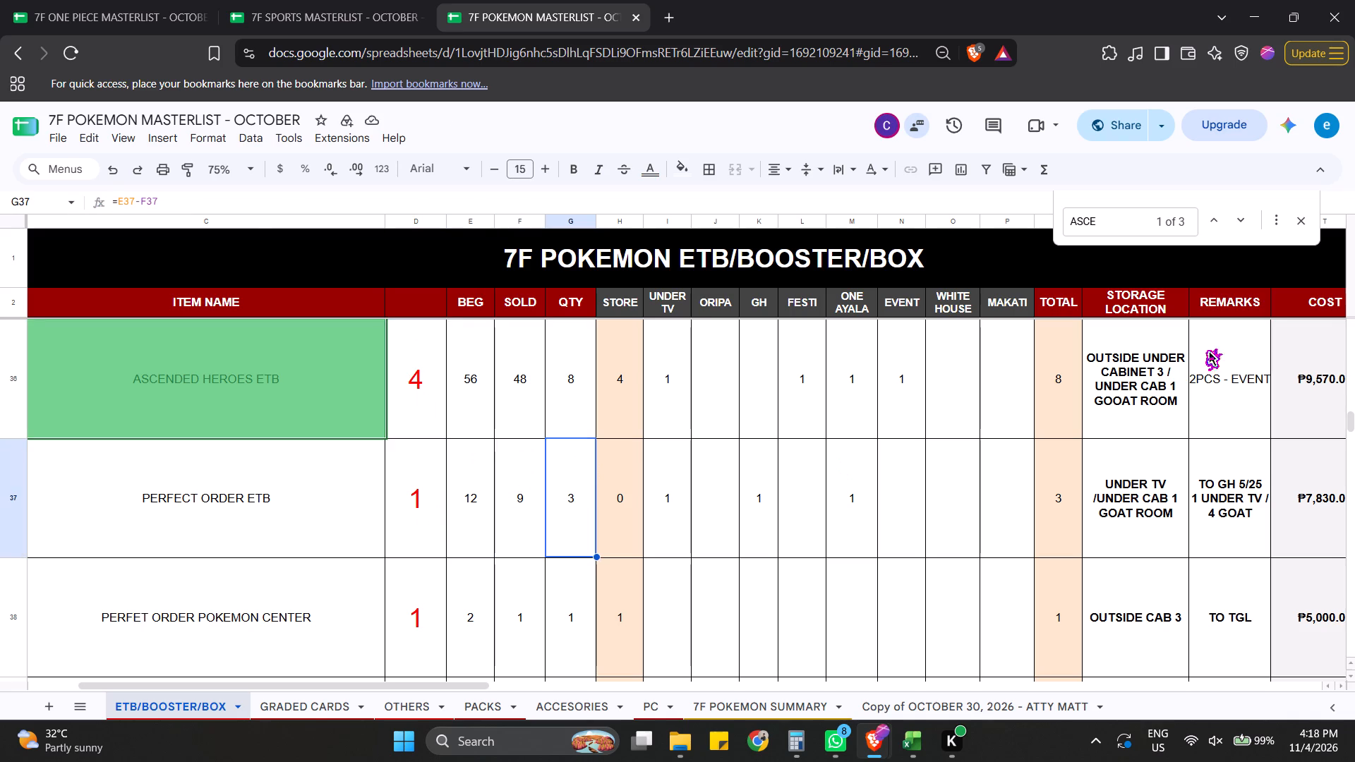
left_click(1304, 224)
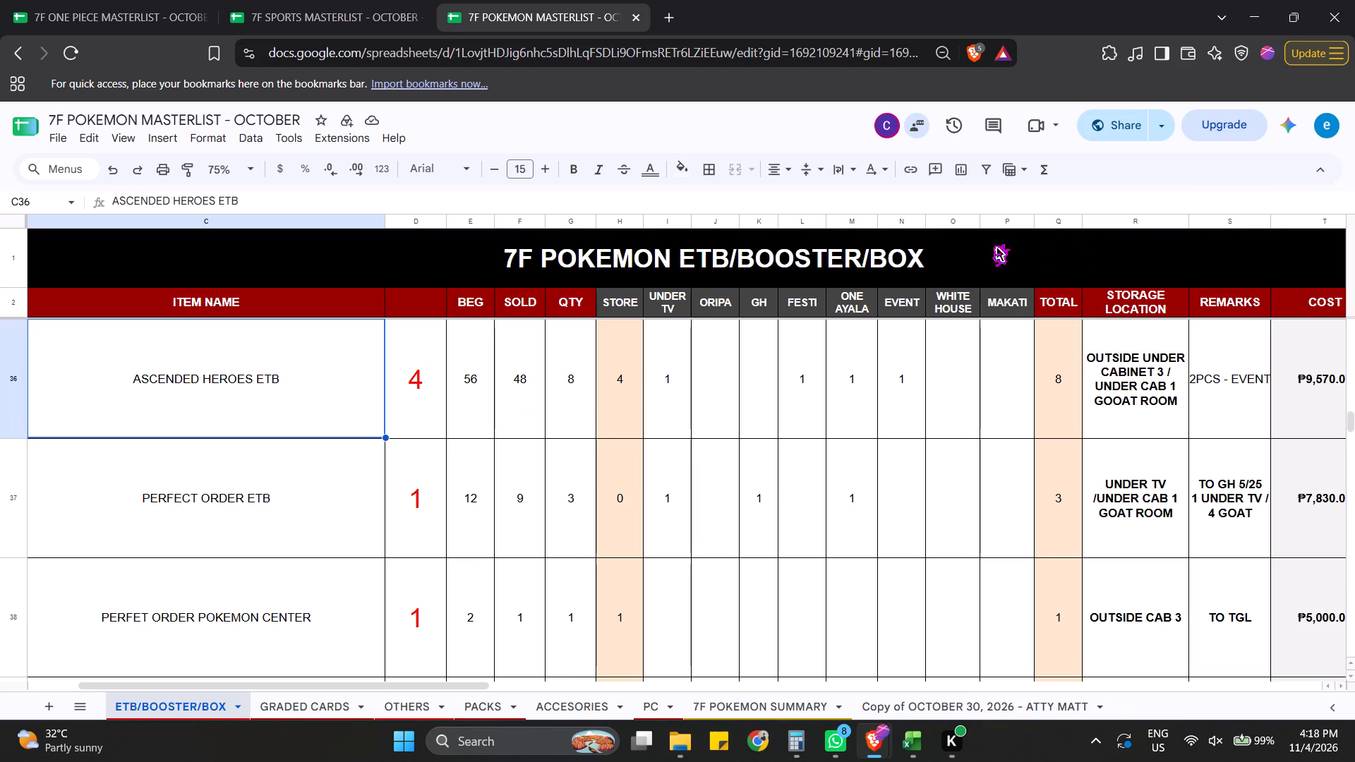
Search for "SURGING" and enter 1 as the Surging Sparks ETB's red-text count, checking its STORE cell.
key("ctrl+f")
type("SURGING")
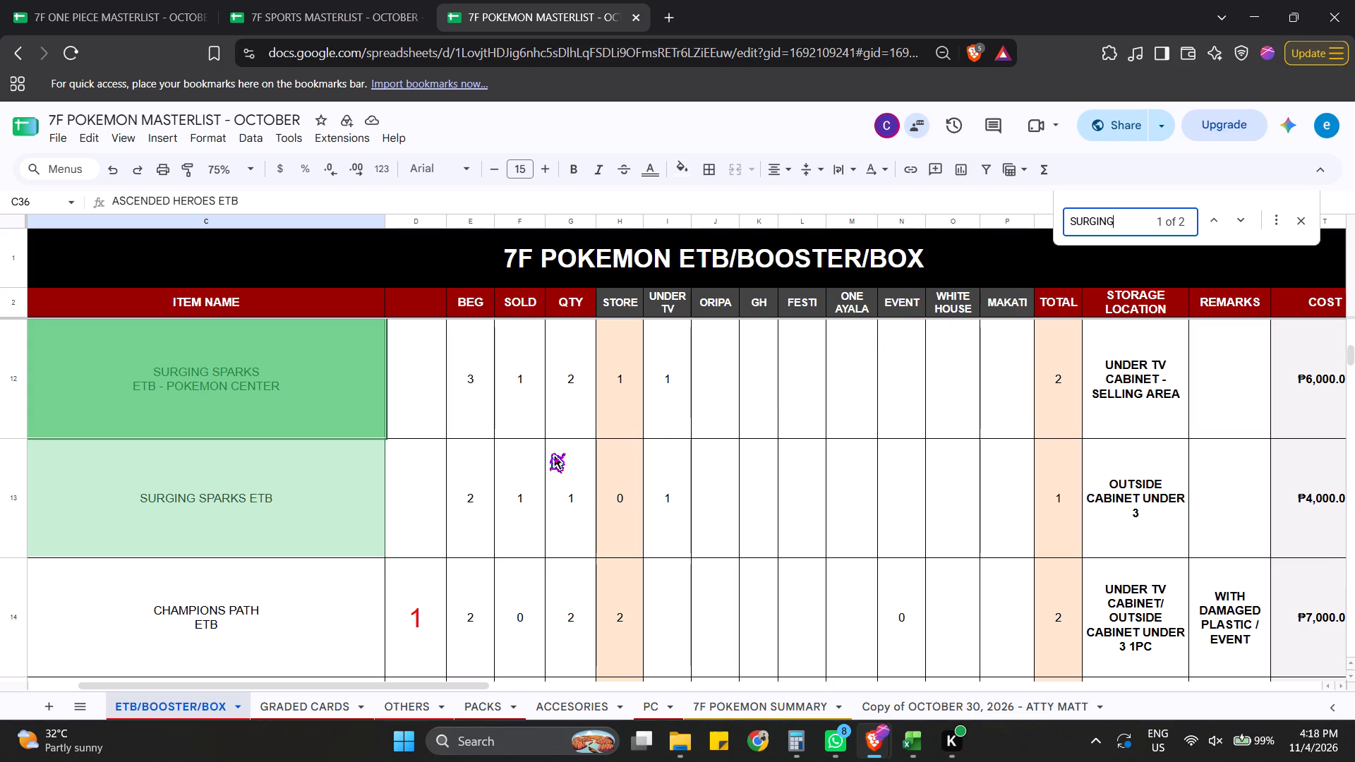
left_click(409, 500)
key("1")
left_click(643, 550)
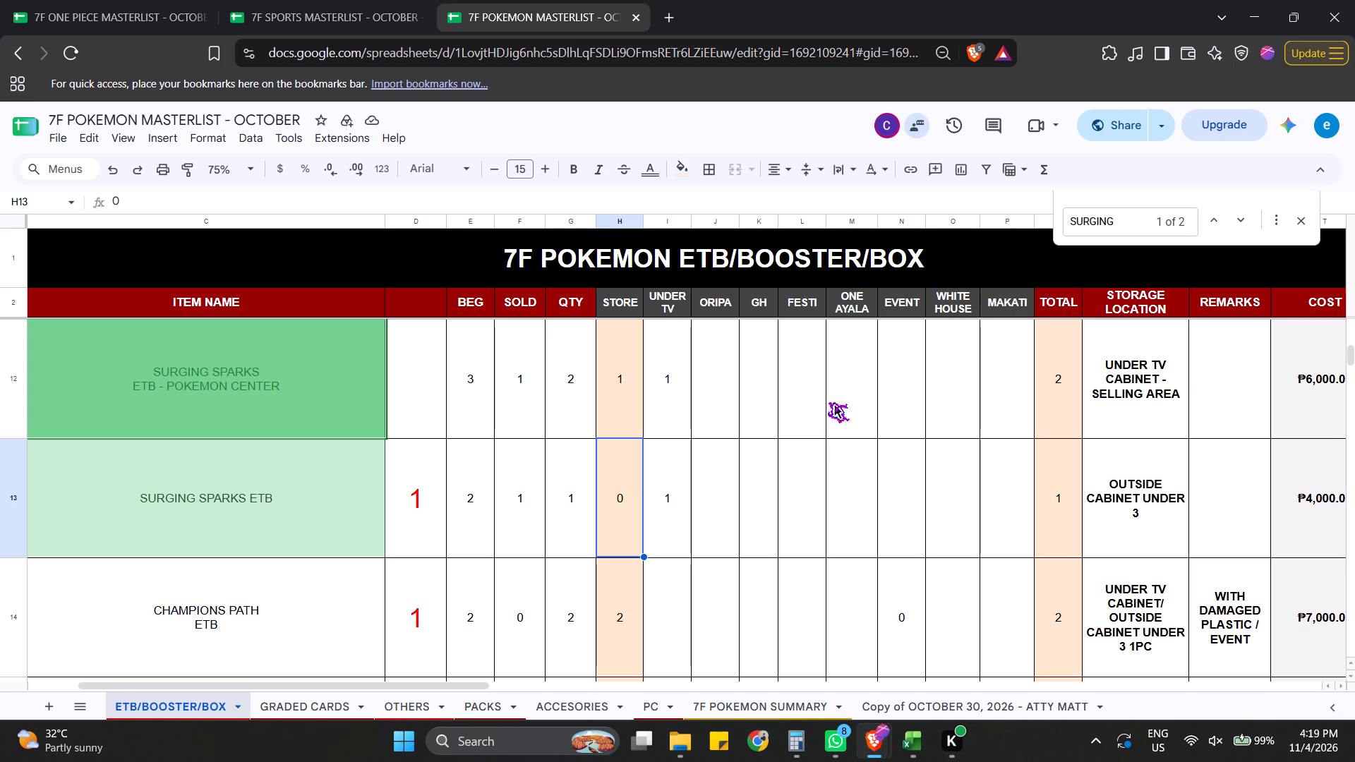
Search for "EX" and enter 1 as the Mega Dream EX Booster Box's red-text count.
left_click_drag(1117, 224, 1013, 222)
type("EX")
left_click(1215, 218)
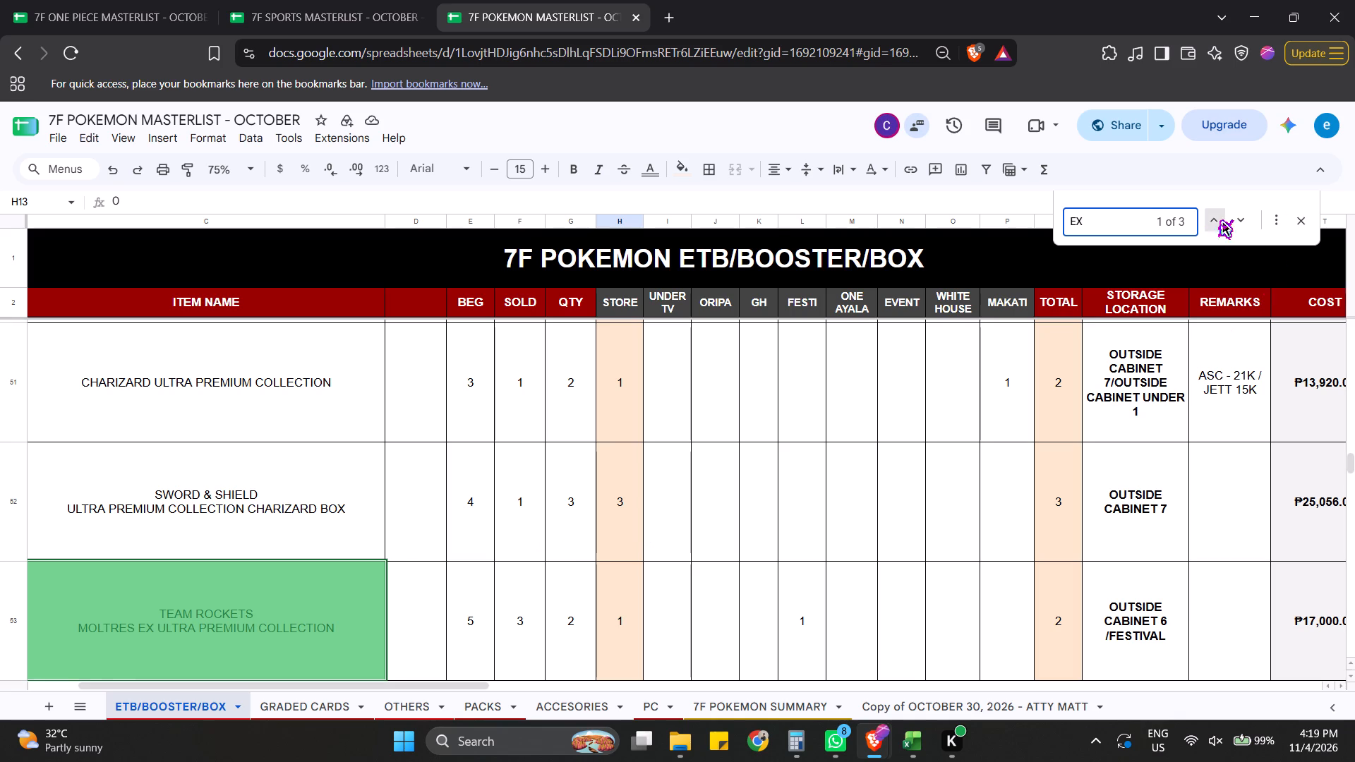
left_click(1217, 229)
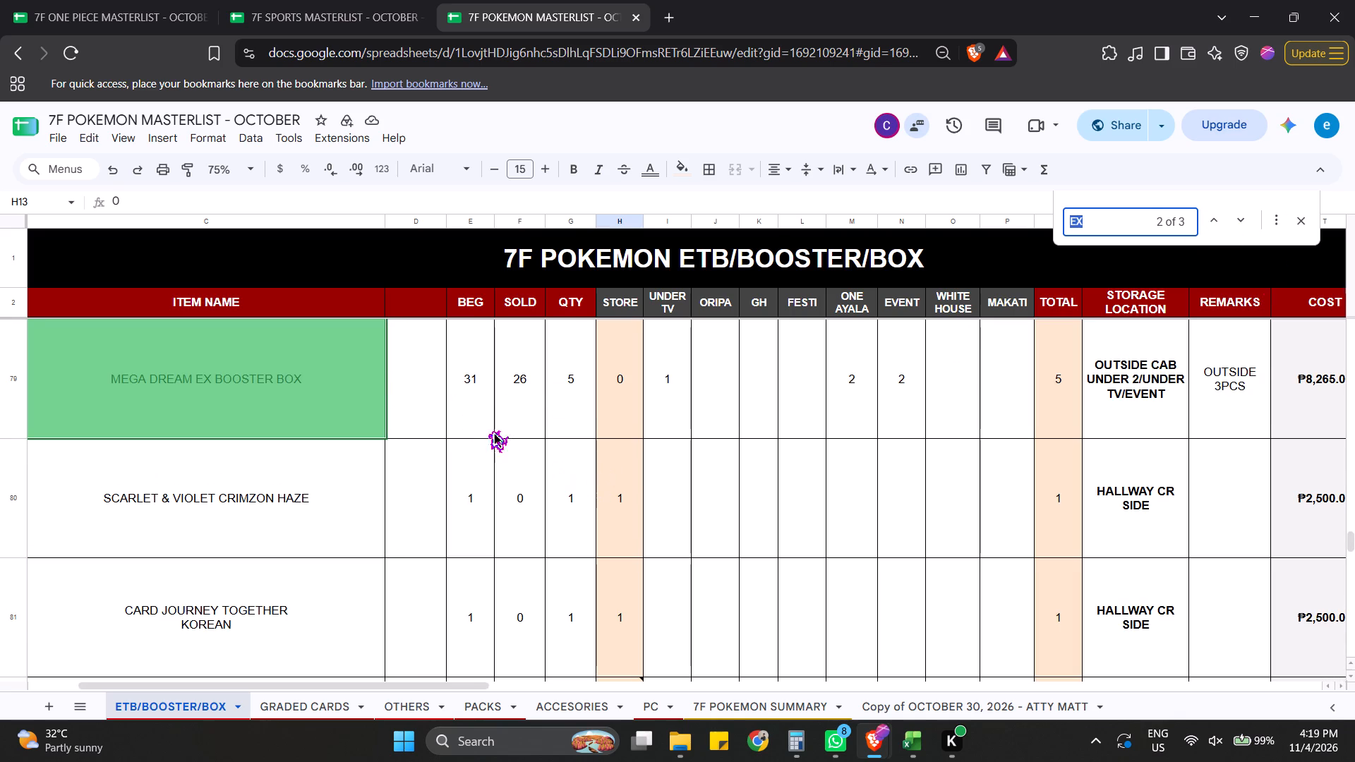
left_click(422, 370)
key("1")
left_click(503, 511)
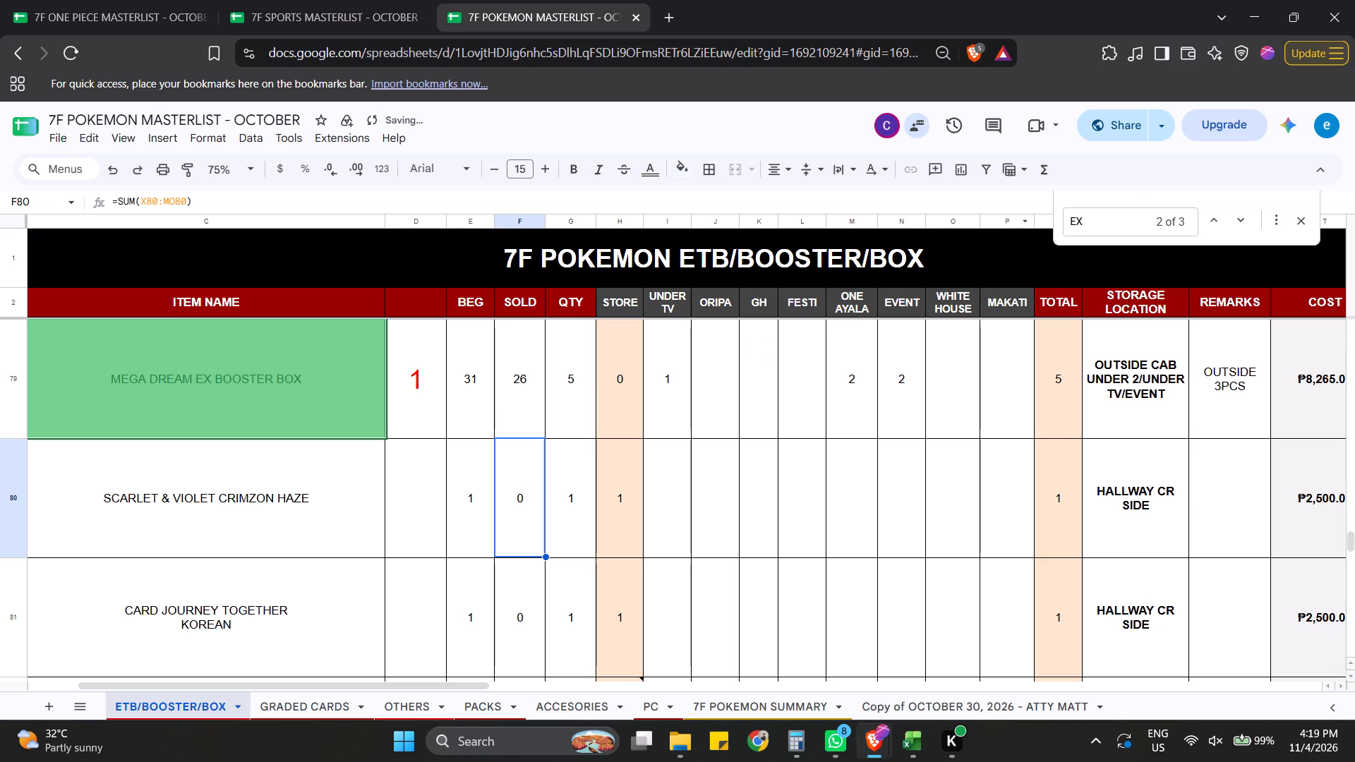
Search for "STORM" to find the Storm Esmeralda Booster Box row.
left_click_drag(1116, 222, 1035, 224)
type("STORM")
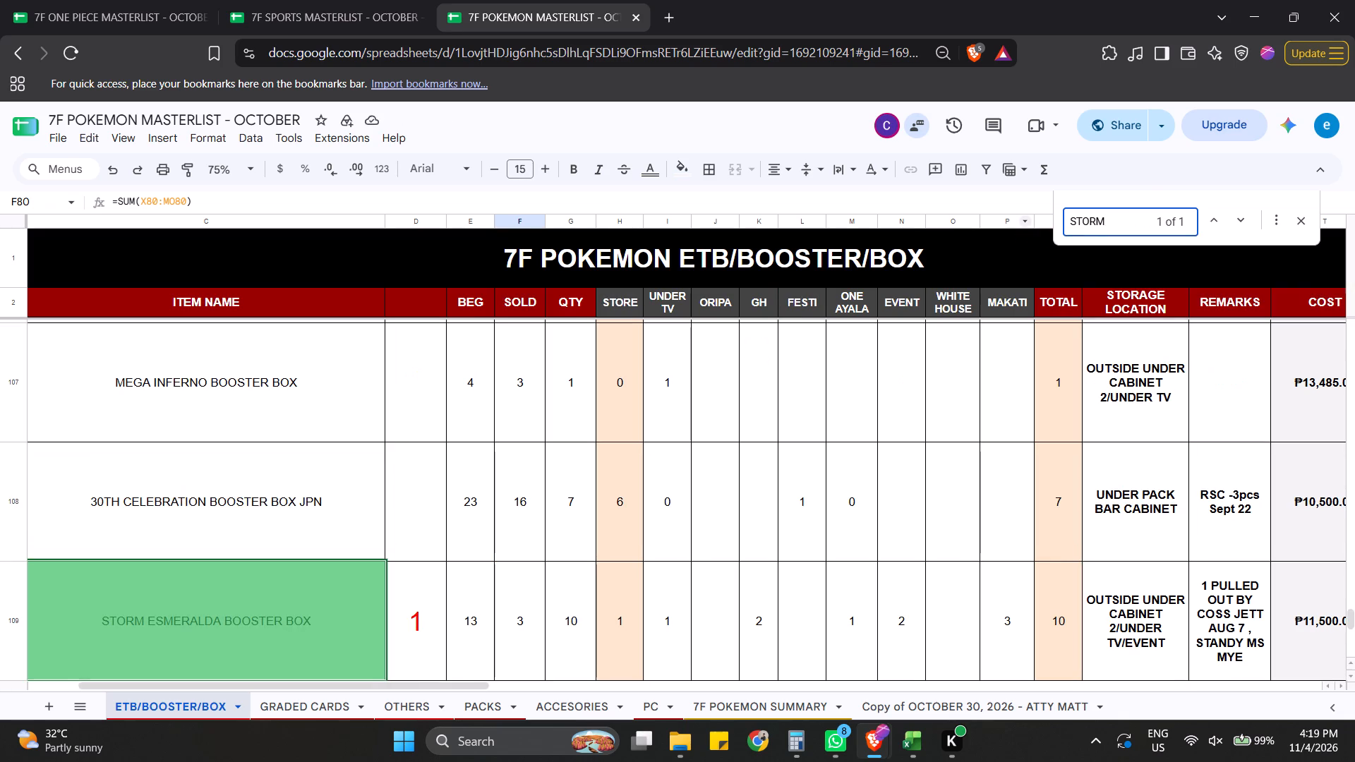
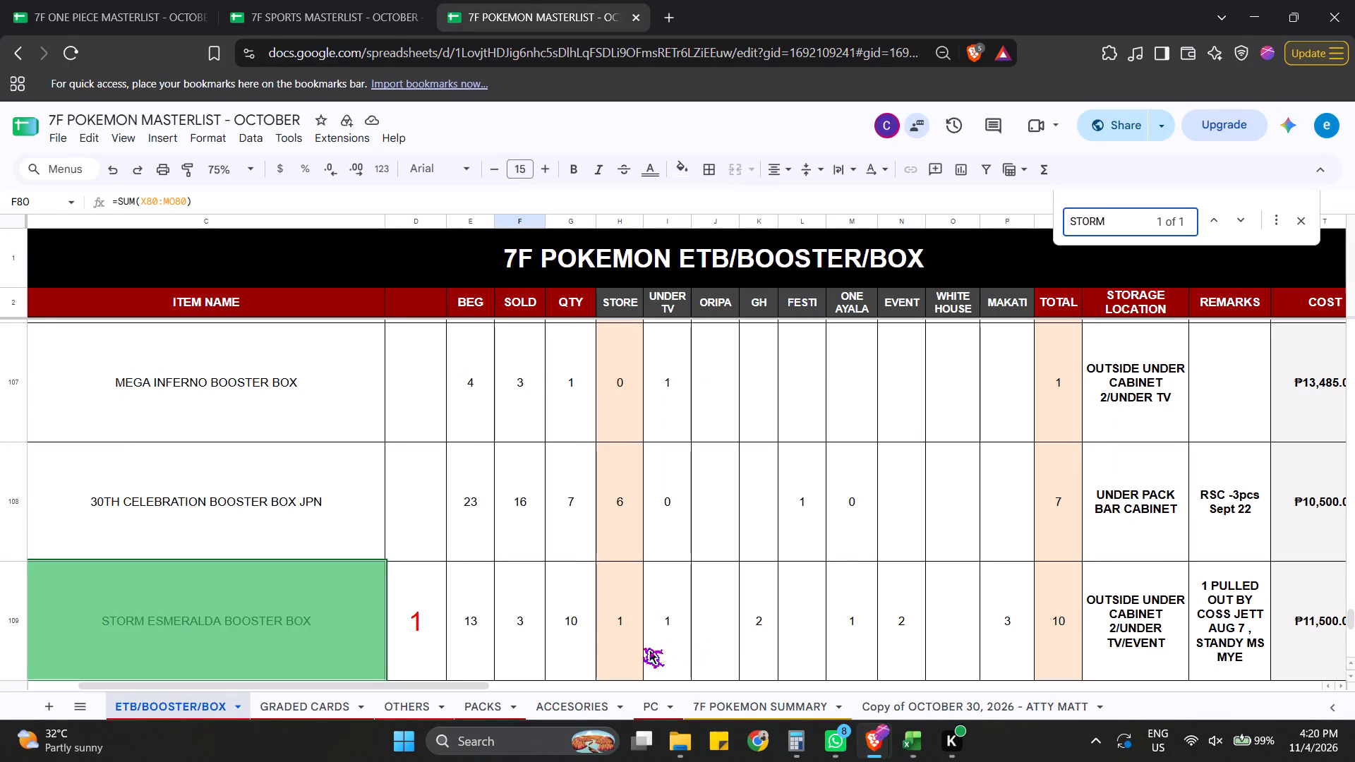
Add 1 to the Storm Esmeralda Booster Box's red-text count by making it the formula =1+1.
left_click(406, 633)
left_click(134, 205)
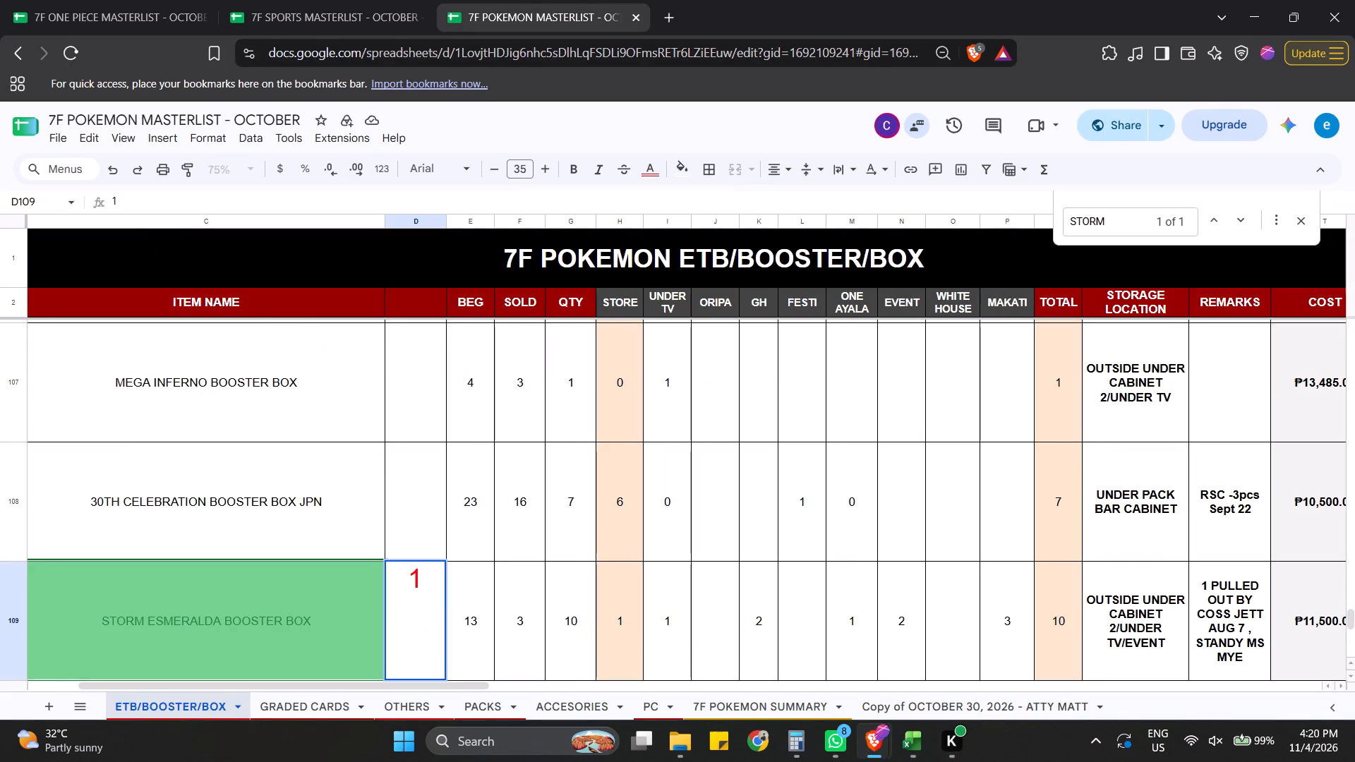
key("Left")
key("equal")
key("Right")
type("+1")
key("Return")
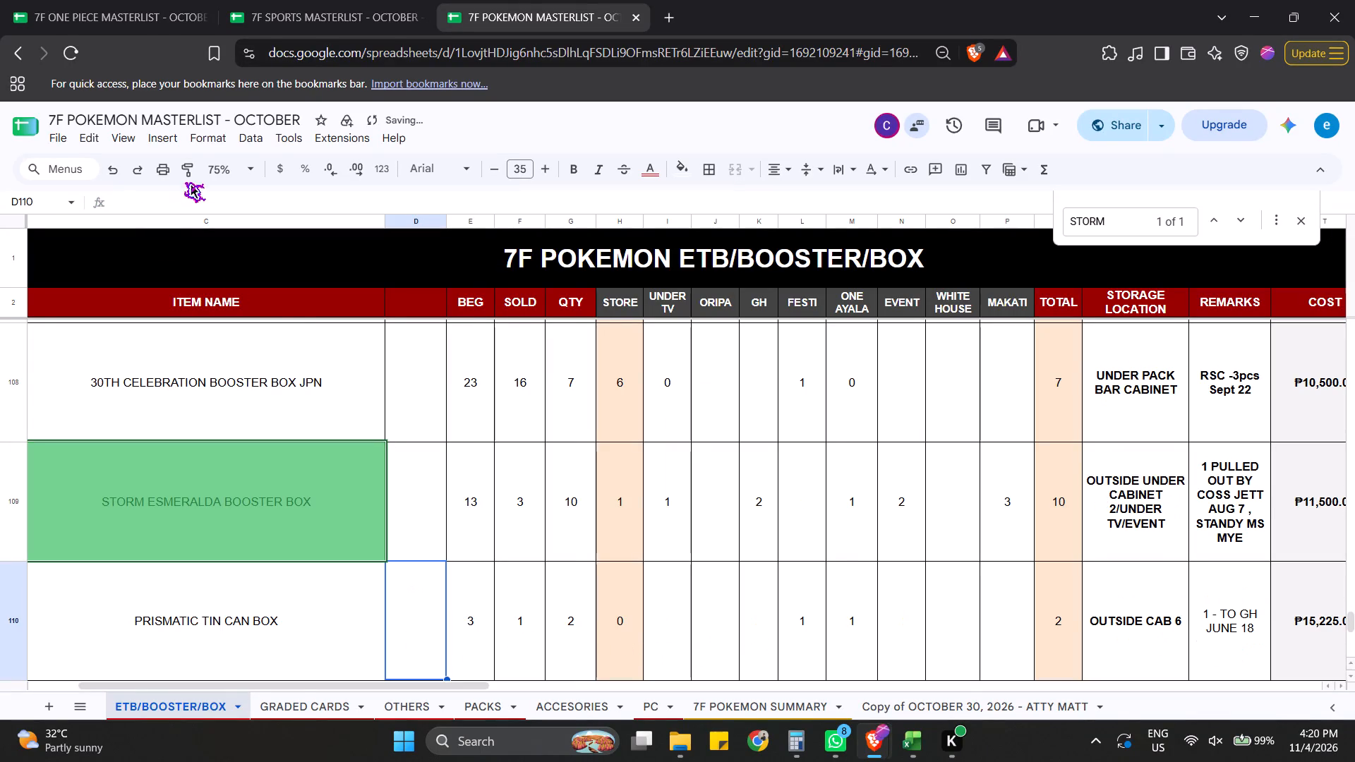
Search for "ABYS" and add 1 to the Abyss Booster Box's red-text count with the formula =2+1.
left_click_drag(1127, 224, 999, 217)
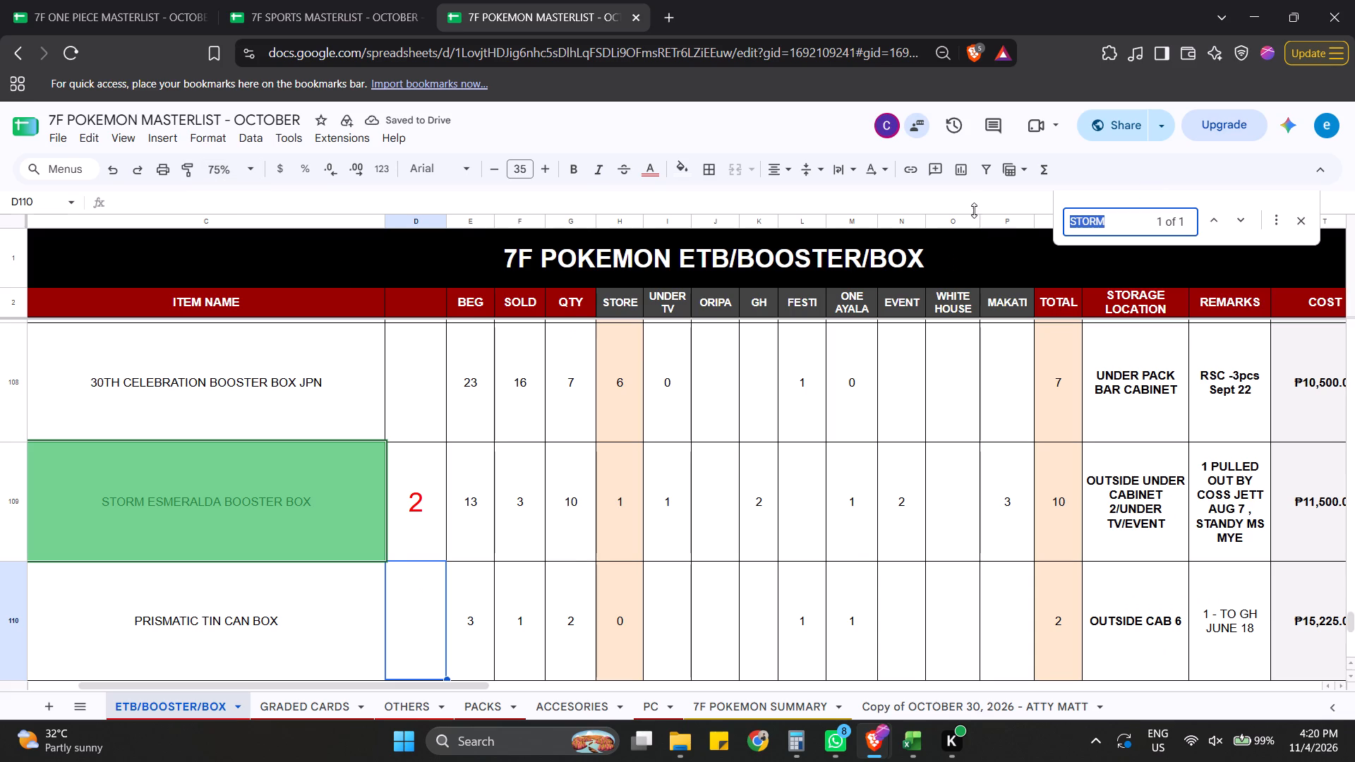
type("ABYS")
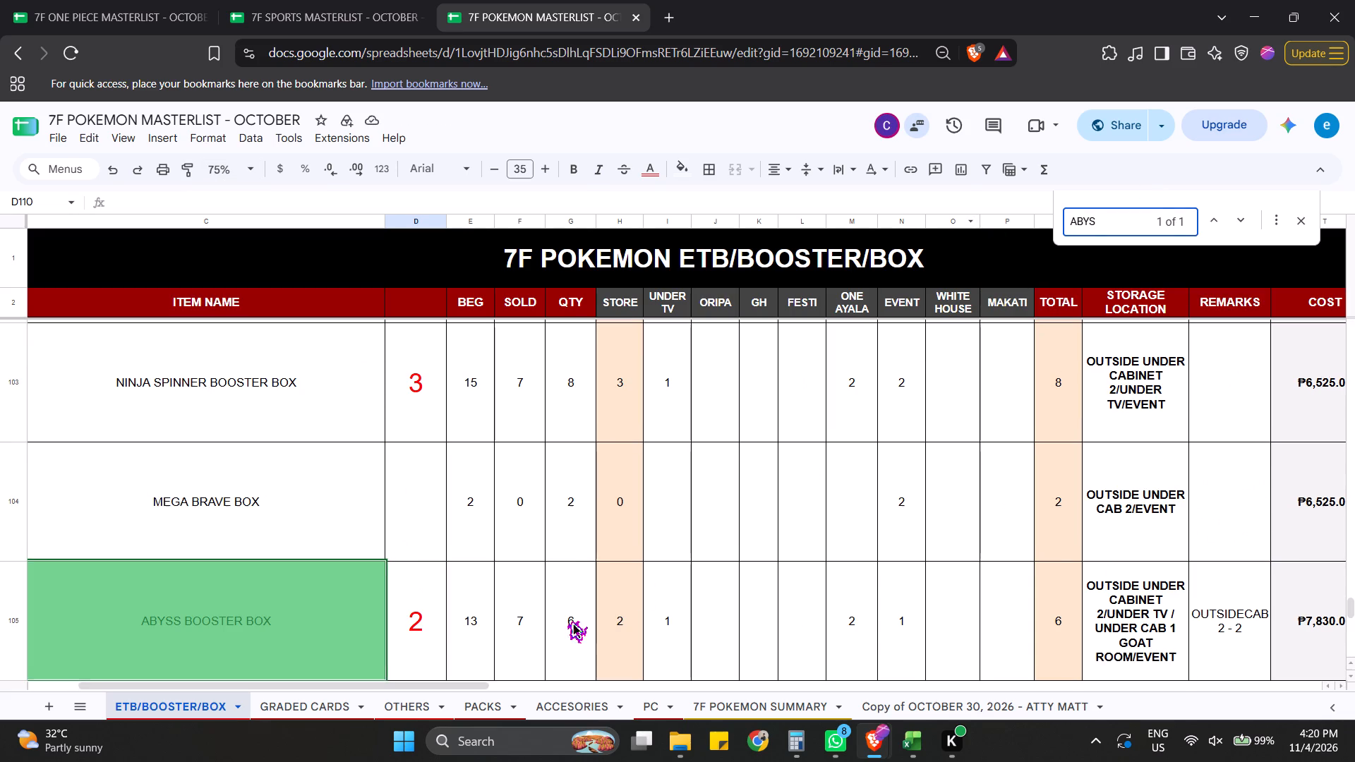
left_click(427, 622)
left_click(157, 203)
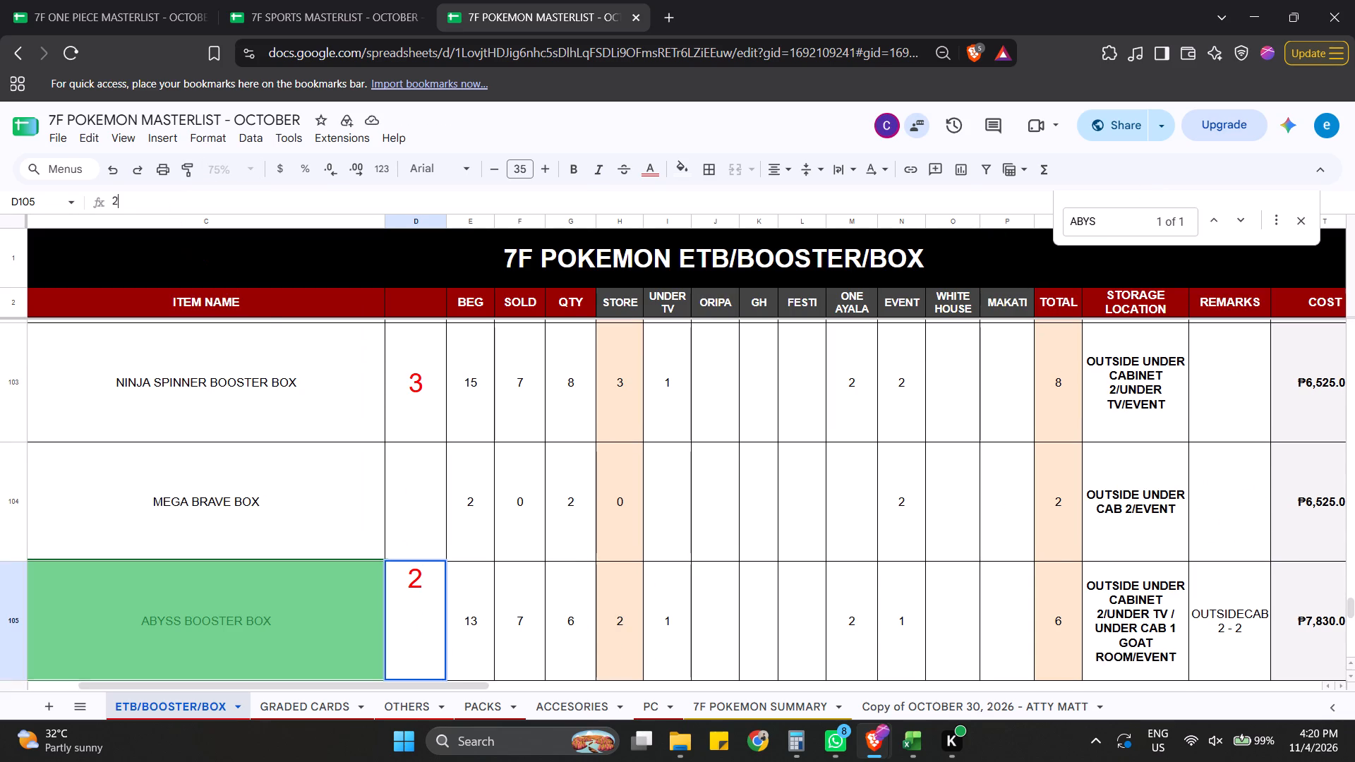
key("Left")
key("equal")
key("Right")
key("Right")
type("+1")
key("Return")
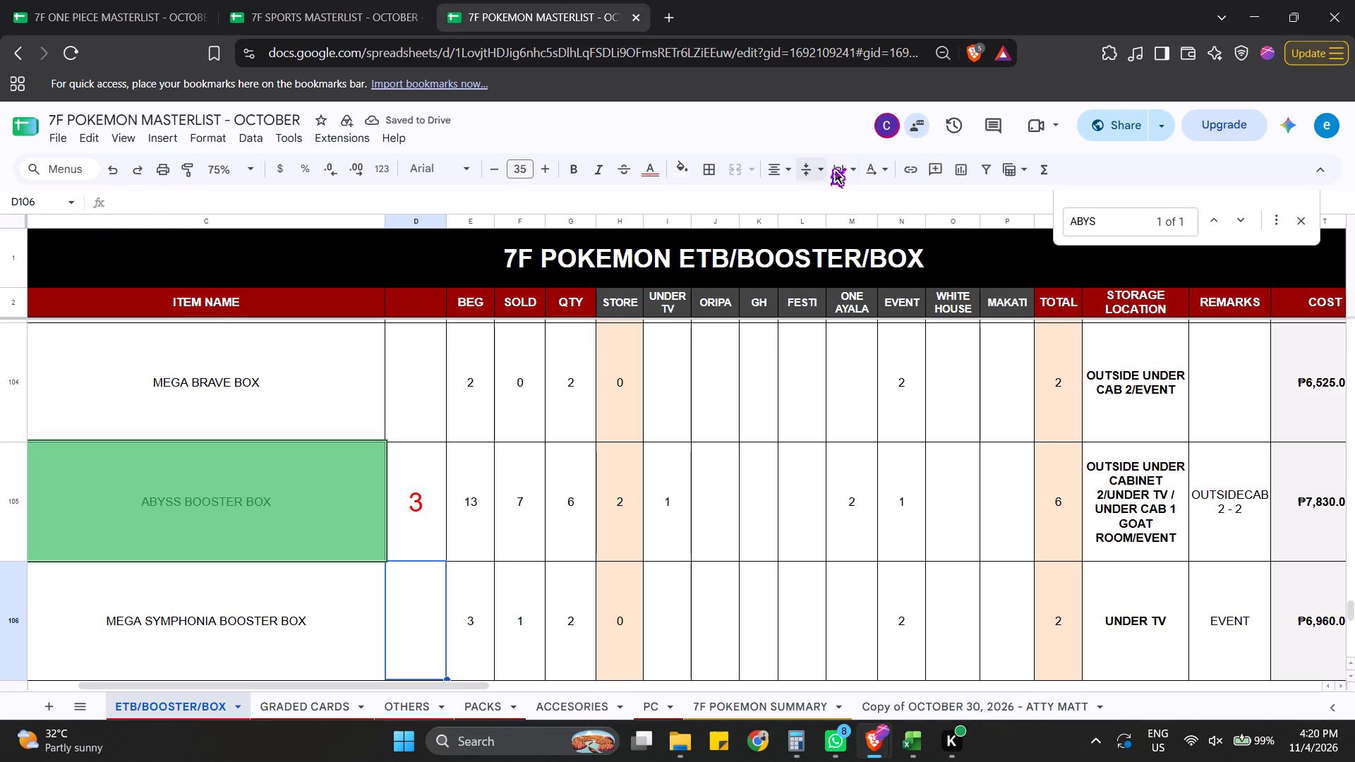
Search for "NIN" and add 1 to the Ninja Spinner Booster Box's red-text count with the formula =3+1.
left_click_drag(1108, 224, 1022, 223)
type("NIN")
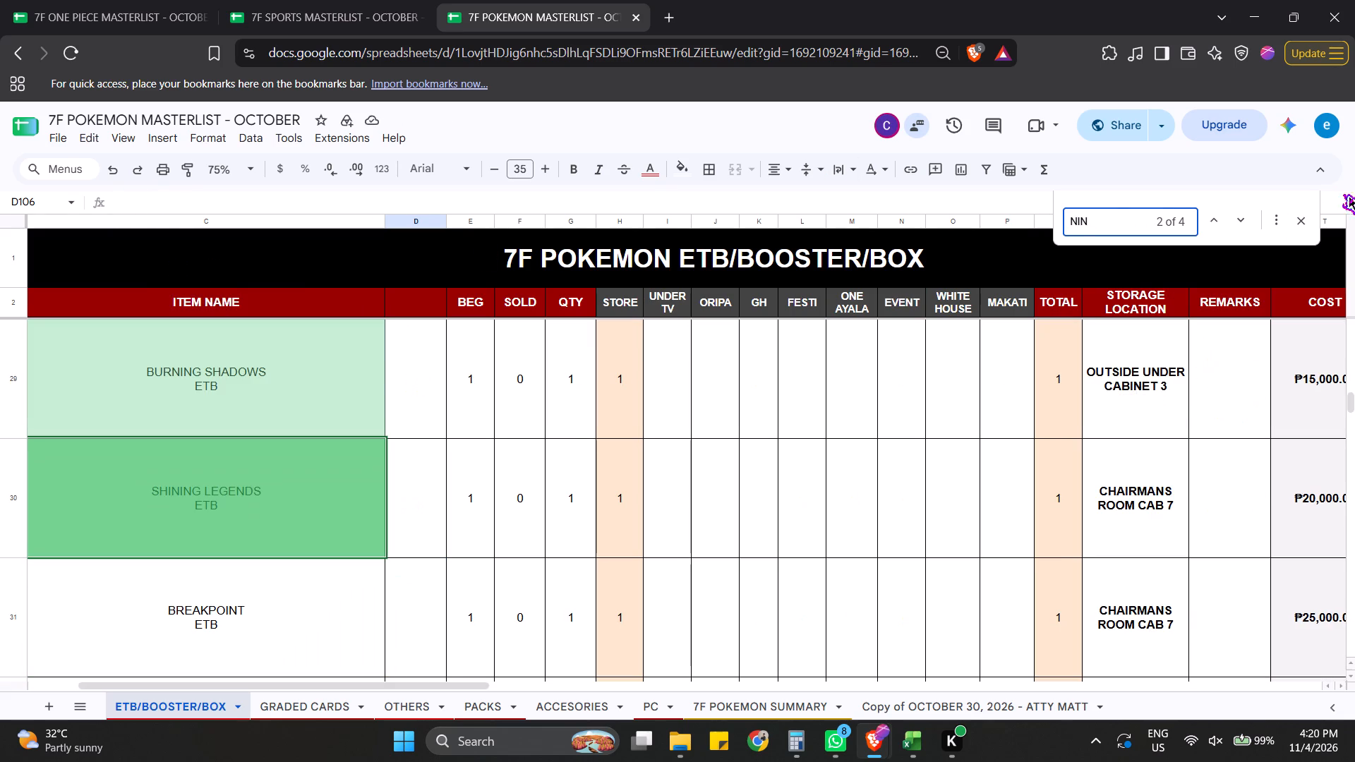
left_click(1246, 223)
left_click(1246, 223)
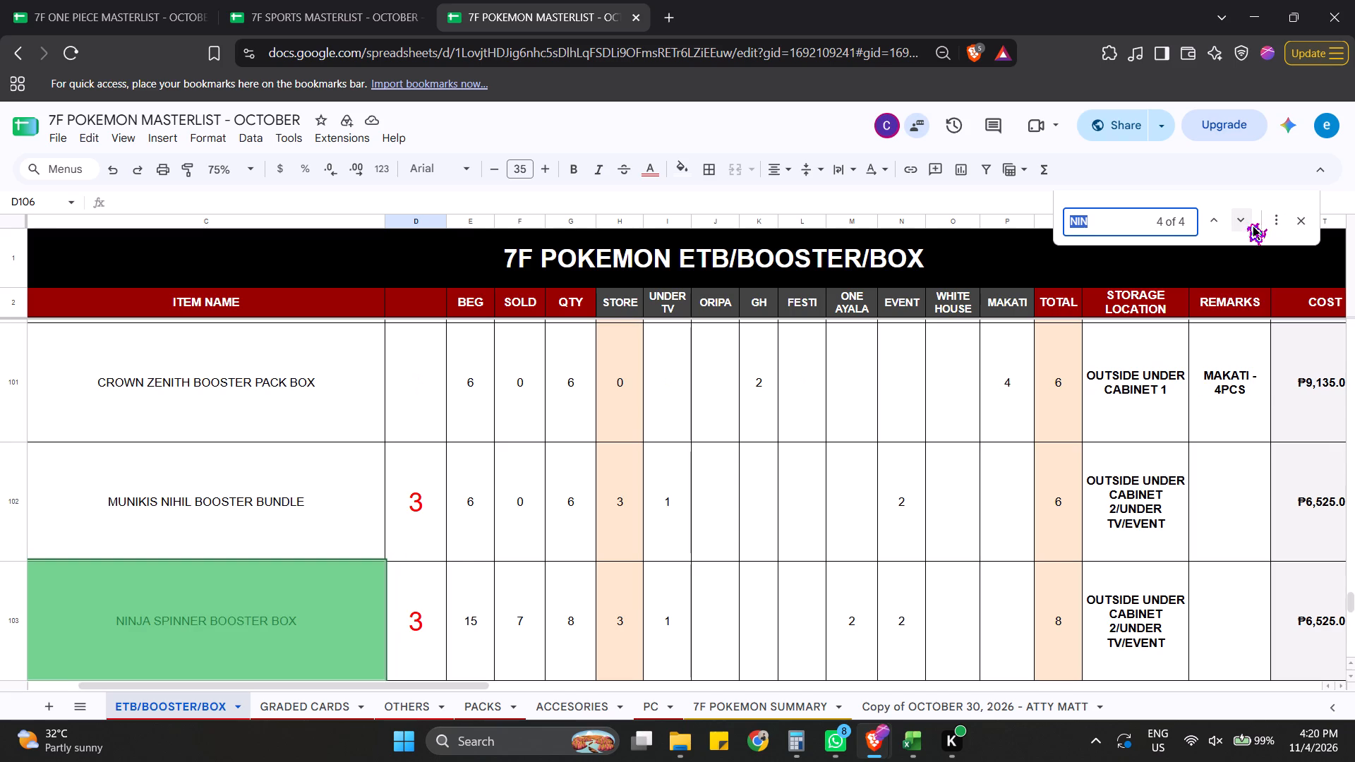
left_click(433, 627)
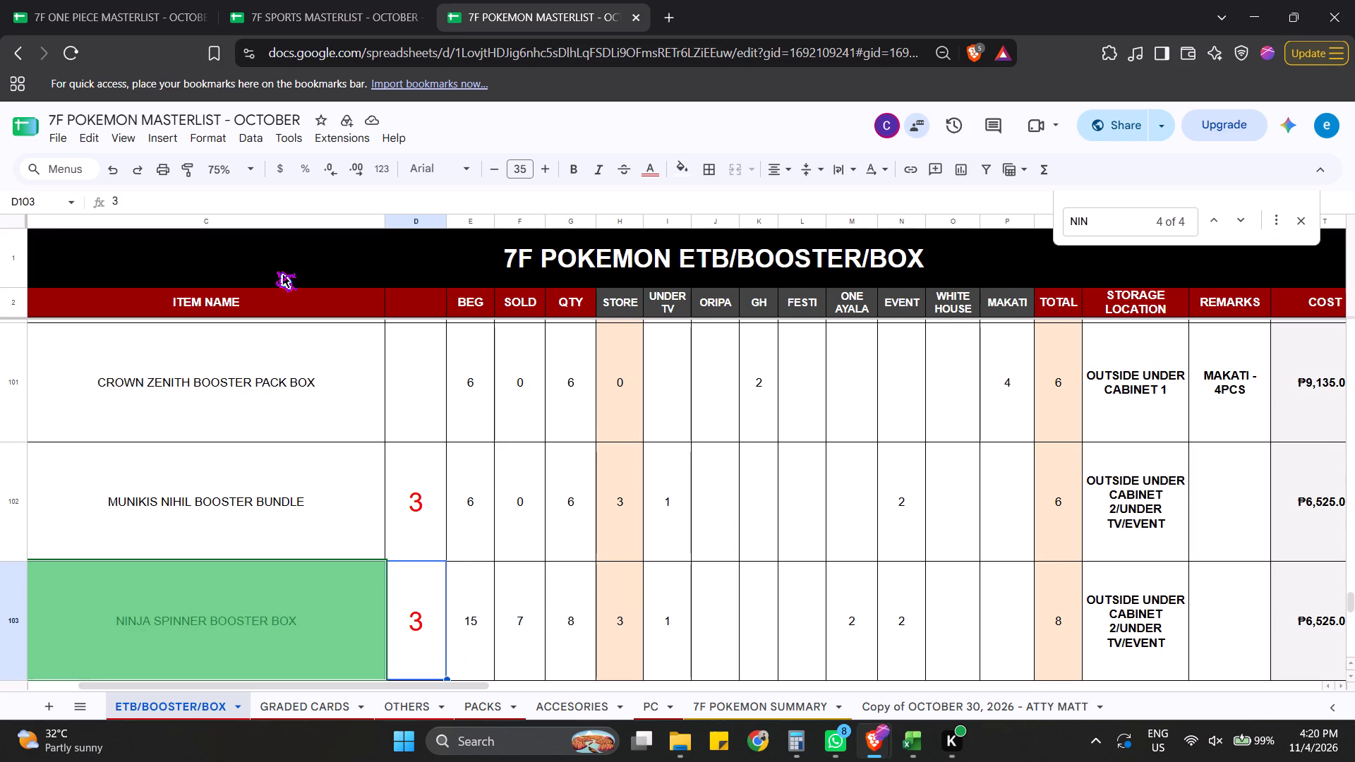
left_click_drag(162, 196, 102, 203)
key("equal")
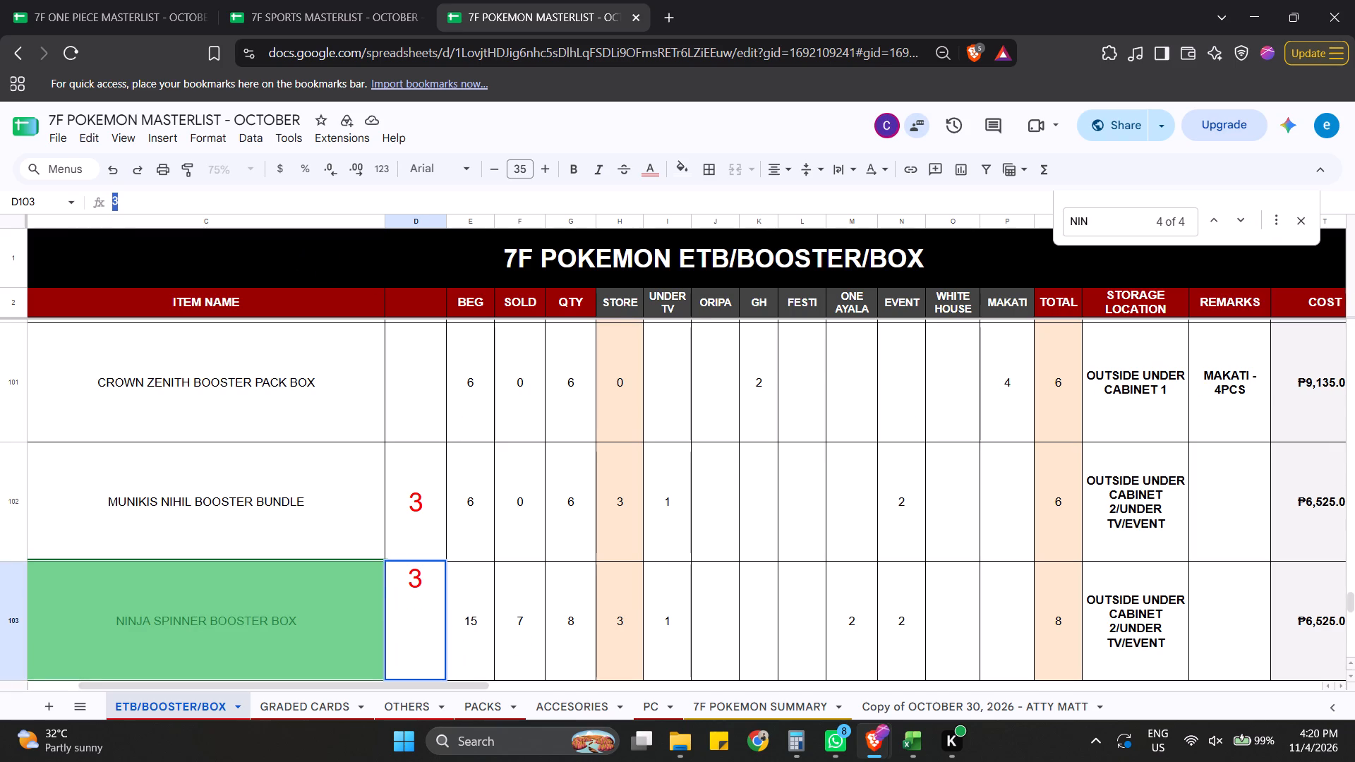
key("3")
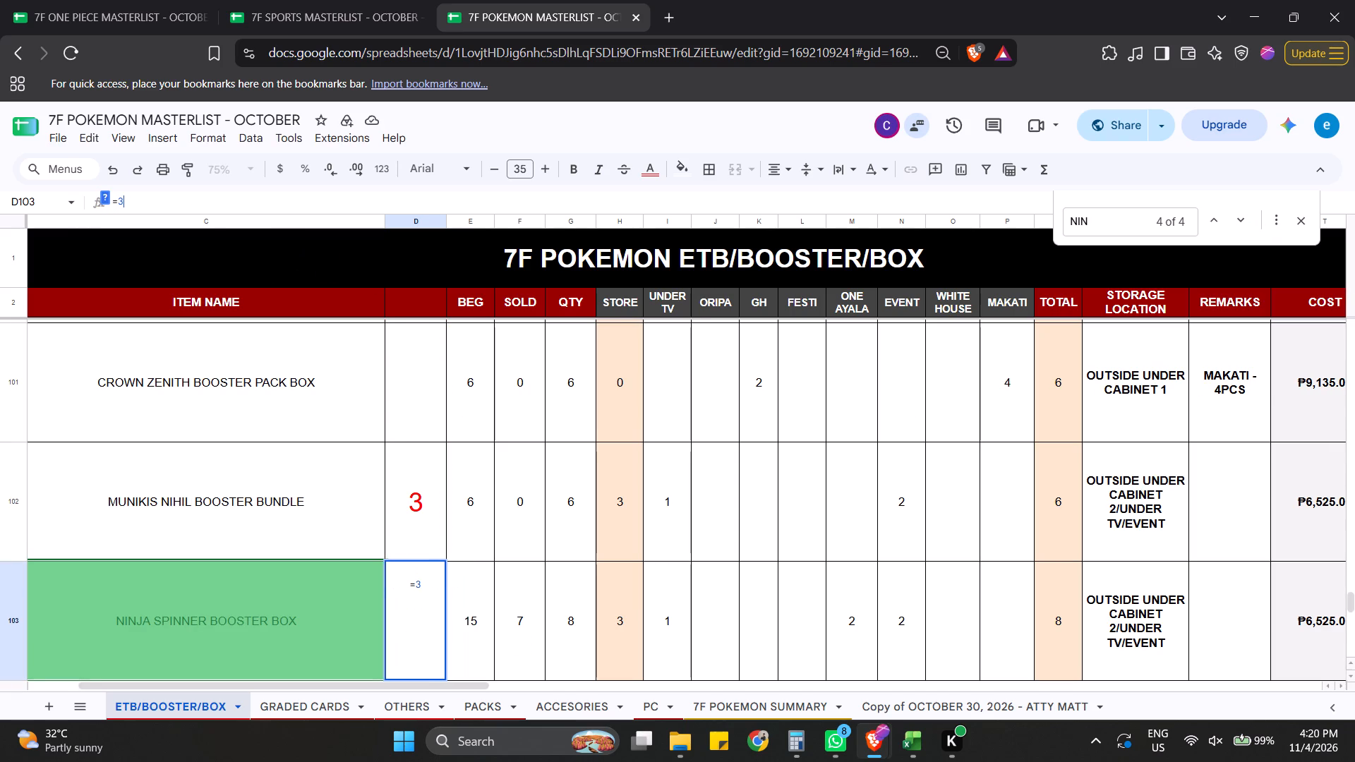
type("+1")
key("Return")
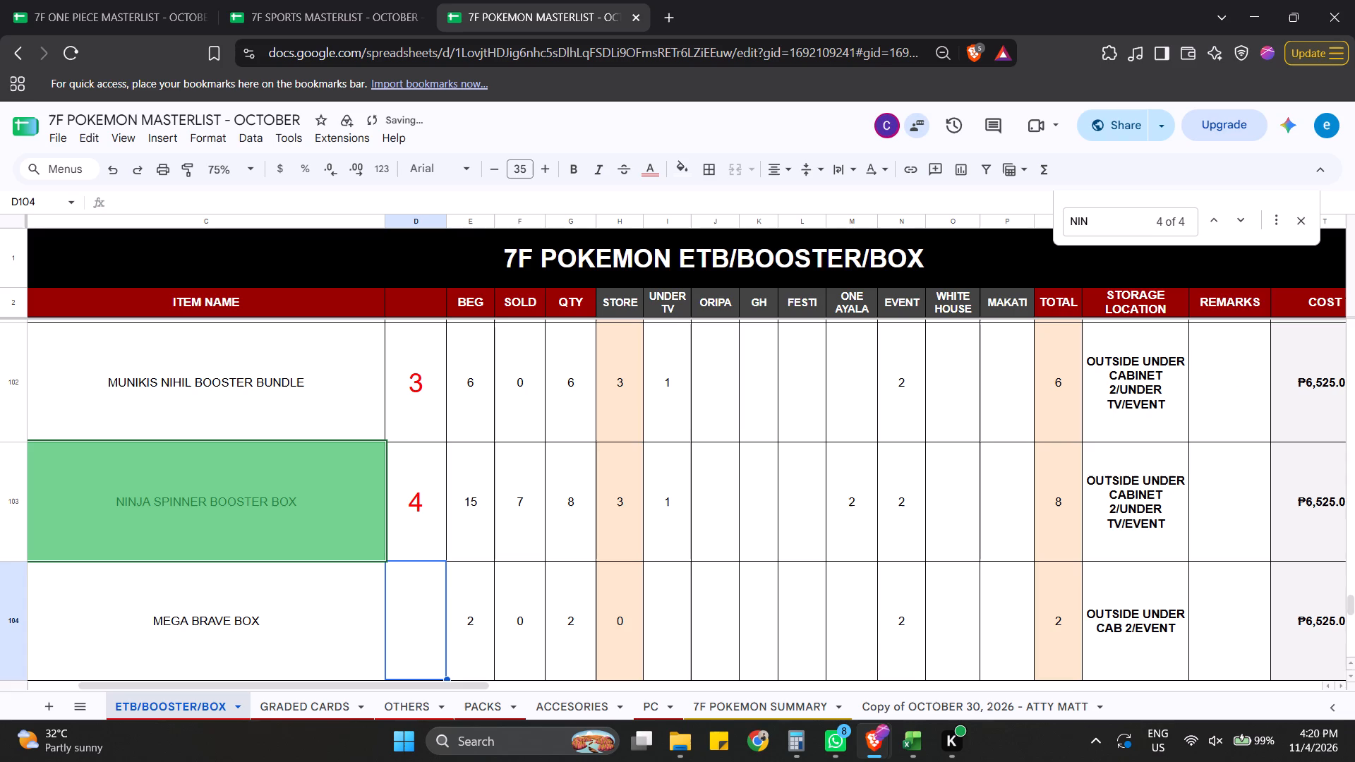
Search for "INFER" and enter 1 as the Mega Inferno Booster Box's red-text count.
left_click_drag(1111, 223, 980, 217)
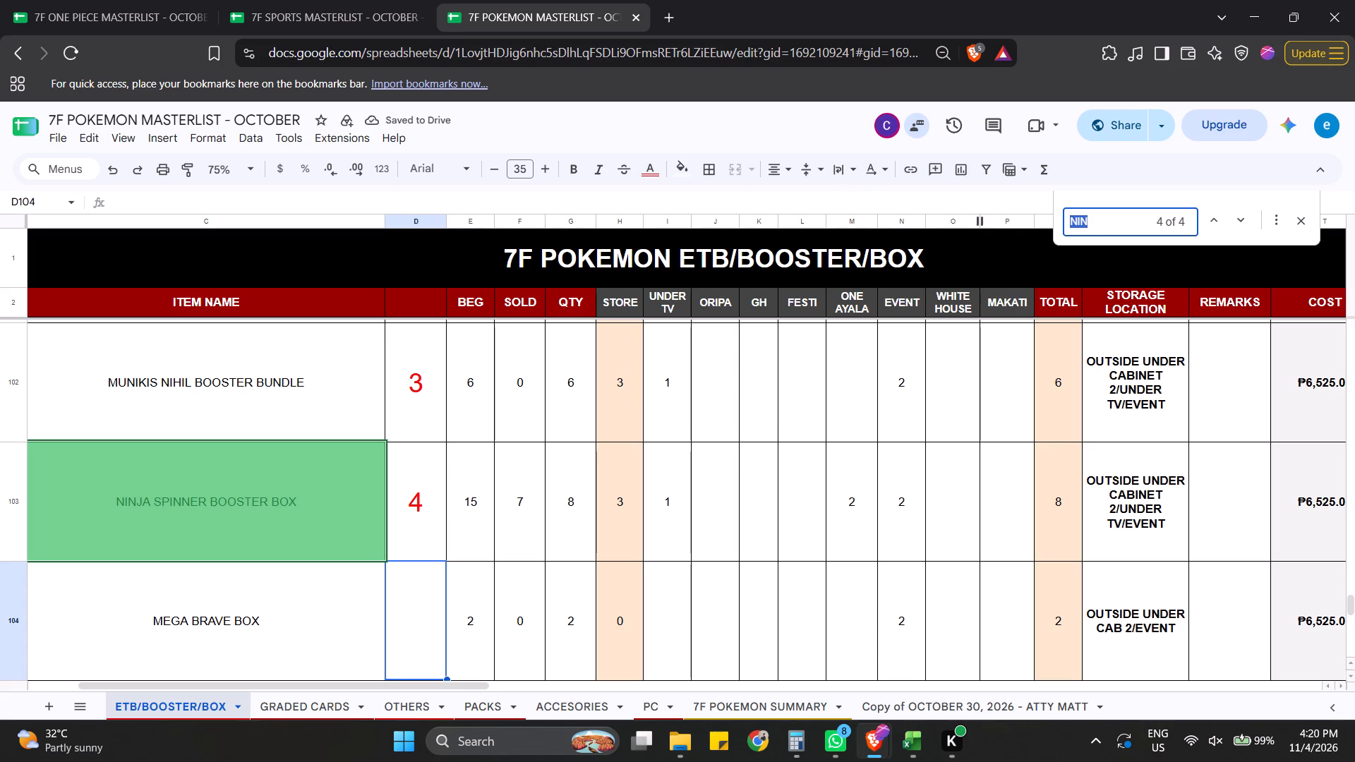
type("INFER")
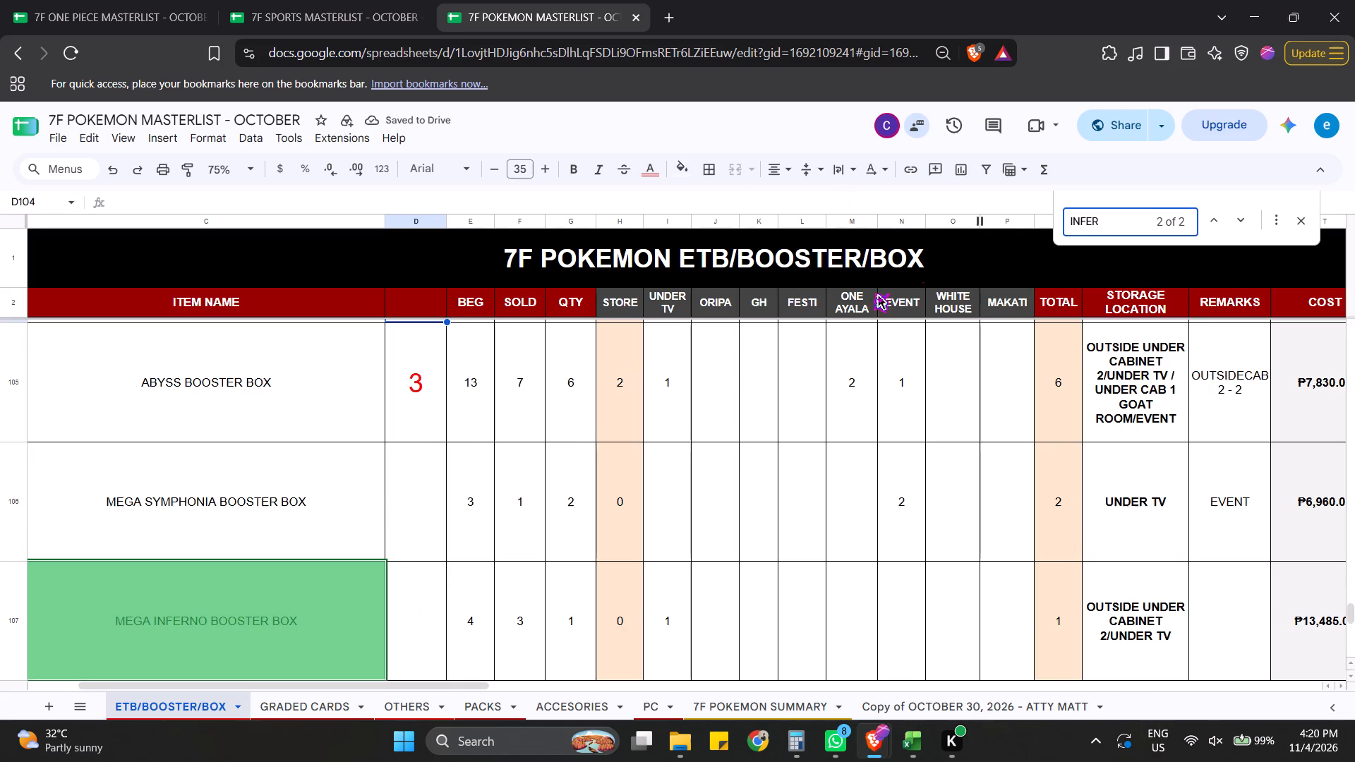
left_click(405, 628)
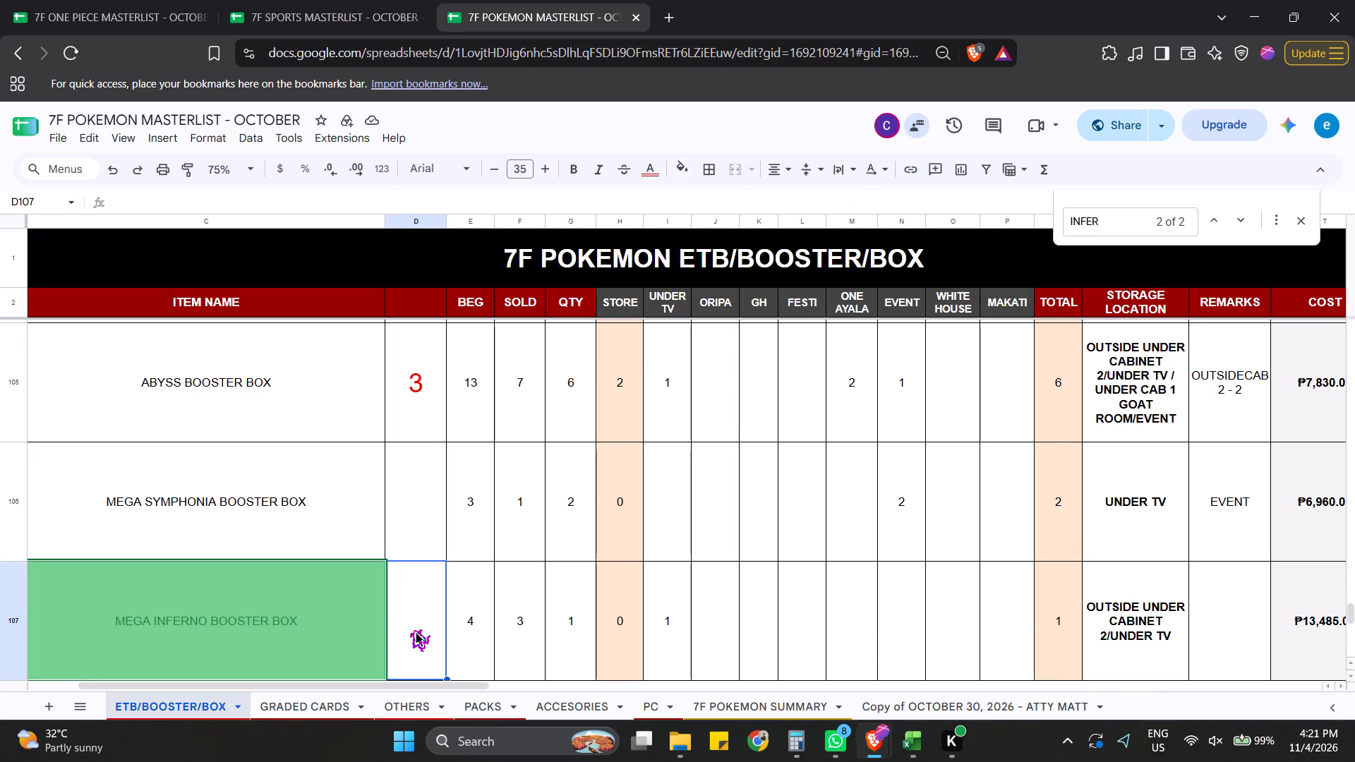
key("1")
key("Return")
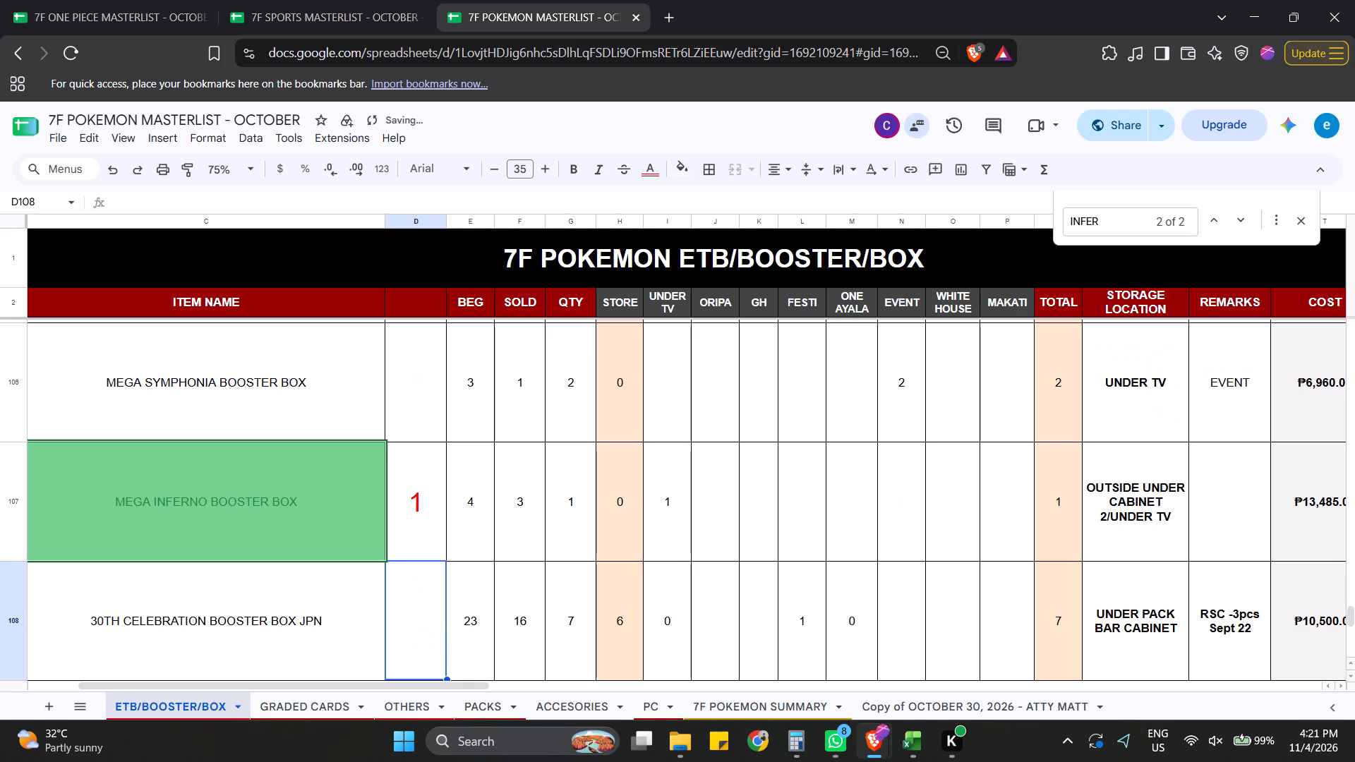
Search for "GARD", shorten it to "GAR", and look through the matching item rows.
left_click_drag(1111, 219, 975, 226)
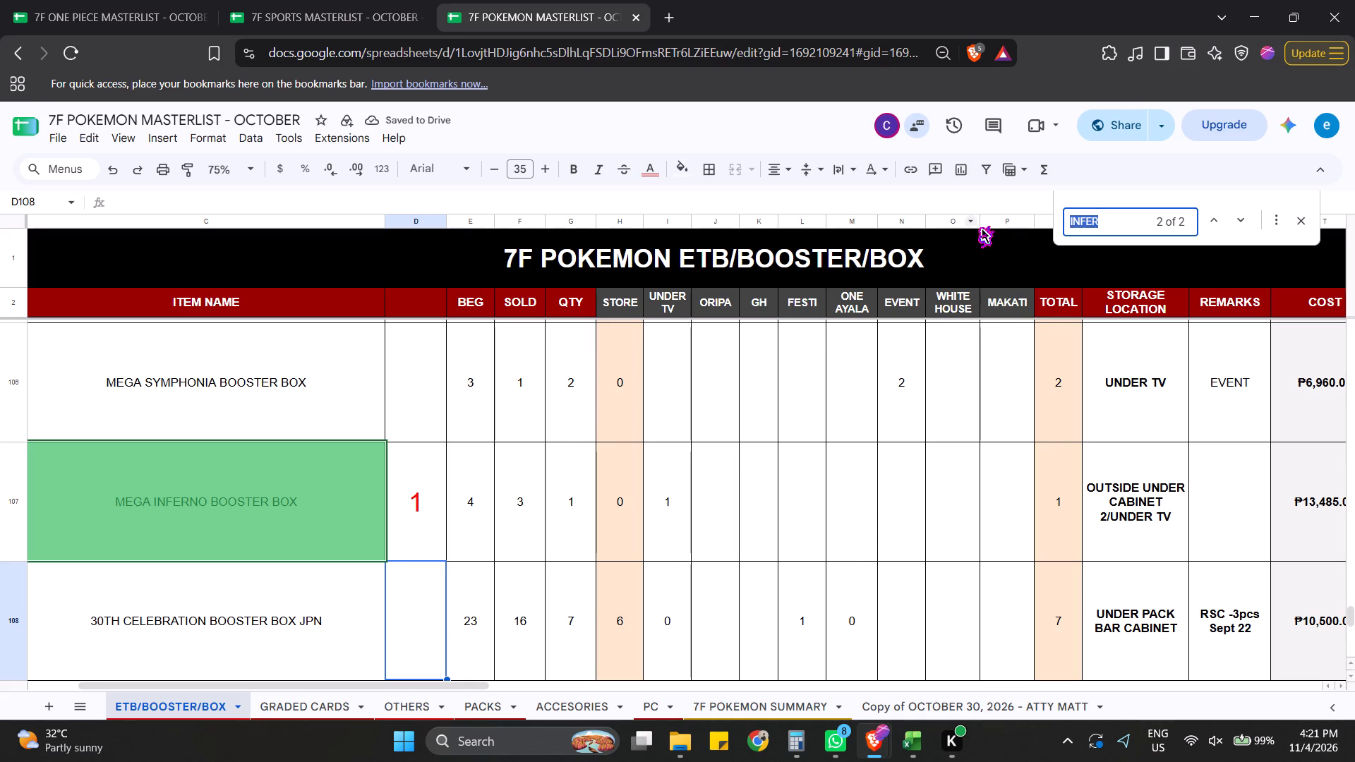
type("GARD")
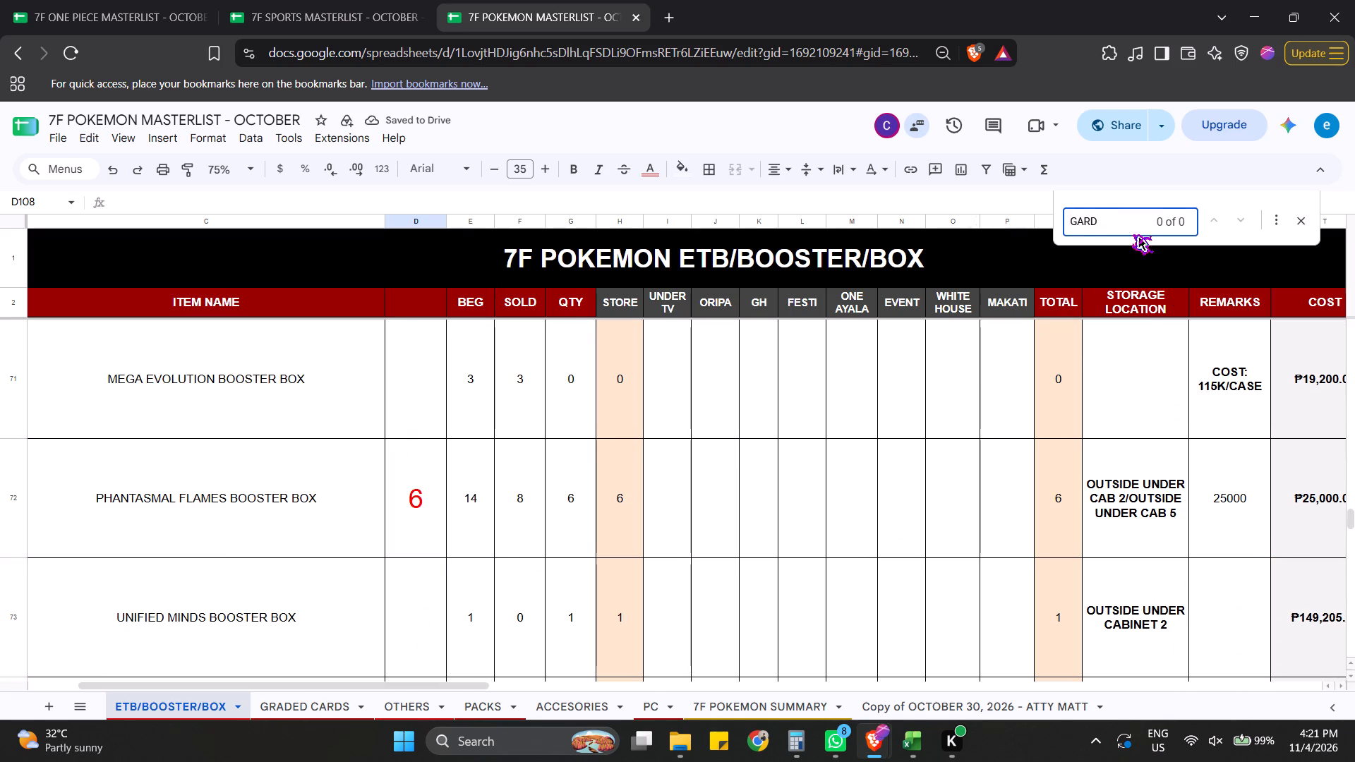
key("BackSpace")
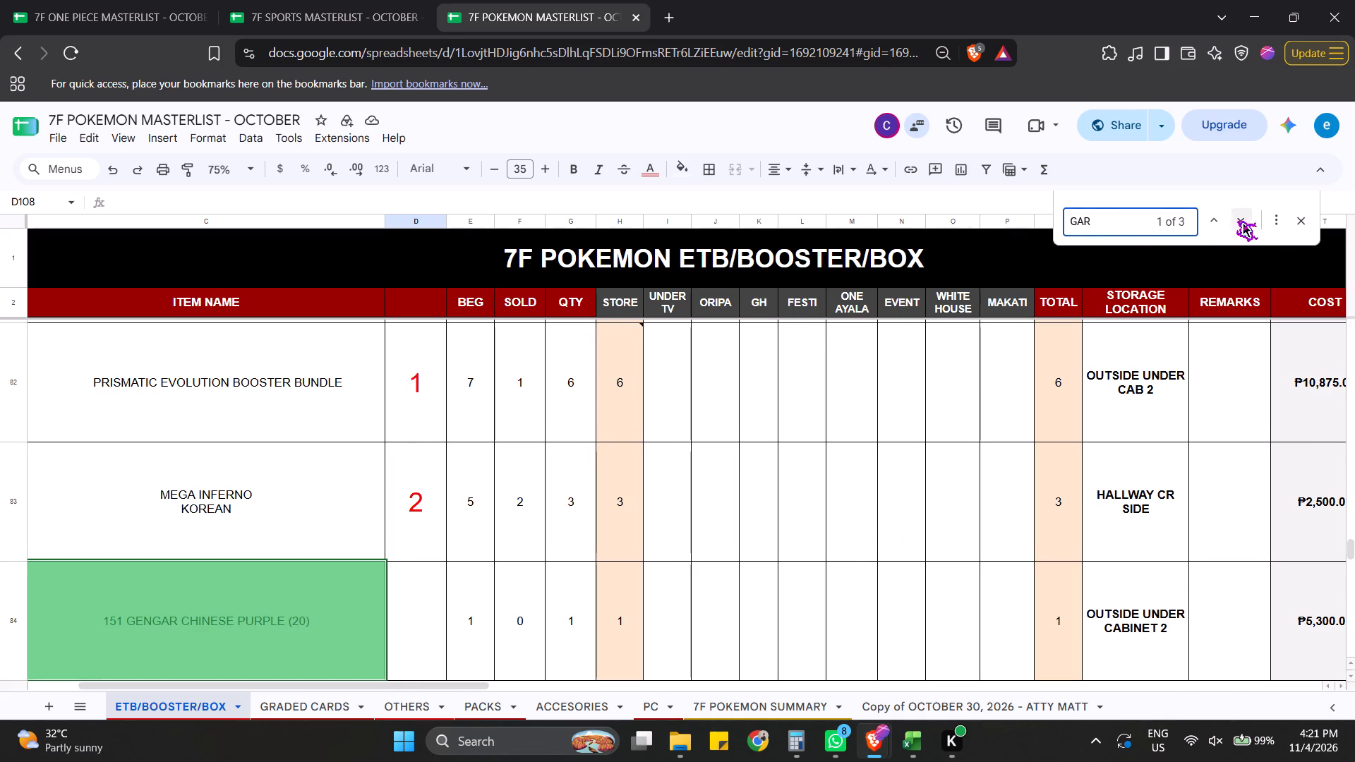
left_click(1237, 220)
left_click(1238, 220)
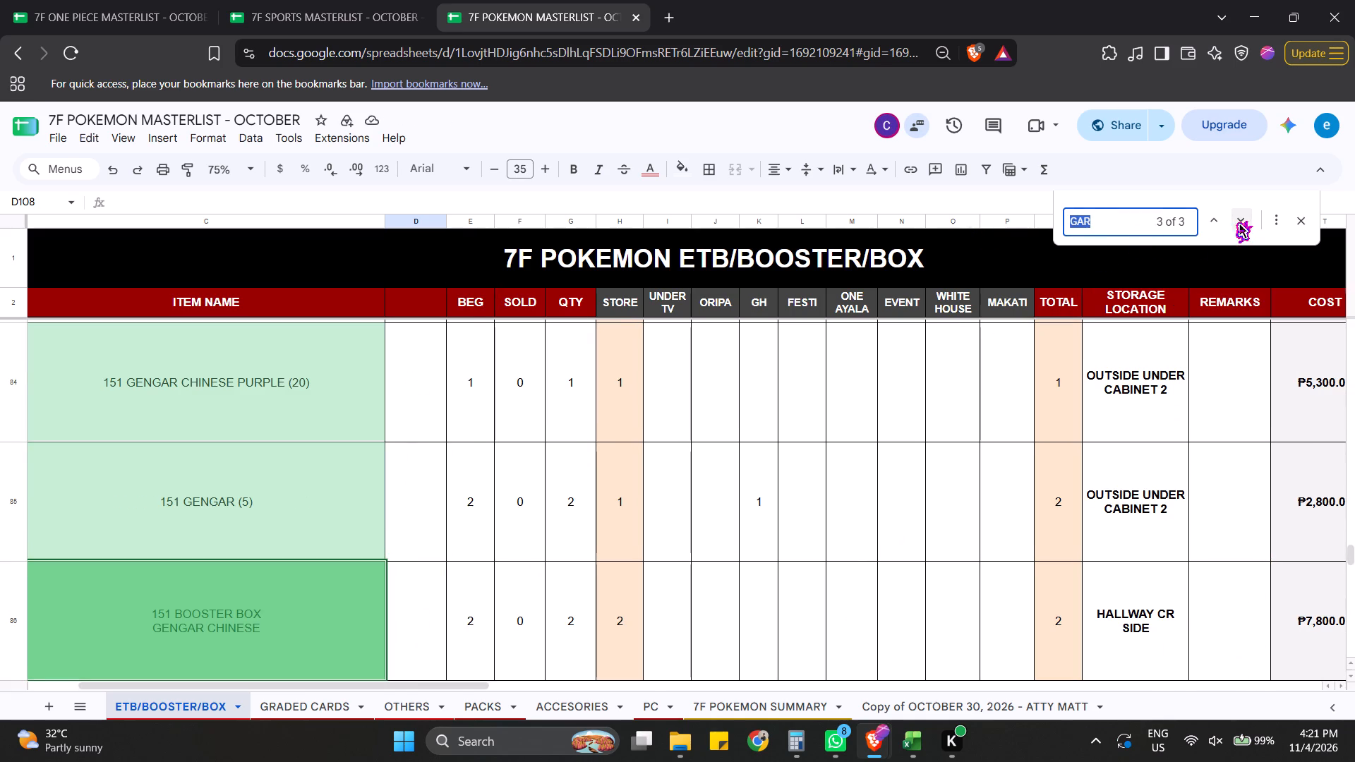
Search for "SYM" instead and enter 1 as the Mega Symphonia Booster Box's red-text count.
left_click(1107, 224)
key("BackSpace")
key("BackSpace")
key("BackSpace")
key("BackSpace")
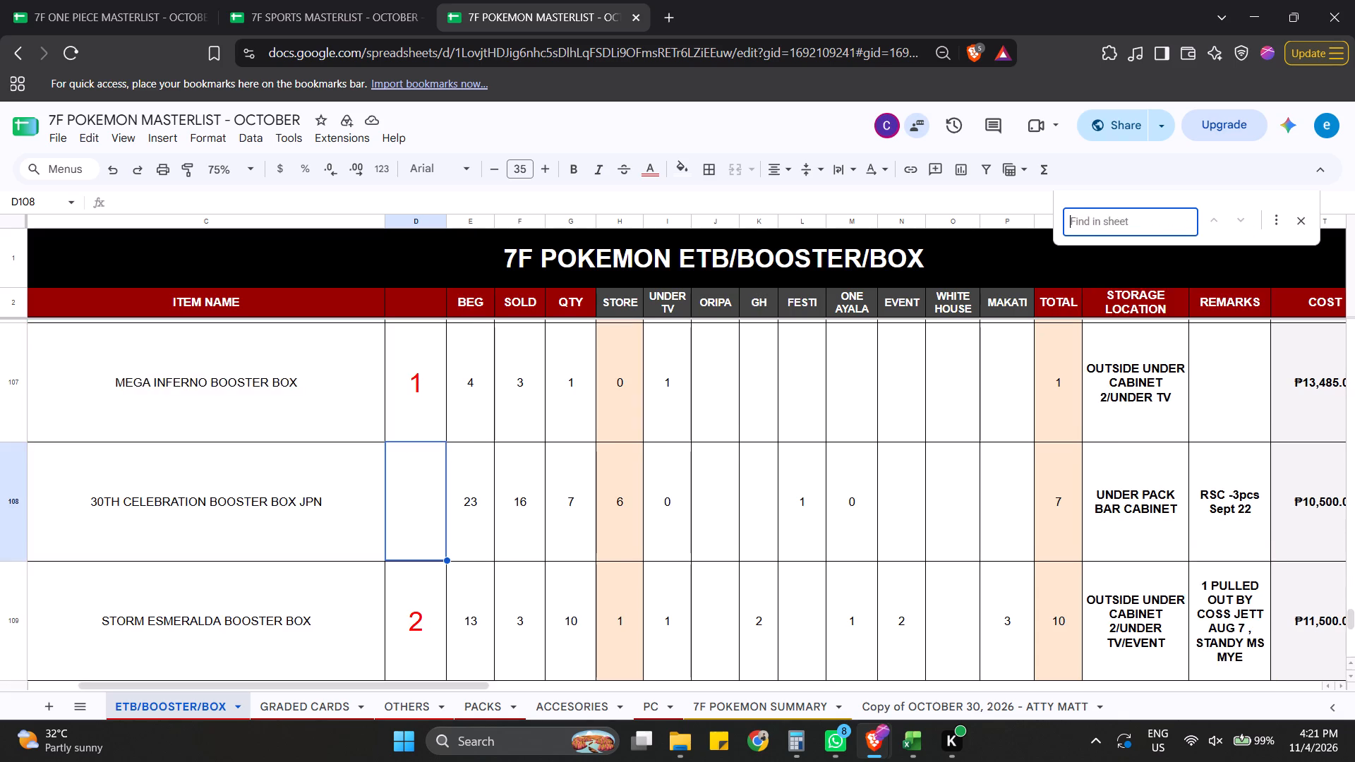
type("SYM")
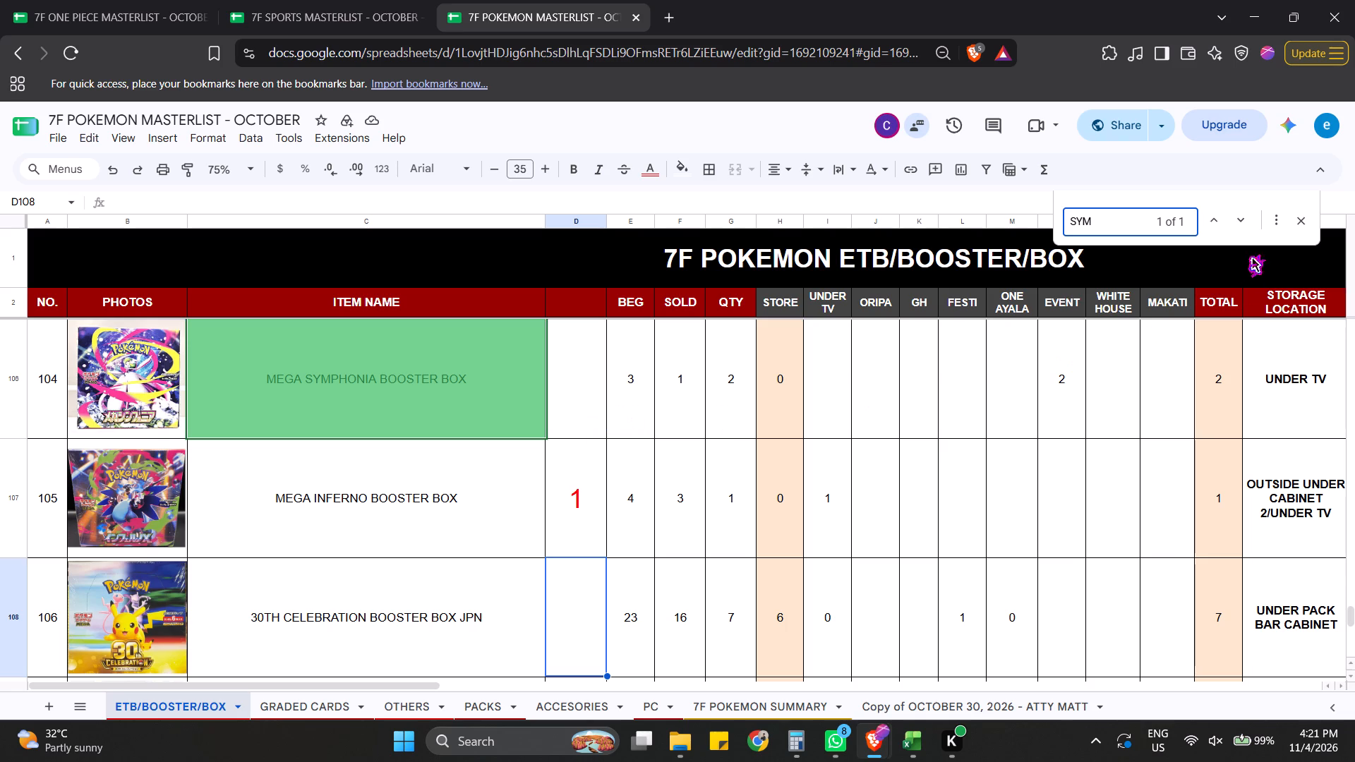
left_click(575, 404)
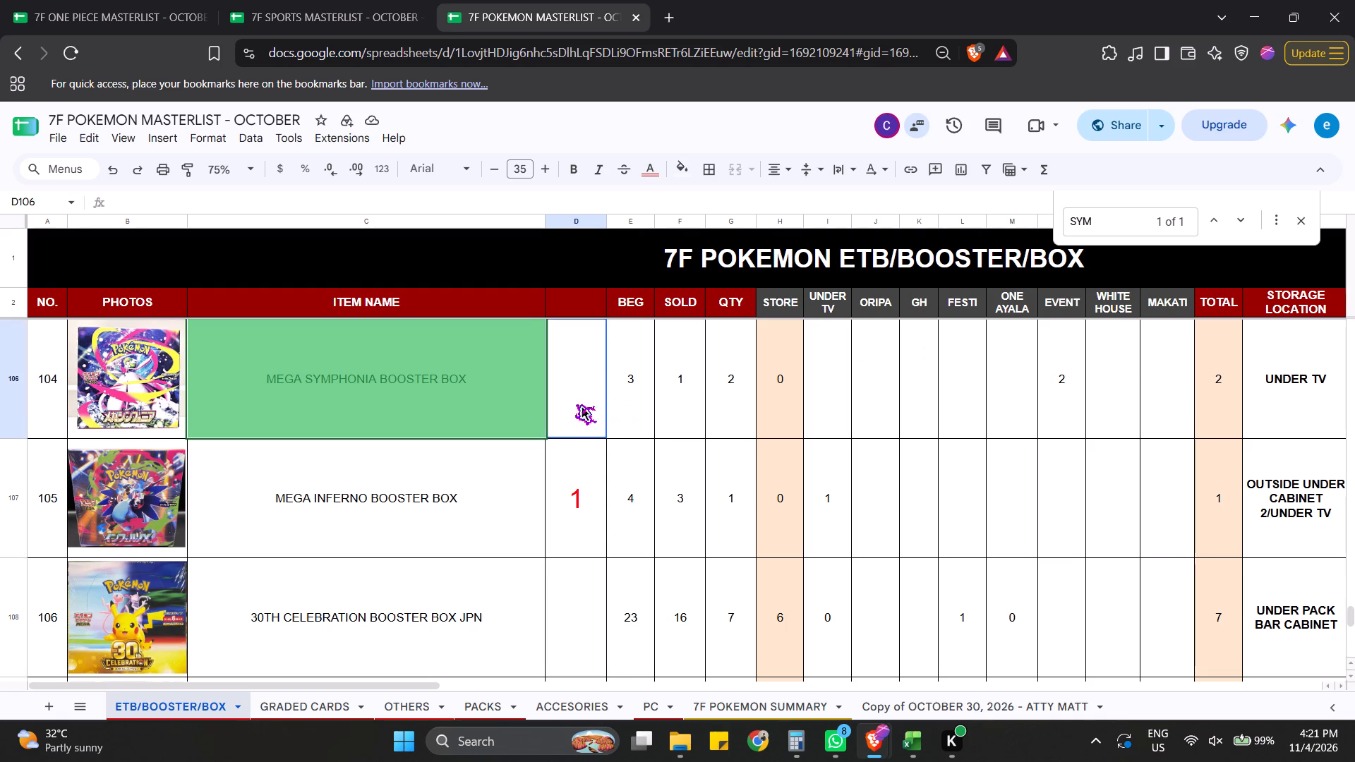
scroll(603, 422, "up", 9)
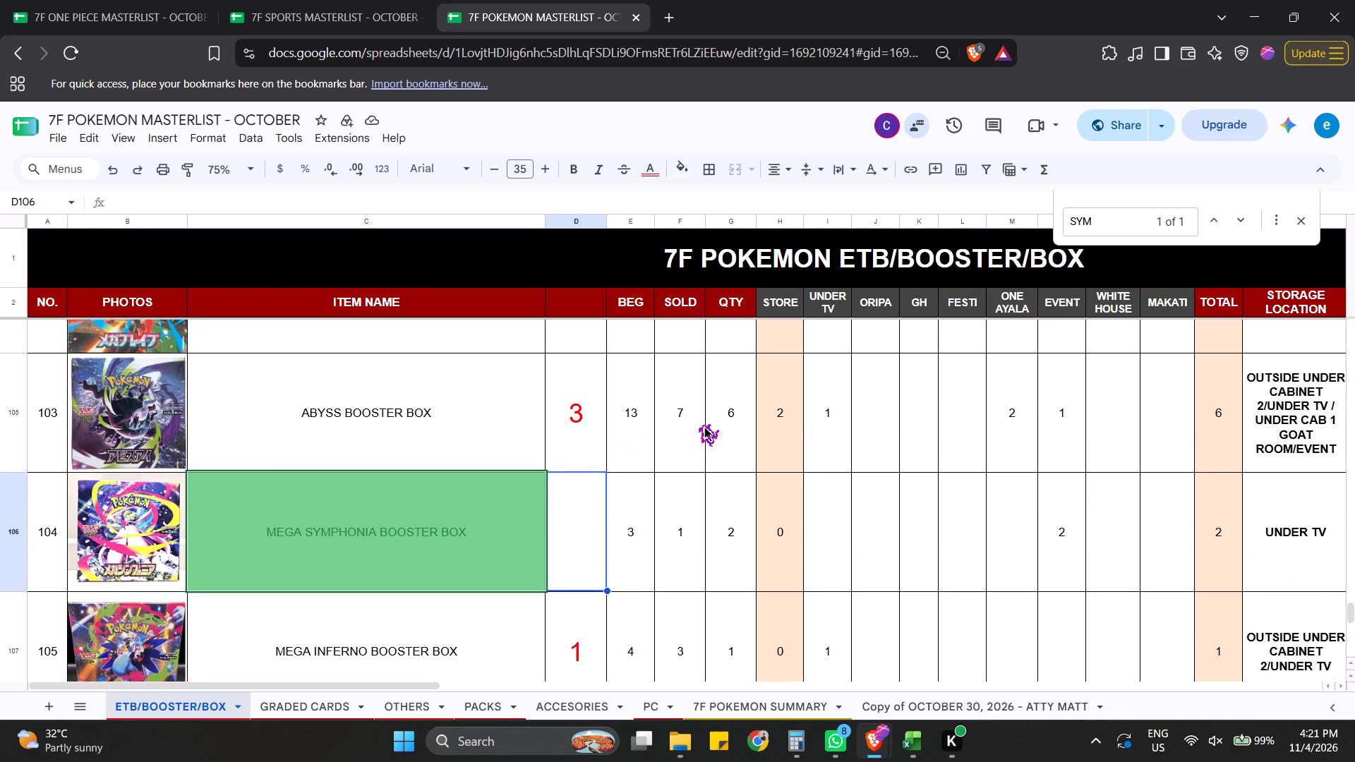
key("1")
key("Return")
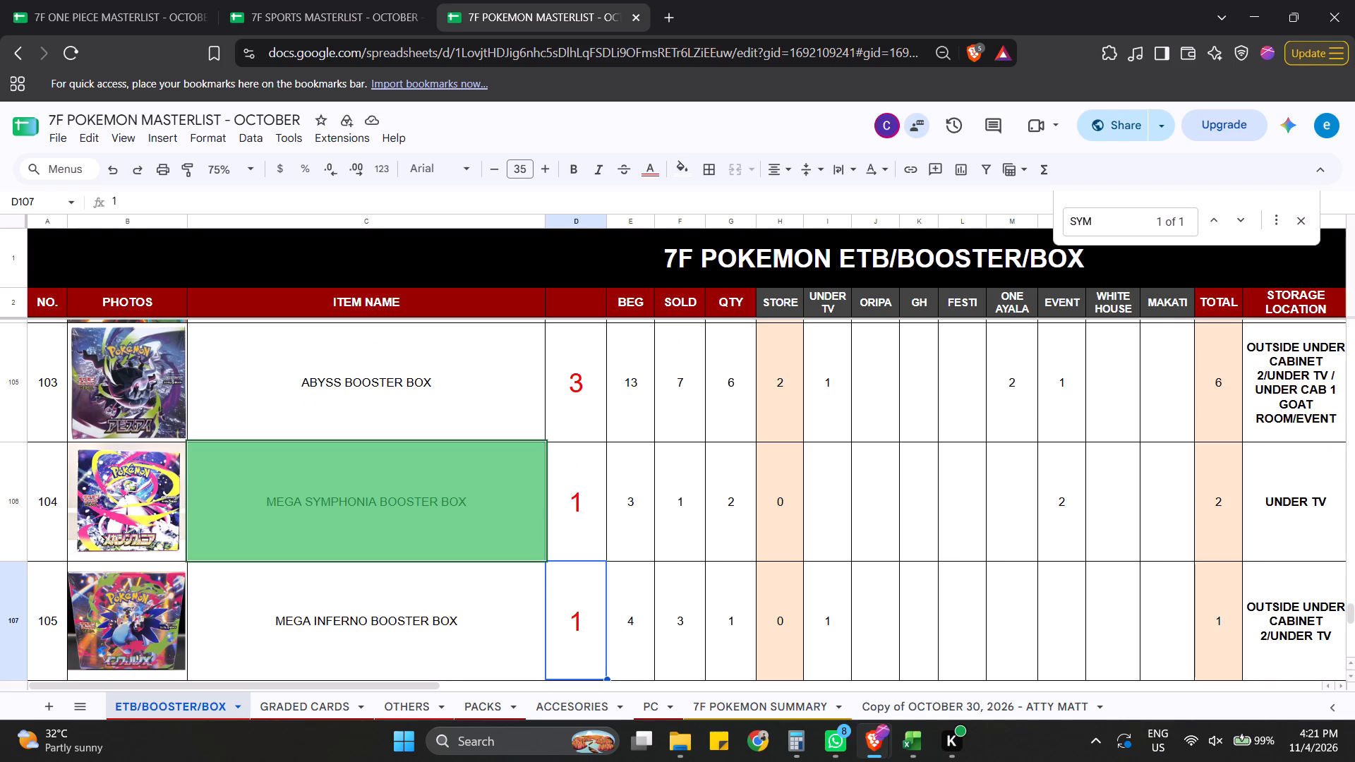
Search for "30TH" and enter 1 as the 30th Celebration Booster Box JPN's red-text count.
left_click_drag(1112, 216, 1012, 208)
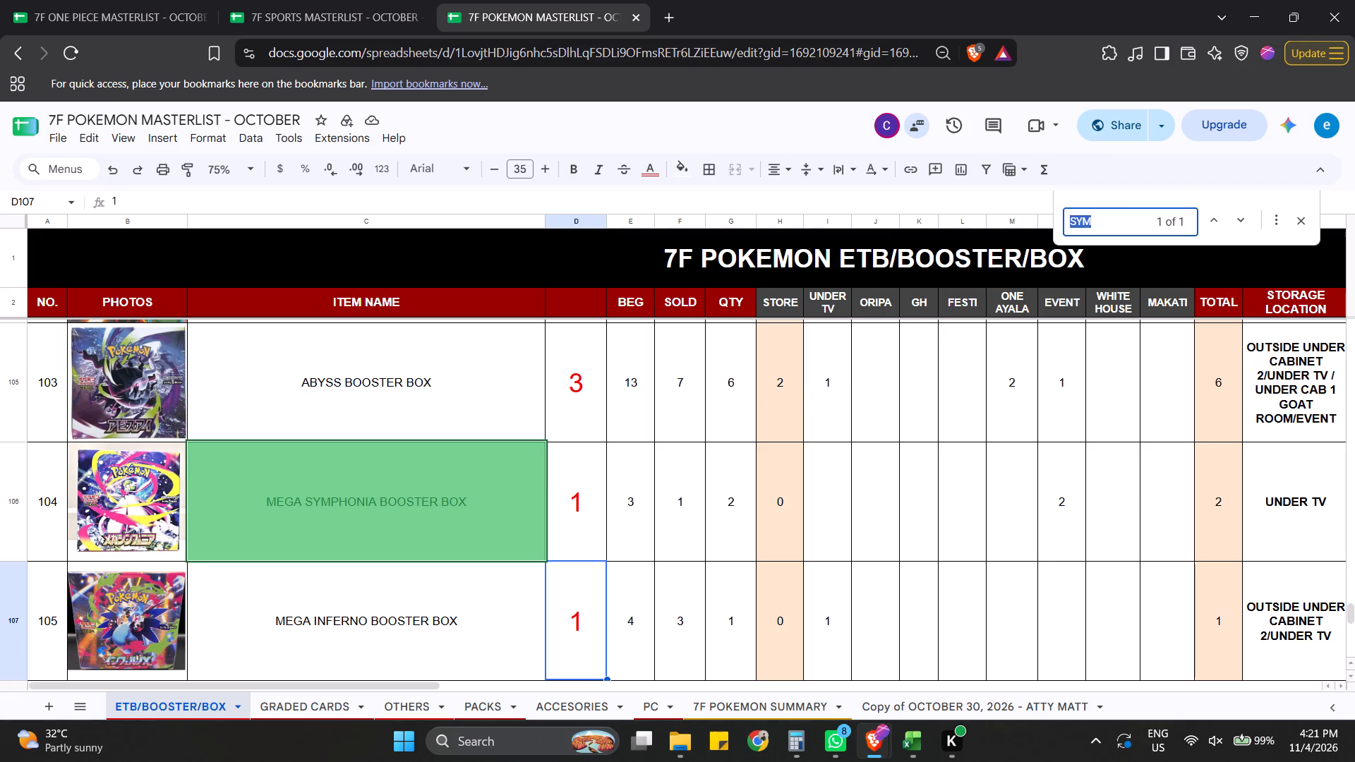
type("30TH")
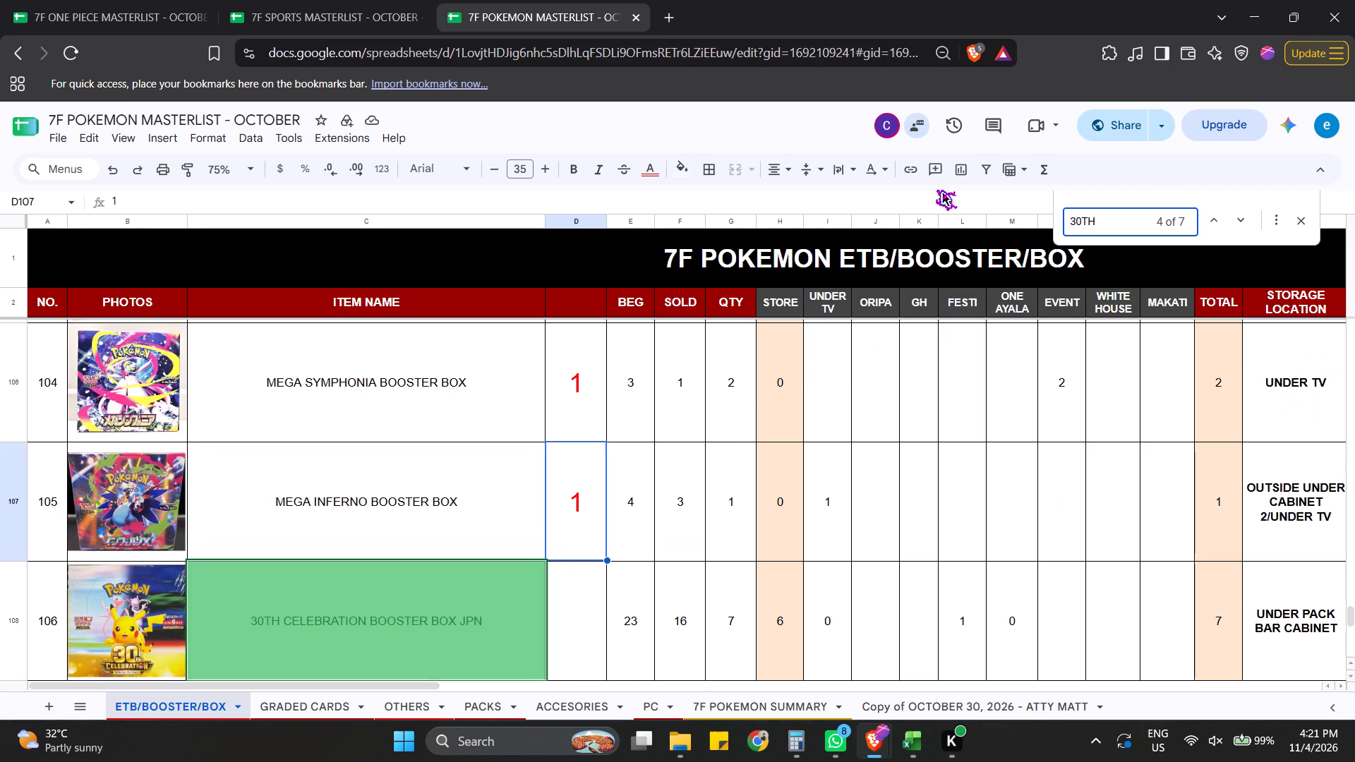
scroll(746, 437, "down", 2)
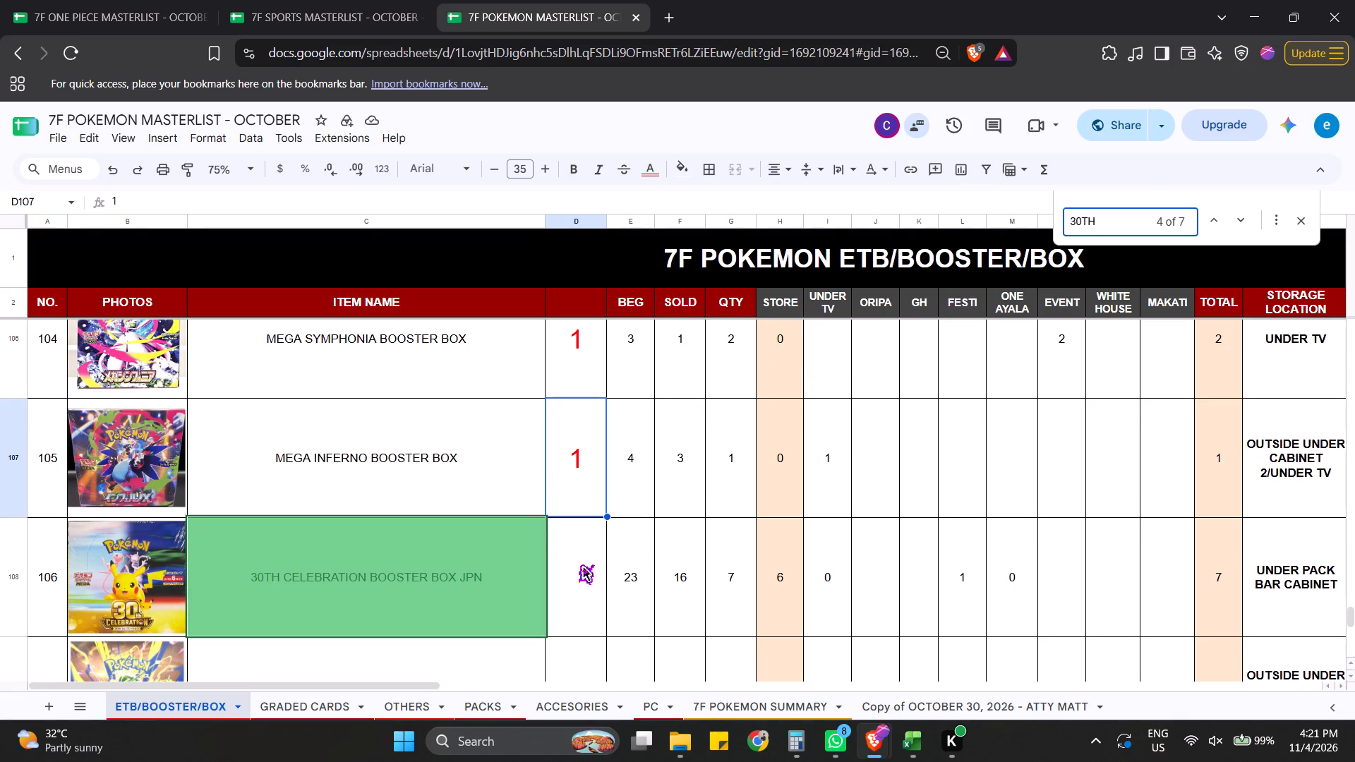
left_click(577, 564)
key("1")
key("Return")
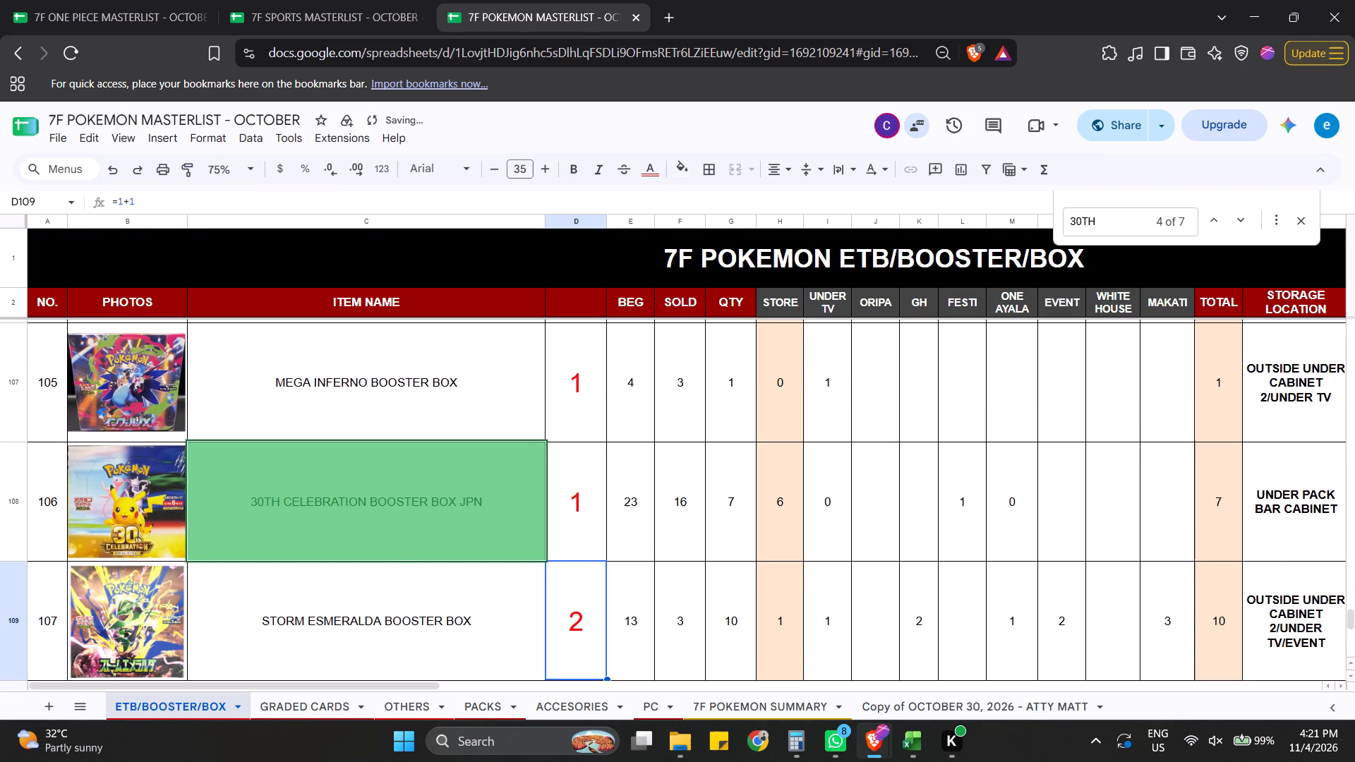
Search for "SPIN" and extend the Ninja Spinner Booster Box's red-text count formula to =3+1+1.
left_click_drag(1113, 224, 970, 219)
type("SPIN")
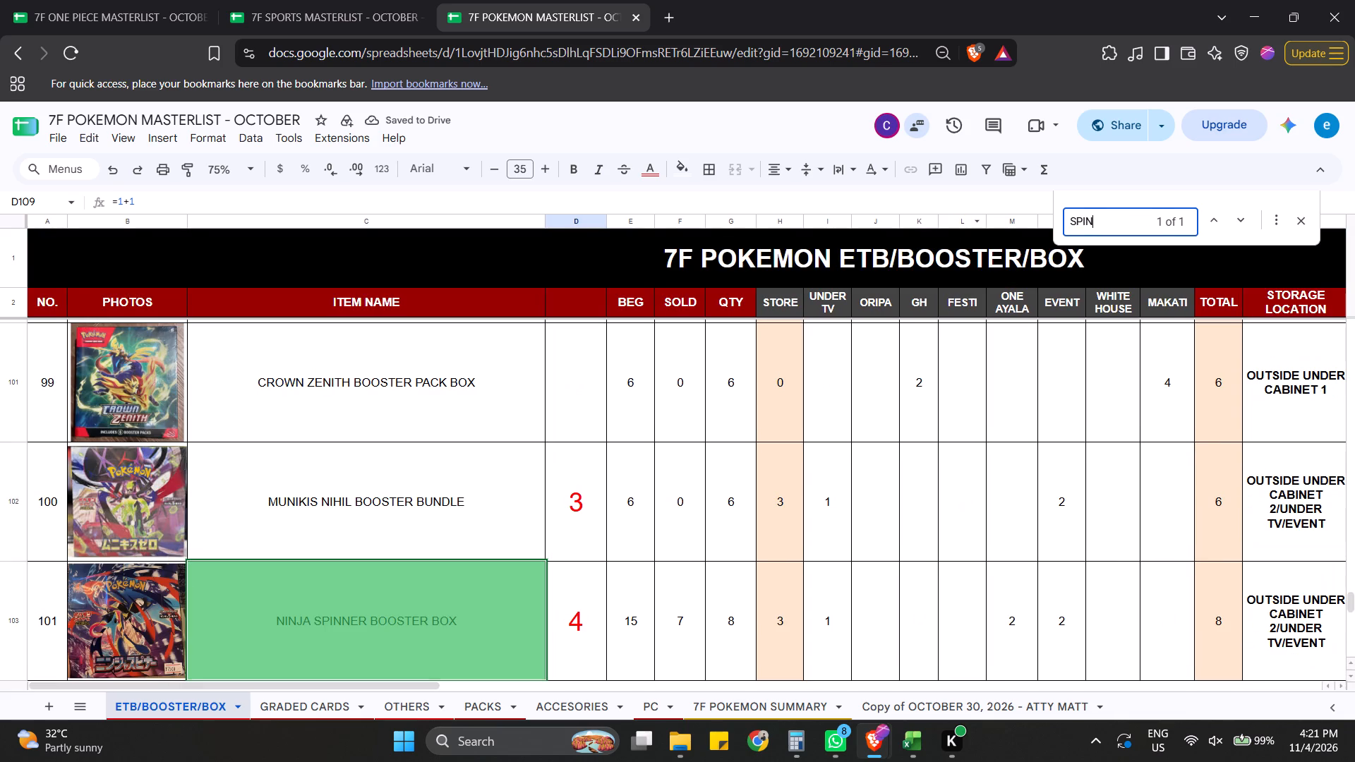
scroll(822, 400, "down", 1)
scroll(803, 595, "down", 1)
left_click(563, 591)
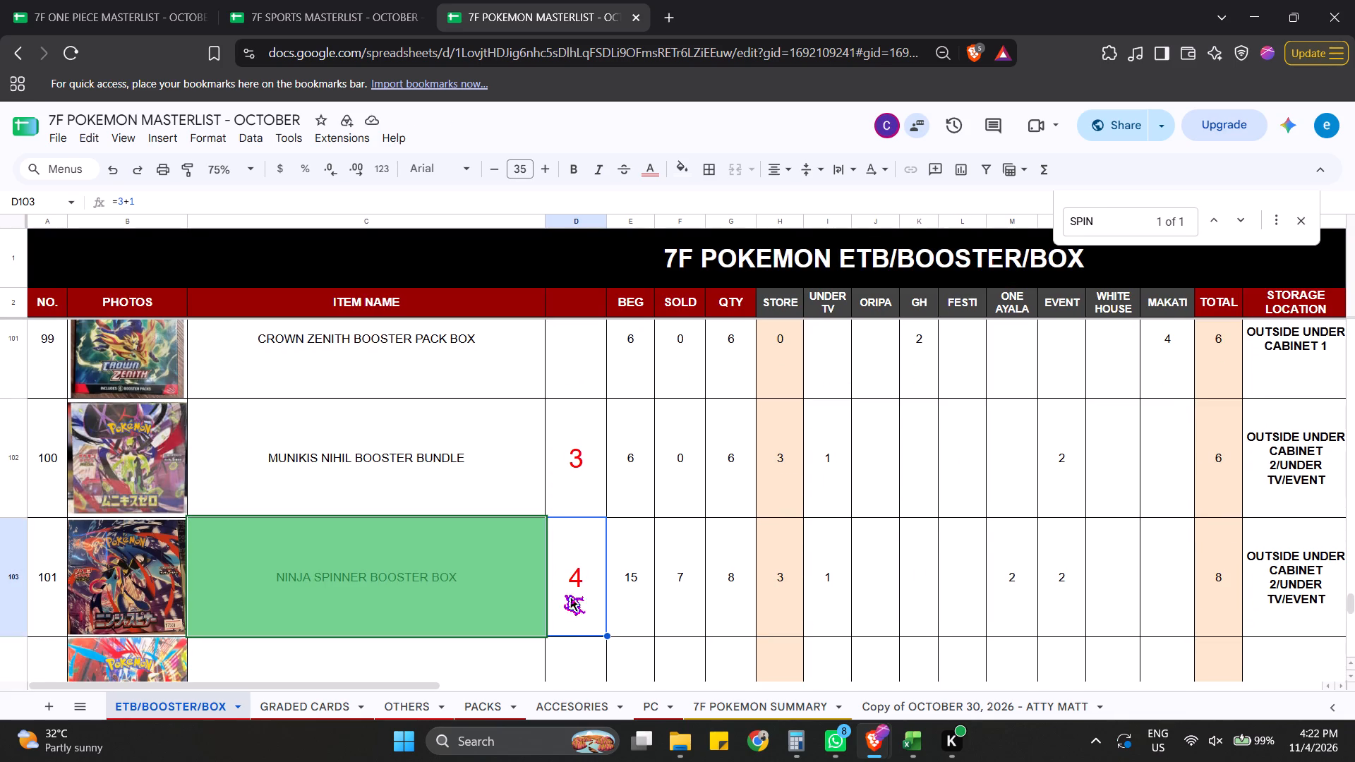
left_click(167, 200)
key("shift+plus")
key("1")
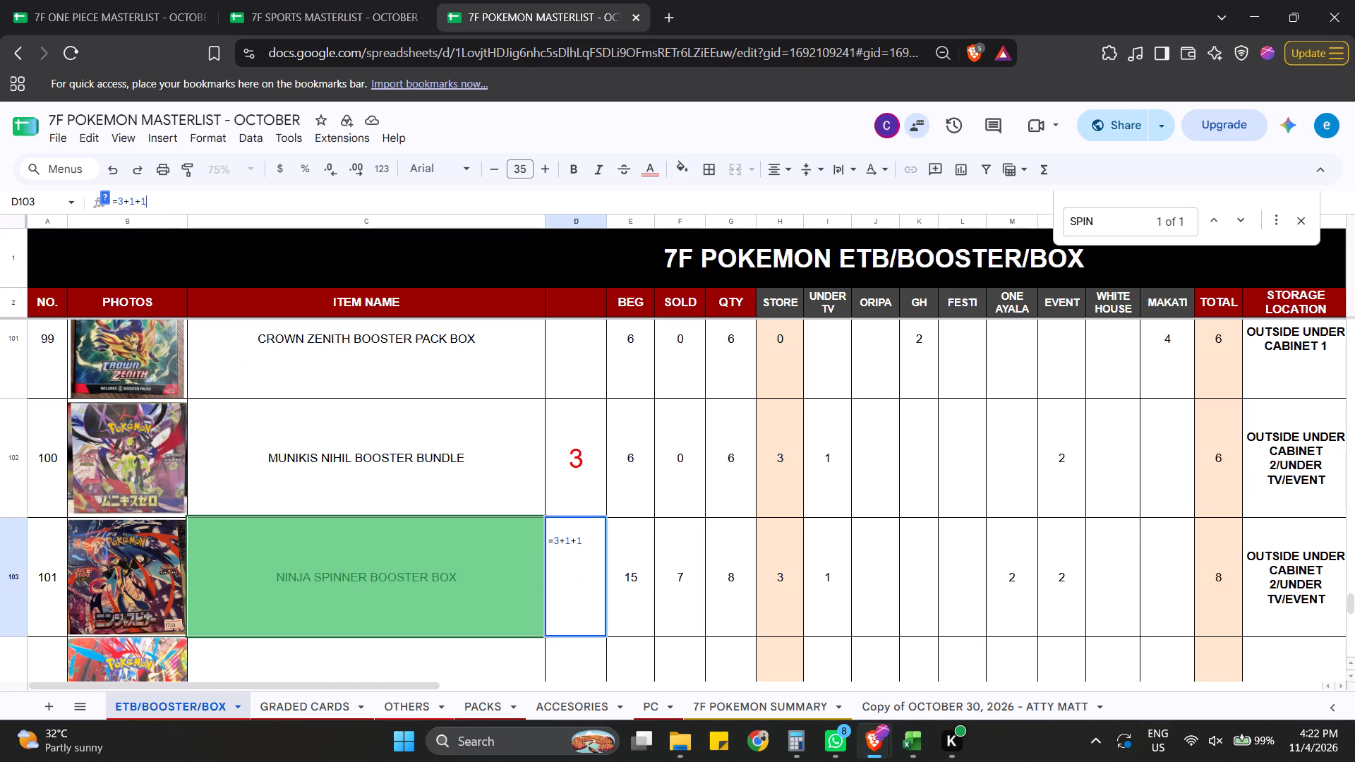
key("Return")
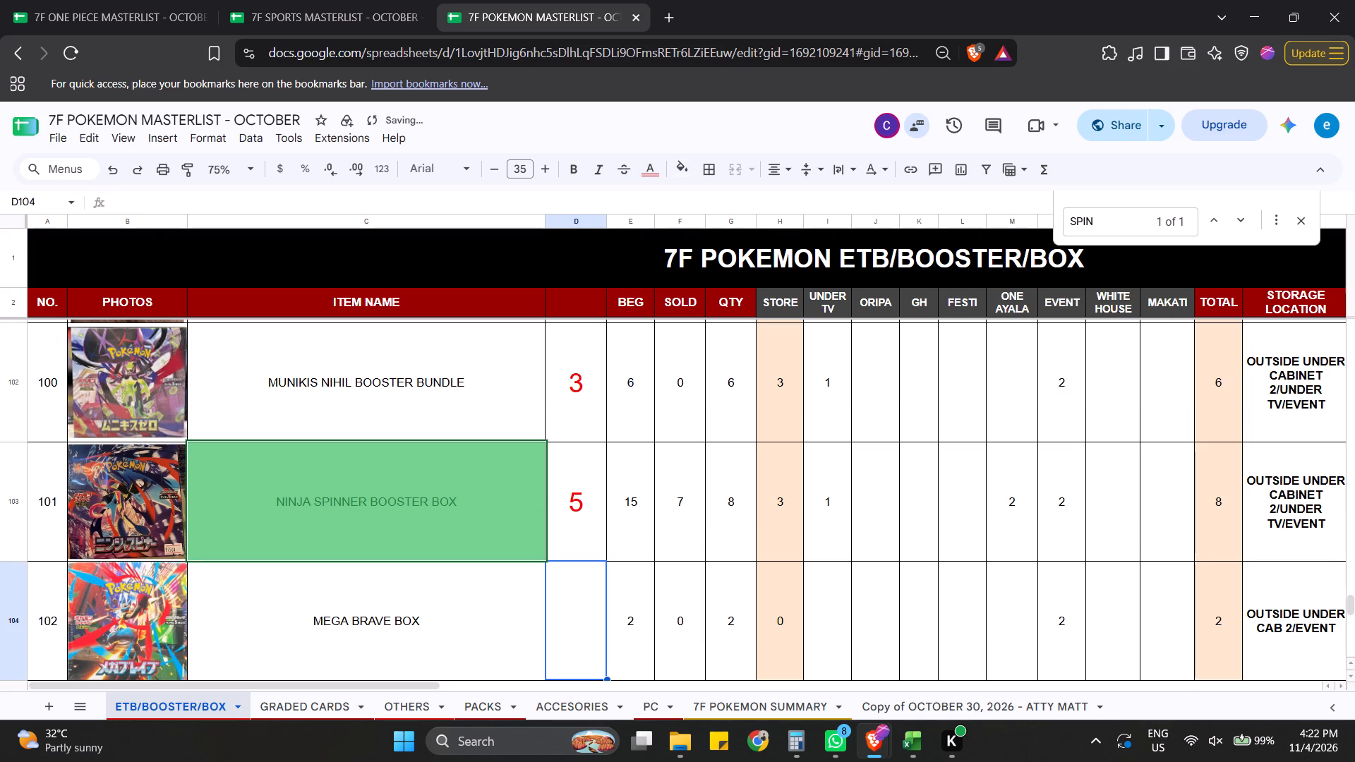
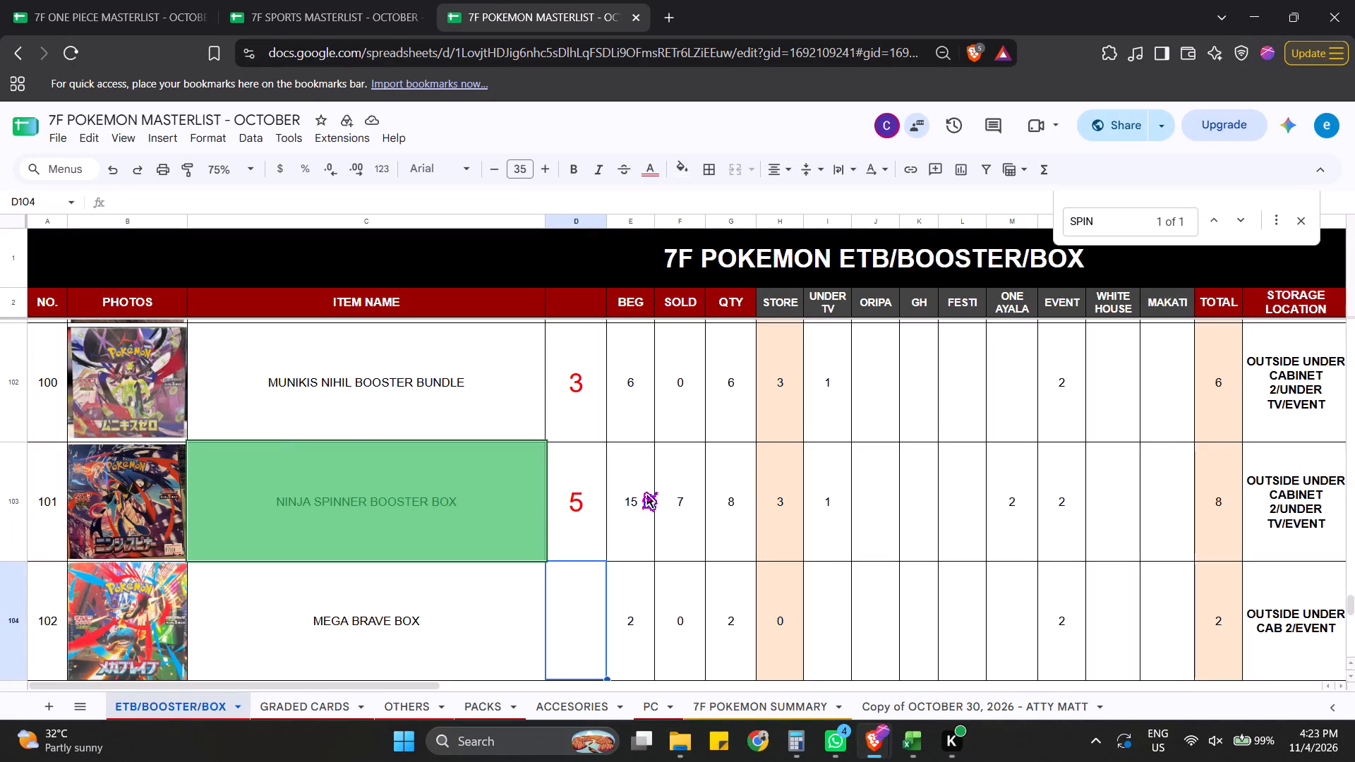
Return to the start of the ETB/BOOSTER/BOX list and enter 0 as the red-text count for Shrouded Fable PC ETB and Destined Rivals ETB.
scroll(689, 479, "down", 1)
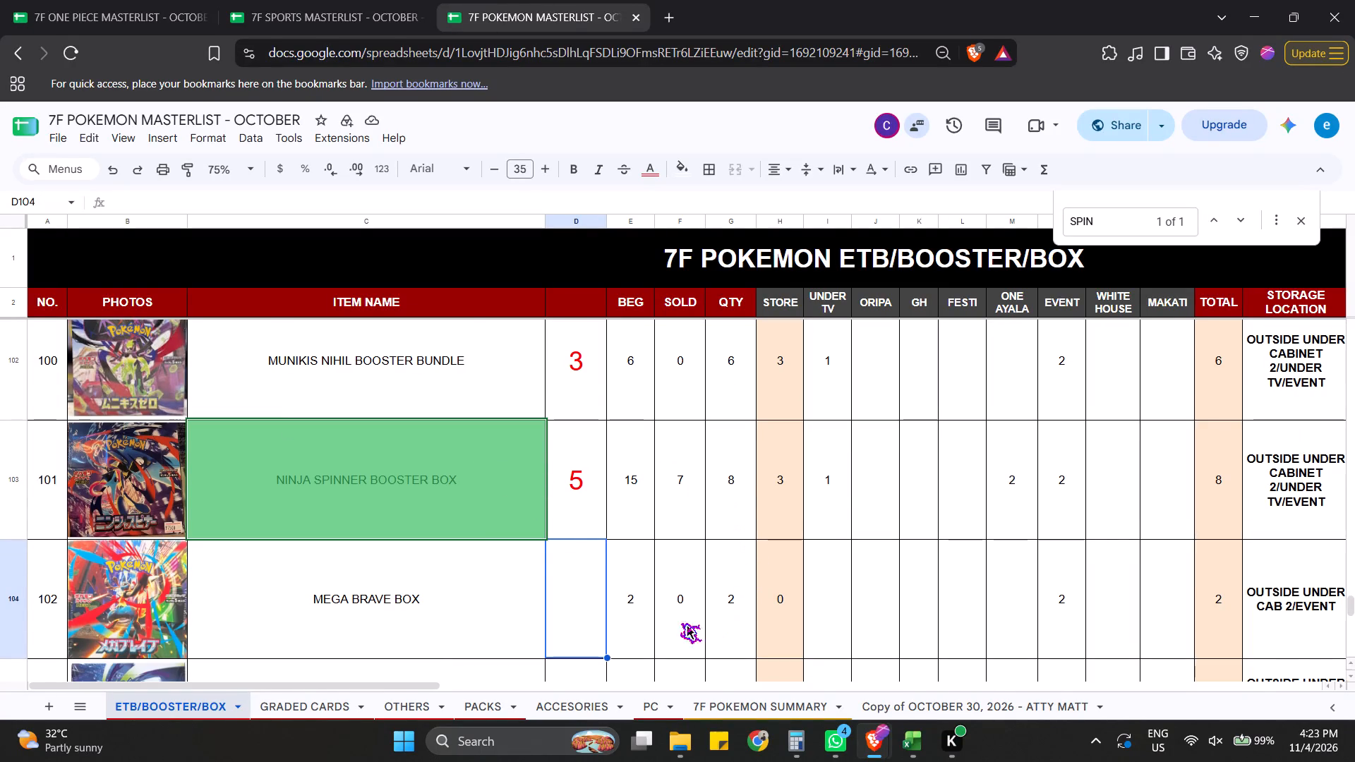
scroll(634, 588, "up", 20)
scroll(634, 588, "up", 5)
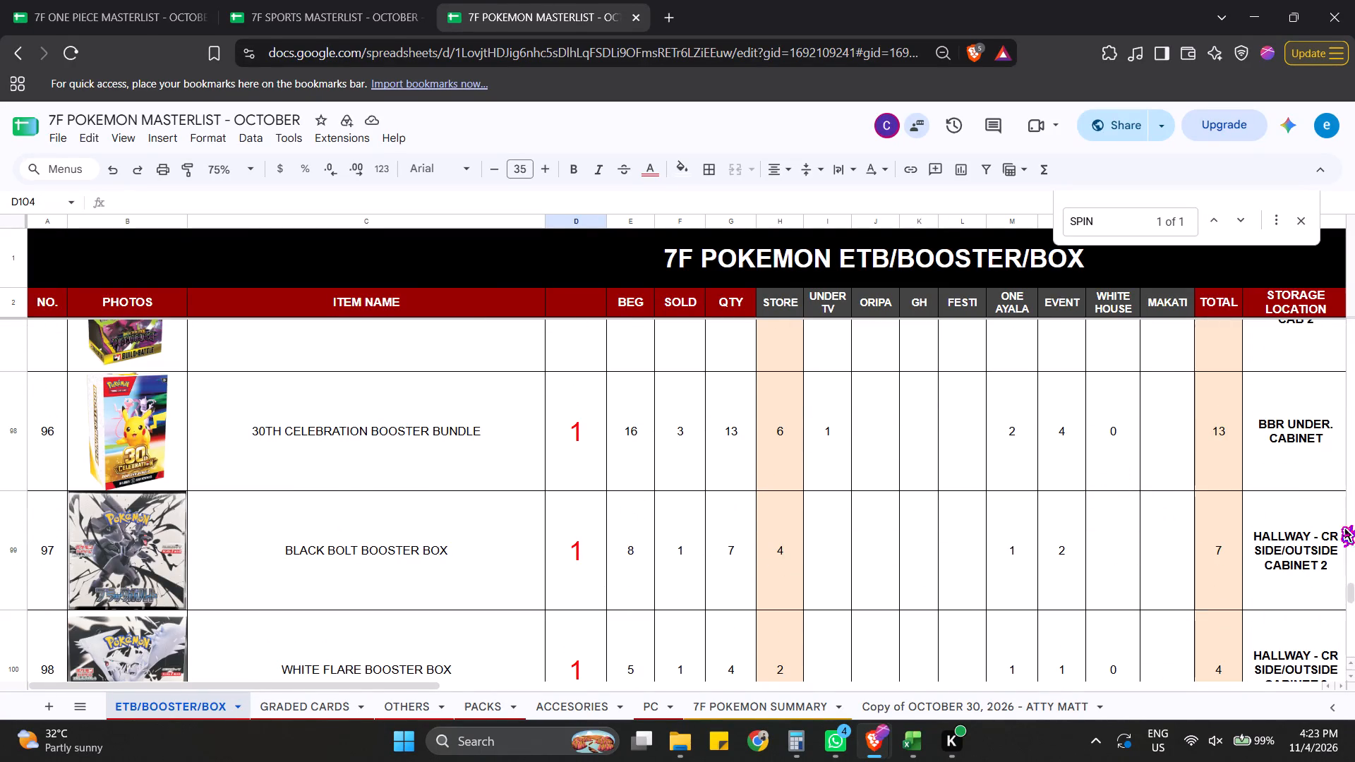
left_click_drag(1348, 590, 1327, 377)
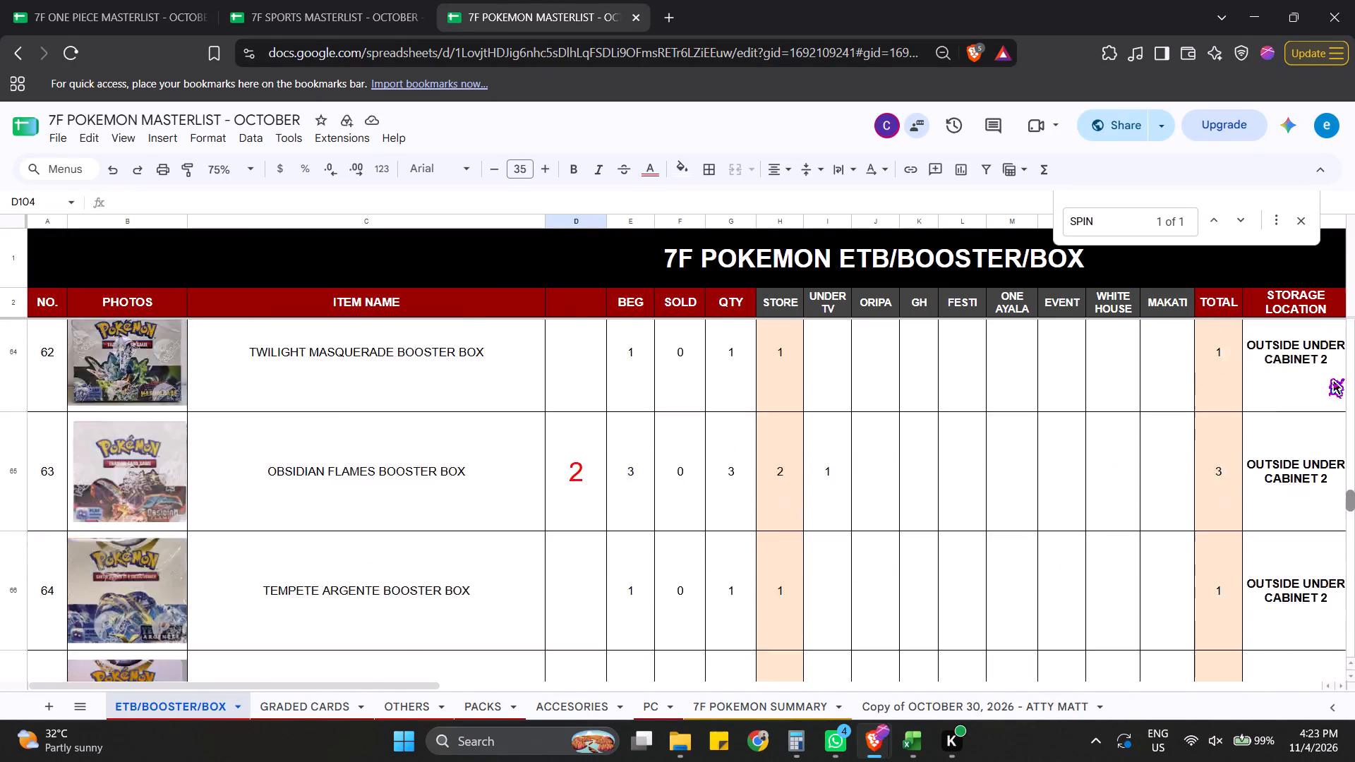
left_click_drag(1327, 377, 1311, 244)
left_click(645, 368)
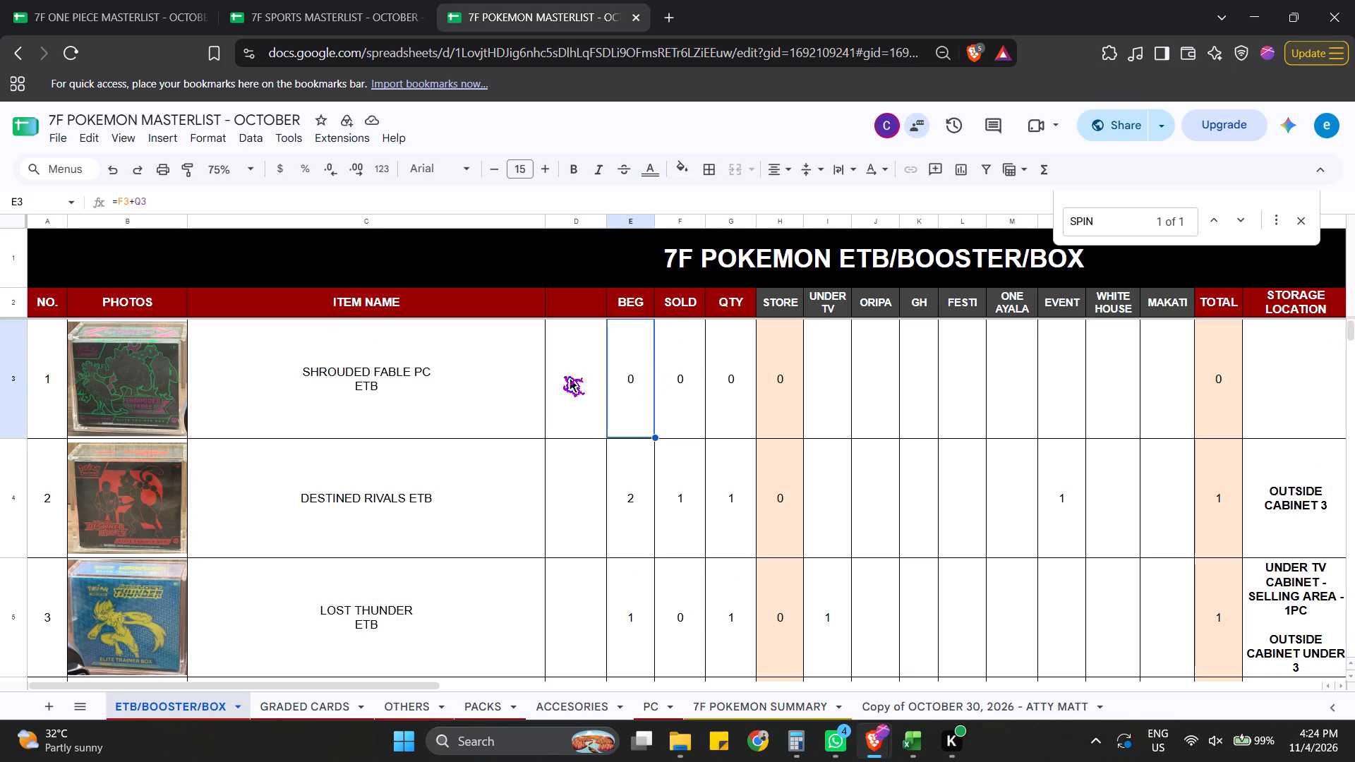
left_click(563, 375)
key("0")
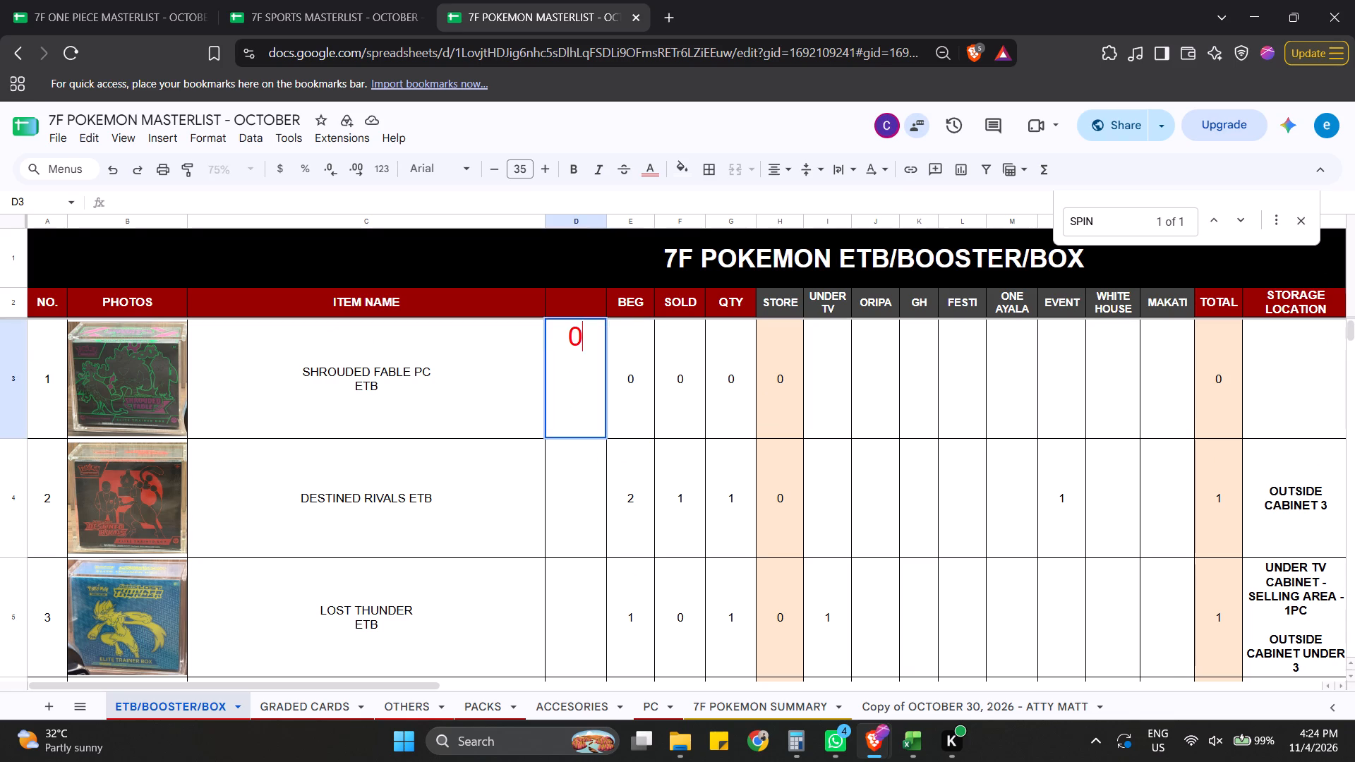
key("Down")
key("0")
key("Down")
Enter 1 as the red-text count for Lost Thunder, Dragon Majesty, Brilliant Stars Pokemon Center and Guardians Rising ETBs.
key("0")
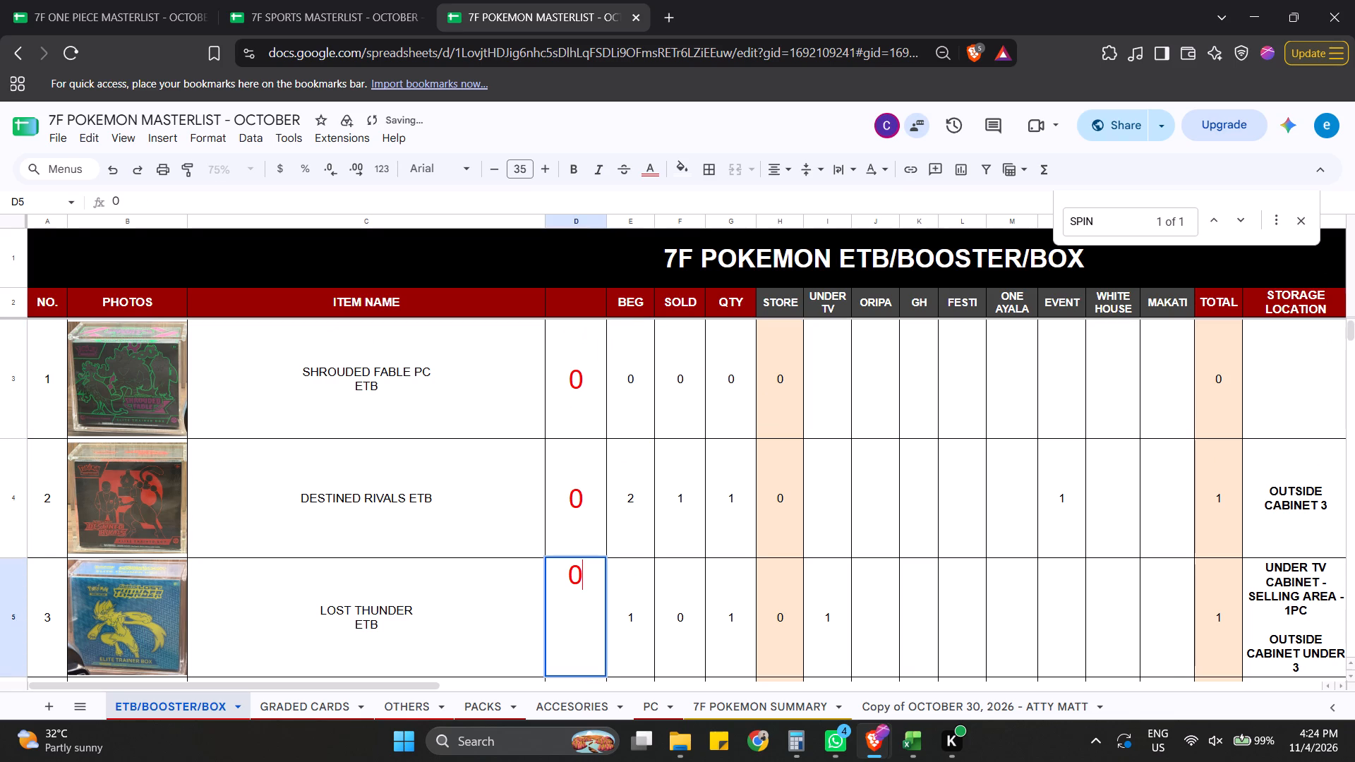
key("BackSpace")
key("BackSpace")
key("BackSpace")
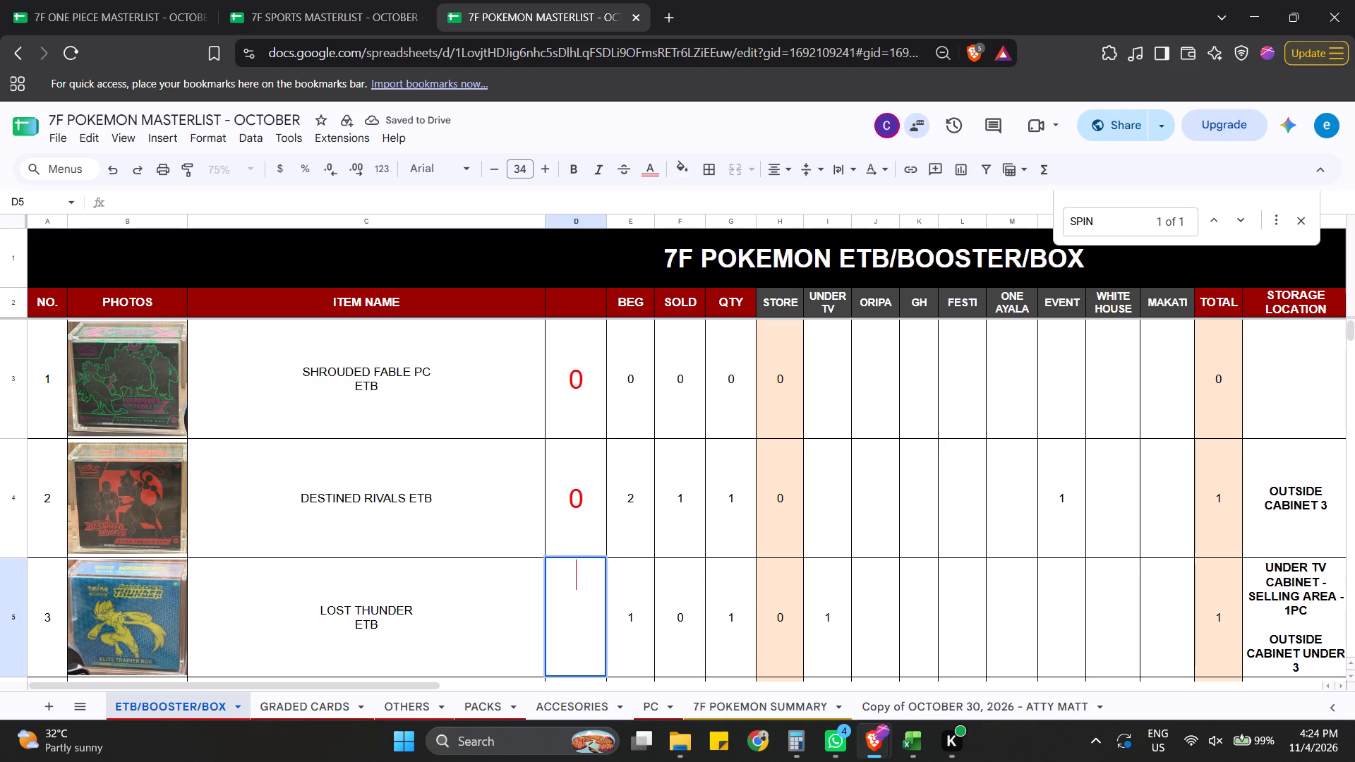
key("Down")
key("Up")
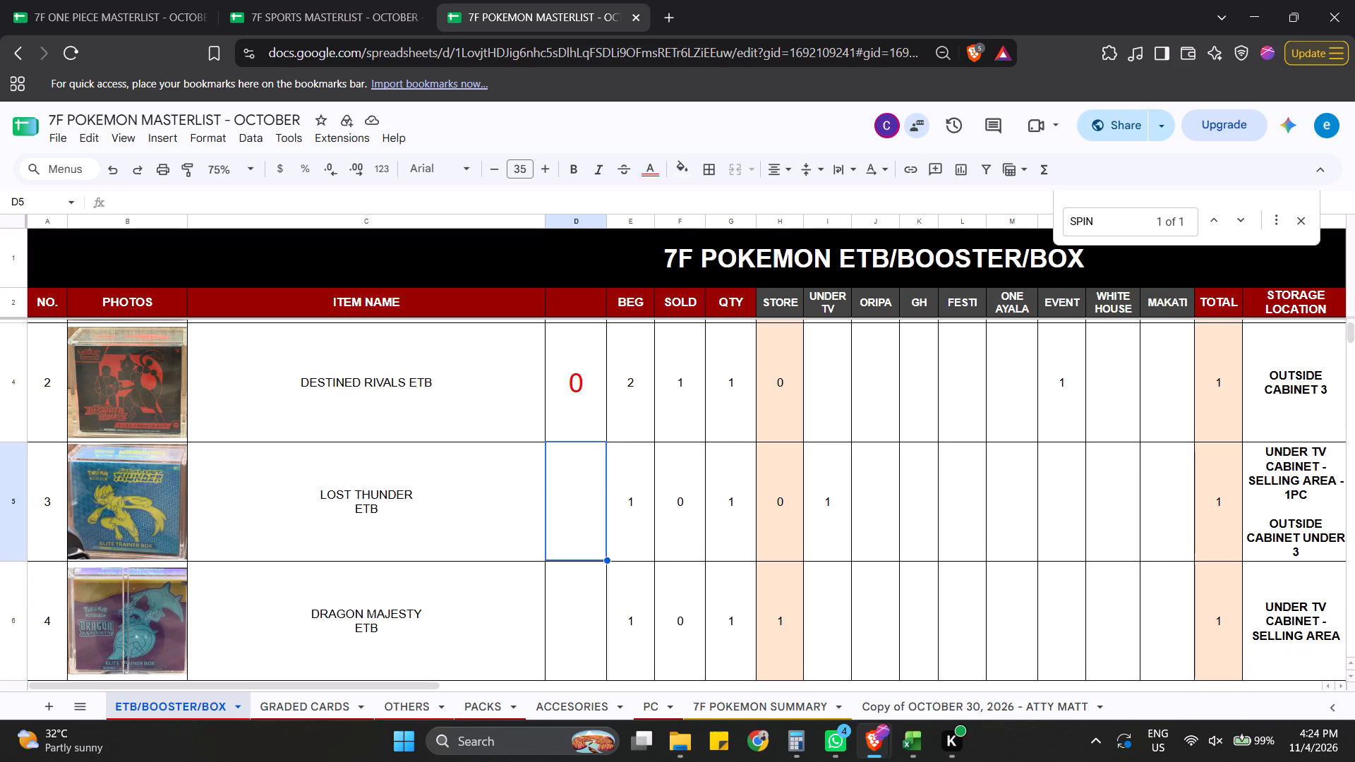
key("1")
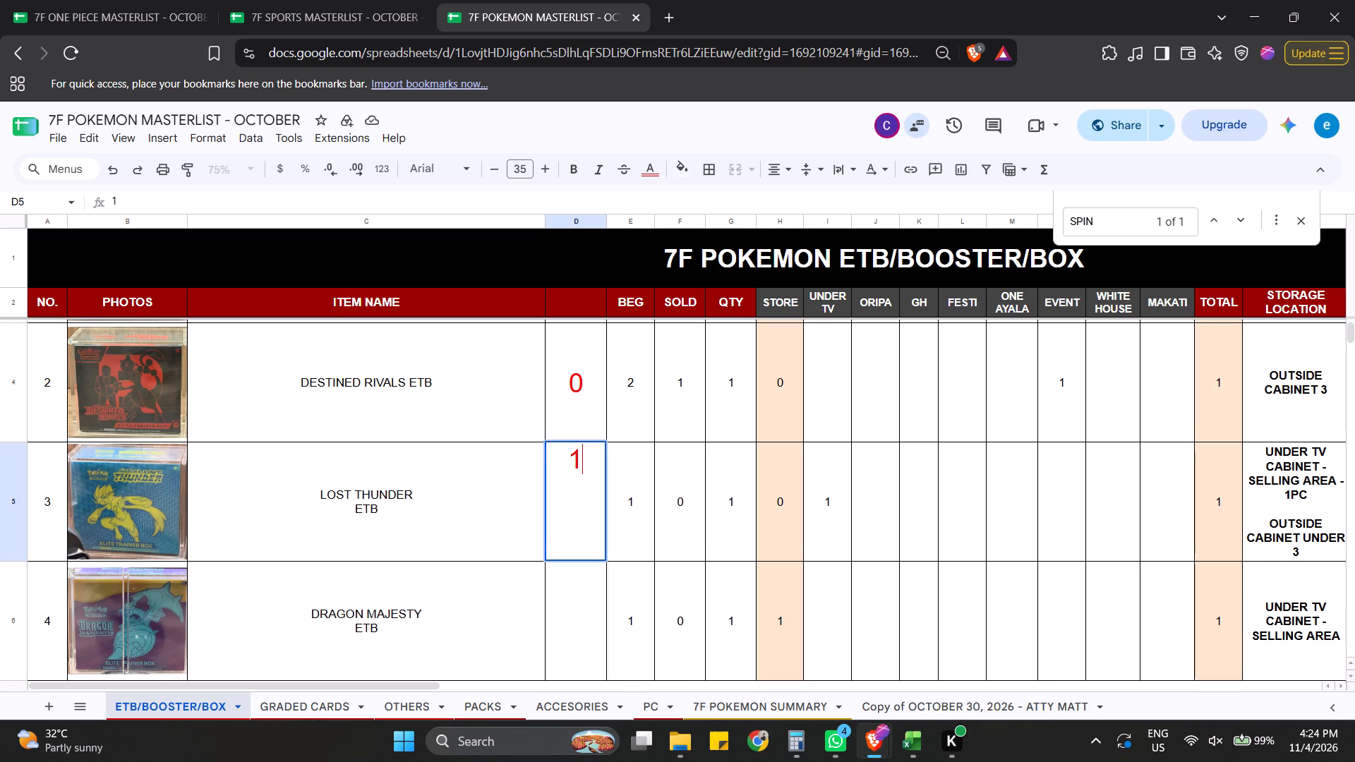
key("Down")
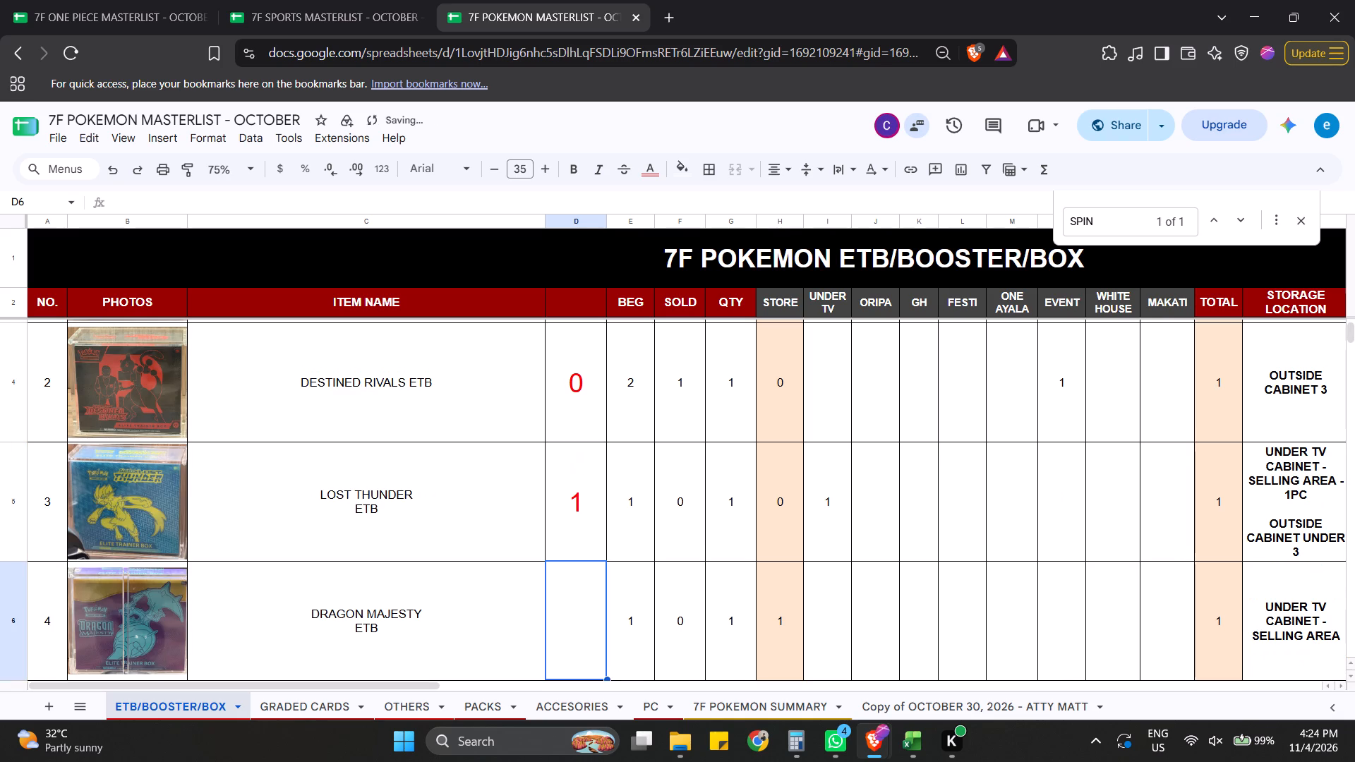
key("1")
key("Down")
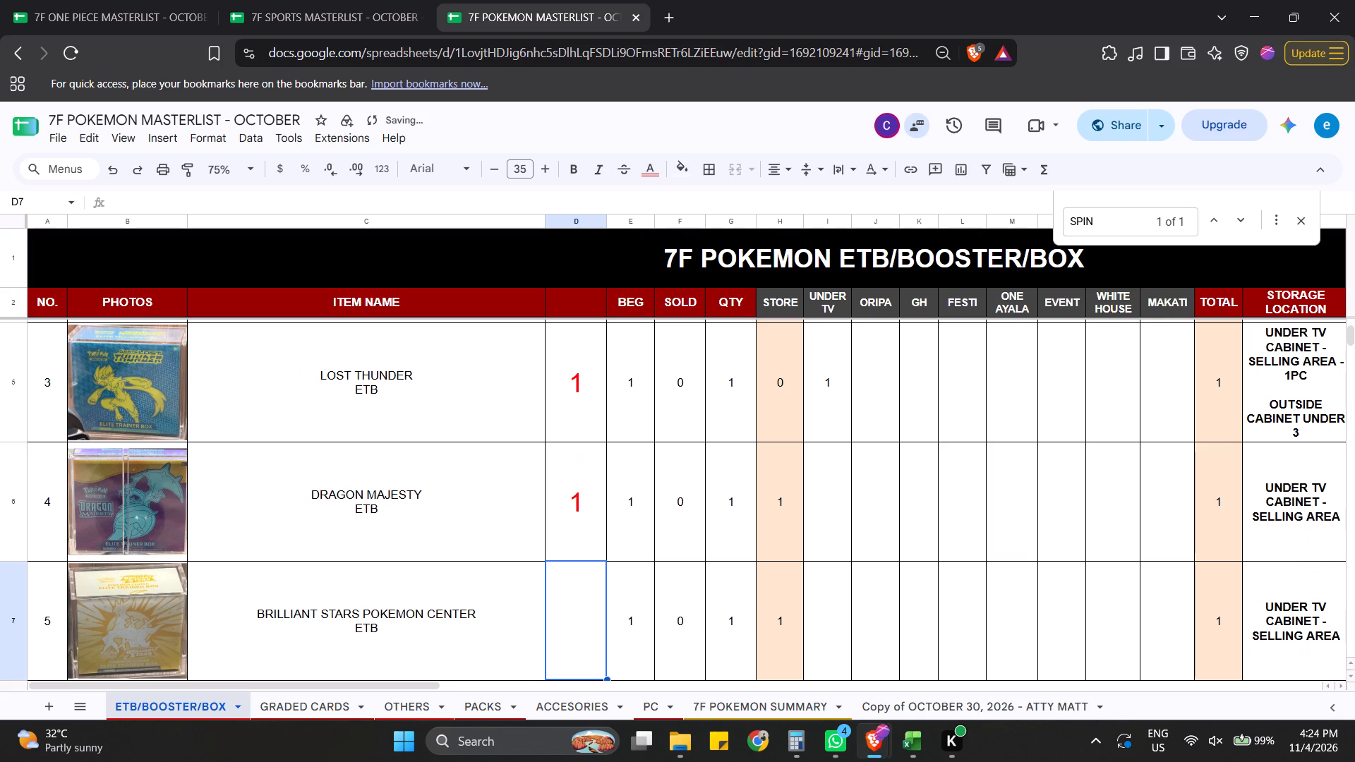
key("1")
key("Down")
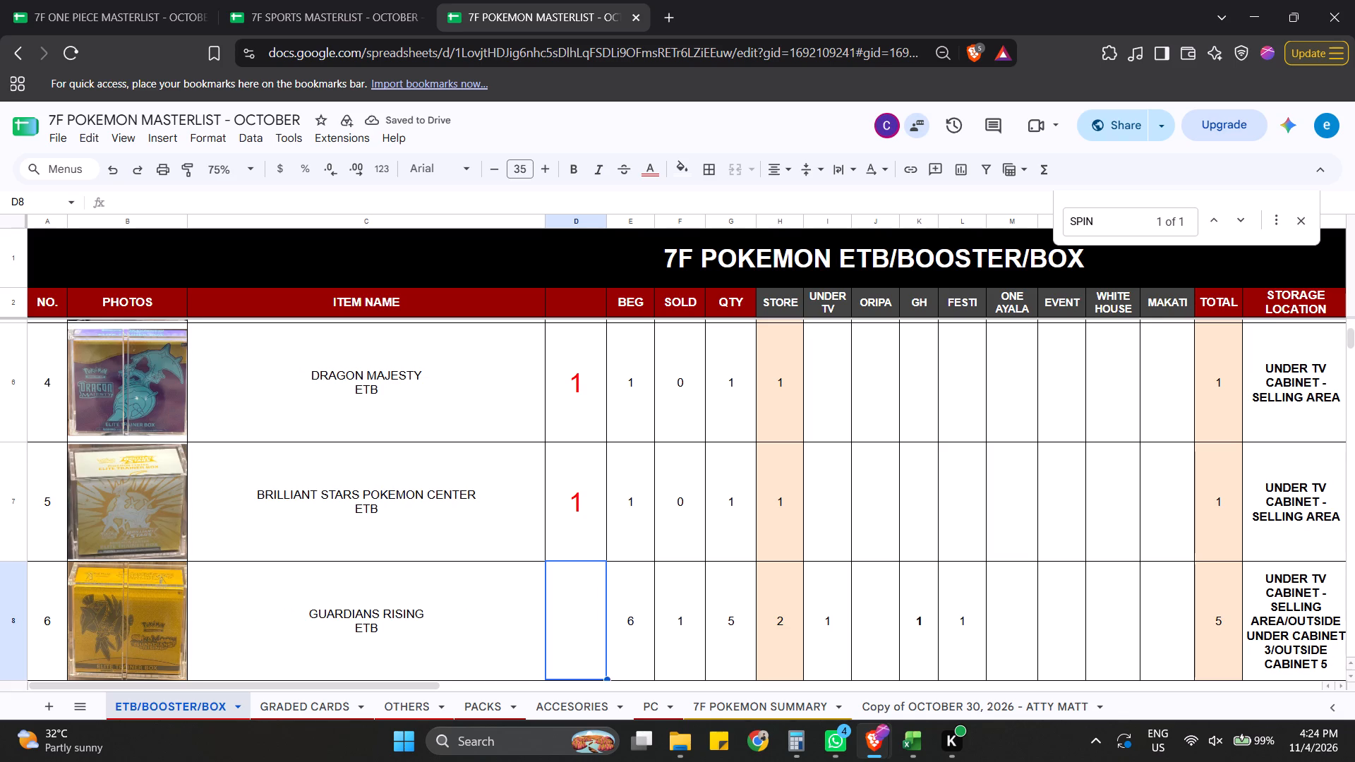
key("1")
key("Down")
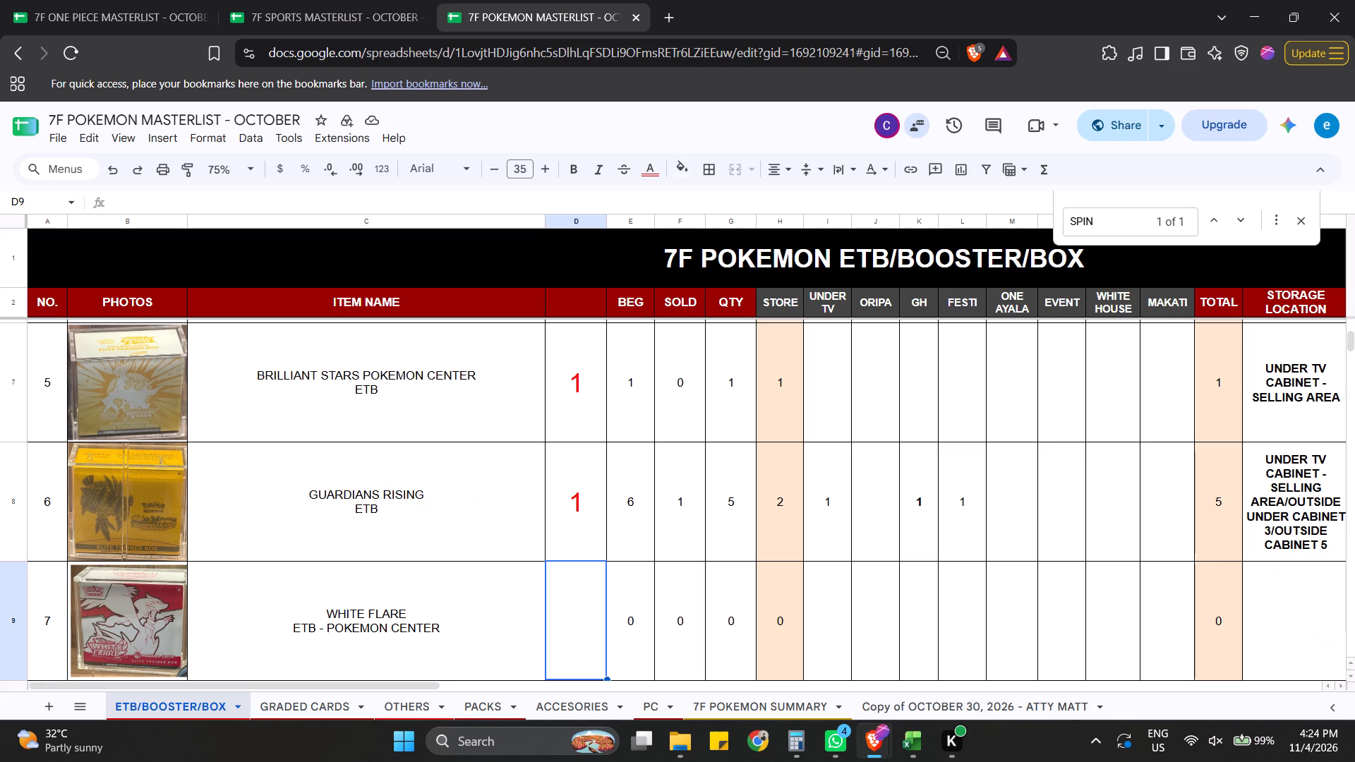
Enter red-text counts for the Pokemon Center ETBs: White Flare 0, Astral Radiance 1, Black Bolt 0 and Surging Sparks 1.
key("0")
key("Down")
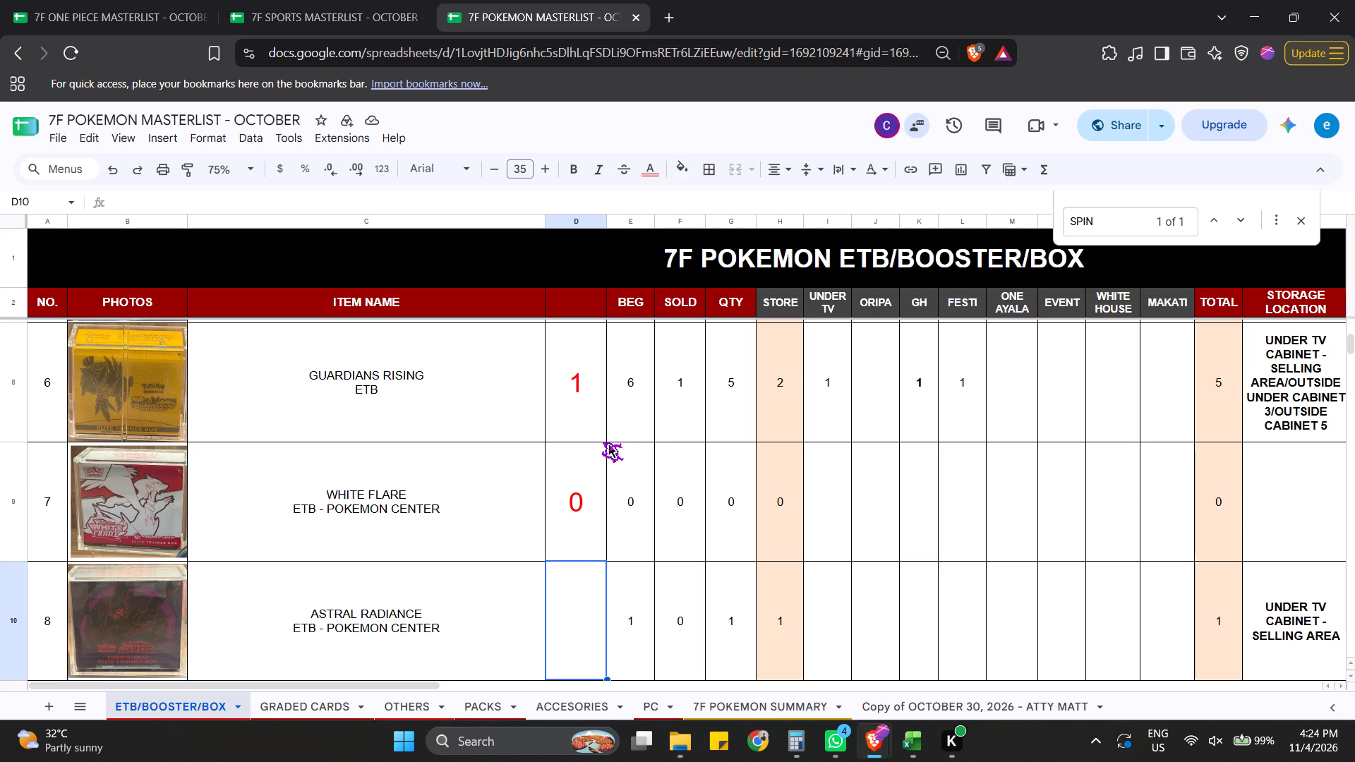
key("1")
key("Down")
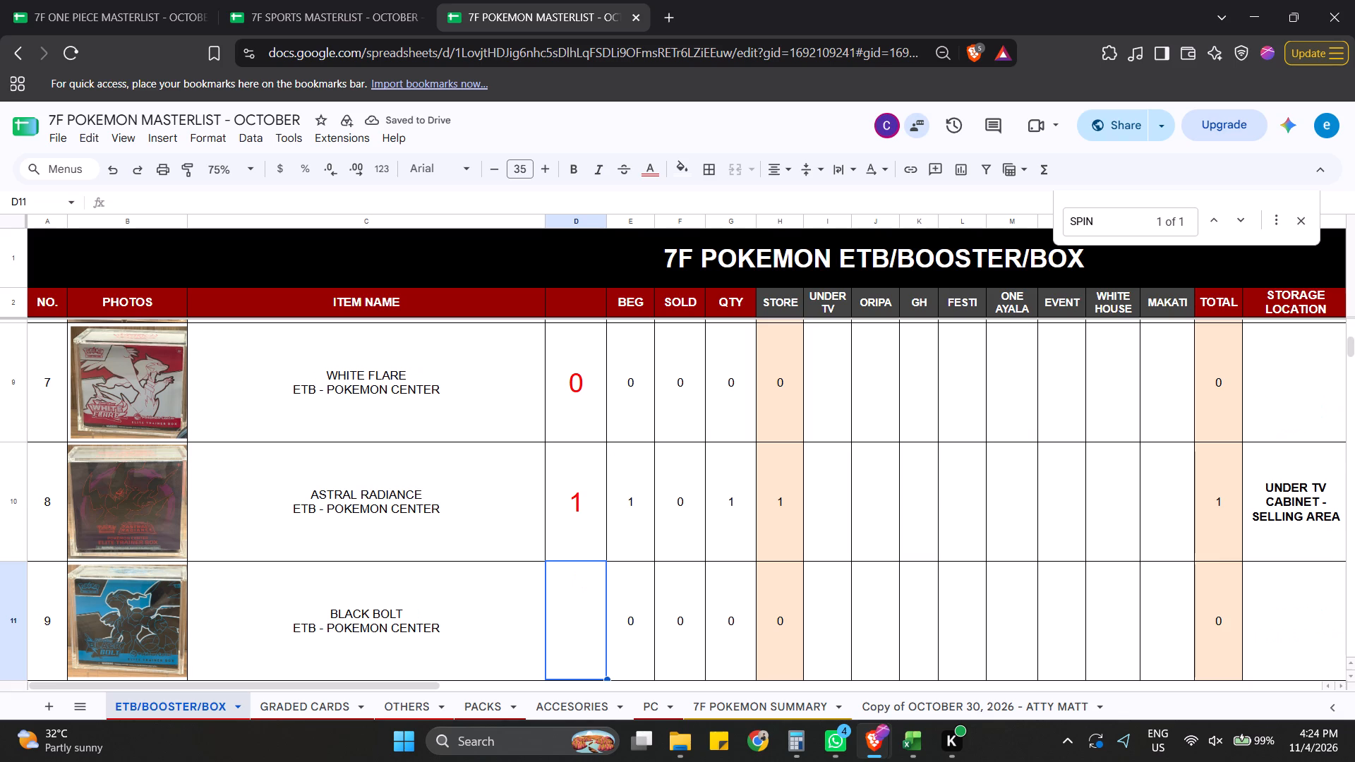
key("0")
key("Down")
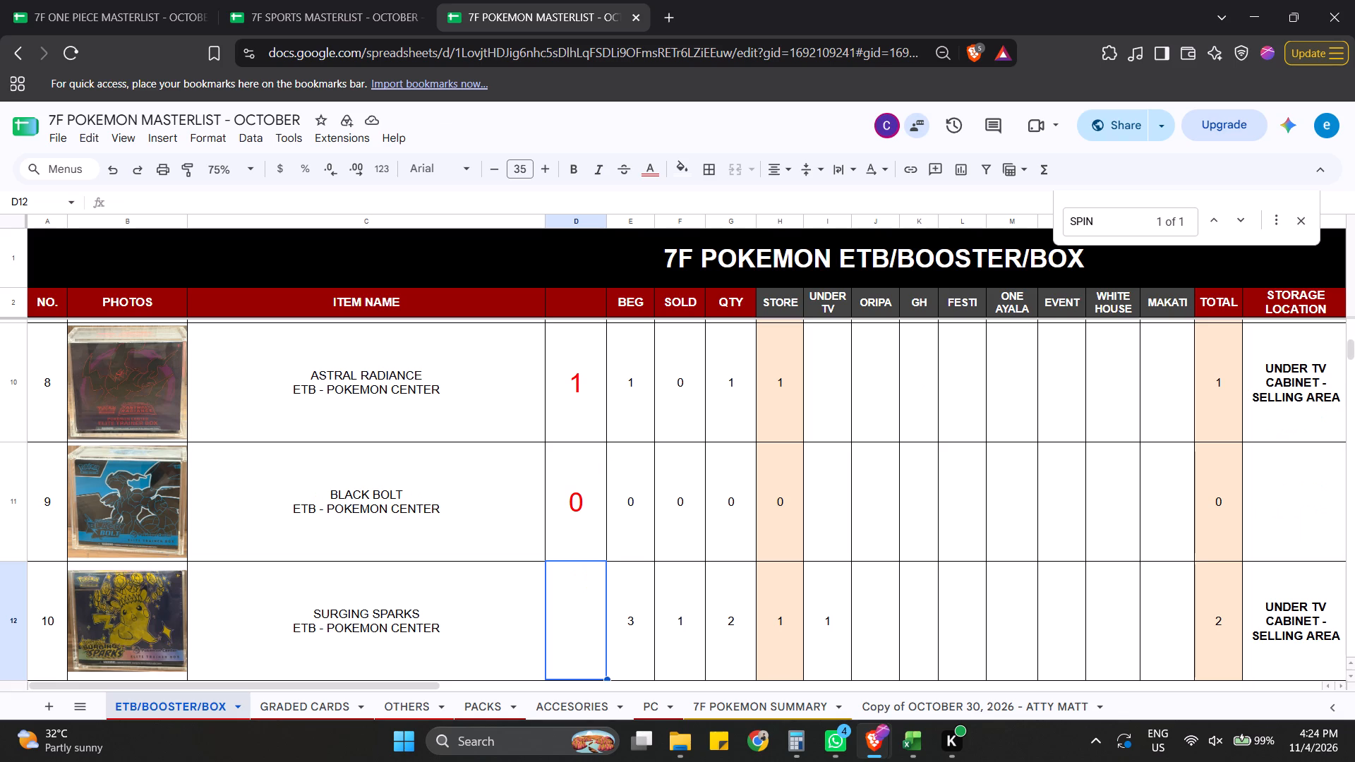
key("1")
key("Down")
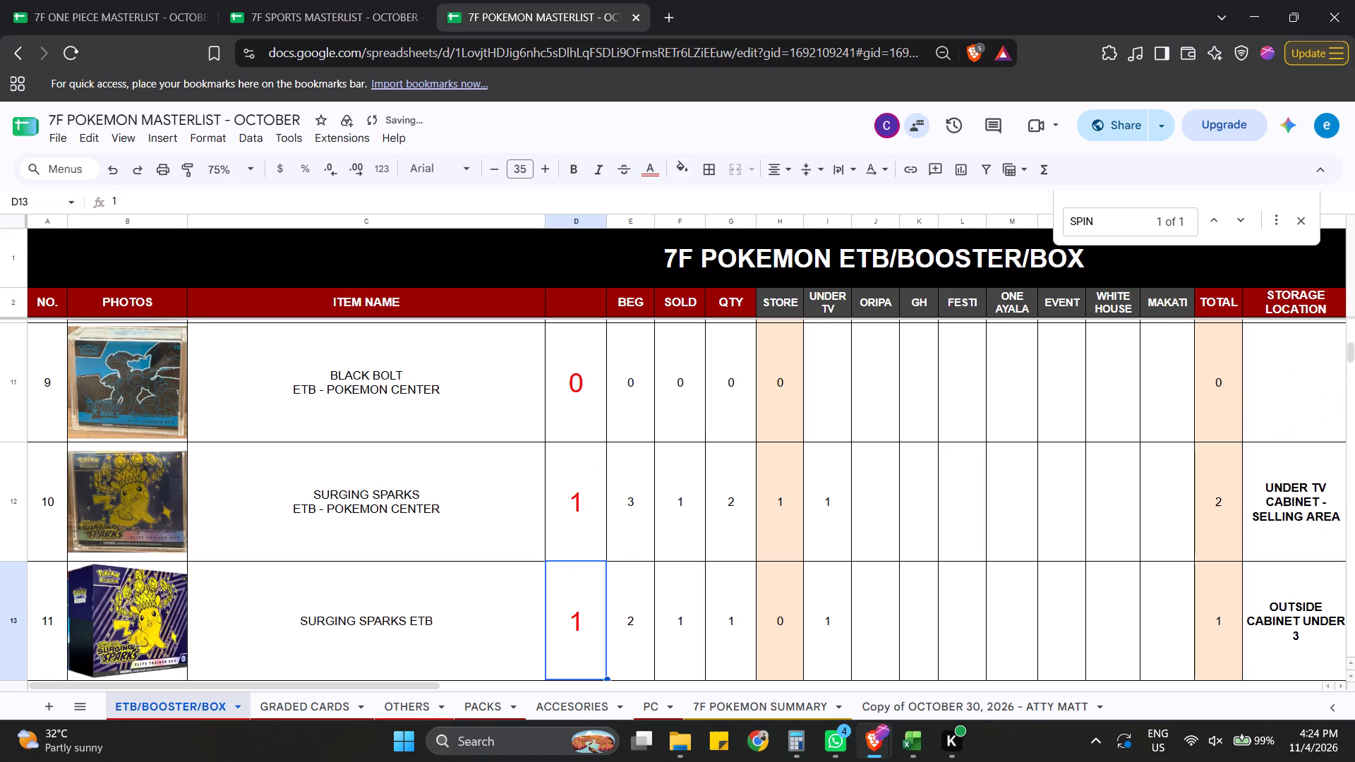
Enter 1 as the red-text count for Chilling Reign ETB - Pokemon Center and Darkness Ablaze ETB.
key("Down")
key("Down")
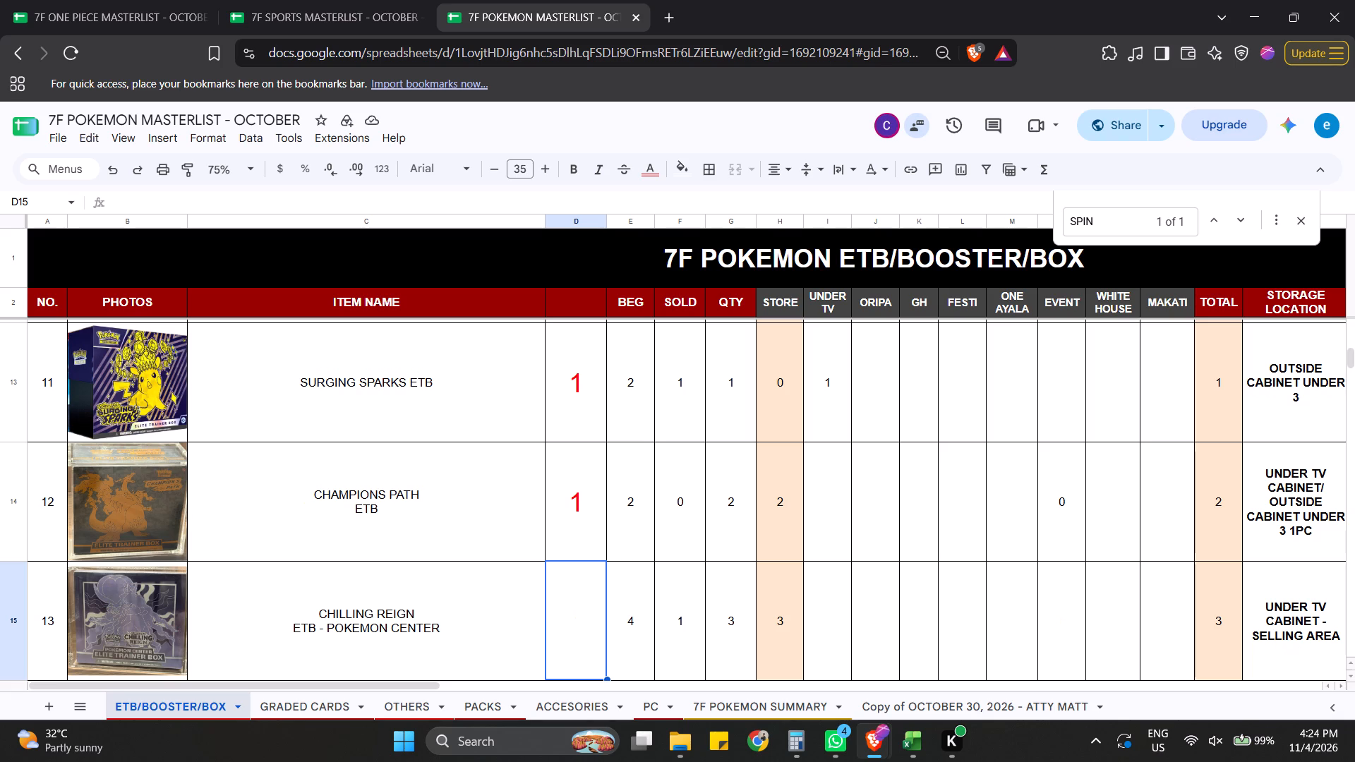
key("1")
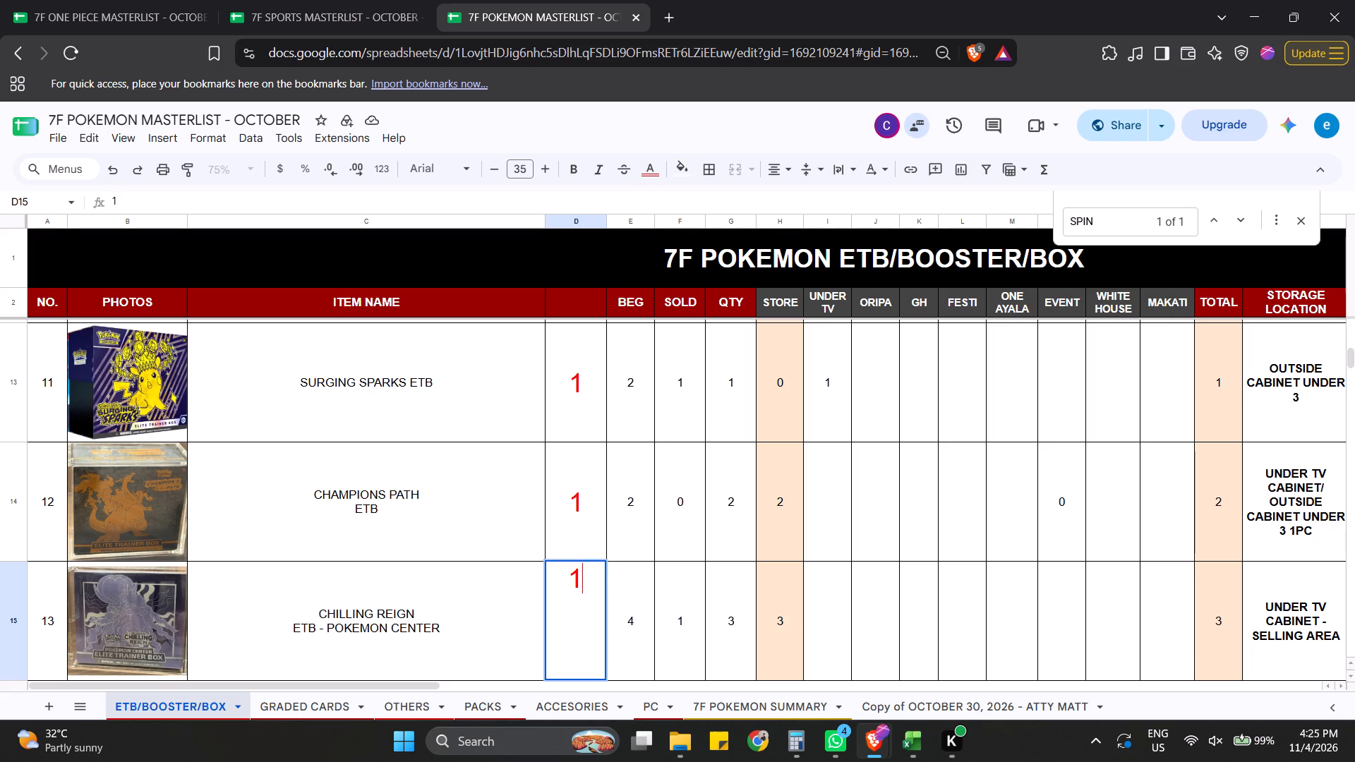
key("Down")
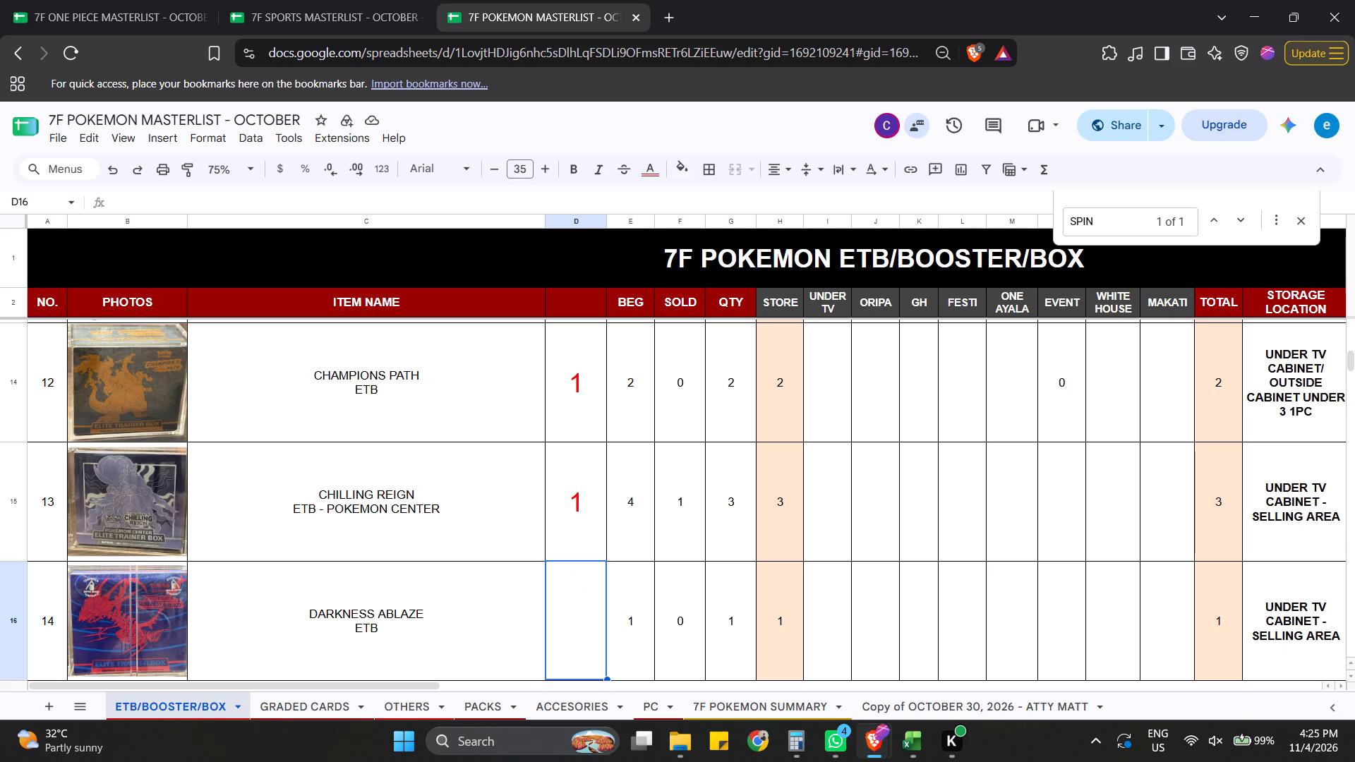
key("1")
key("Down")
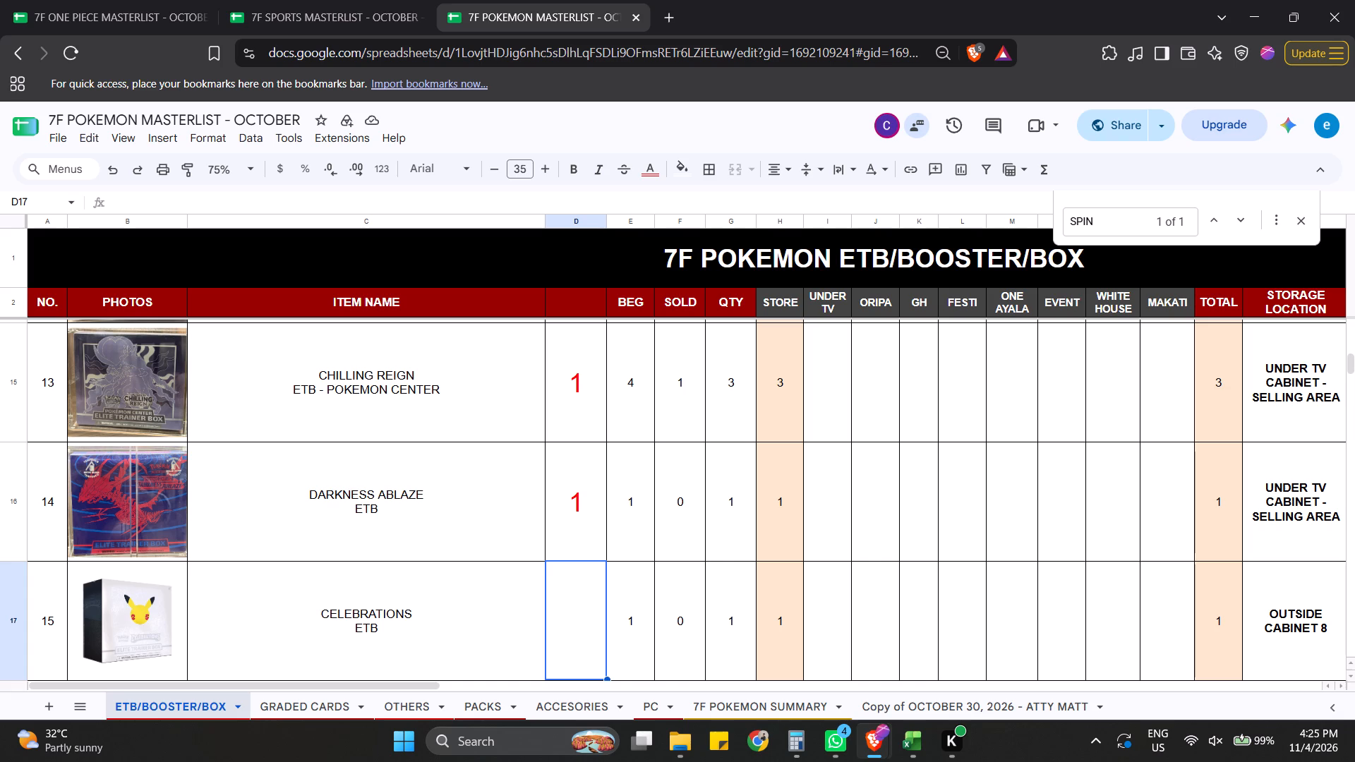
Look through the ETB rows from Celebrations to 151, checking their quantities and storage locations.
key("Down")
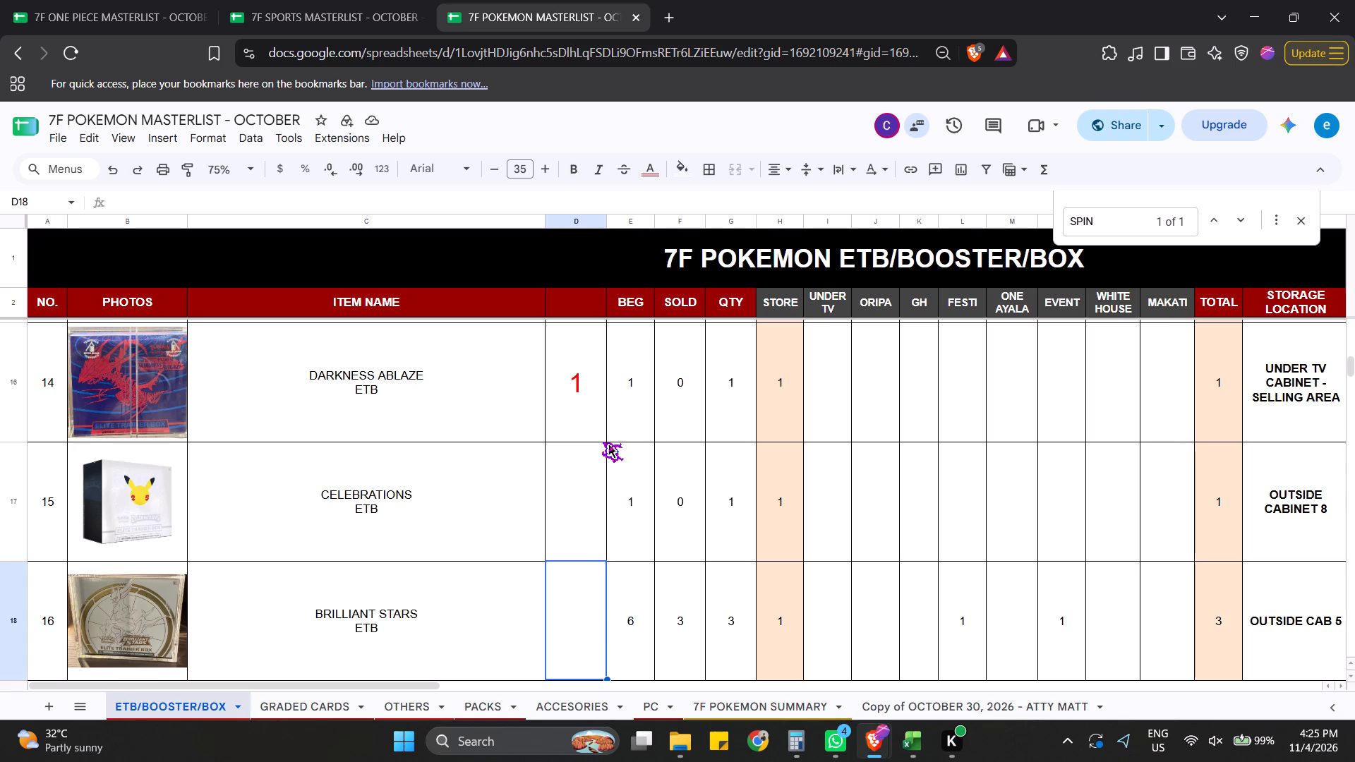
key("Down")
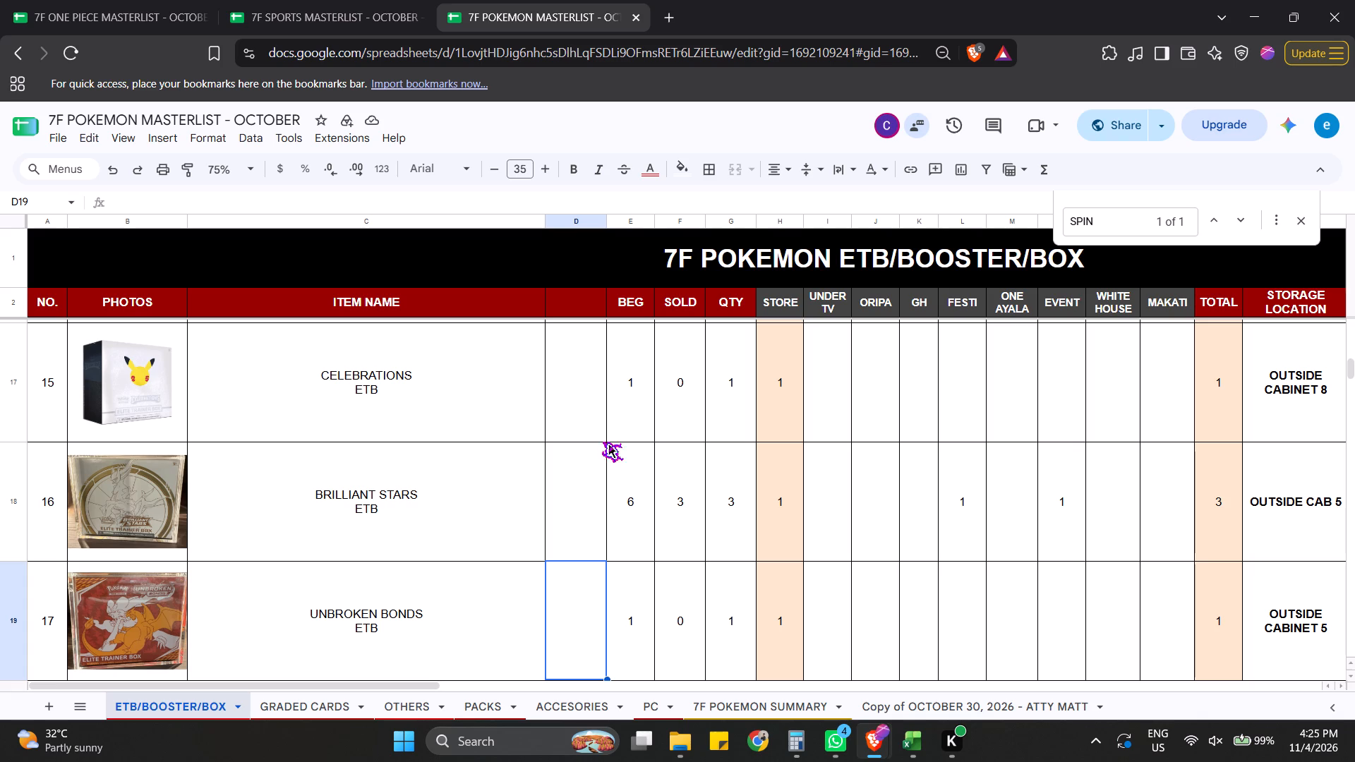
key("Down")
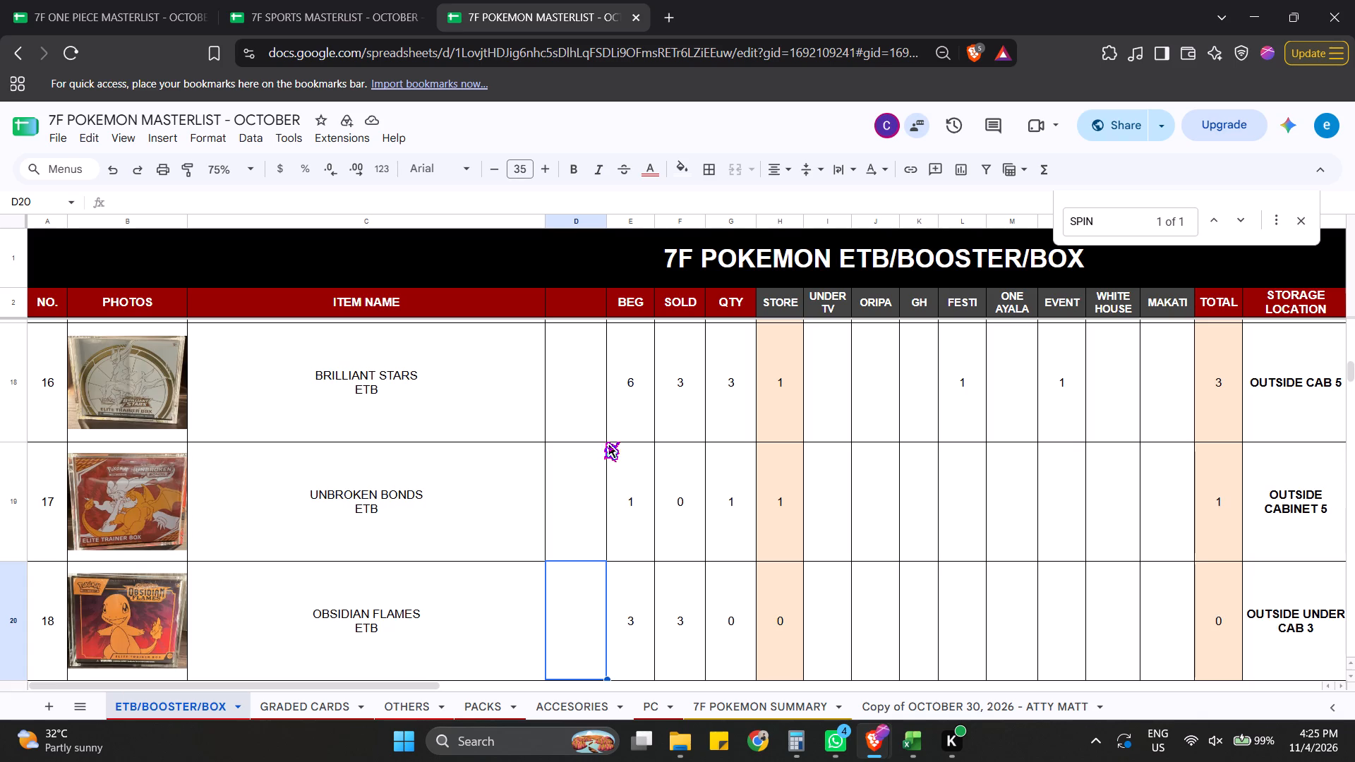
key("Up")
key("Up")
key("Up")
key("Up")
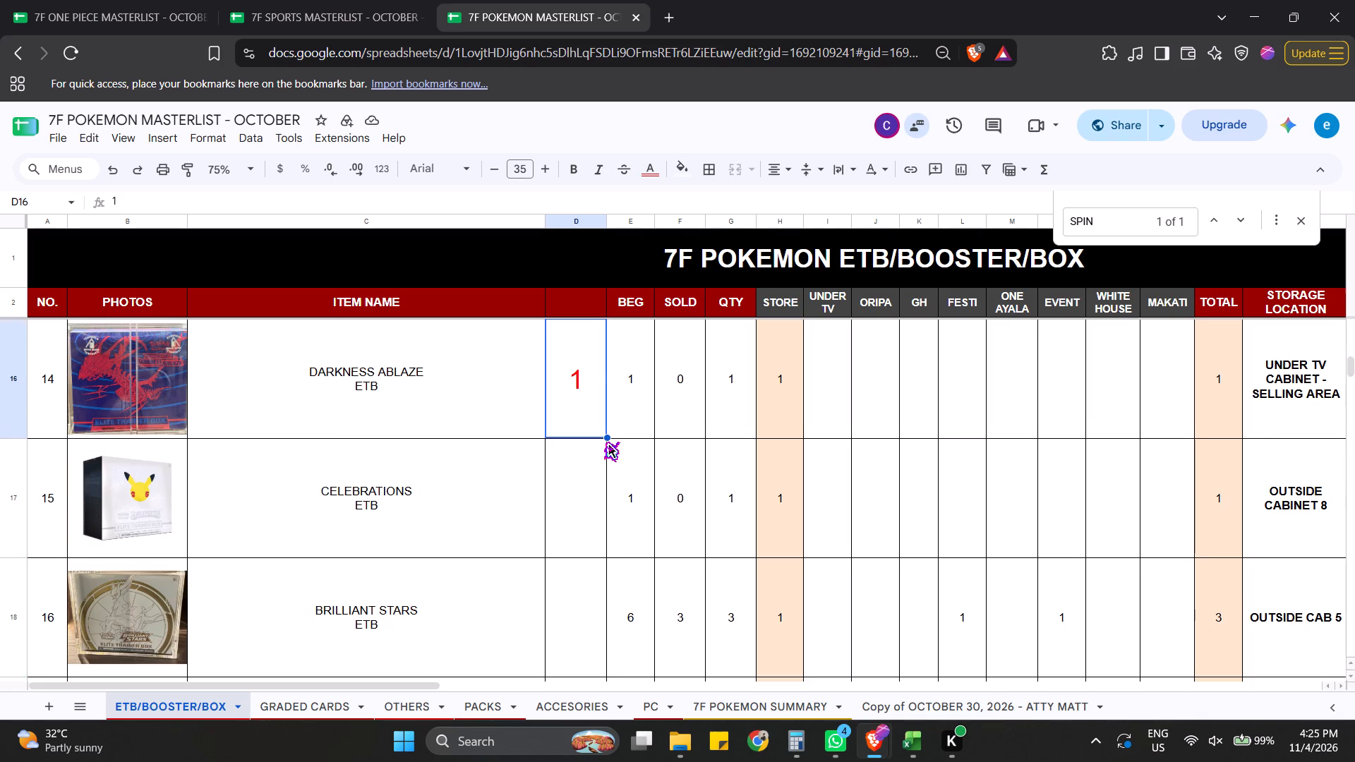
key("Down")
key("Down")
key("Down")
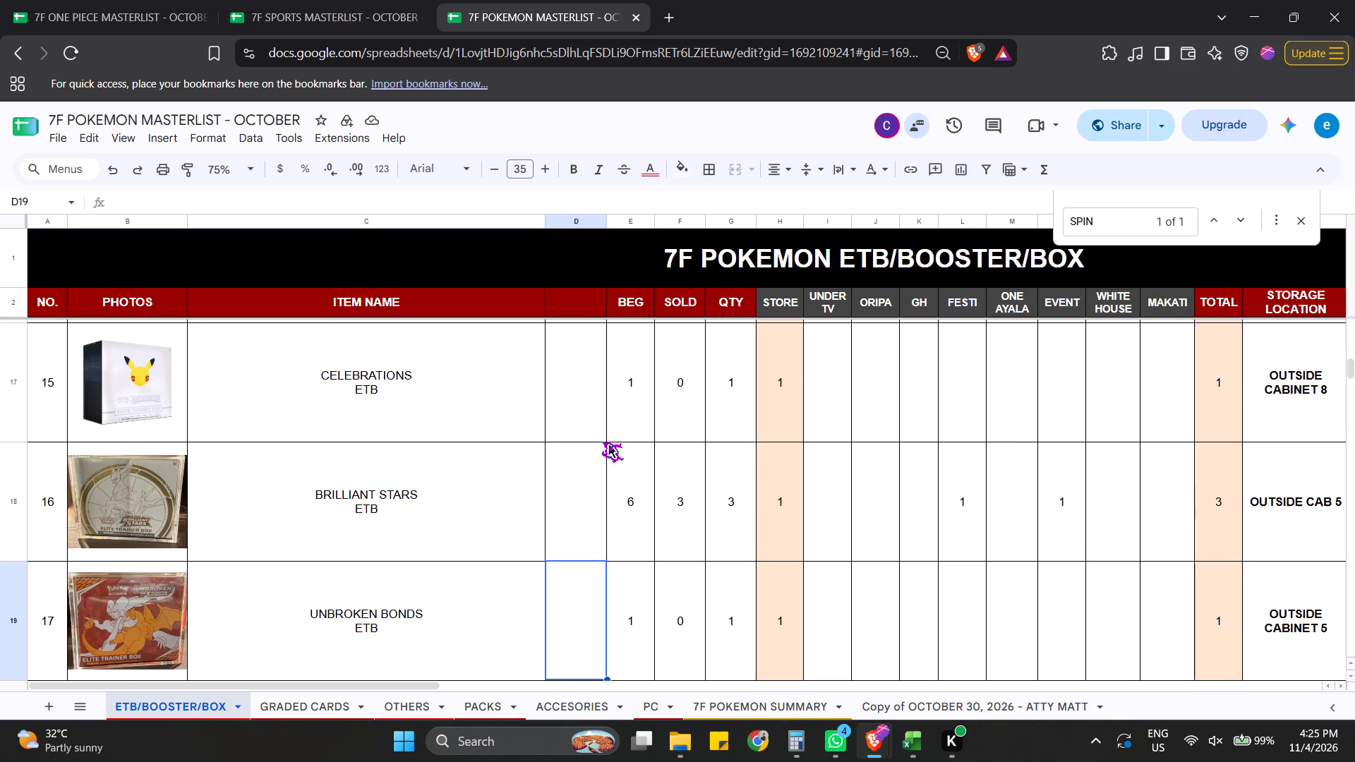
key("Down")
key("Down")
key("Up")
key("Down")
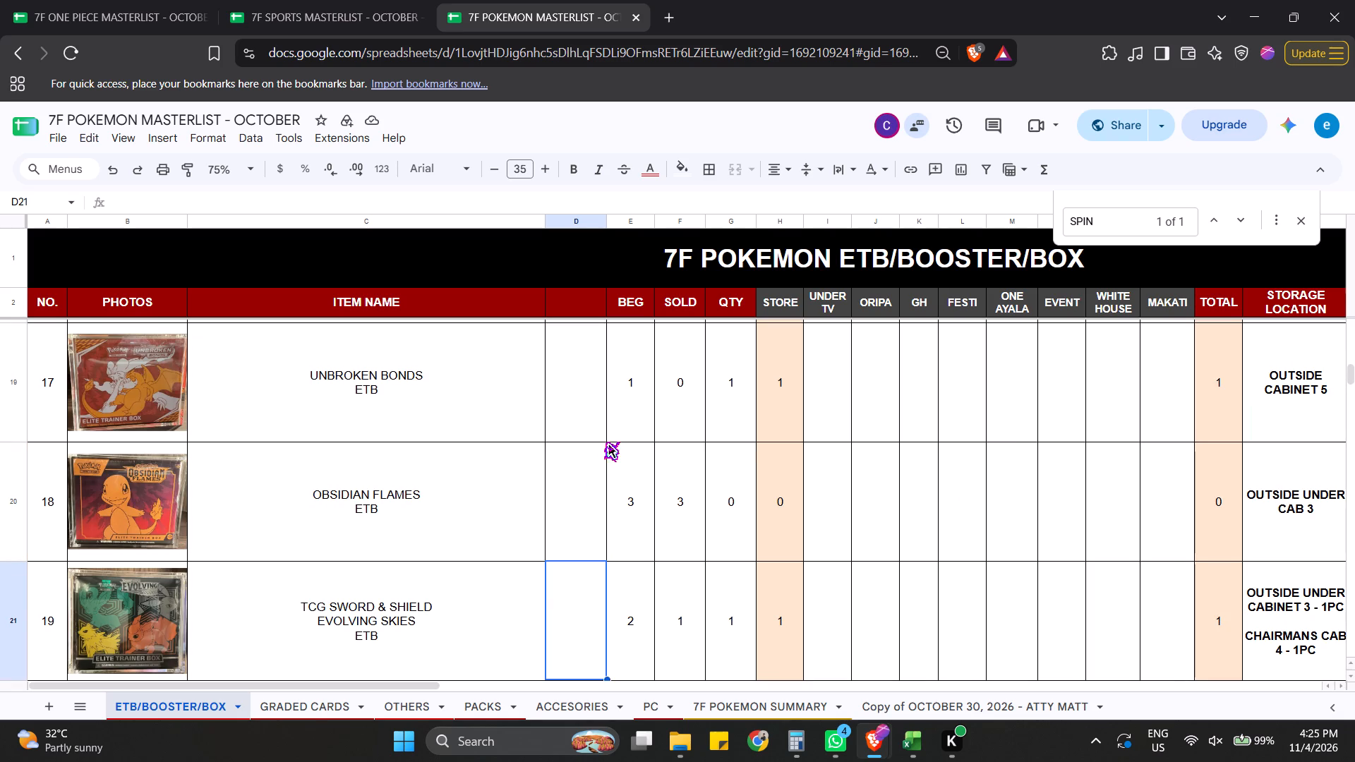
key("Down")
key("Down")
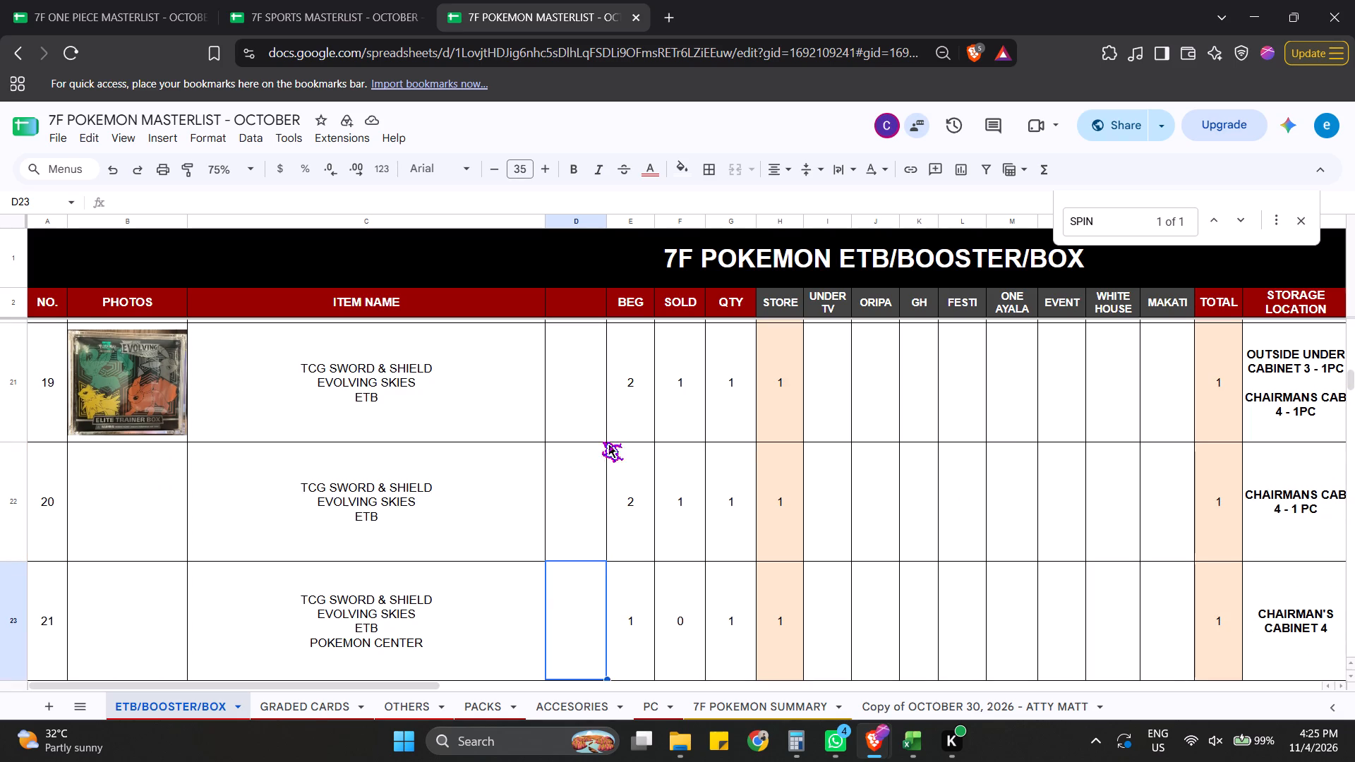
key("Down")
key("Down")
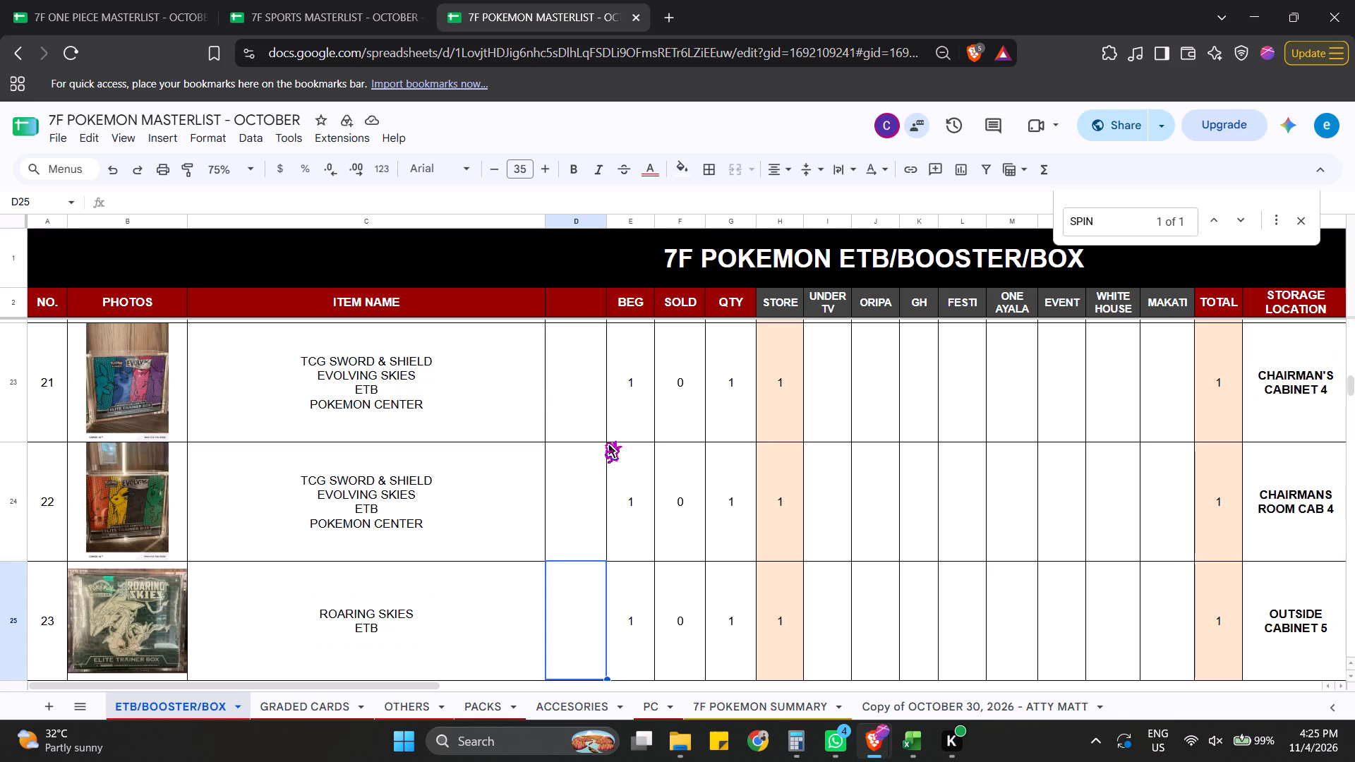
key("Down")
key("Down")
key("Down")
key("Down")
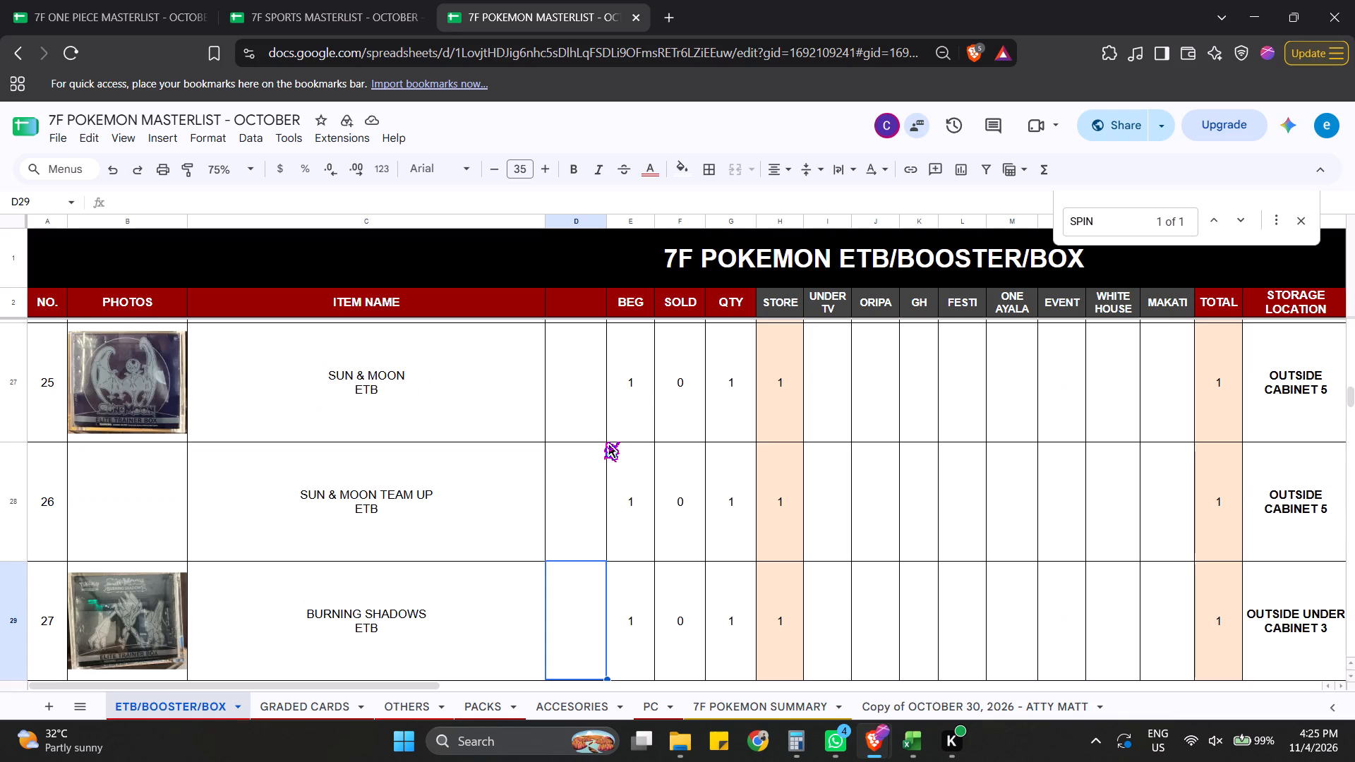
key("Down")
key("Down")
key("Down")
key("Down")
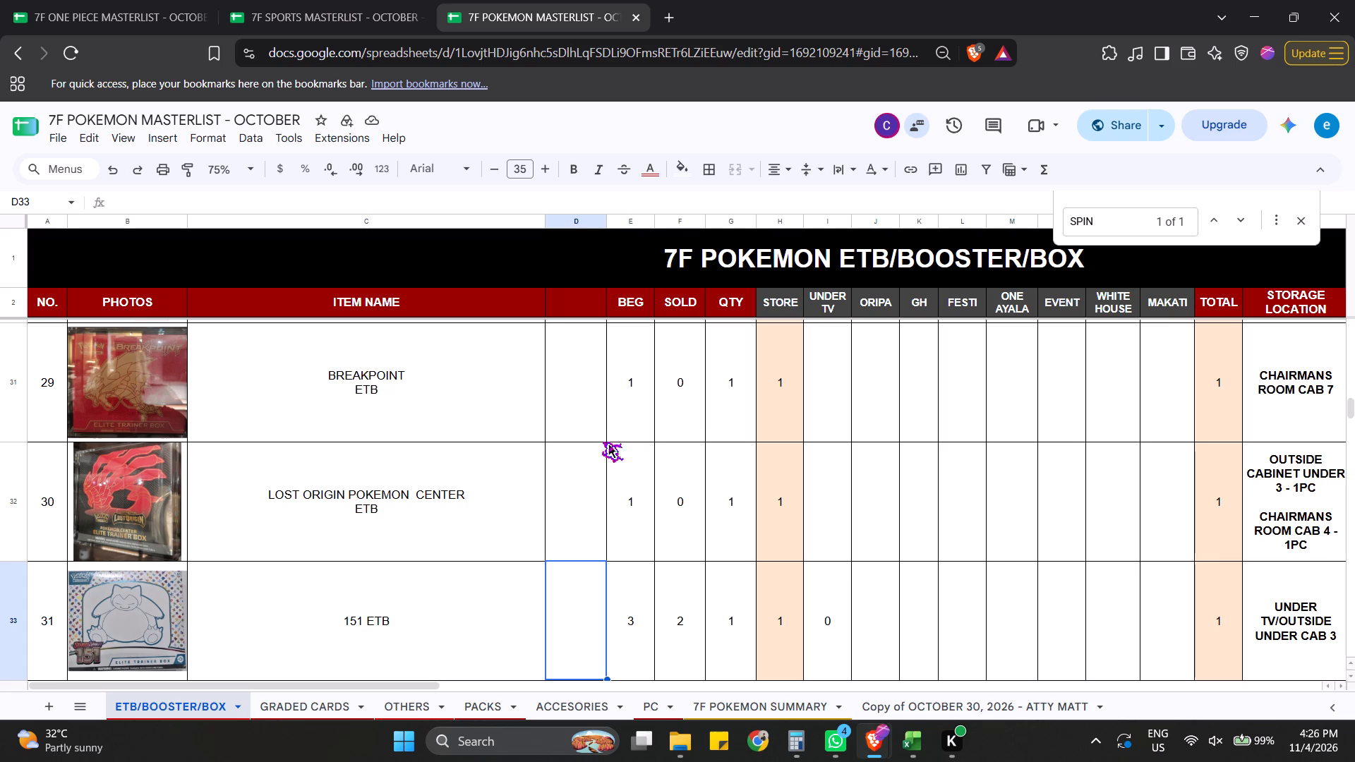
Remove the "UNDER TV/" part from the 151 ETB's storage location, leaving OUTSIDE UNDER CAB 3.
left_click(1312, 615)
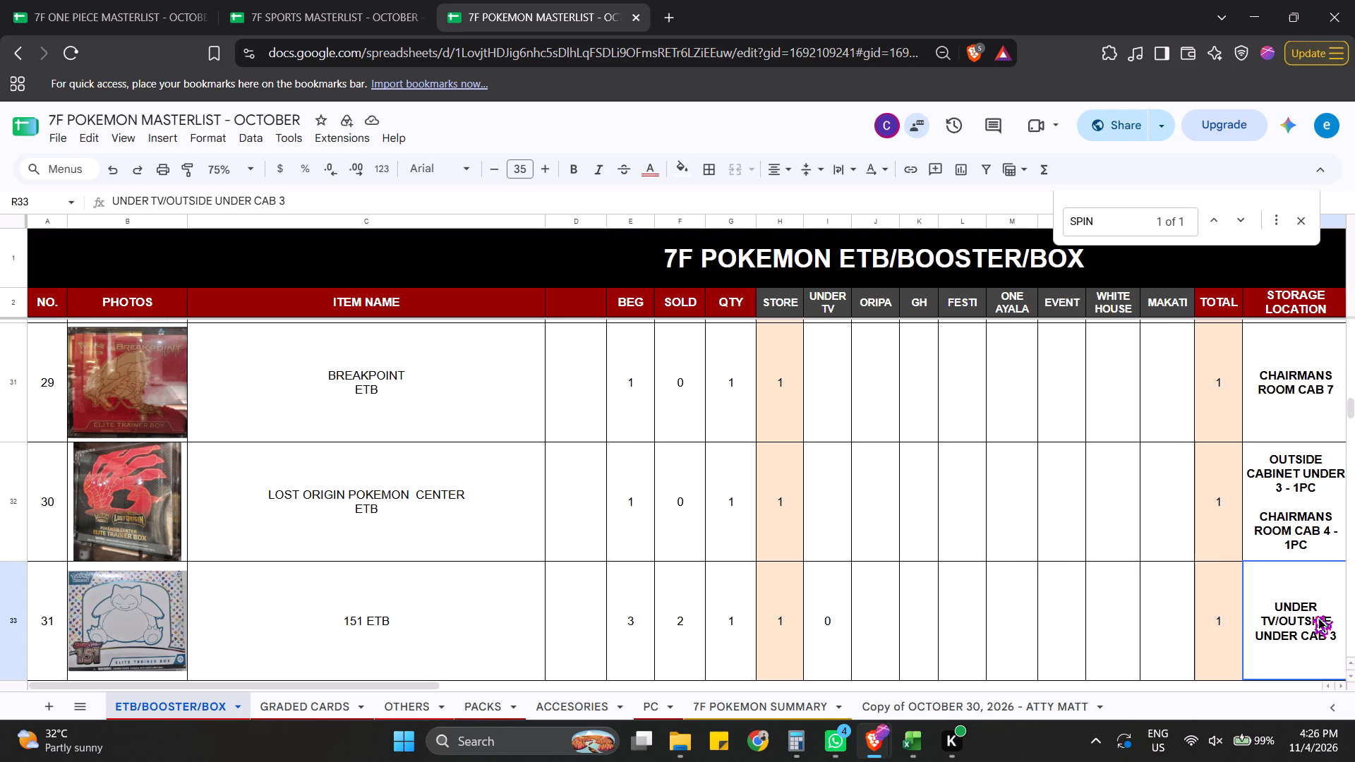
left_click(1301, 618)
left_click(1296, 619)
left_click(1289, 607)
double_click(1284, 617)
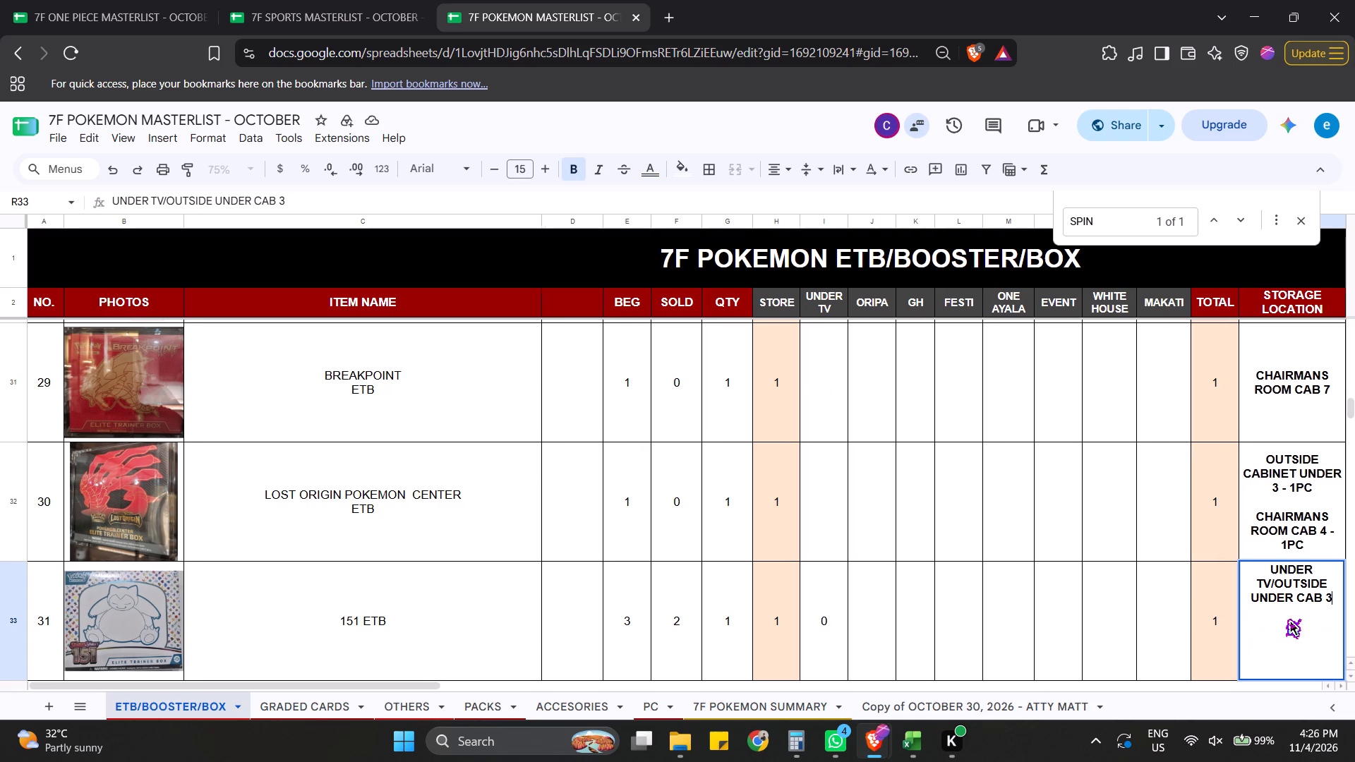
left_click(1274, 588)
key("BackSpace")
key("BackSpace")
key("BackSpace")
key("BackSpace")
key("BackSpace")
key("BackSpace")
key("BackSpace")
key("BackSpace")
key("BackSpace")
key("BackSpace")
key("BackSpace")
key("BackSpace")
key("BackSpace")
key("BackSpace")
key("BackSpace")
key("BackSpace")
key("BackSpace")
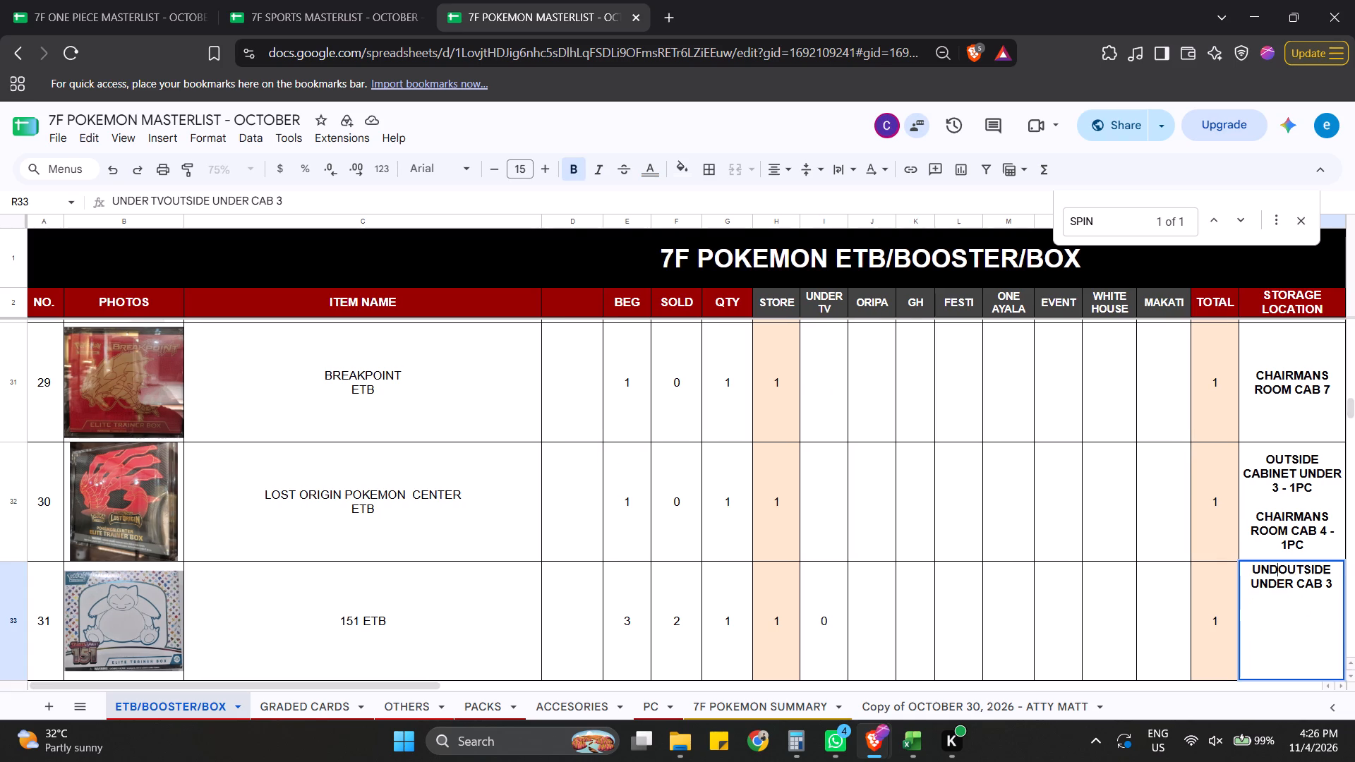
left_click(781, 614)
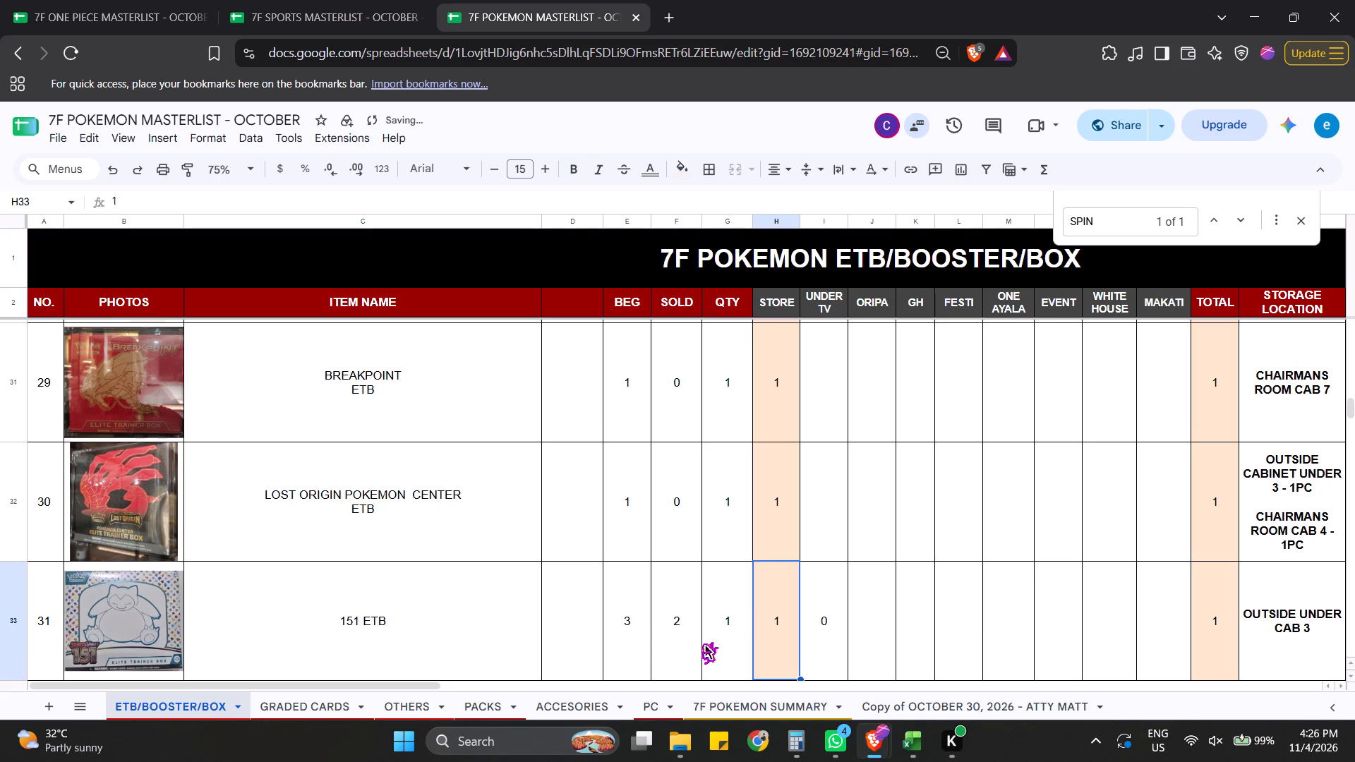
Remove the "/UNDER TV" part from the Prismatic Evolution ETB's storage location, leaving OUTSIDE CAB UNDER 3.
left_click(634, 624)
left_click(588, 621)
left_click(673, 625)
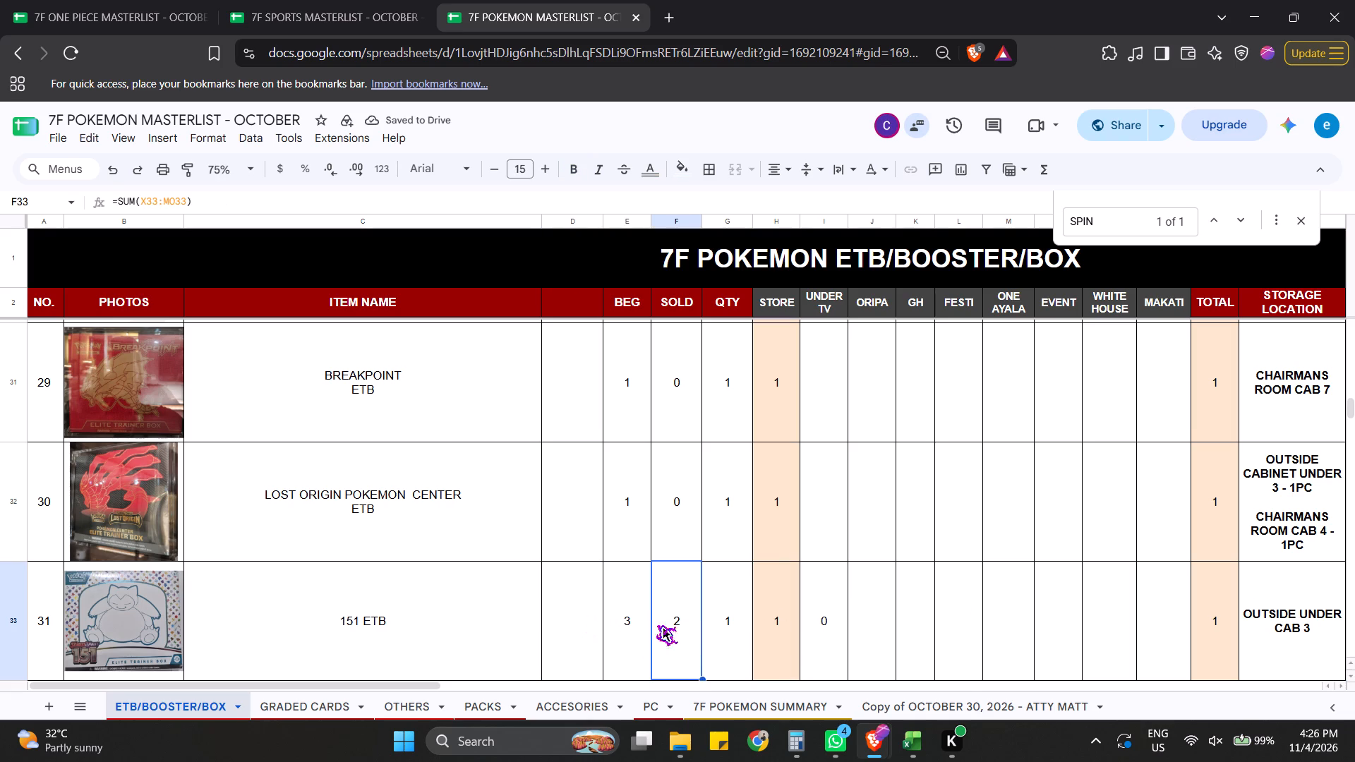
left_click(589, 618)
key("Down")
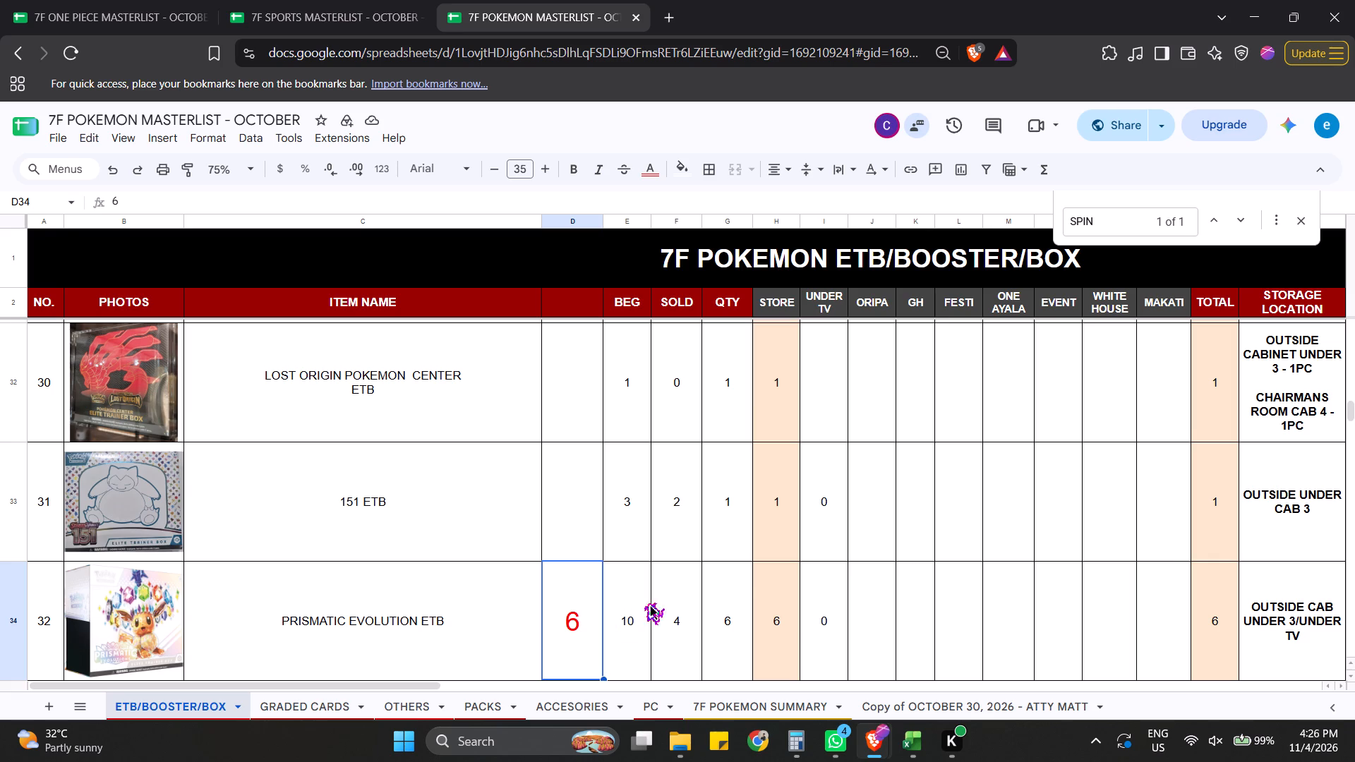
left_click(1311, 644)
double_click(1309, 639)
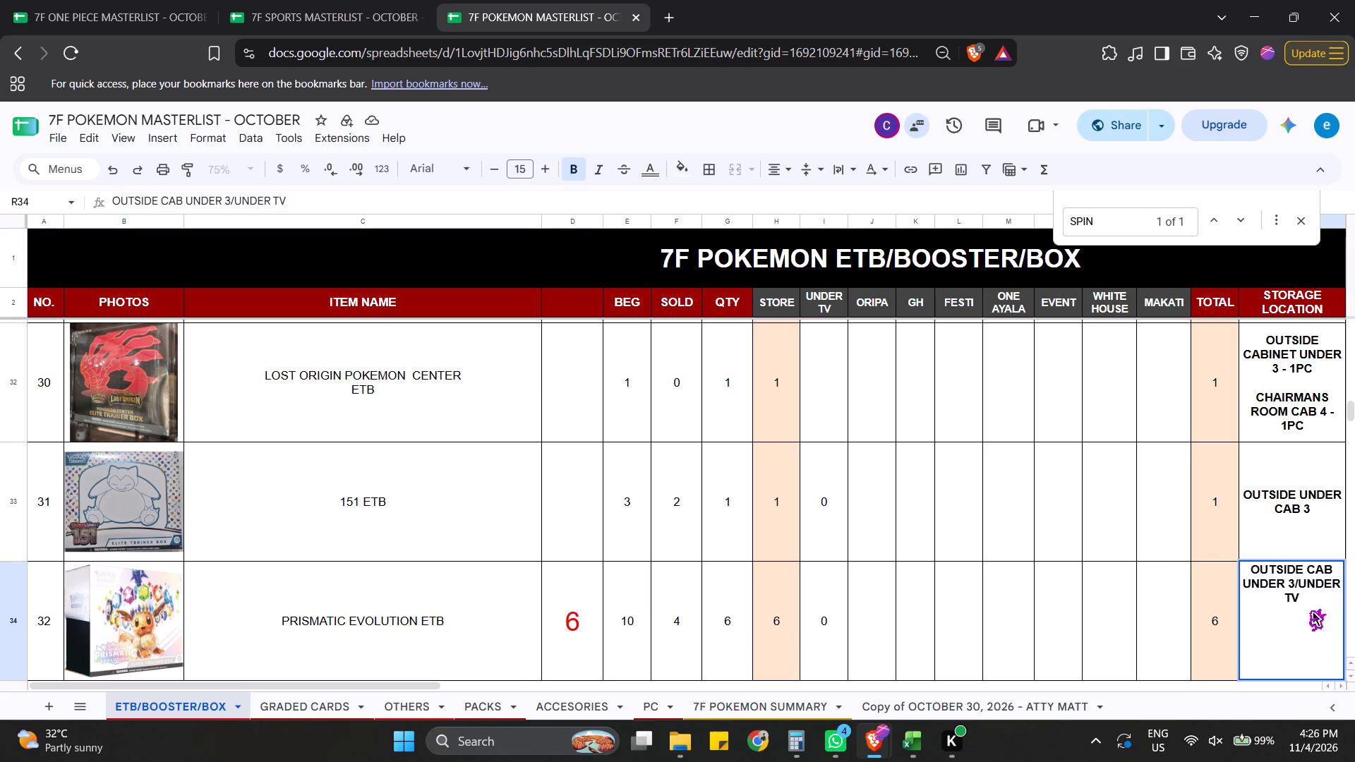
key("BackSpace")
key("BackSpace")
key("BackSpace")
key("BackSpace")
key("BackSpace")
key("BackSpace")
key("BackSpace")
key("BackSpace")
key("BackSpace")
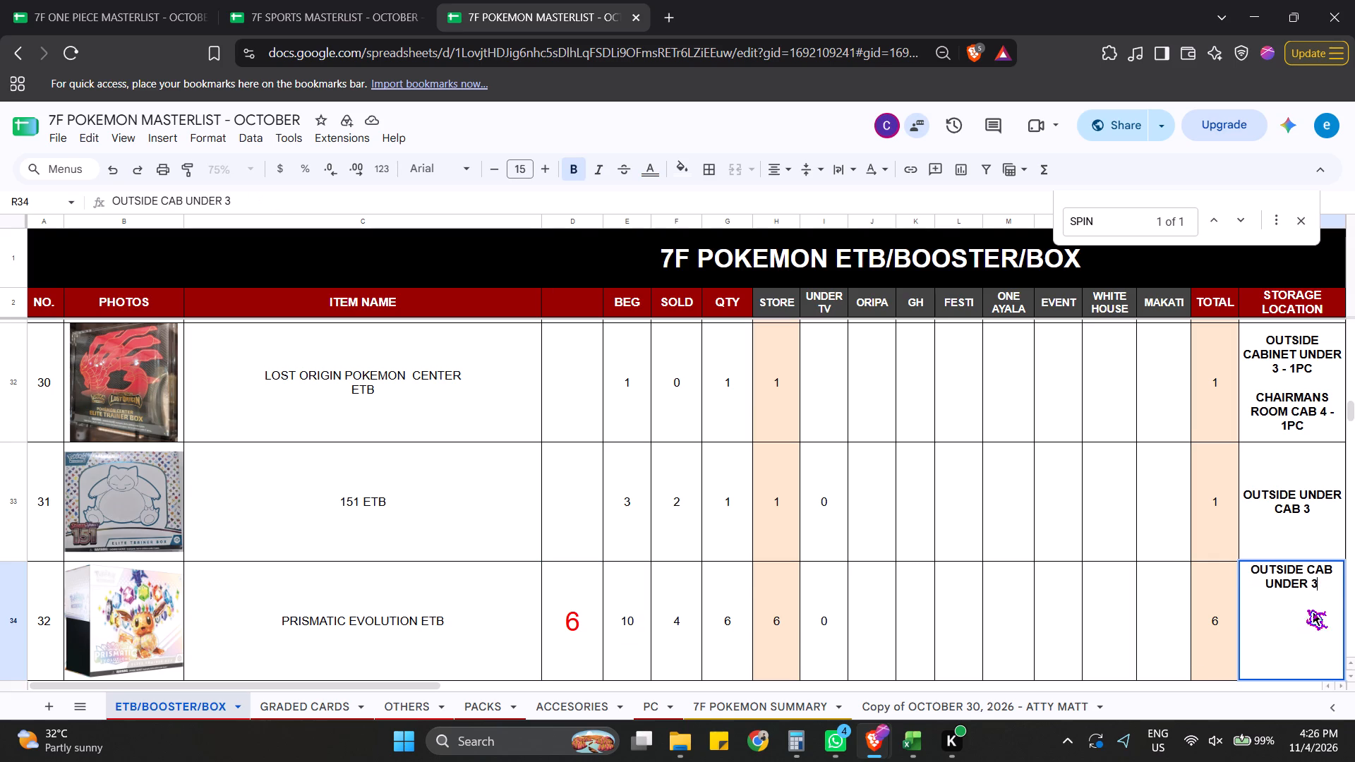
key("Return")
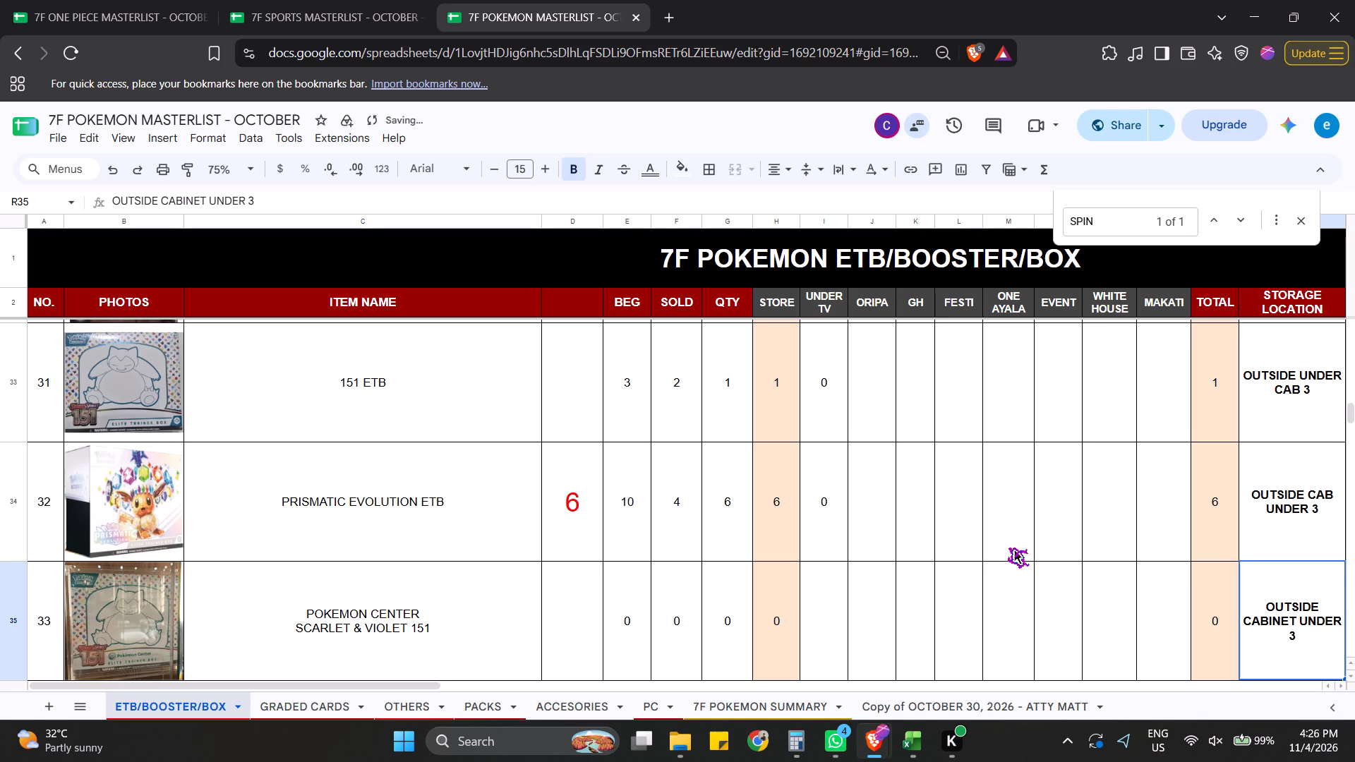
Enter 1 as the red-text count for Chaos Rising Pokemon Center.
left_click(582, 528)
key("Down")
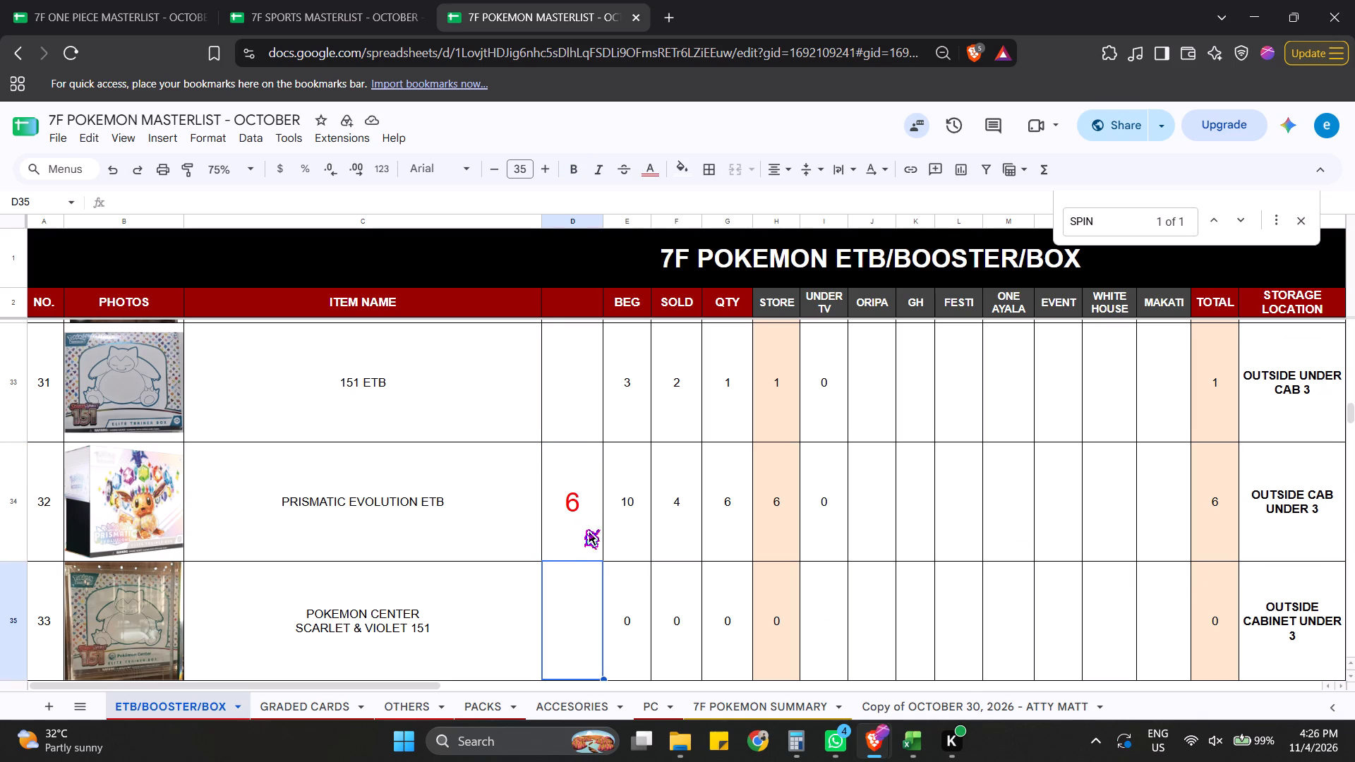
key("Down")
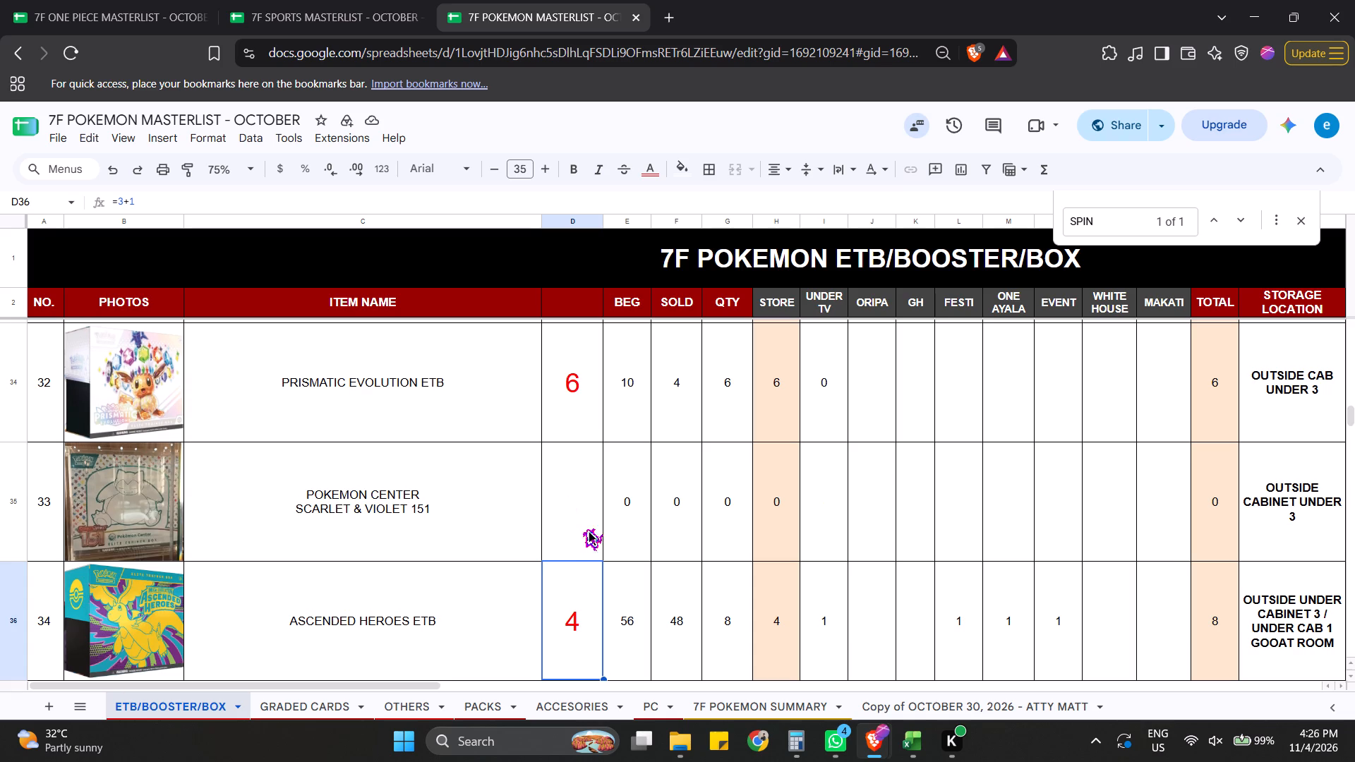
key("Down")
key("Down")
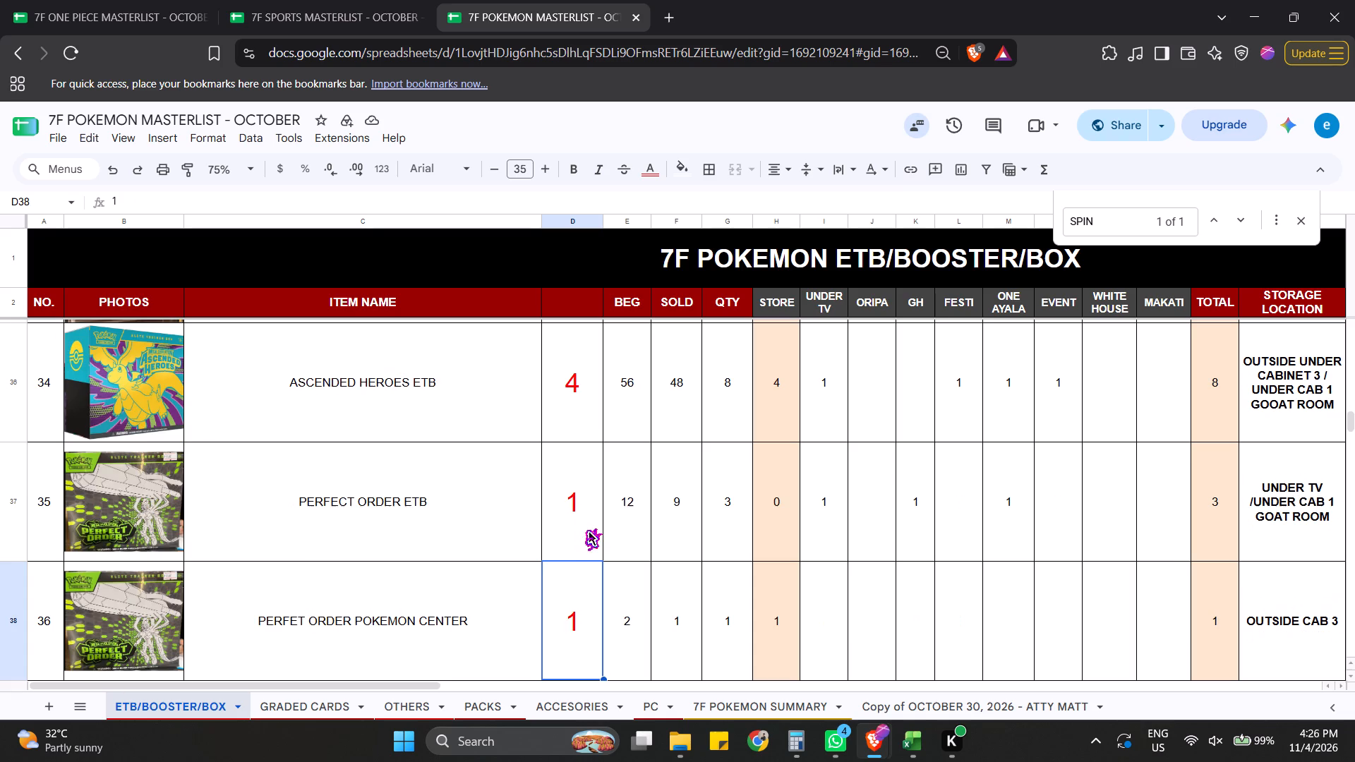
key("Down")
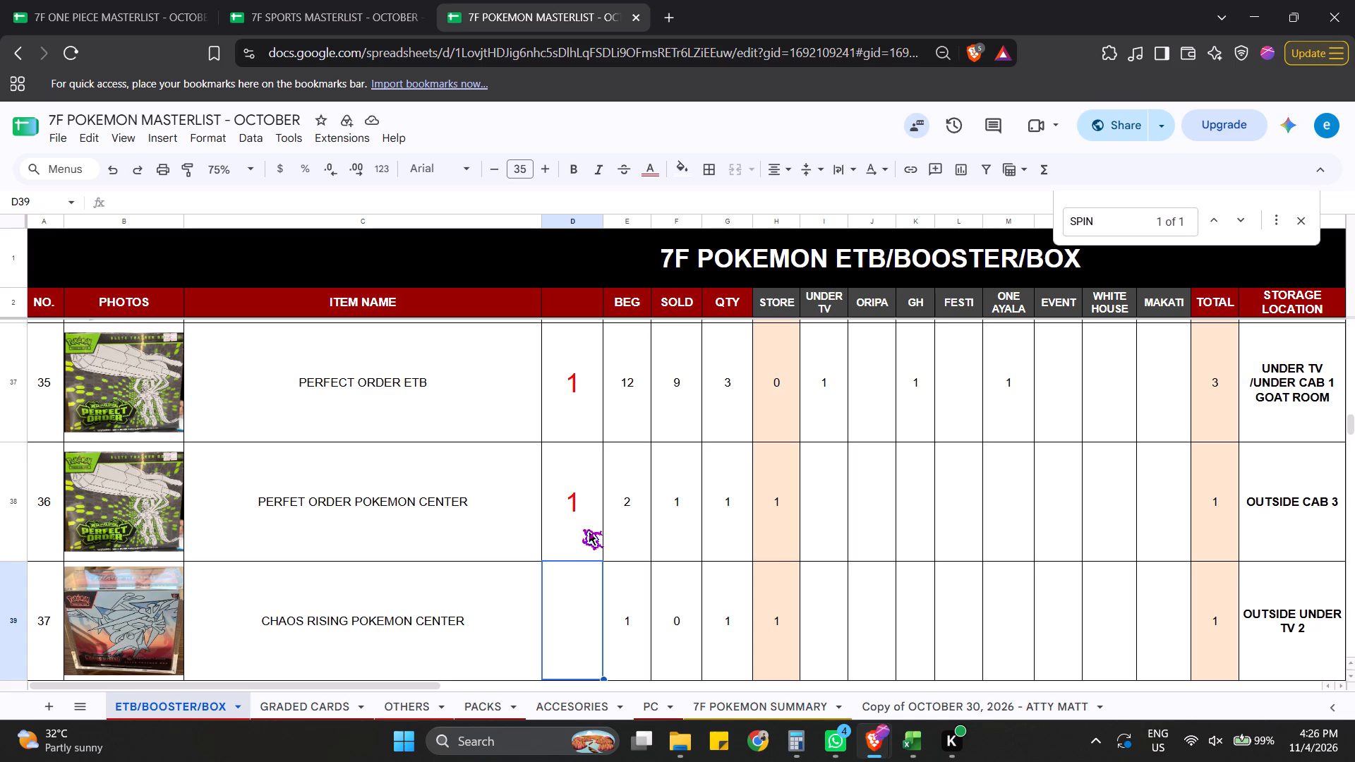
key("Down")
key("Up")
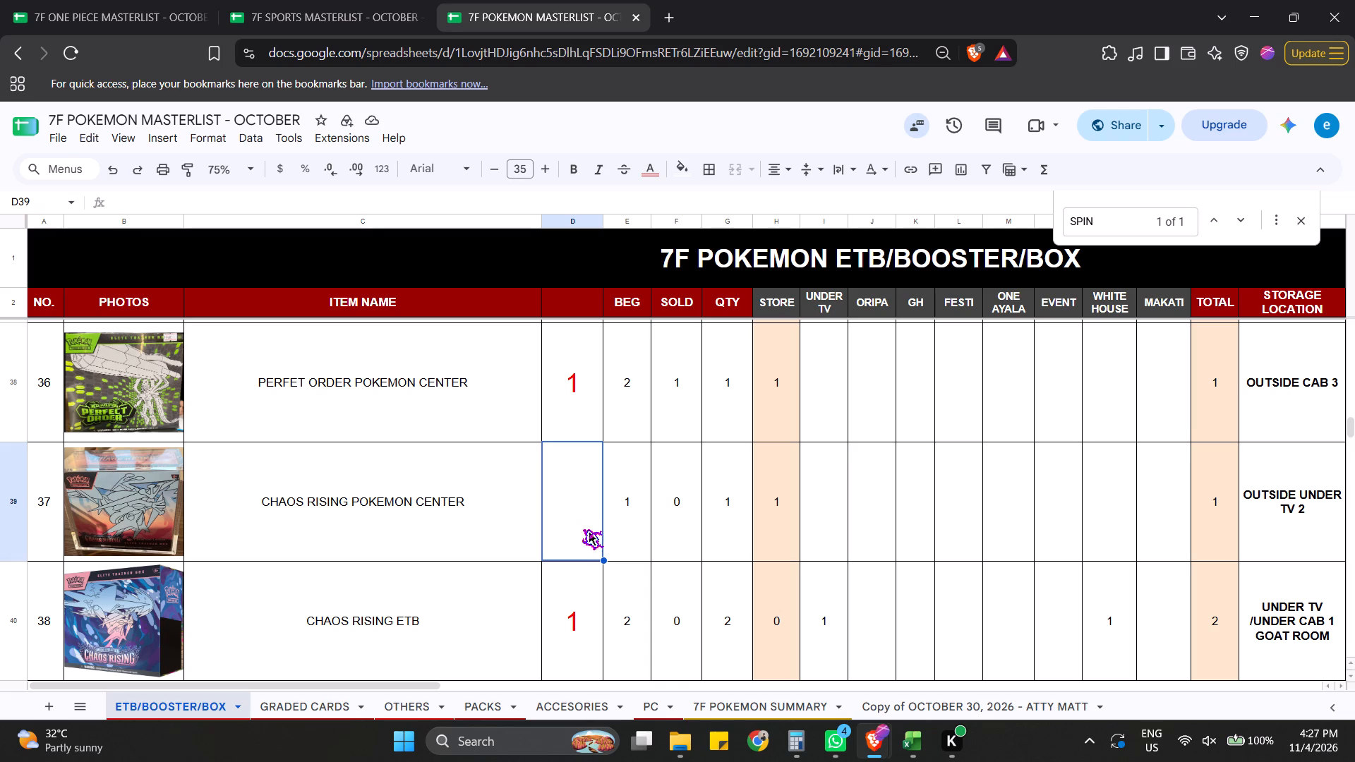
key("1")
key("Down")
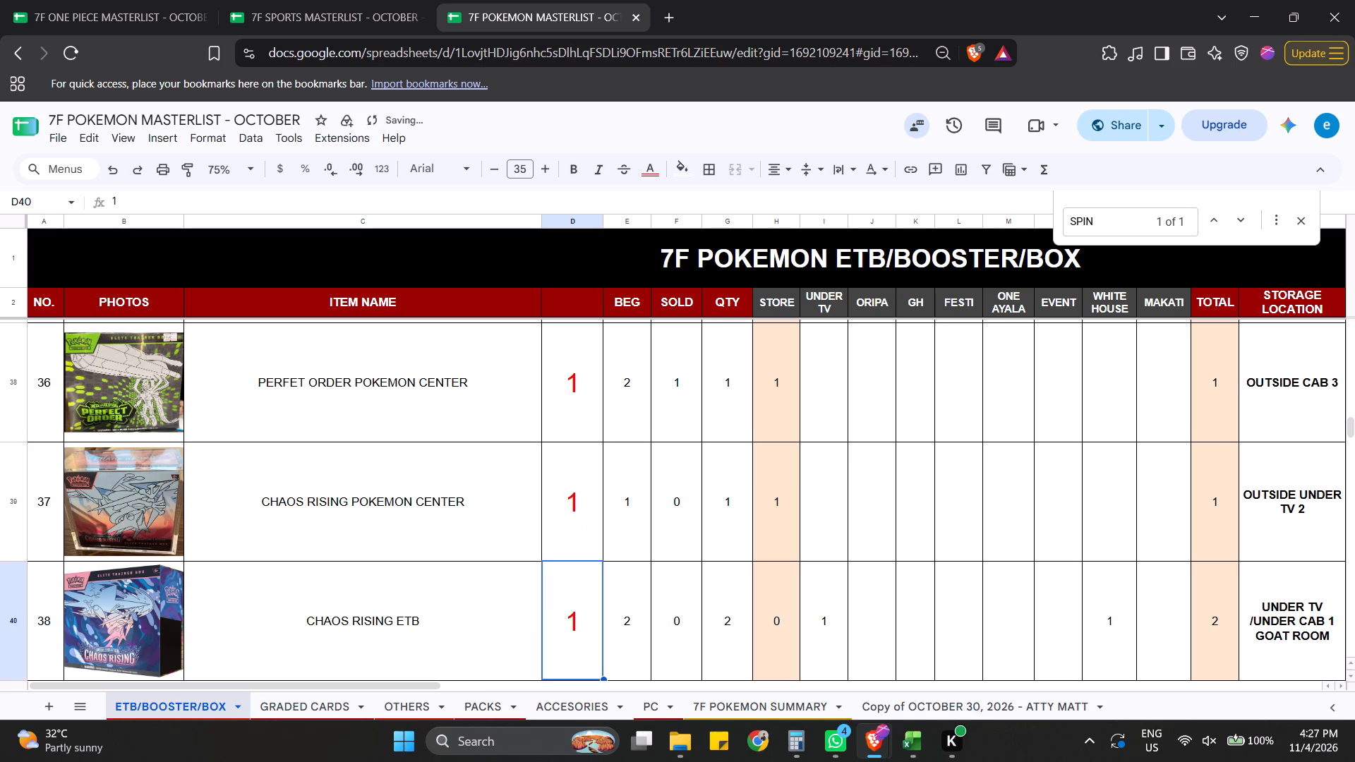
Change the red-text count for the 30th Celebration ETB to the formula =3+1.
key("Down")
key("Down")
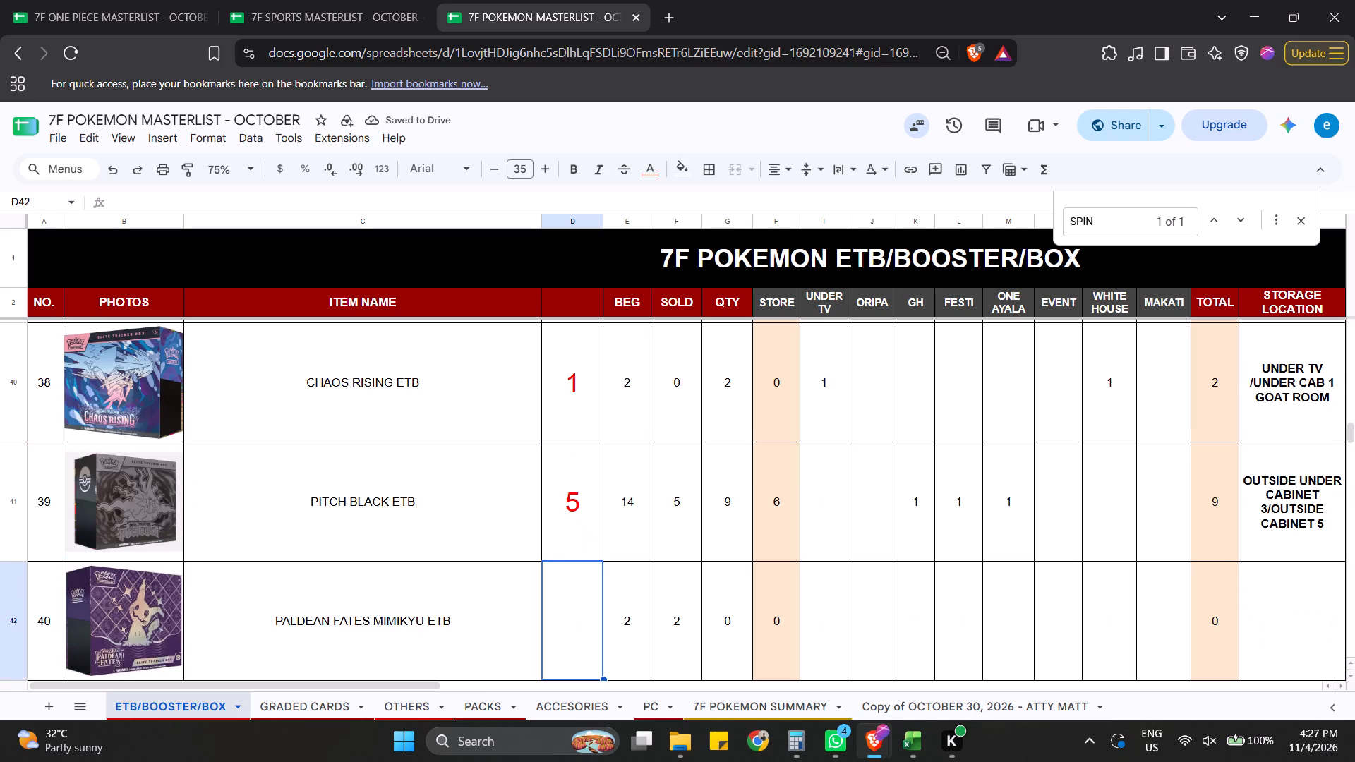
key("Down")
key("Up")
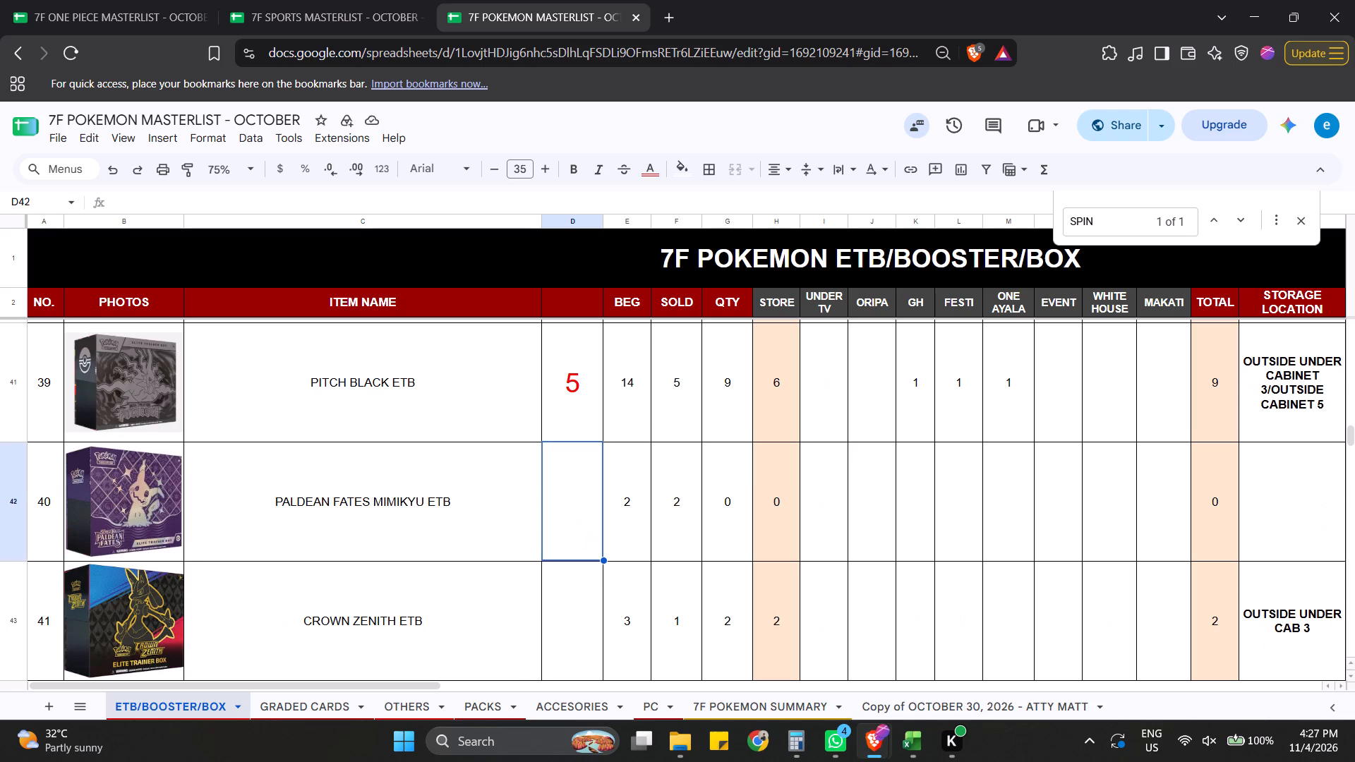
key("Down")
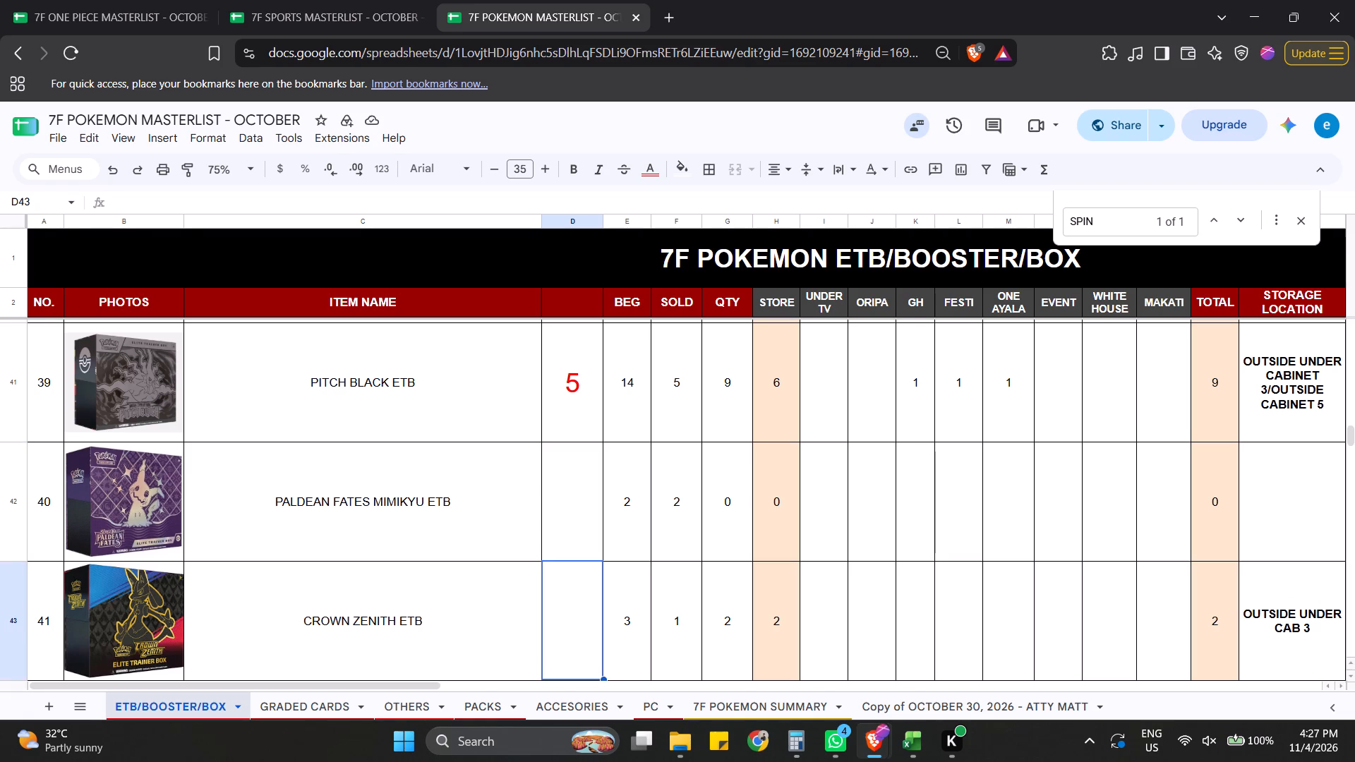
key("Down")
key("Down")
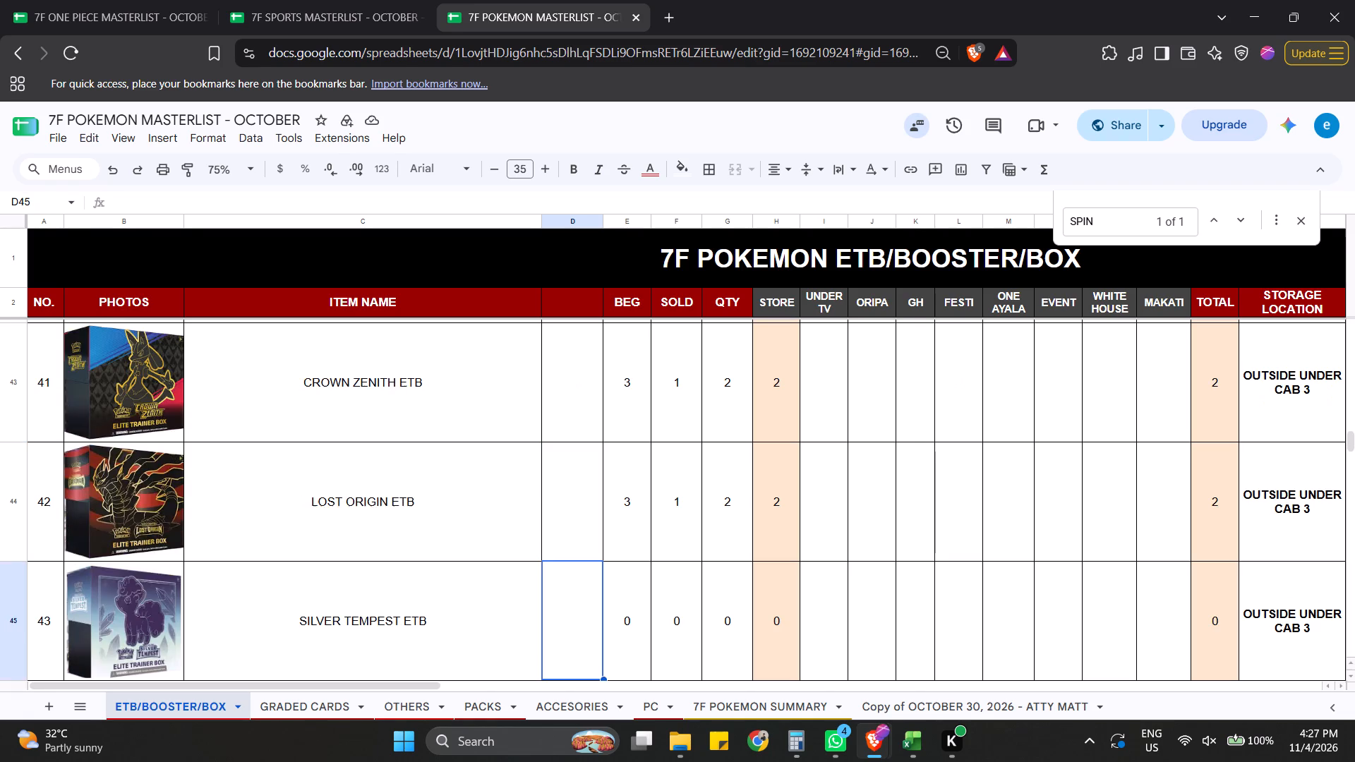
key("Down")
key("Down")
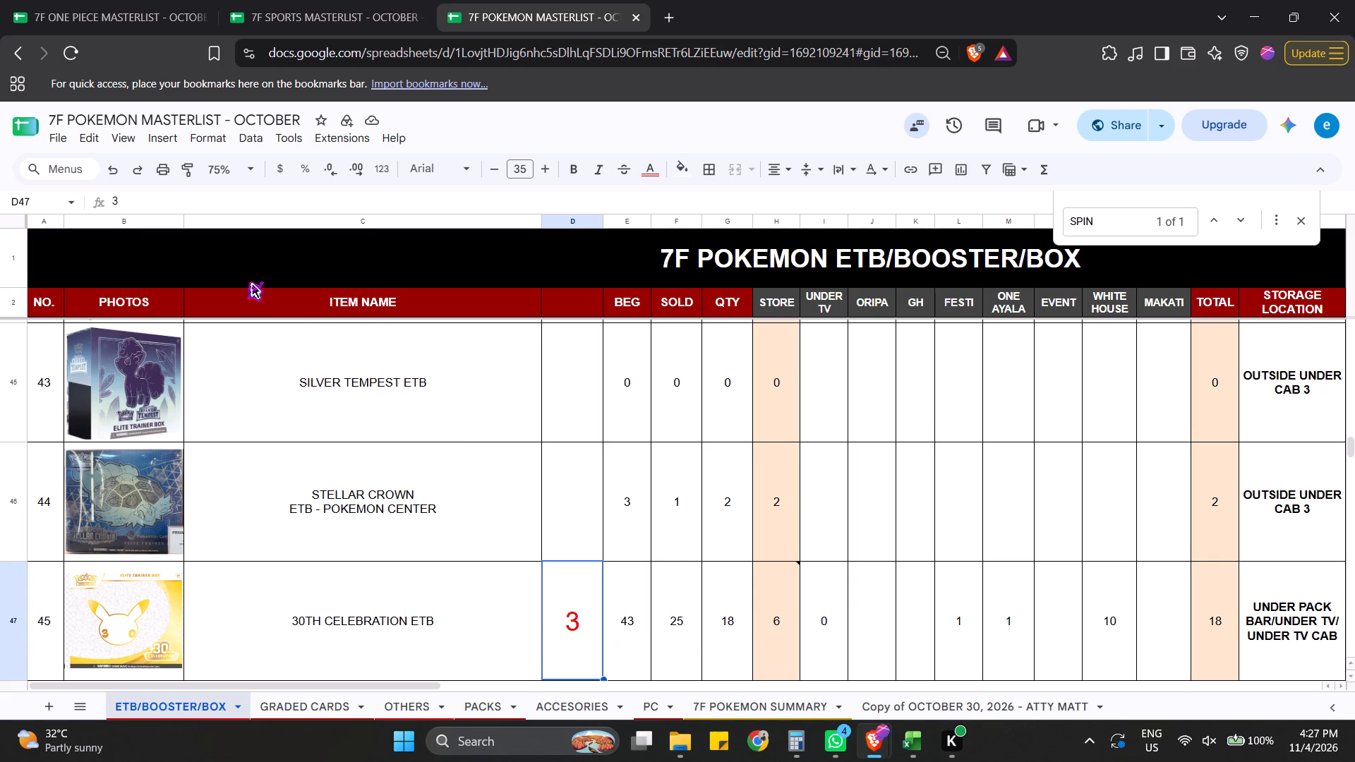
left_click(181, 206)
key("Left")
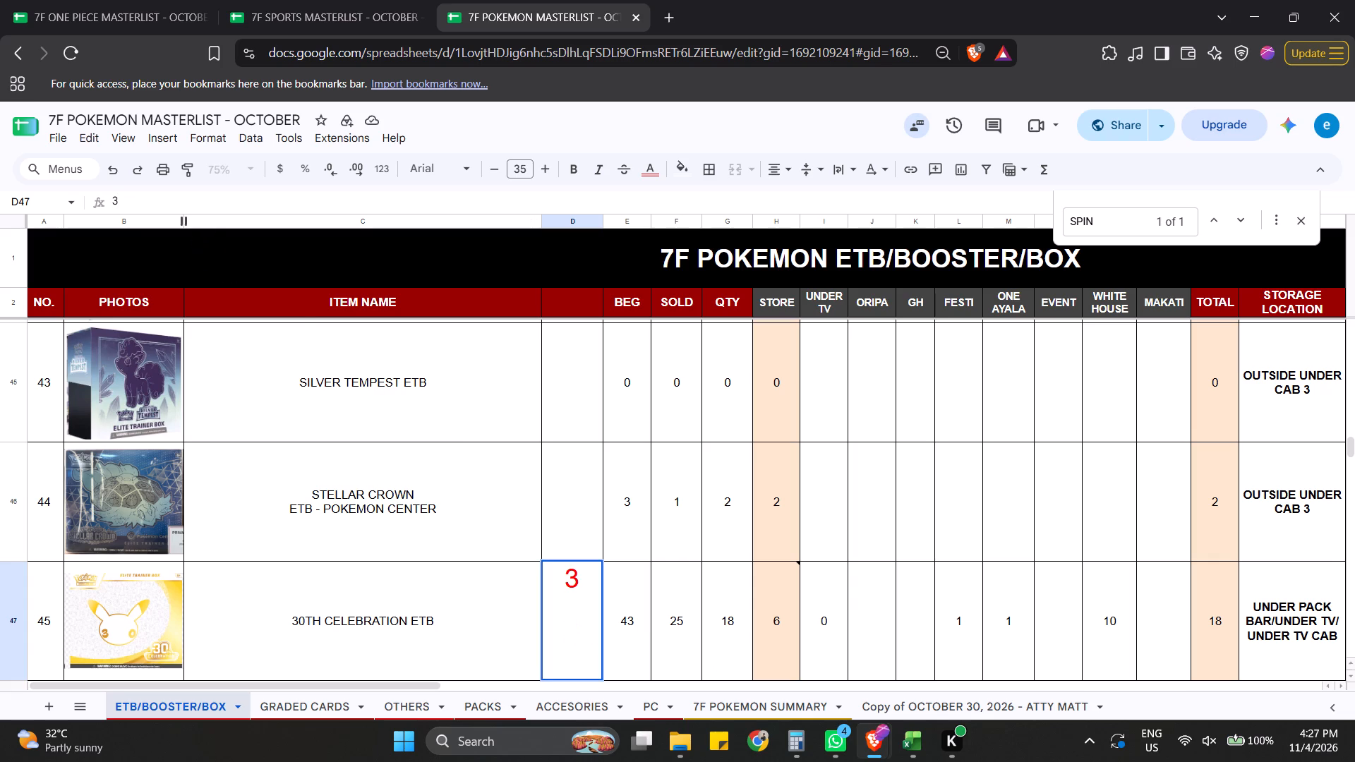
key("equal")
key("Right")
key("shift+plus")
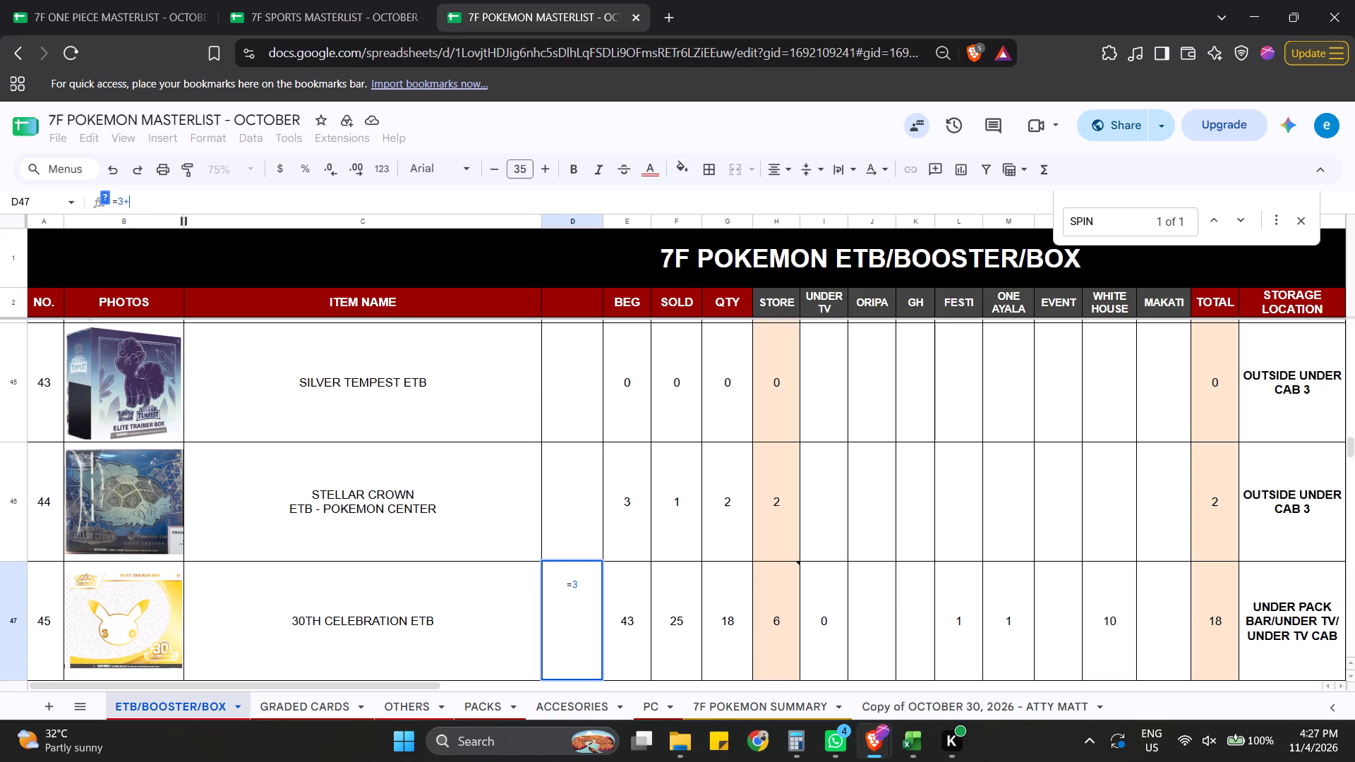
key("1")
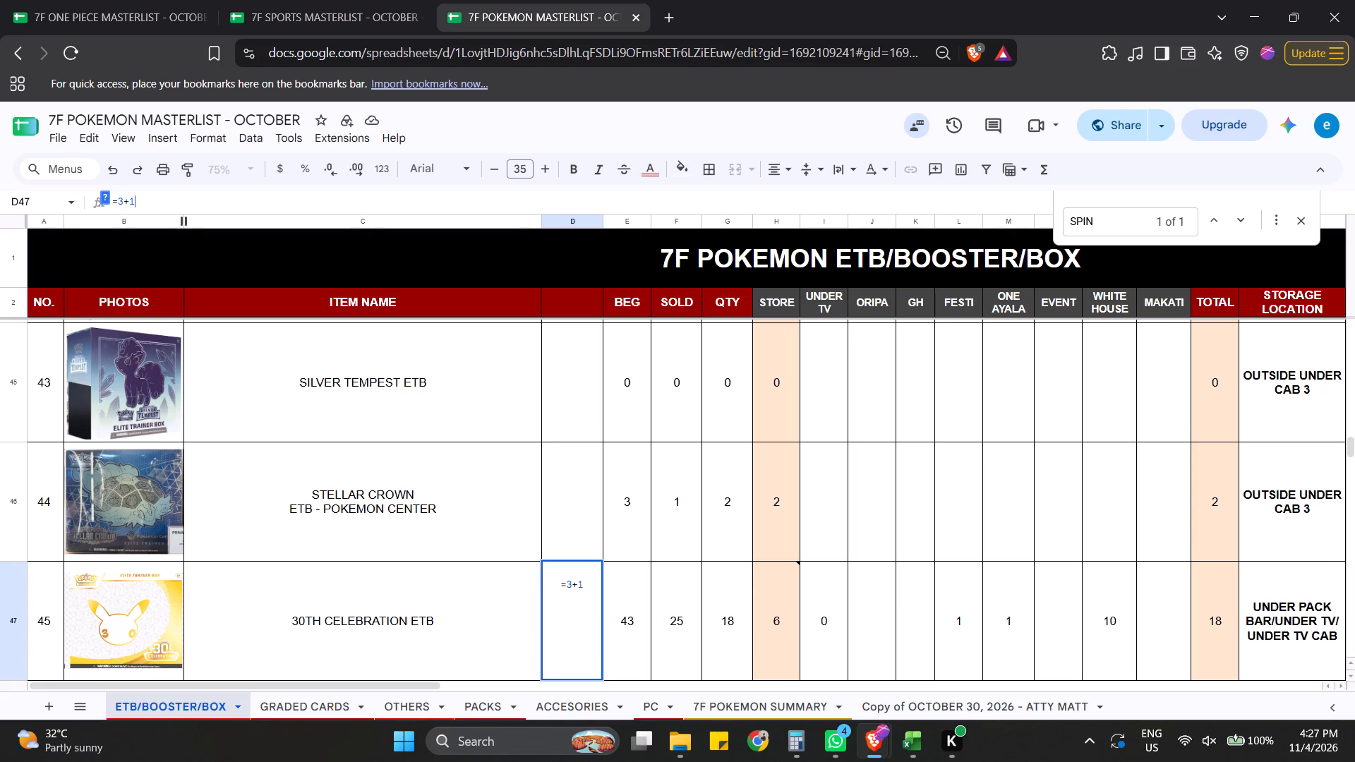
key("Return")
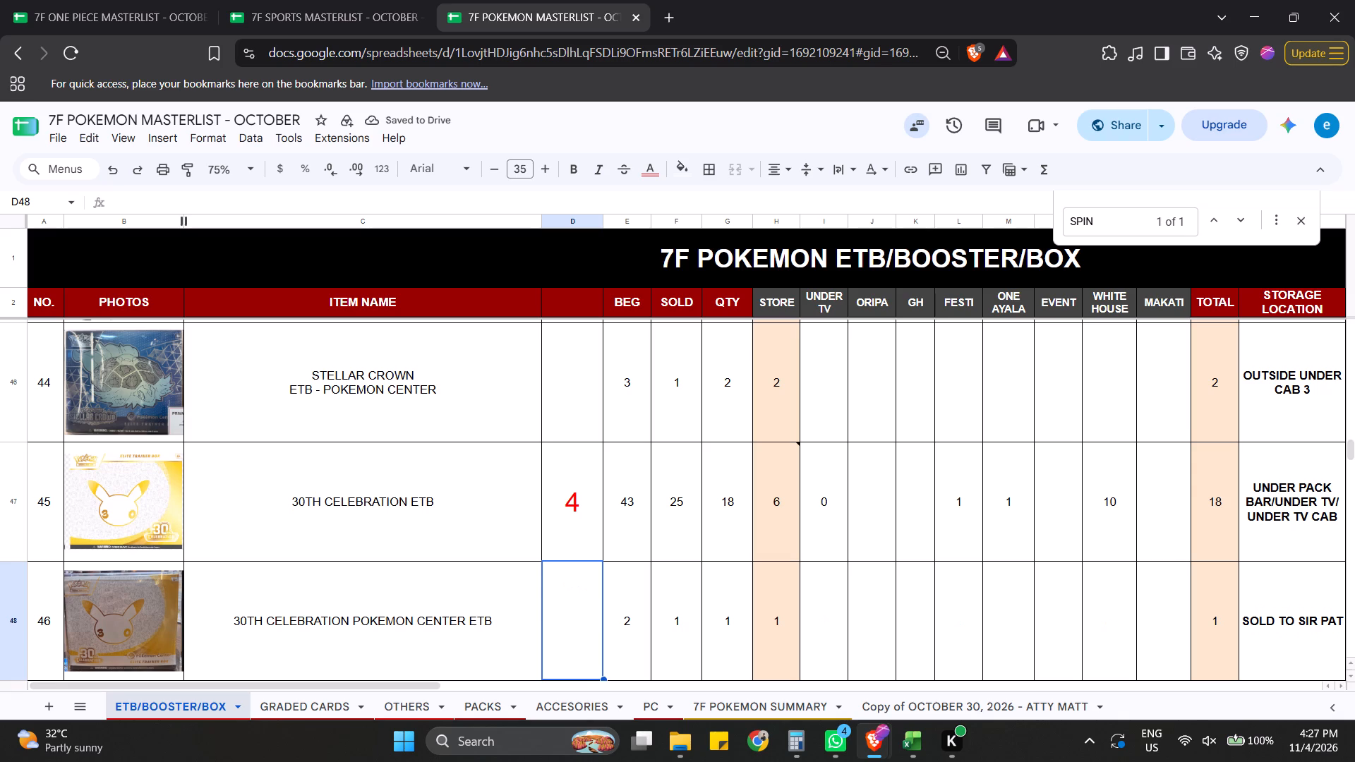
Look through the rows from the 30th Celebration Pokemon Center ETB to the Pokemon Center Tohoku special box, checking counts and storage locations.
key("Down")
key("Down")
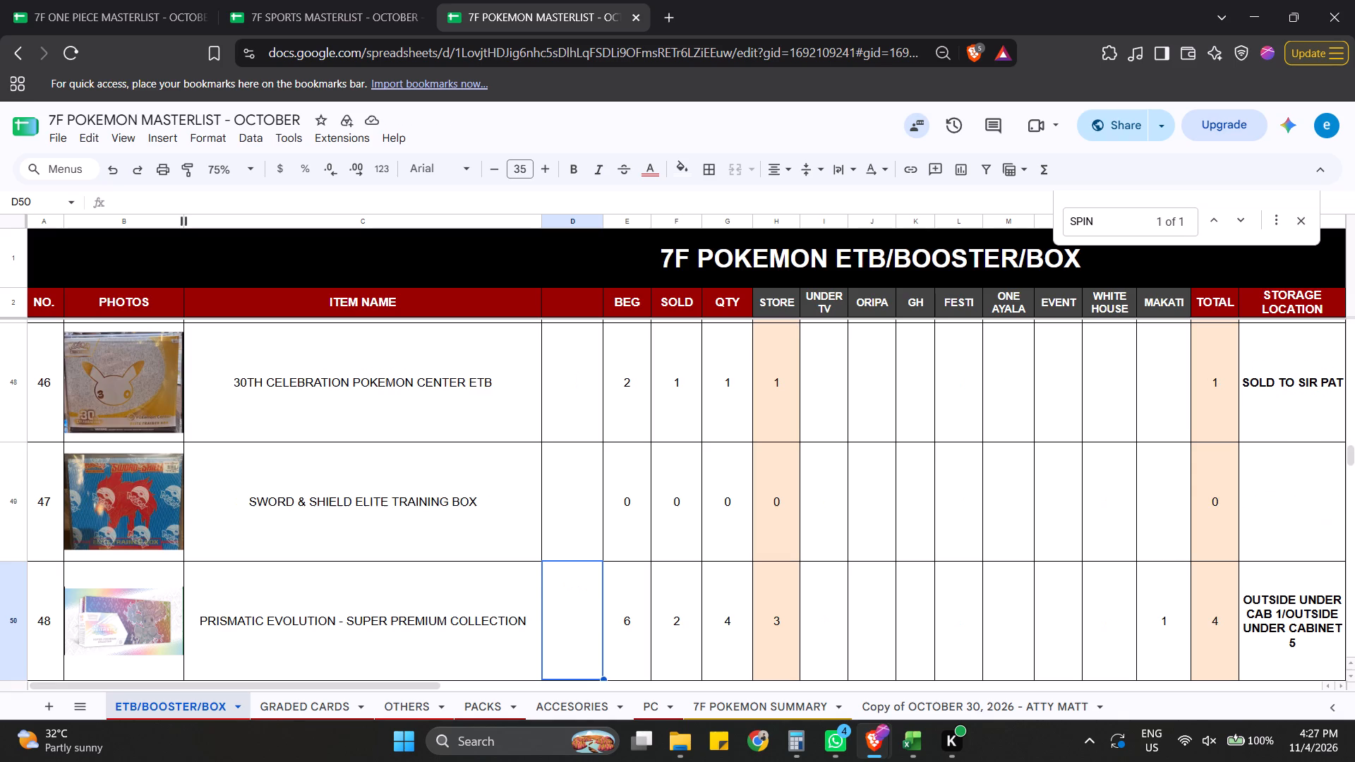
key("Down")
key("Down")
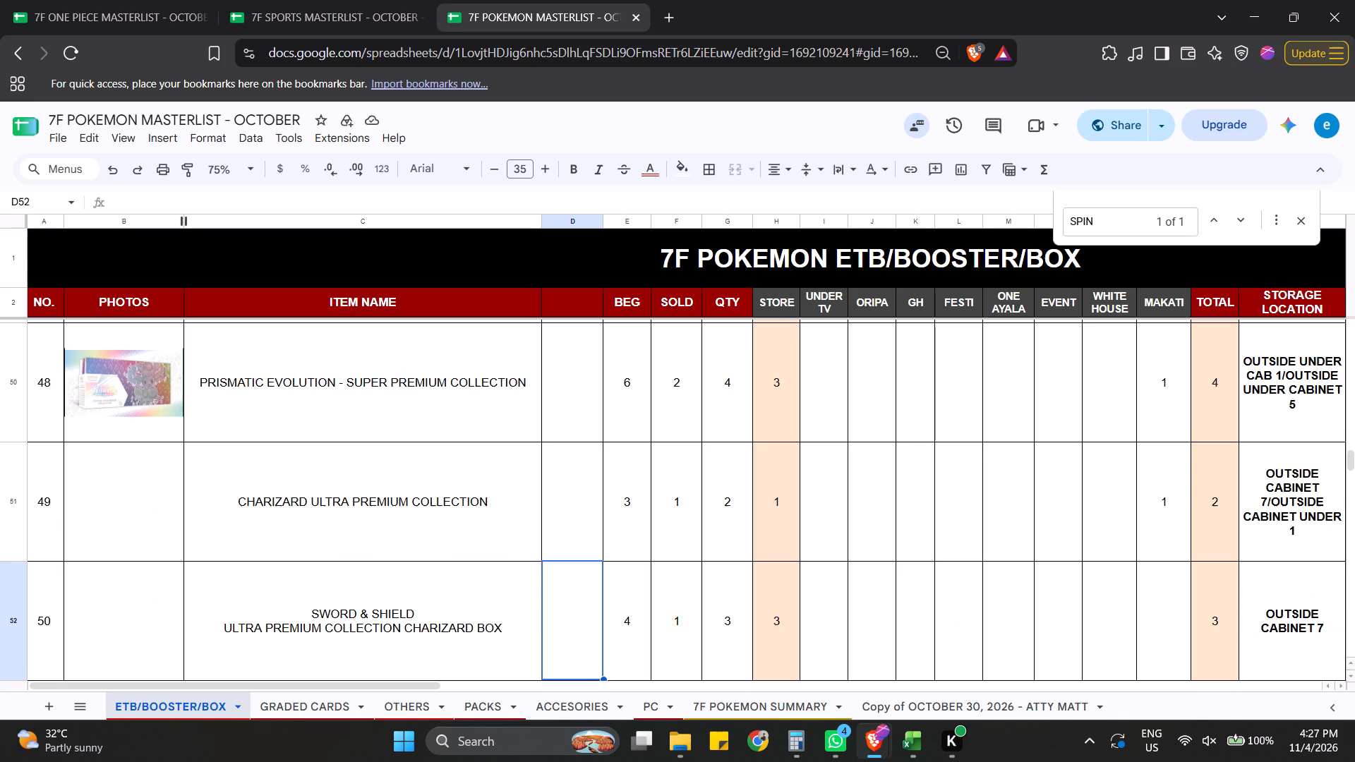
key("Down")
key("Down")
key("Down")
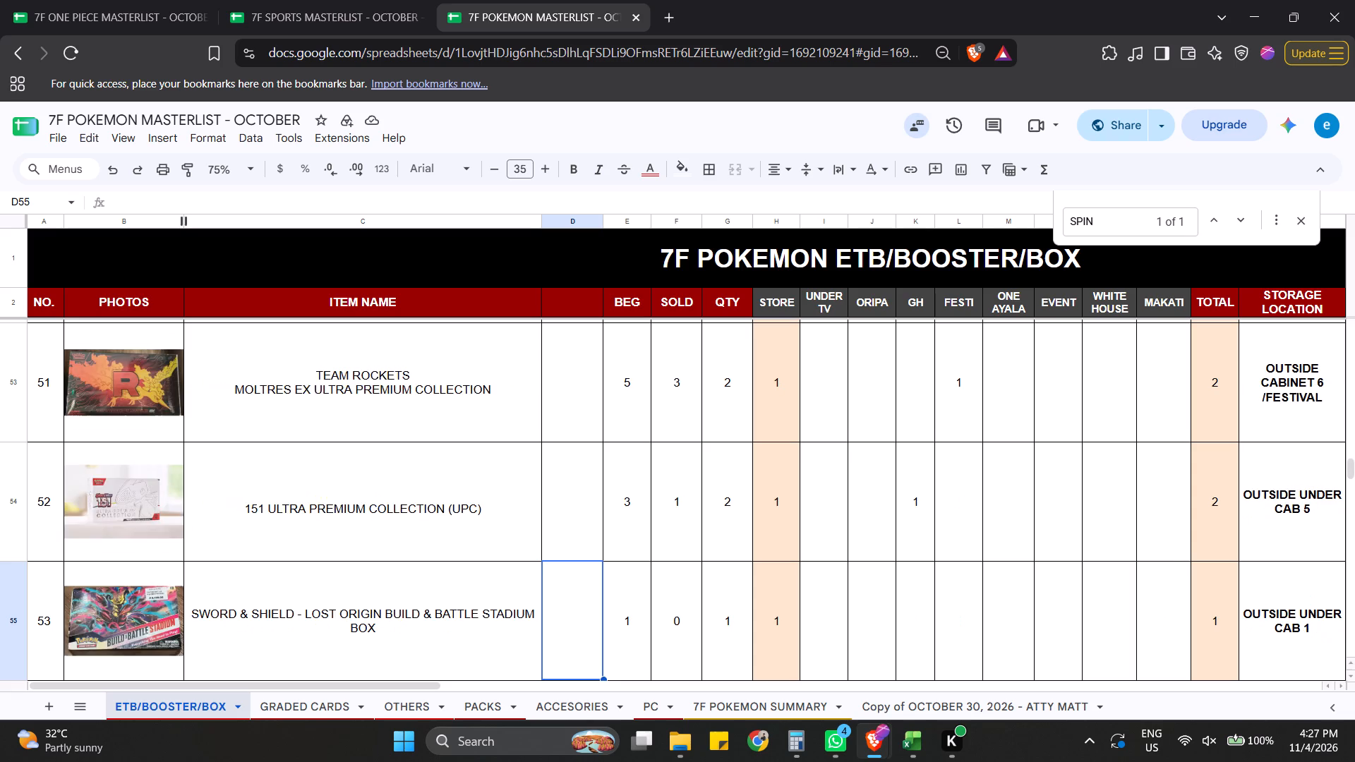
key("Down")
key("Down")
key("Down")
Examine the booster box rows from Sword & Shield Fusion Strike to Mega Dream EX, comparing red-text counts with store quantities.
key("Down")
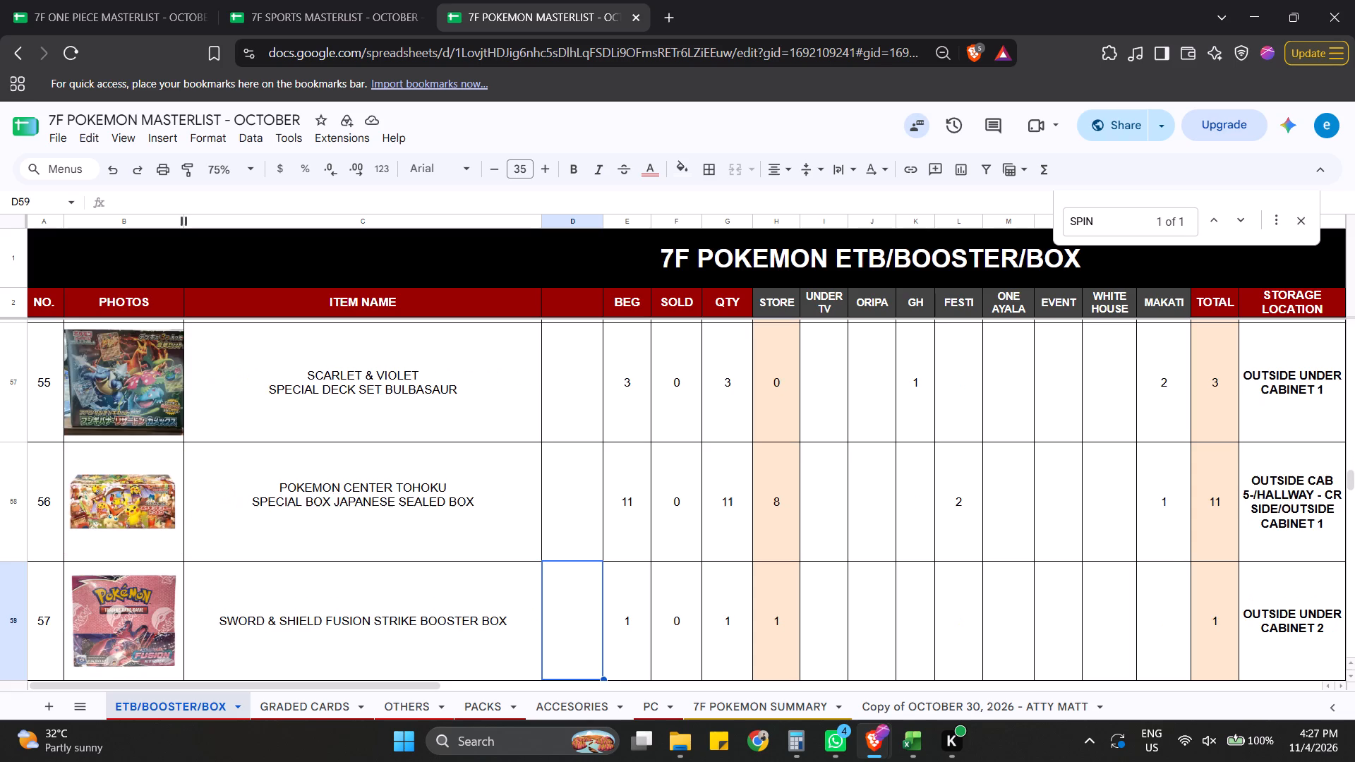
key("Down")
key("Down")
key("Down")
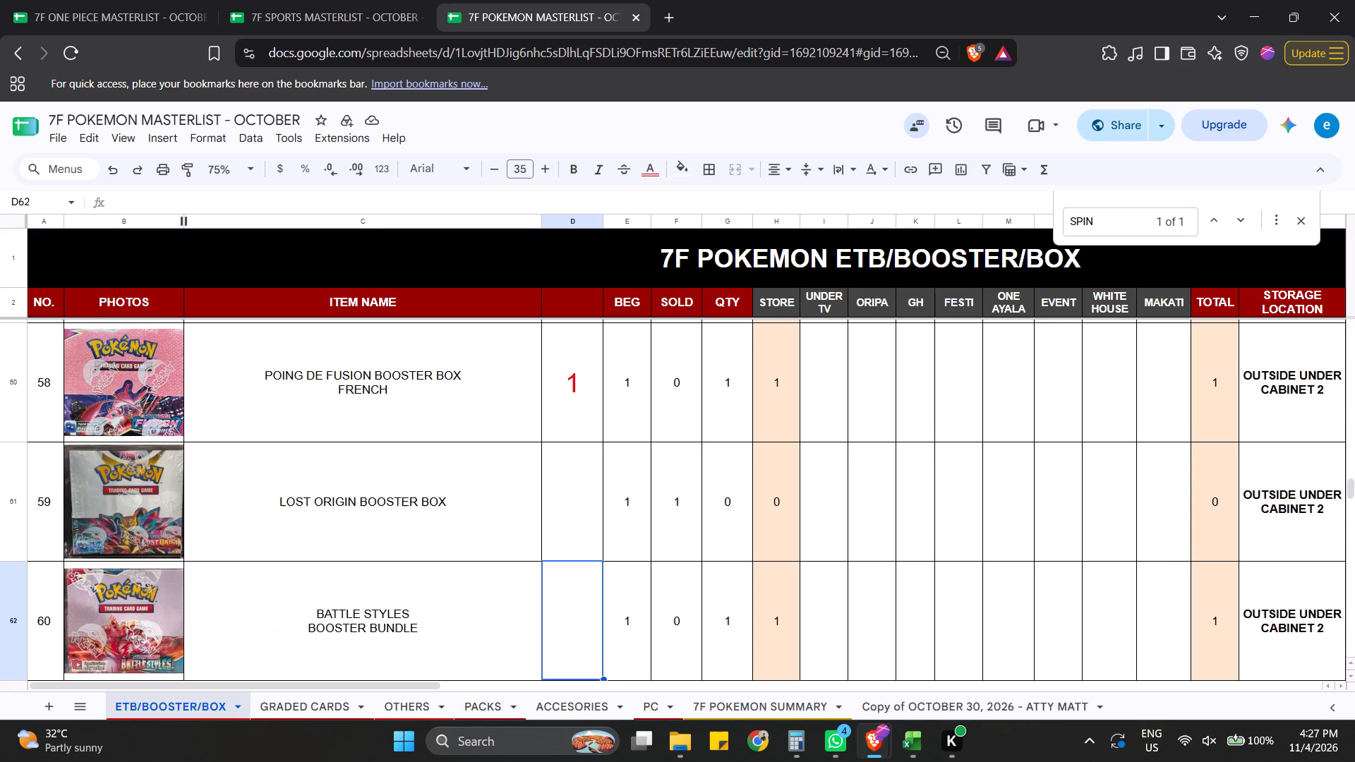
key("Down")
key("Down")
key("Down")
key("Down")
key("Down")
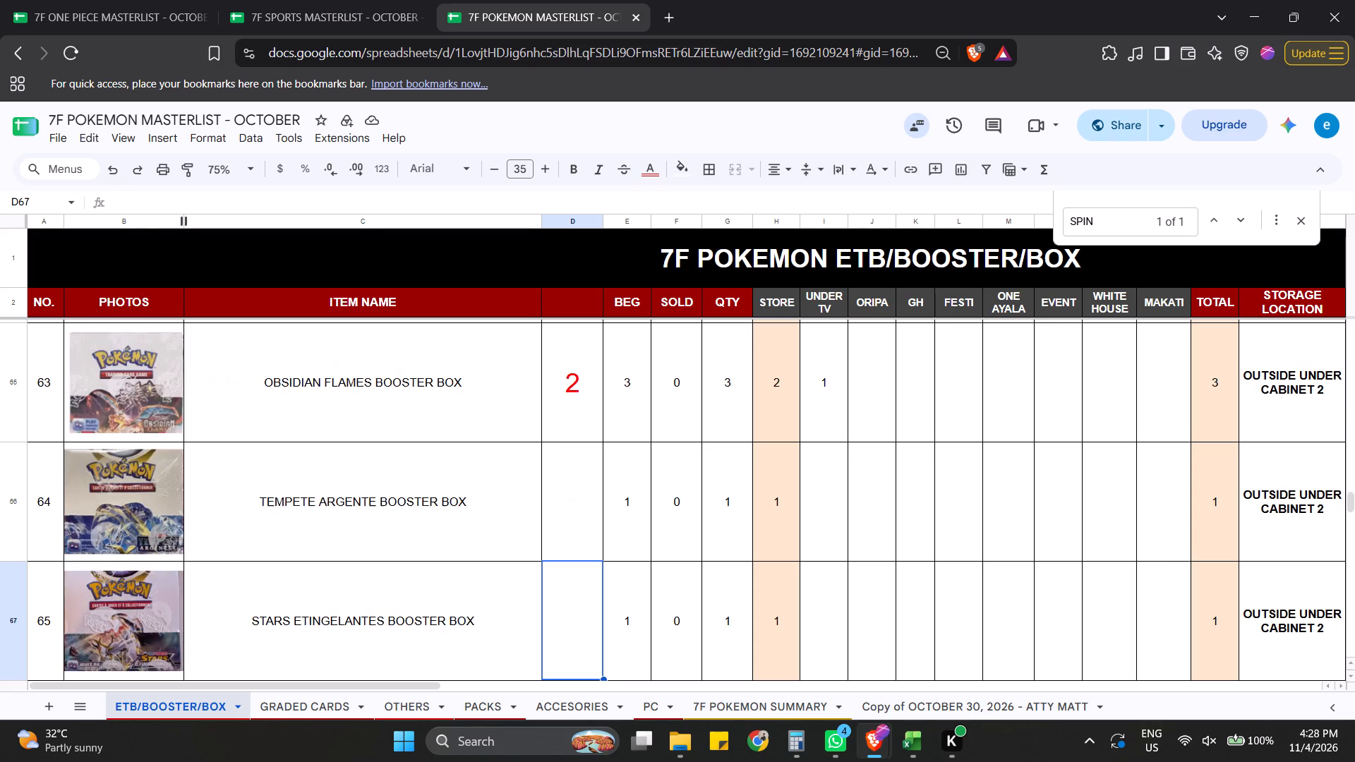
key("Down")
key("Down")
key("Down")
key("Down")
key("Down")
key("Down")
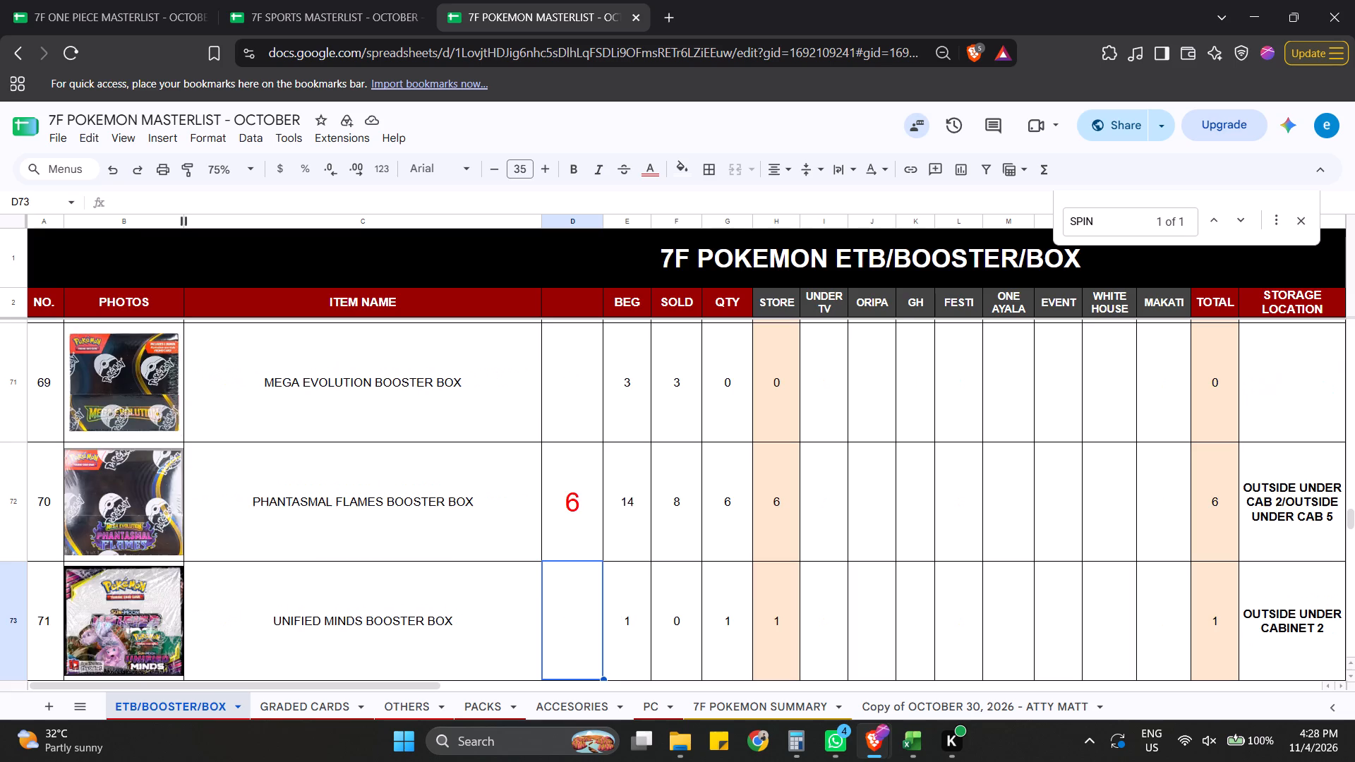
key("Down")
key("Down")
key("Down")
key("Down")
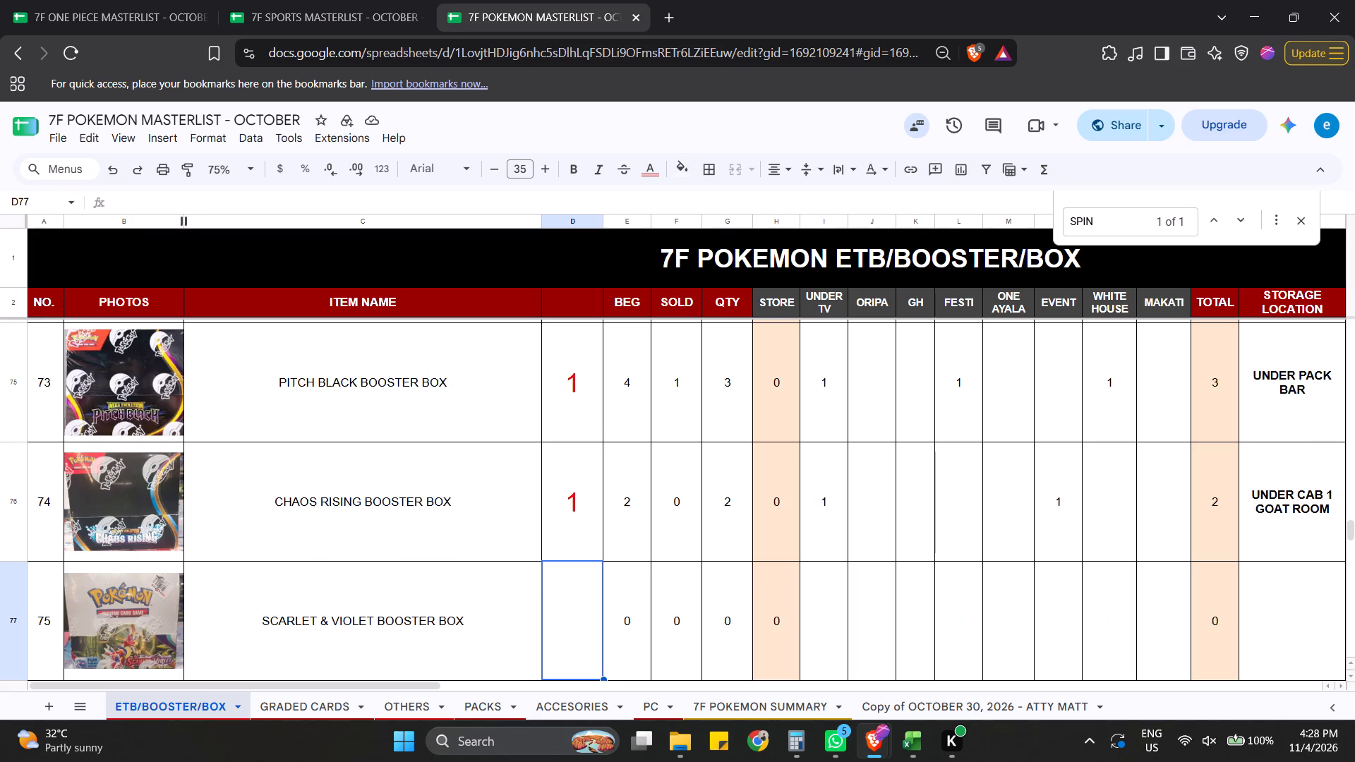
key("Down")
key("Down")
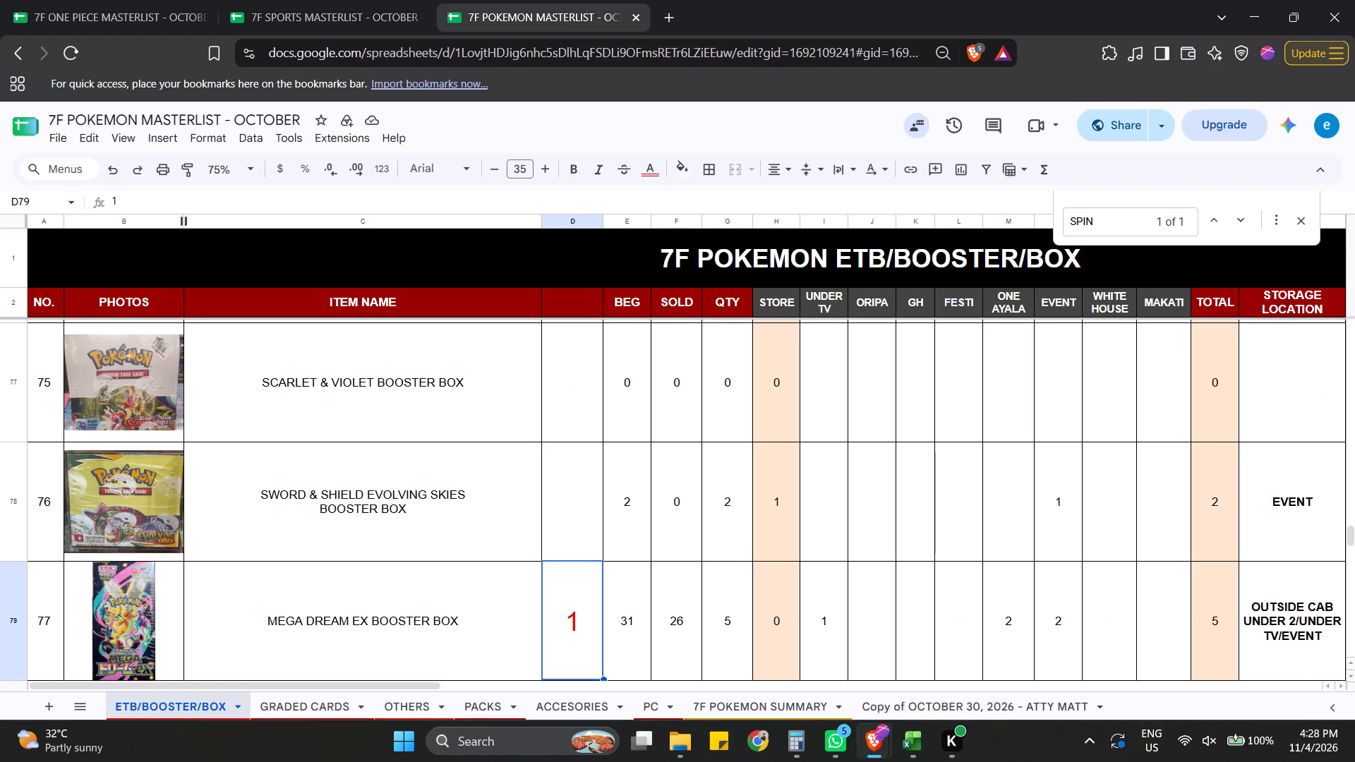
Look through the rows from Scarlet & Violet Crimzon Haze to Black Bolt Booster Box, comparing red-text counts with store quantities and storage locations.
key("Down")
key("Down")
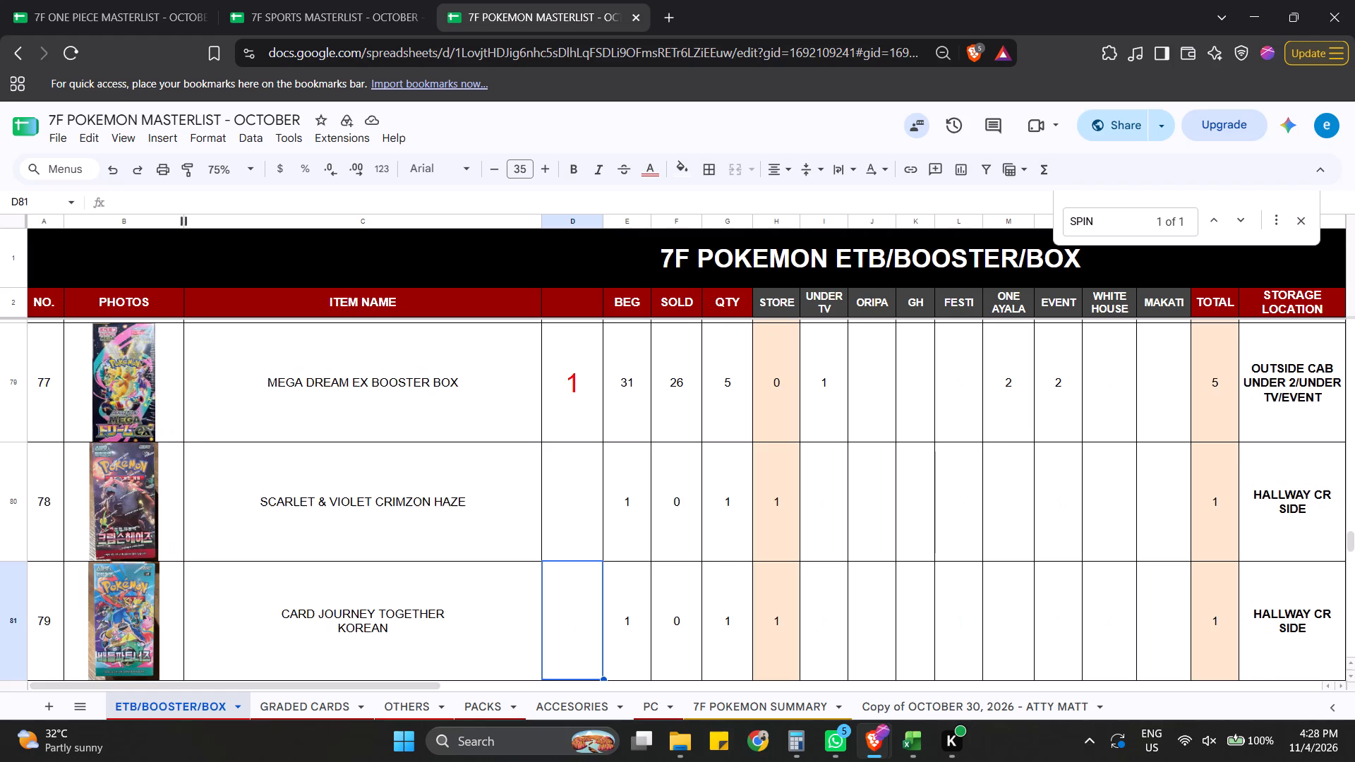
key("Down")
key("Down")
key("Down")
key("Down")
key("Down")
key("Down")
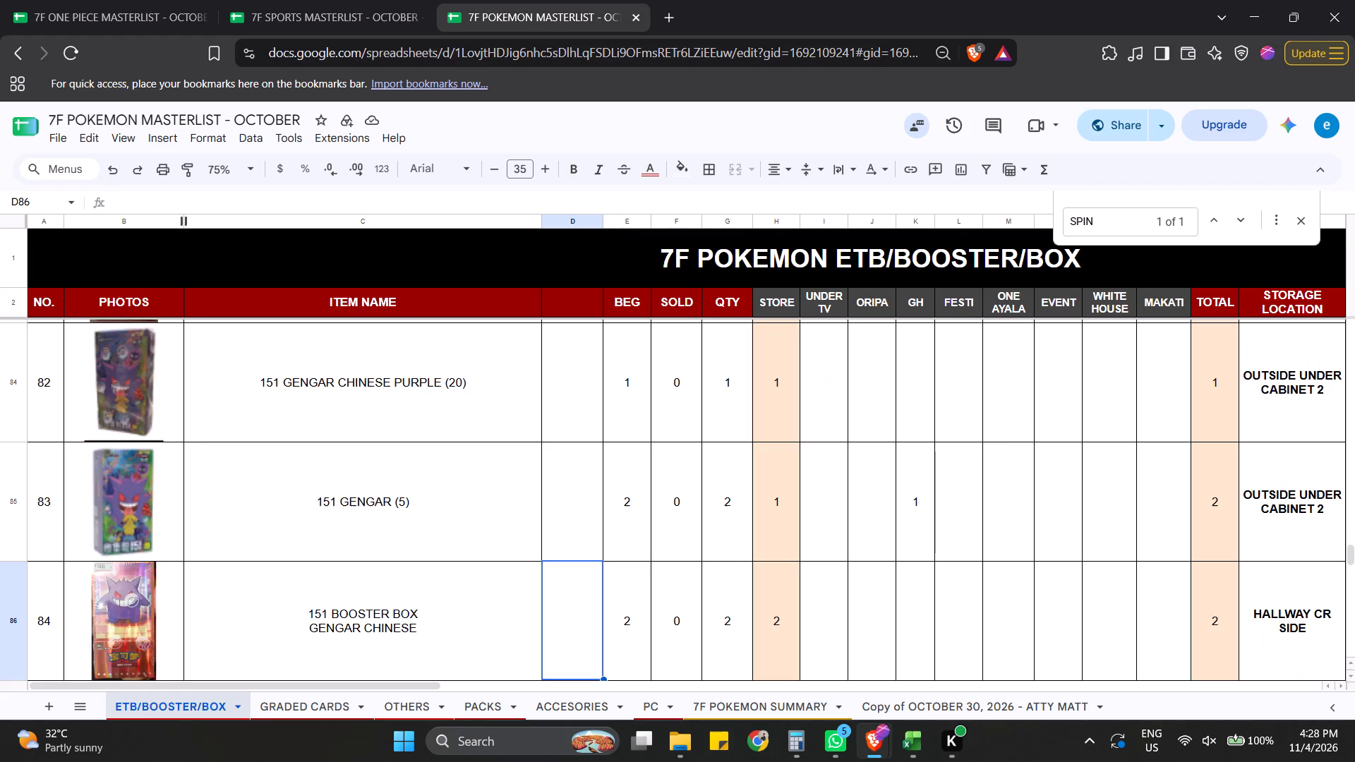
key("Down")
key("Down")
key("Down")
key("Down")
key("Down")
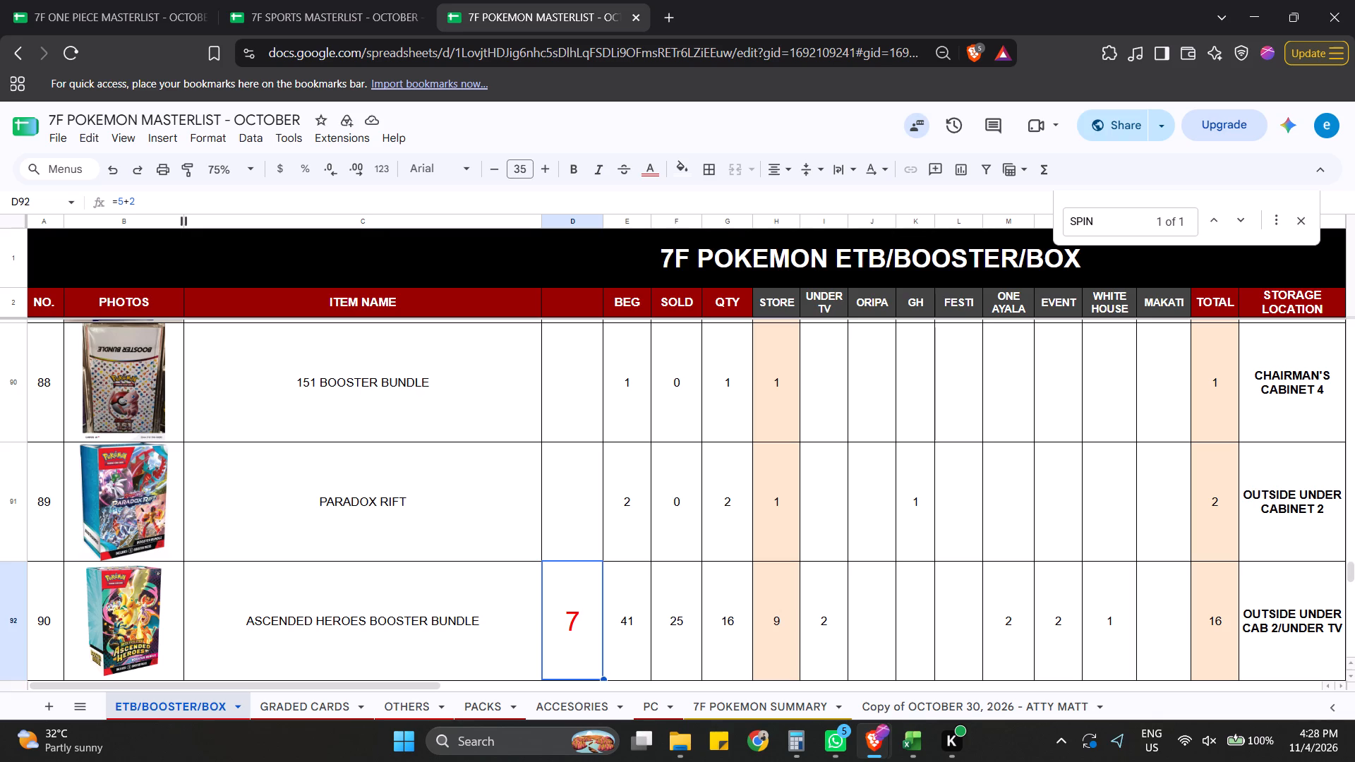
key("Down")
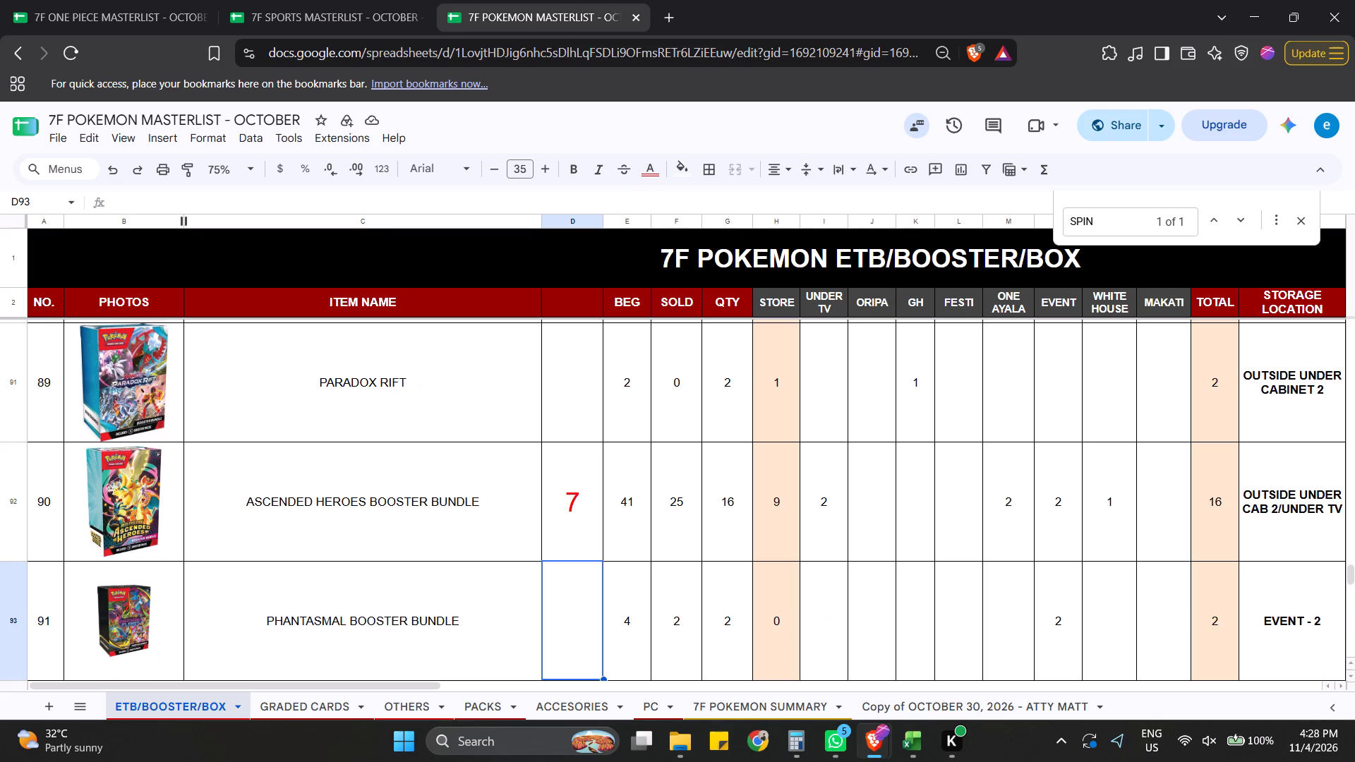
key("Down")
key("Down")
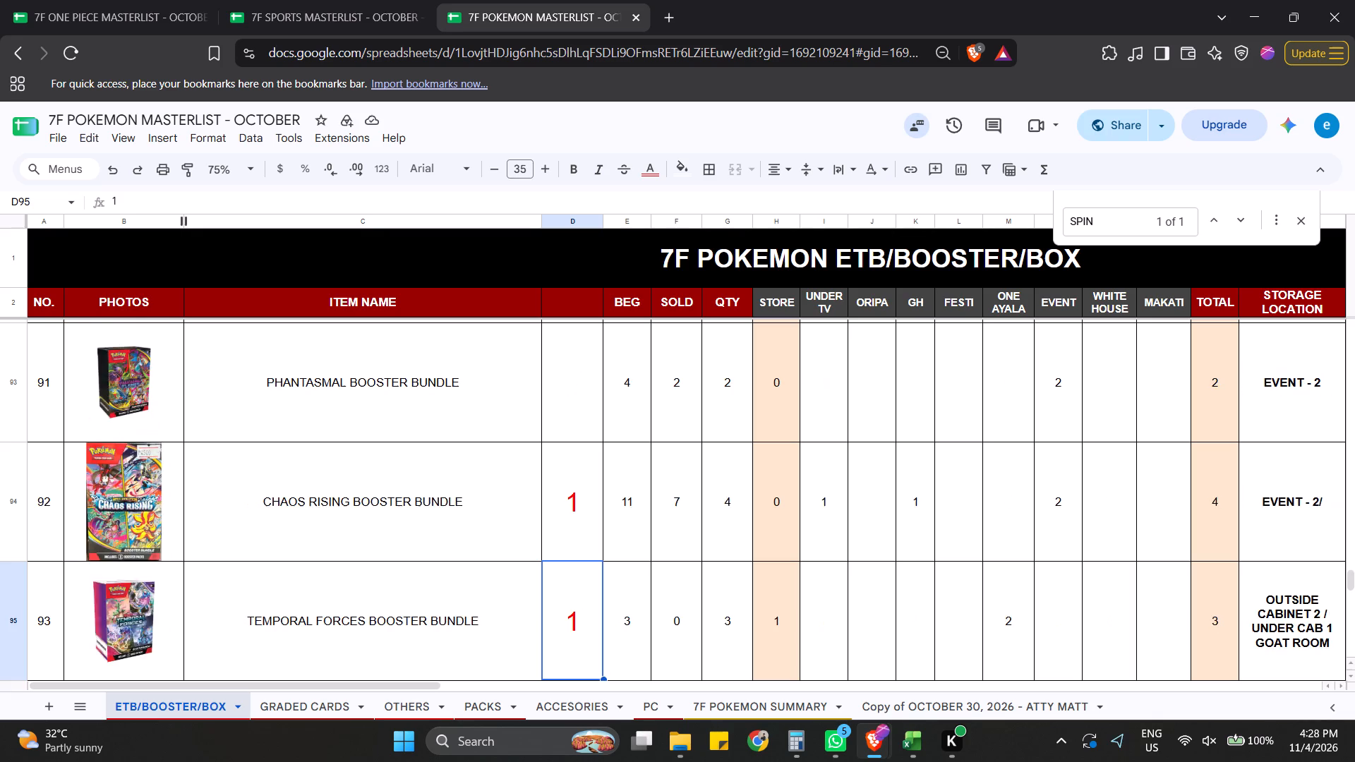
key("Down")
key("Down")
key("Down")
key("Down")
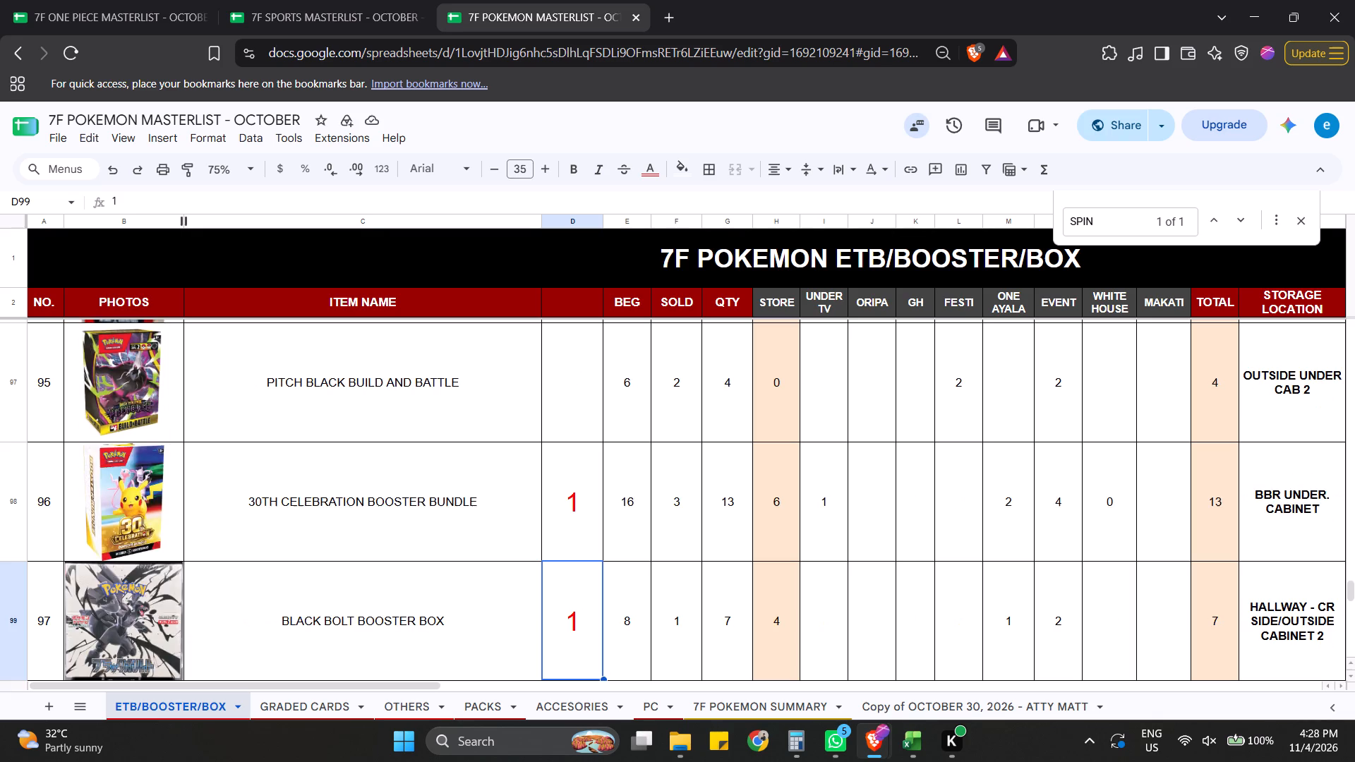
Examine the booster box rows from Crown Zenith to Storm Esmeralda, comparing red-text counts with the store and under-TV quantities.
key("Down")
key("Down")
key("Down")
key("Down")
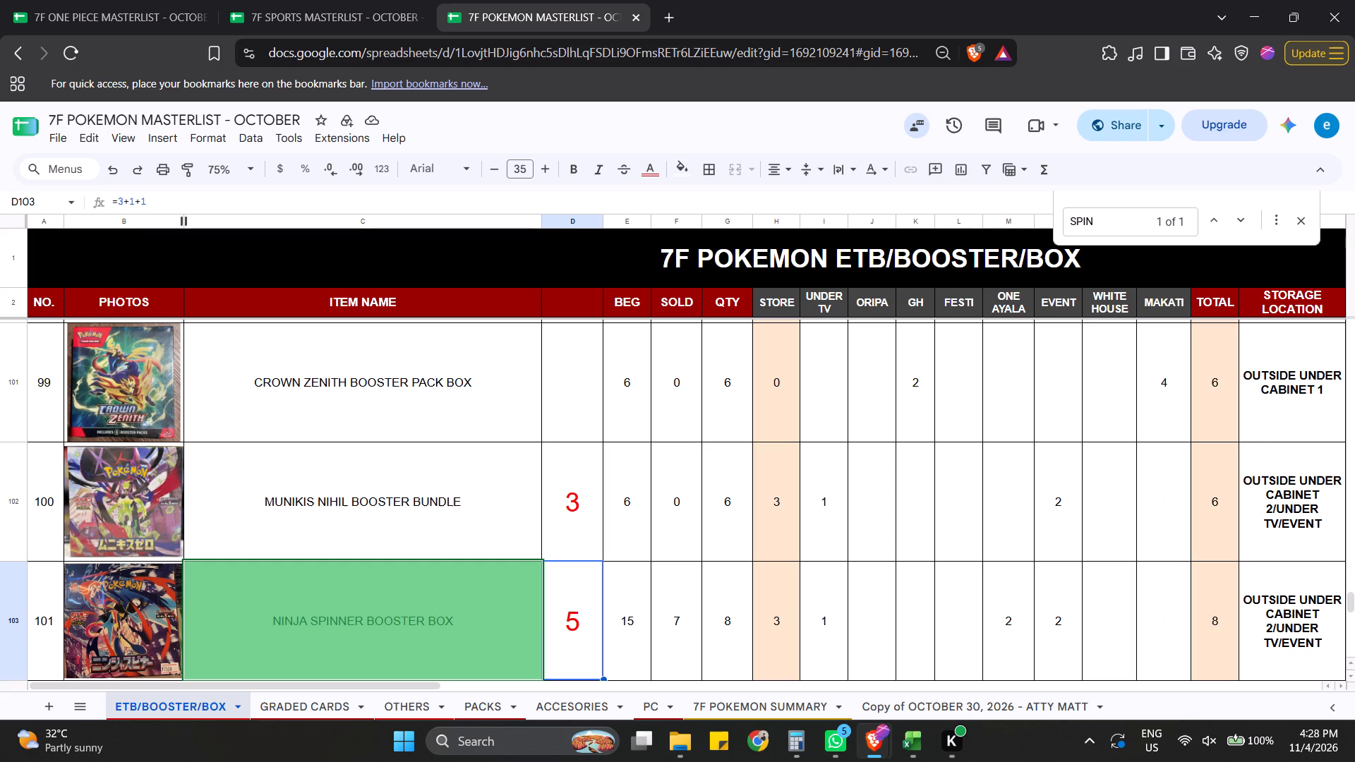
key("Up")
key("Down")
key("Down")
key("Down")
key("Down")
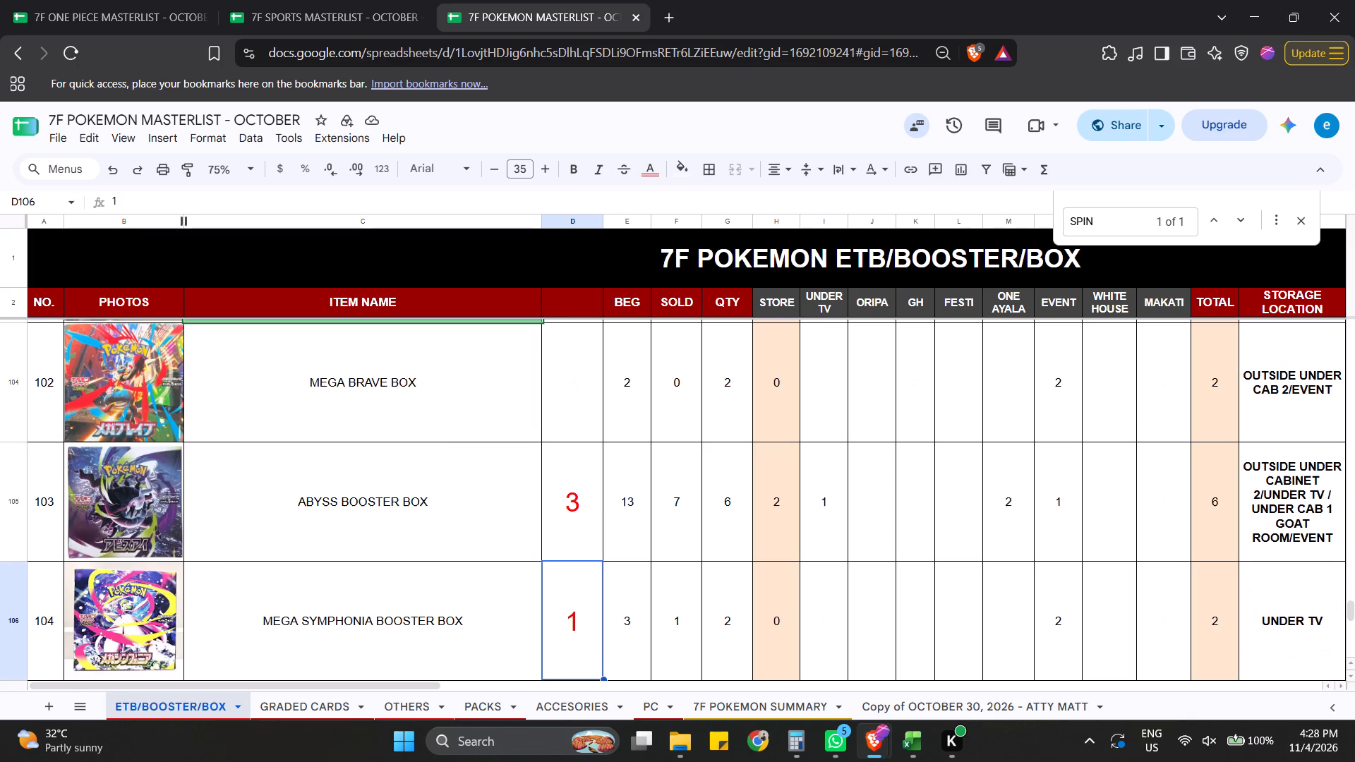
key("Up")
key("Up")
key("Up")
key("Down")
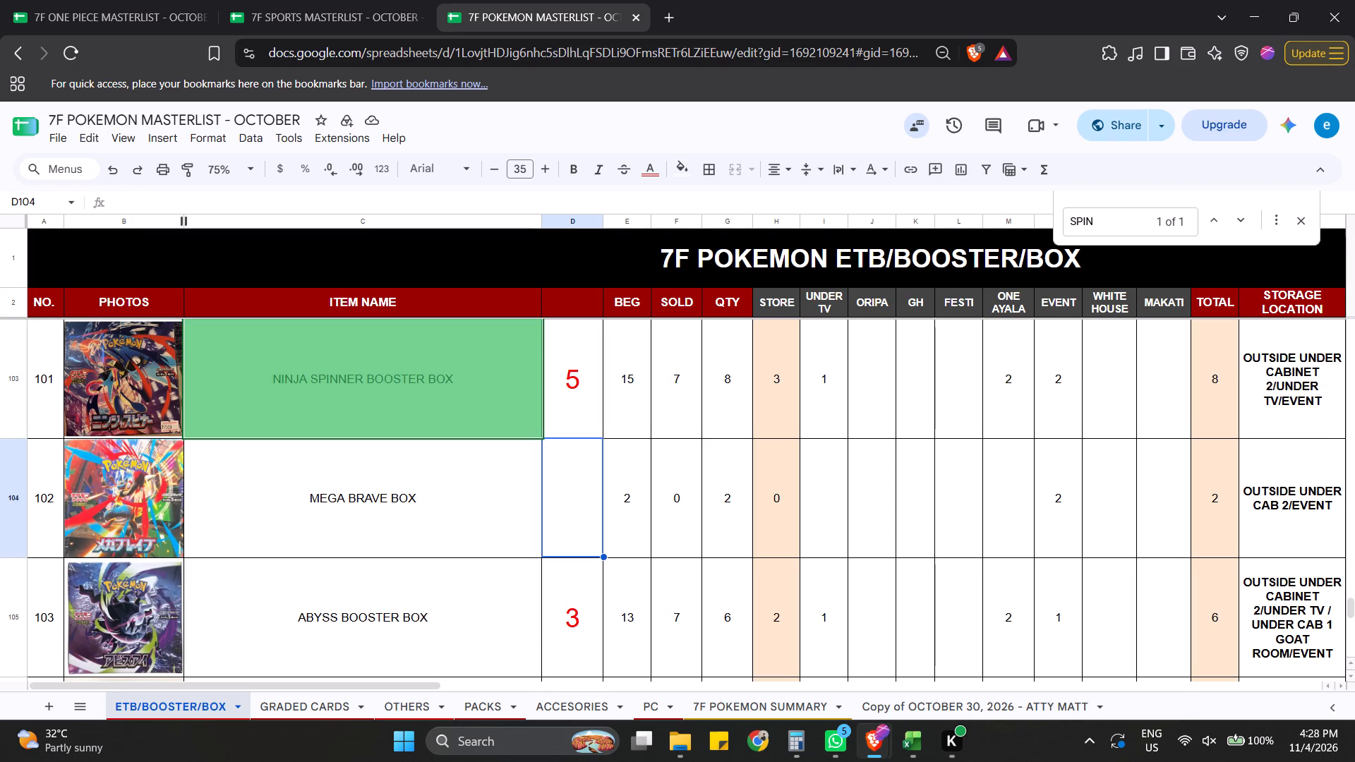
key("Down")
key("Down")
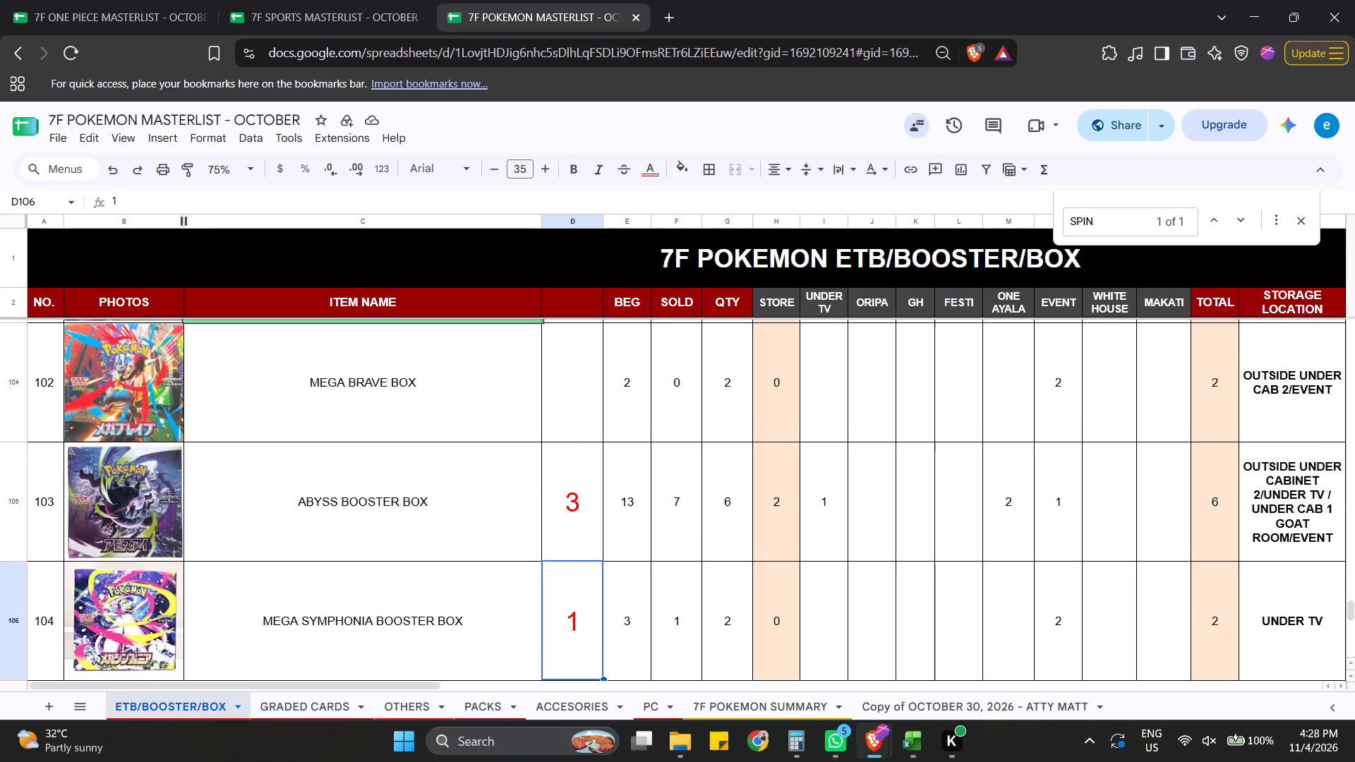
key("Down")
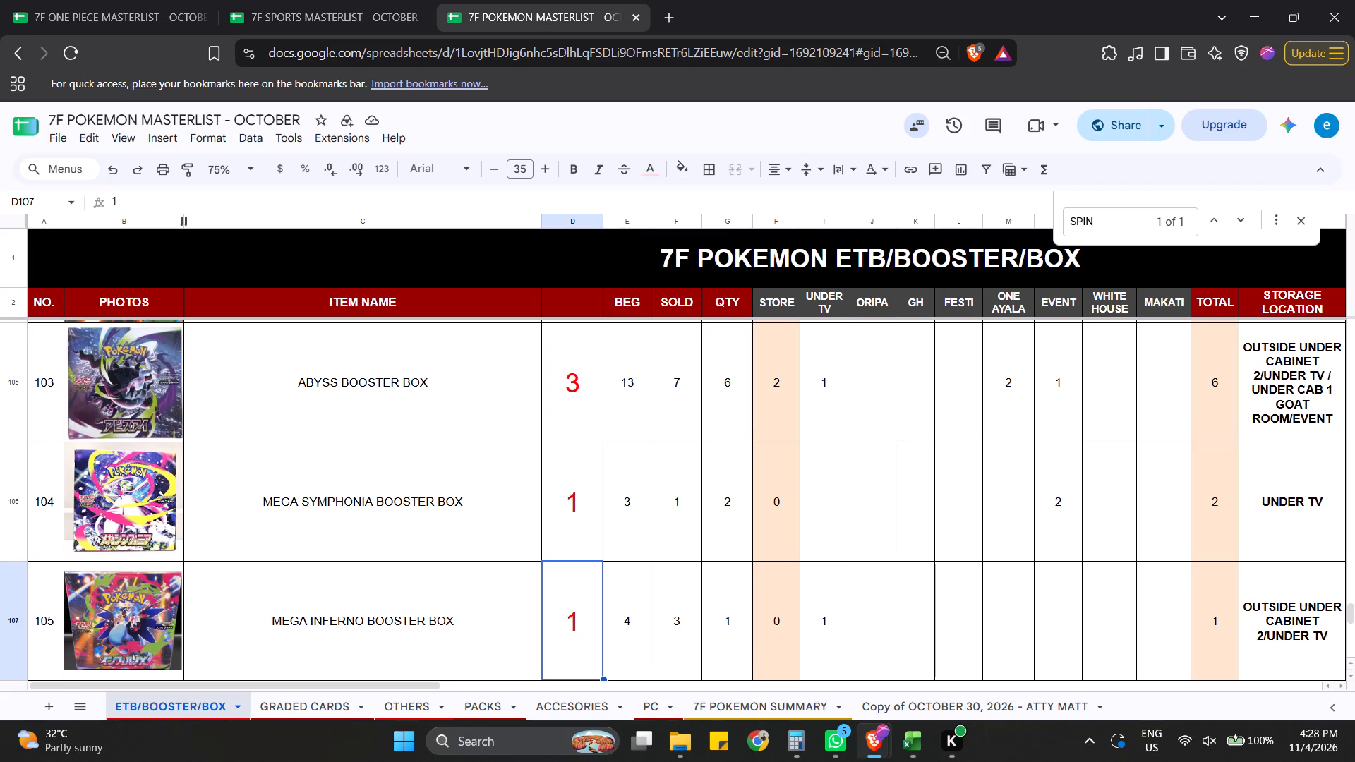
key("Down")
key("Down")
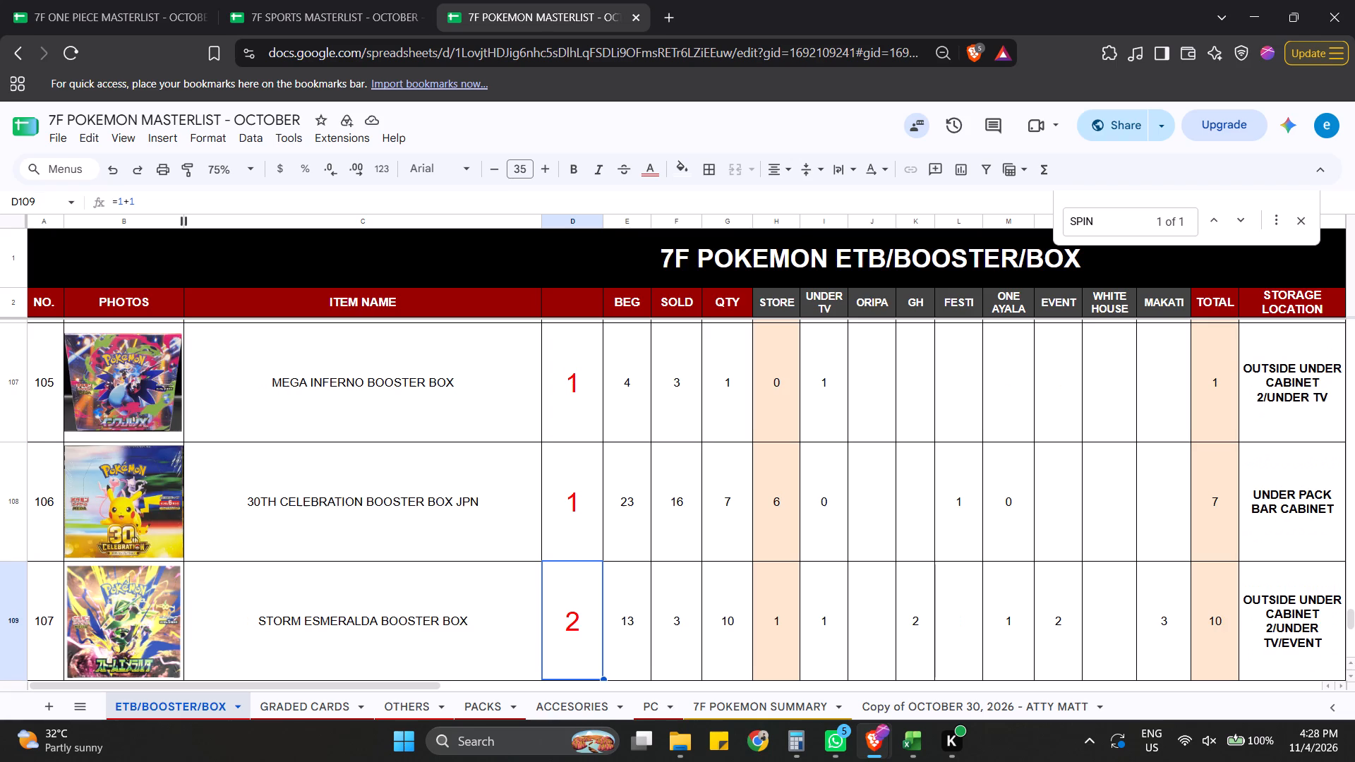
key("Up")
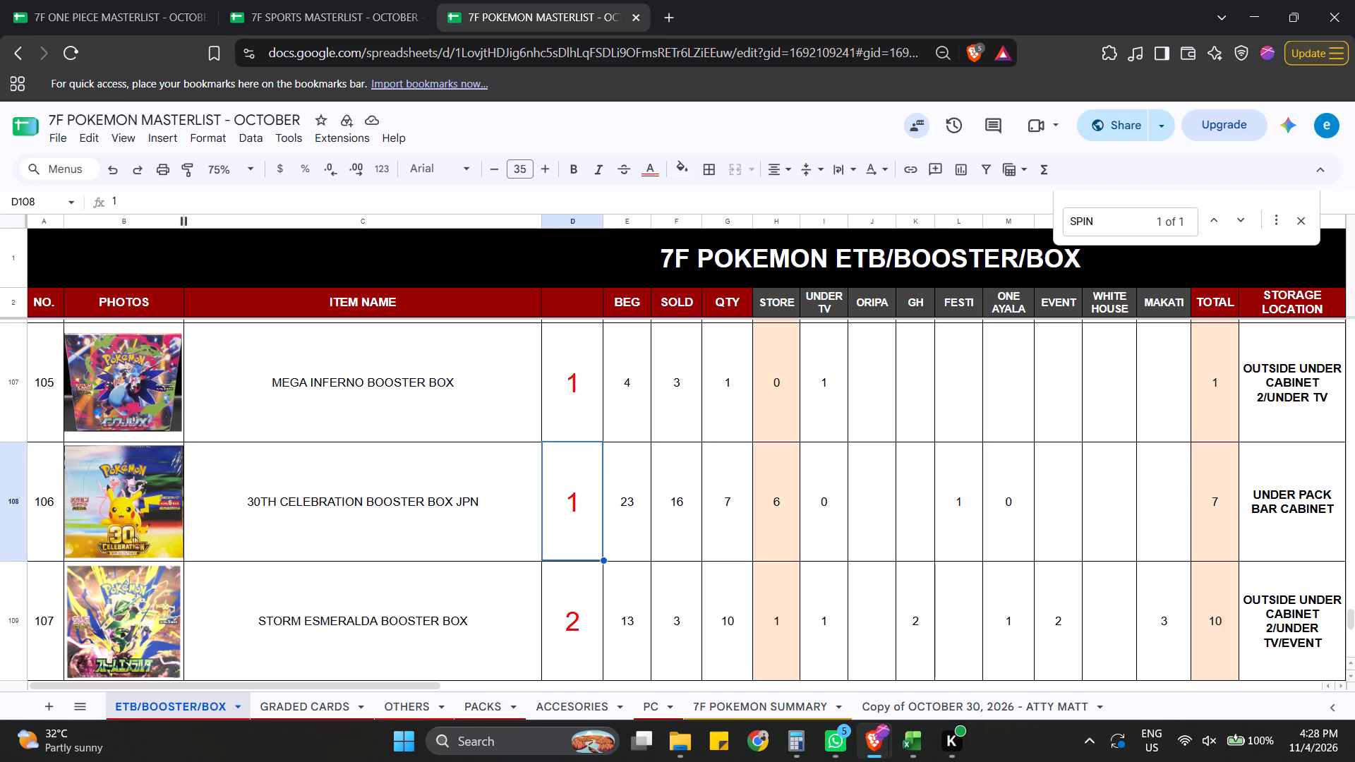
key("Down")
key("Down")
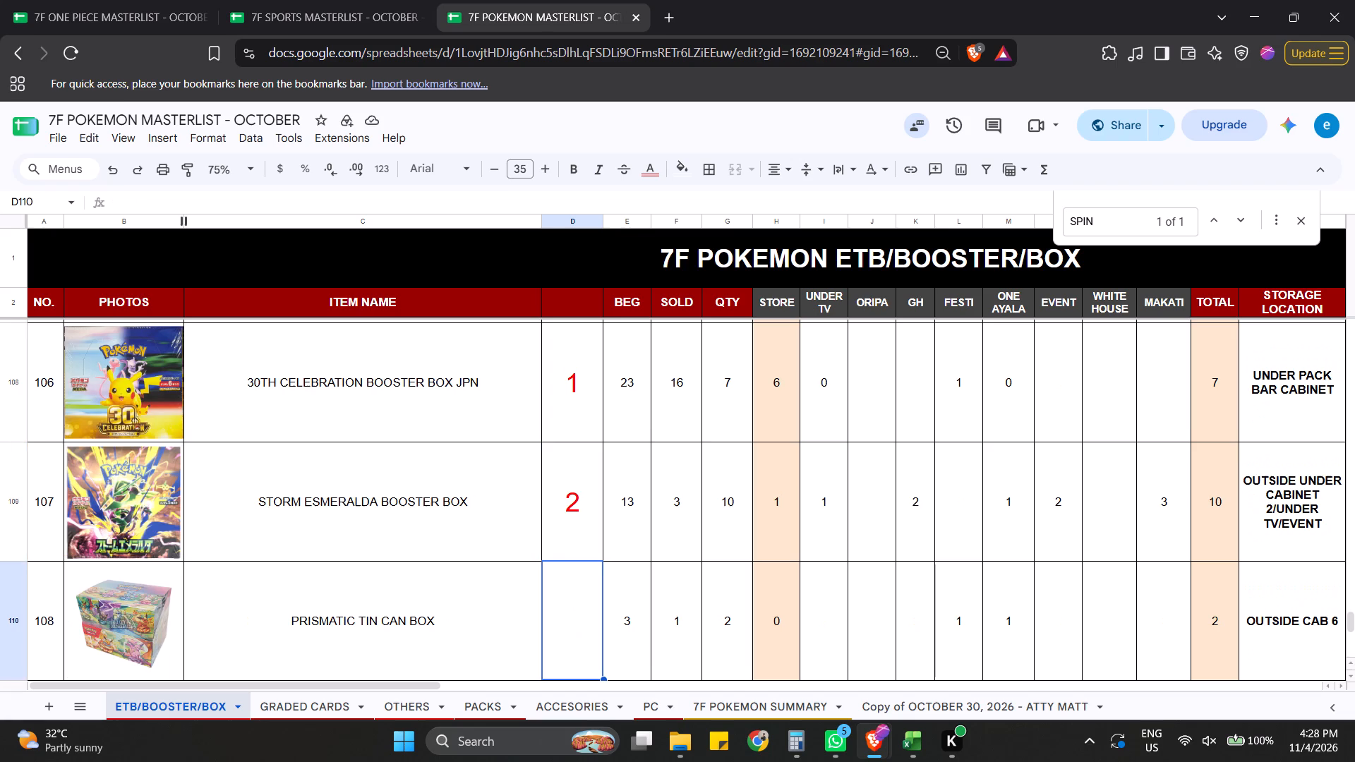
key("Up")
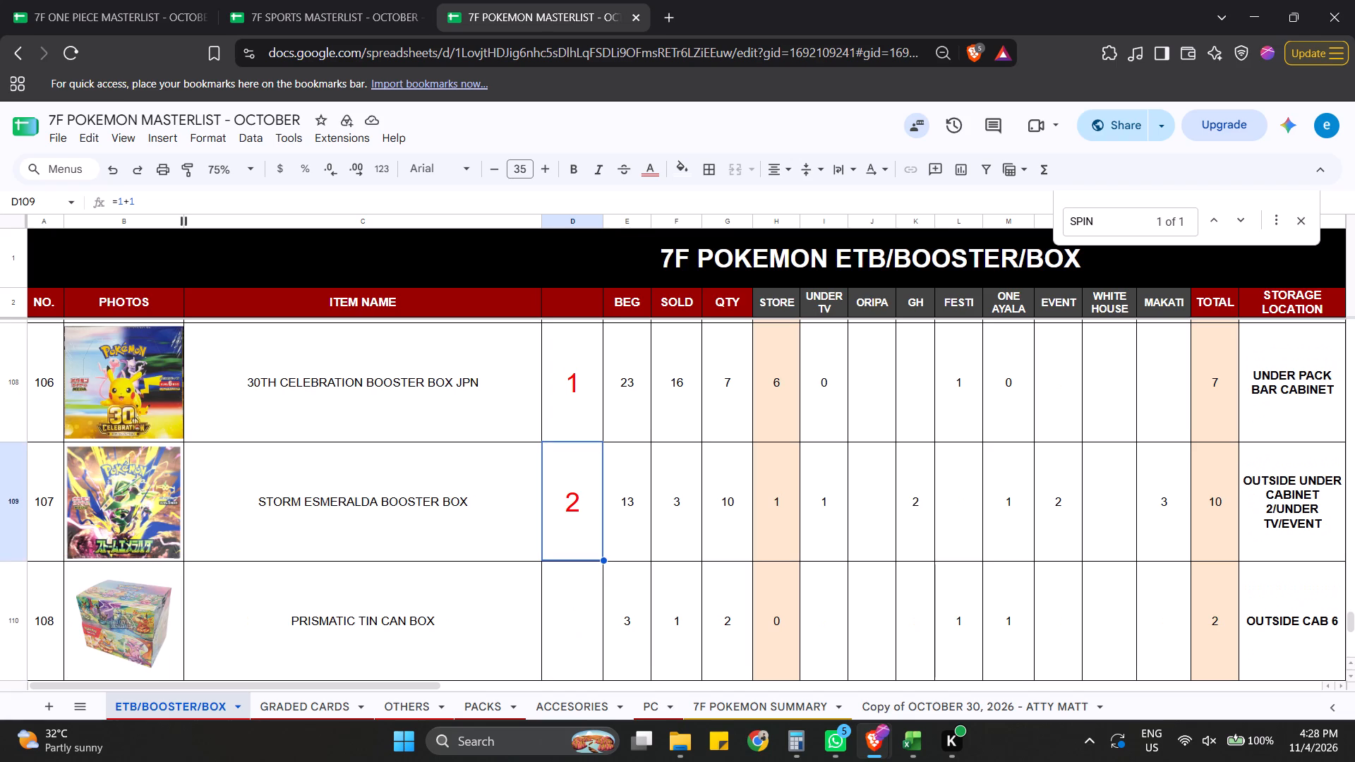
Check the remaining rows from Prismatic Tin Can Box to the 30th Celebration Card Set of 9 Japanese for missing counts.
key("Down")
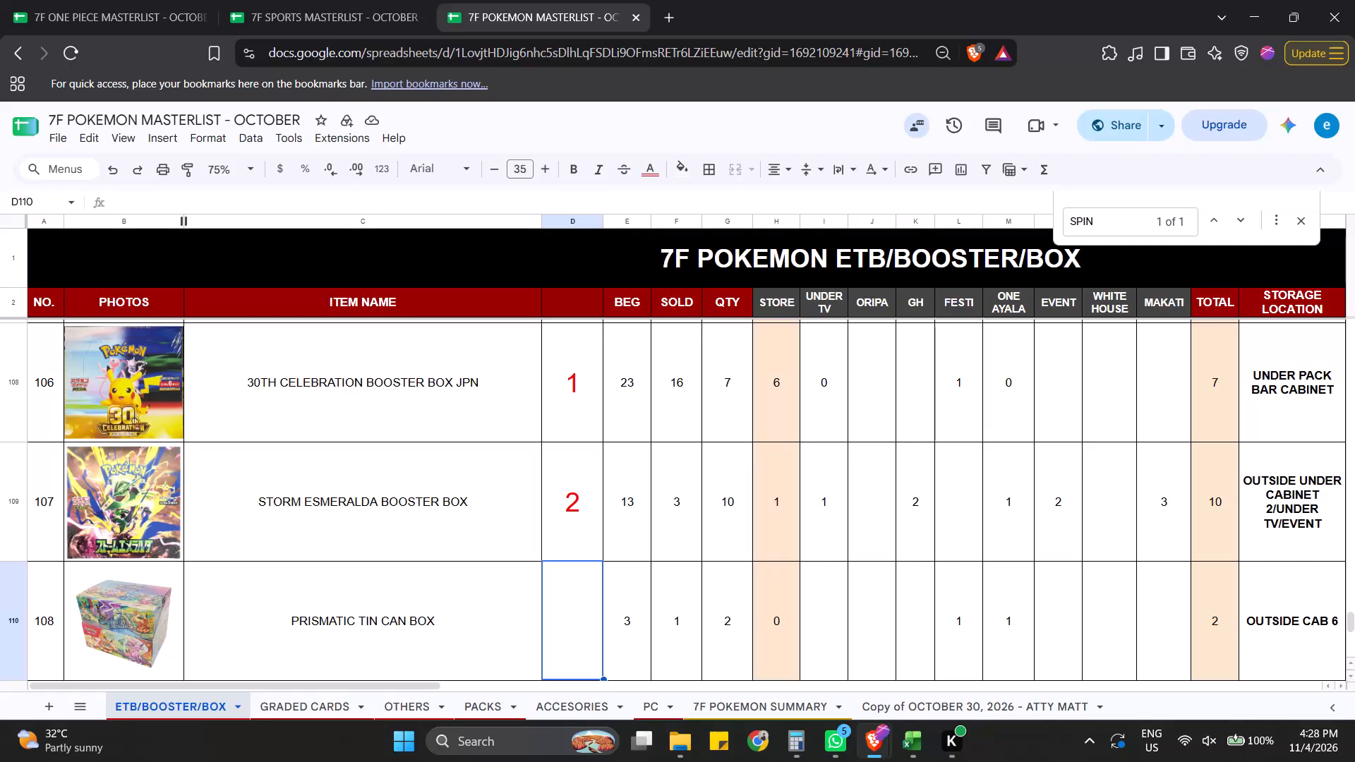
key("Down")
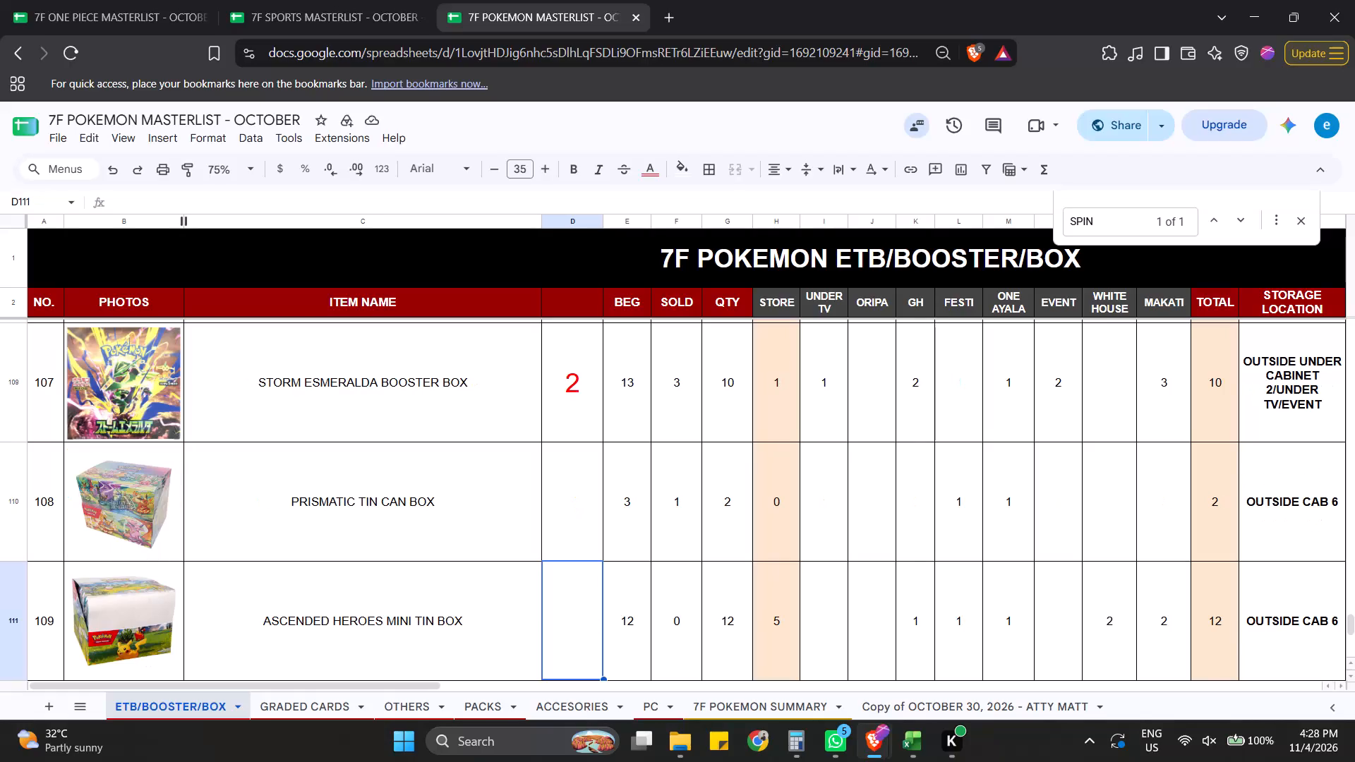
key("Down")
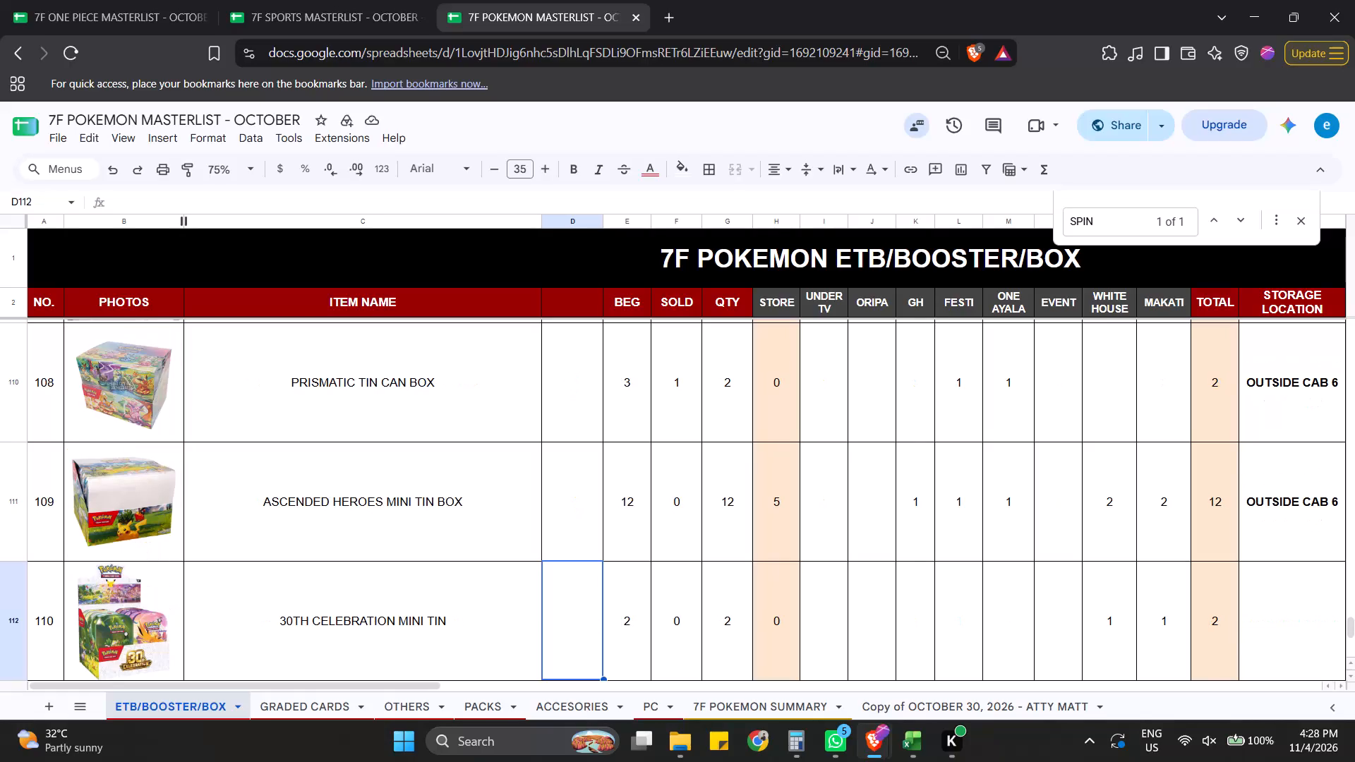
key("Down")
key("Down")
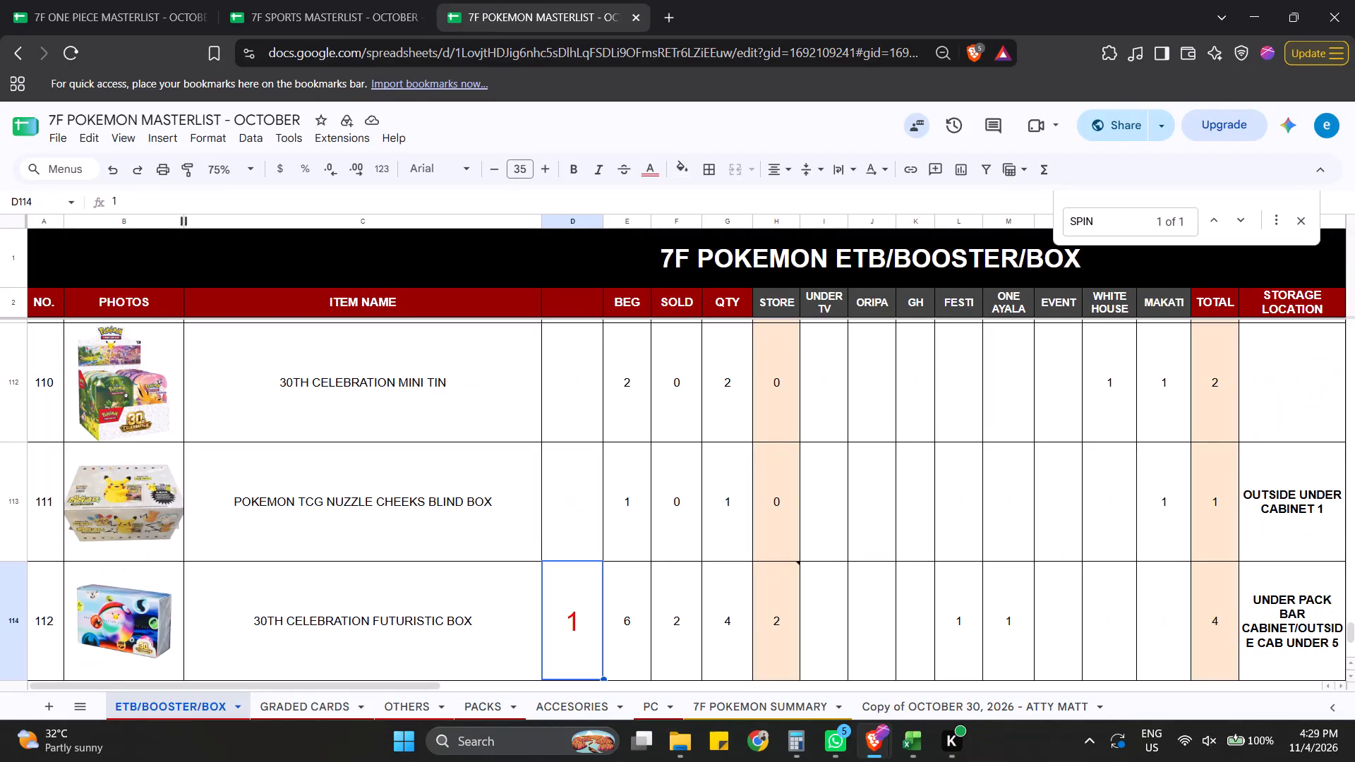
key("Up")
key("Down")
key("Down")
key("Down")
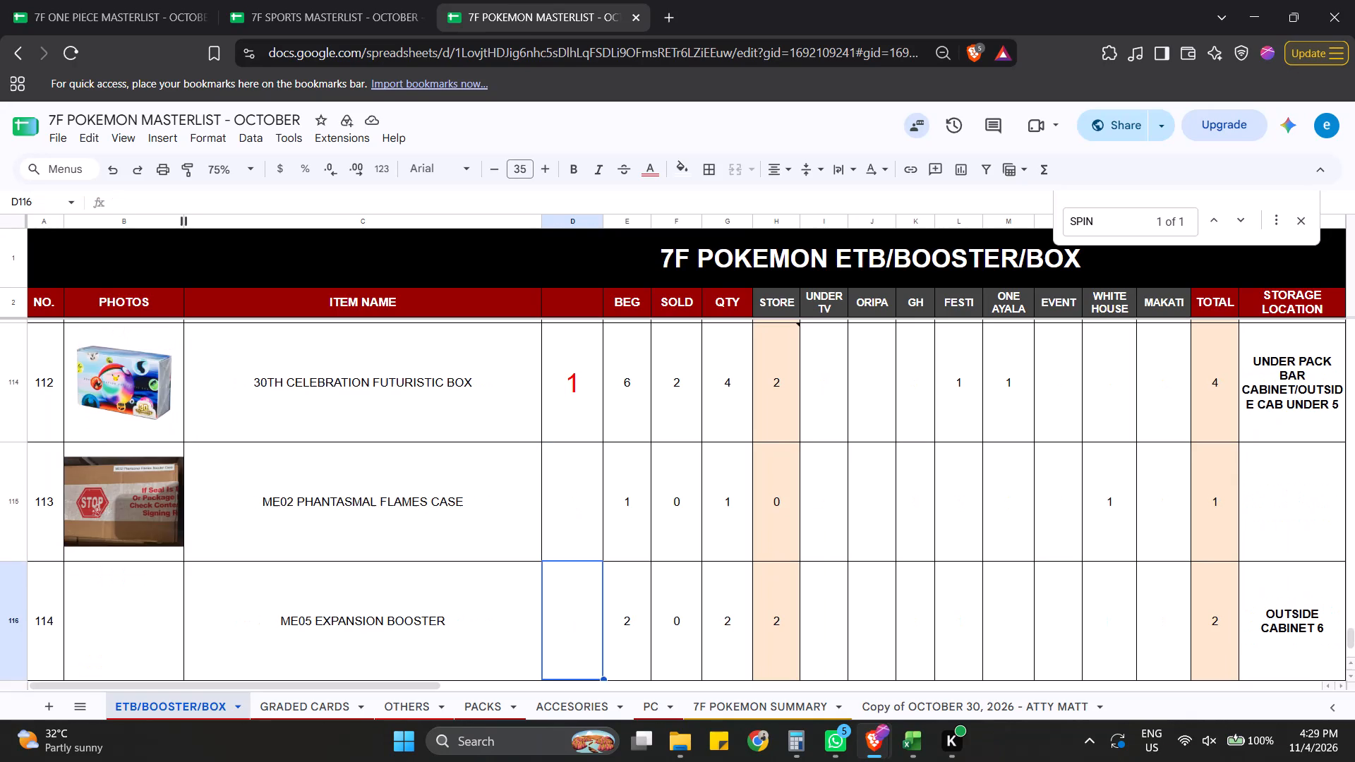
key("Down")
key("Down")
key("Down")
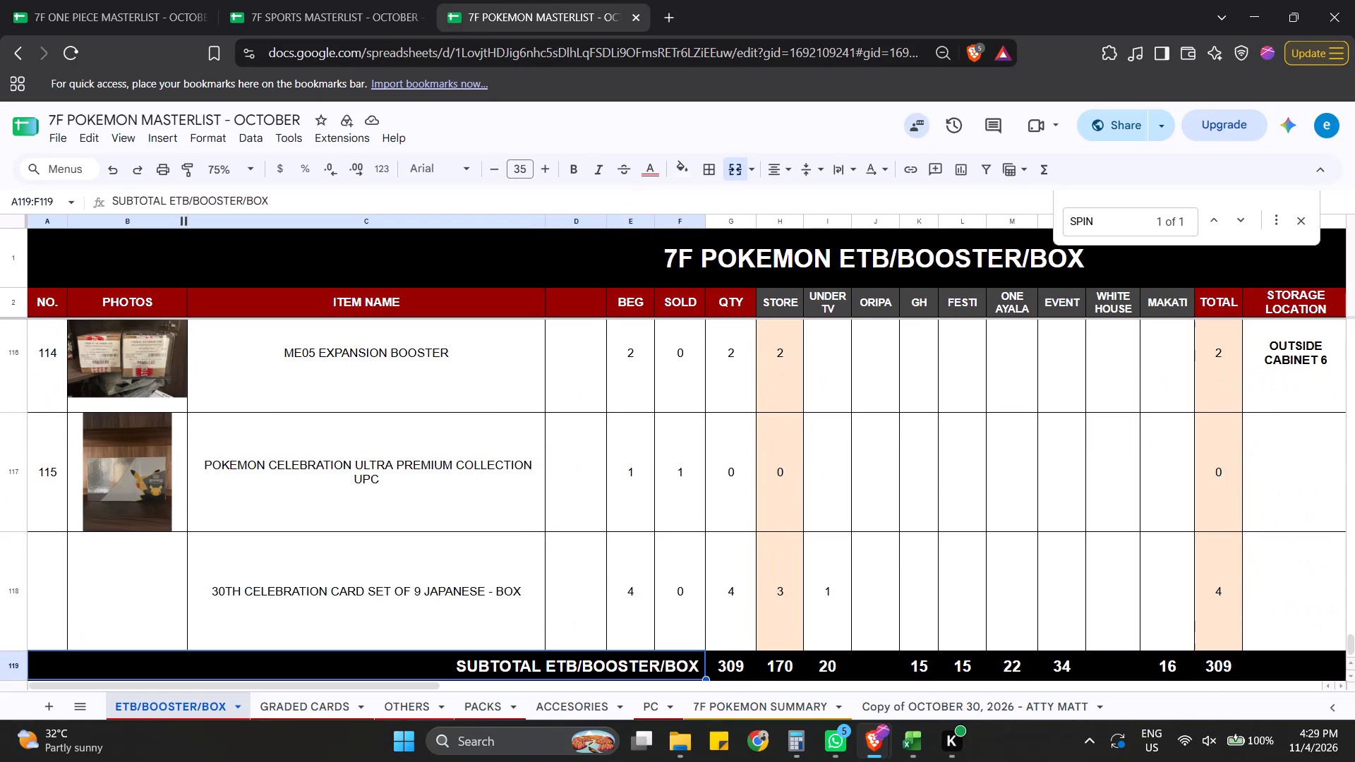
key("Up")
key("Up")
key("Up")
key("Down")
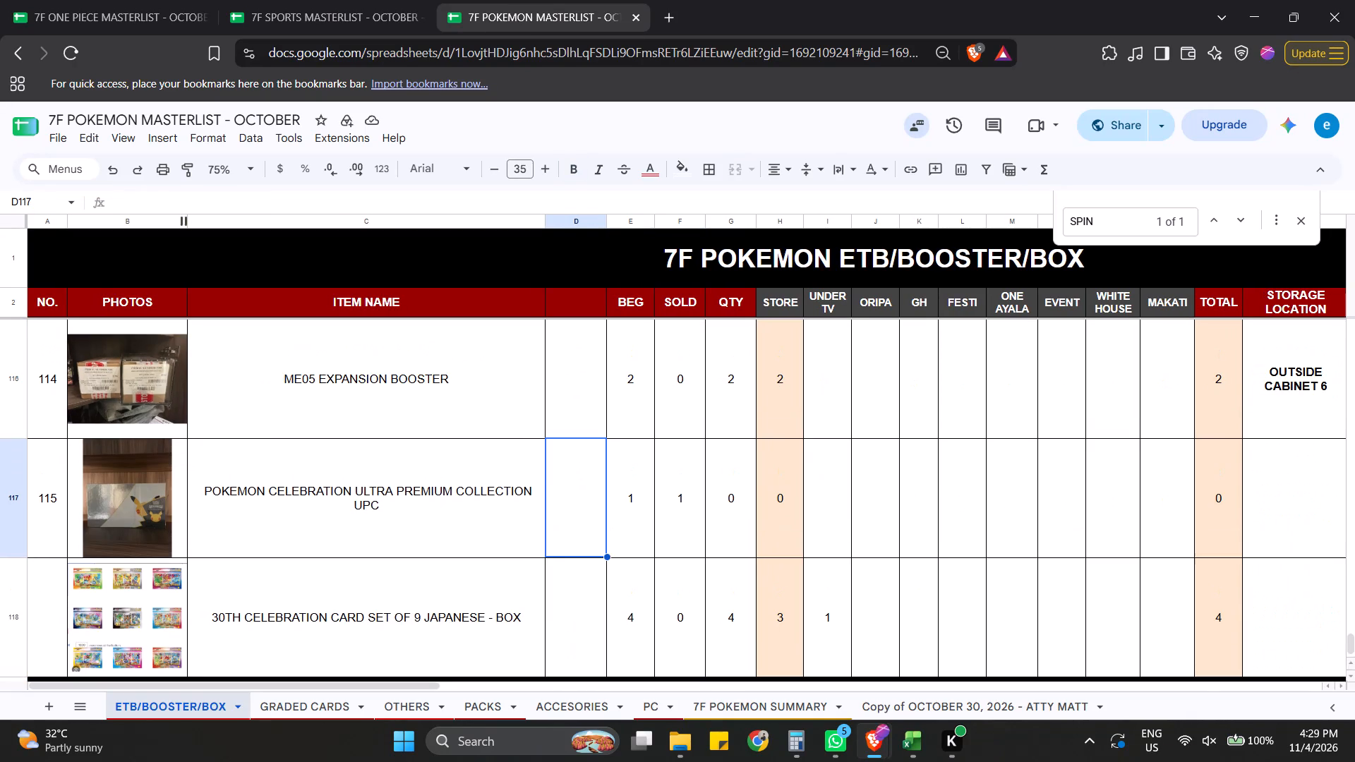
Go back to the start of the ETB list and review the counts from Shrouded Fable PC ETB to Dragon Majesty ETB.
key("Up")
key("Up")
key("Up")
key("Up")
key("Up")
key("Up")
key("Up")
key("Up")
key("Up")
key("Up")
key("Up")
key("Up")
key("Up")
key("Up")
key("Up")
key("Up")
key("Up")
key("Up")
key("Up")
key("Up")
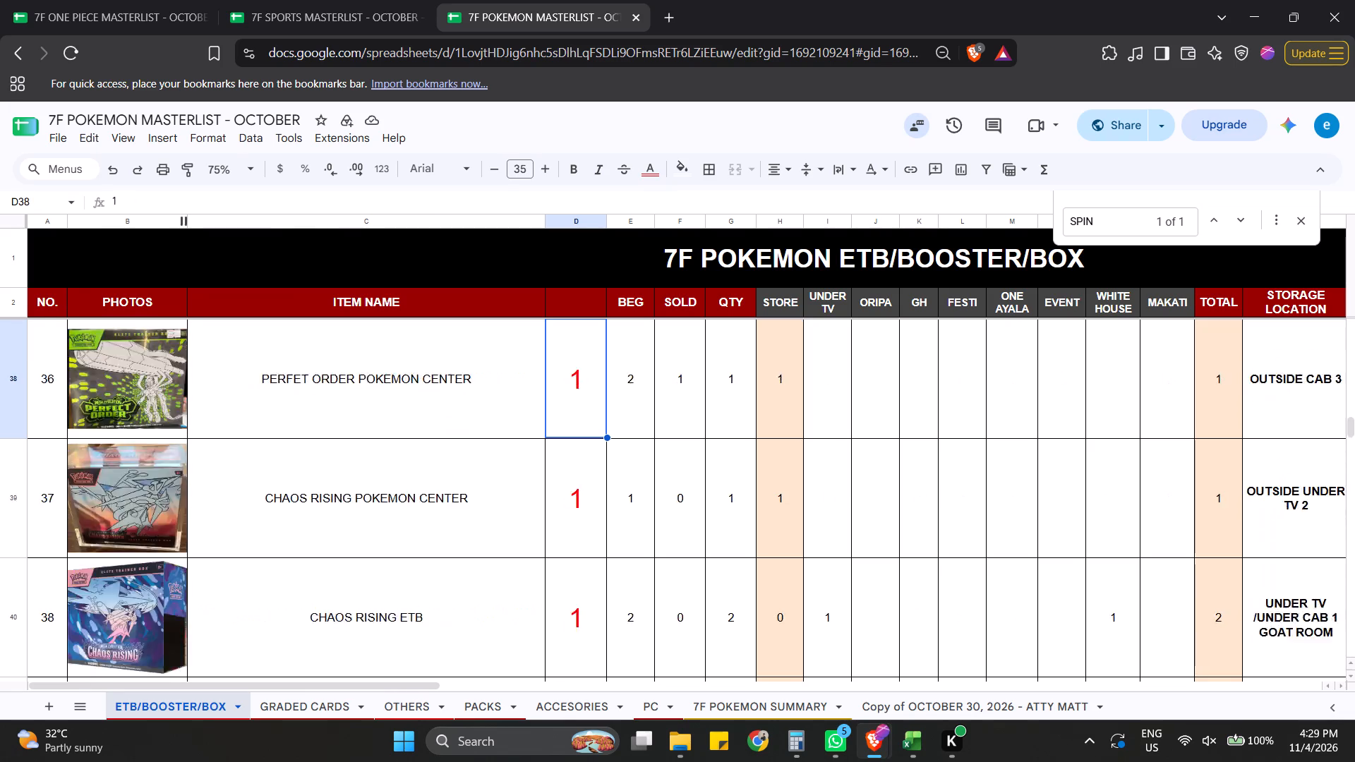
key("Down")
key("Down")
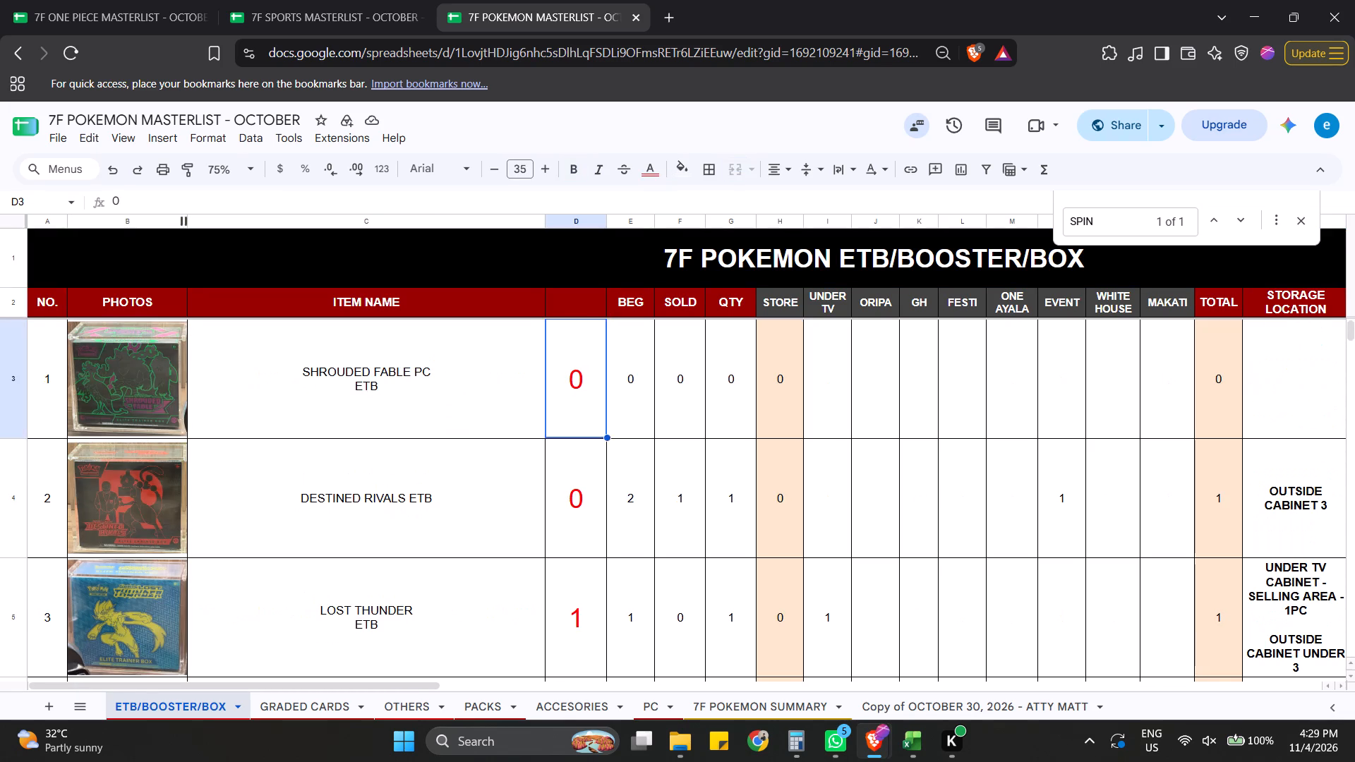
key("Down")
key("Up")
key("Down")
key("Down")
key("Down")
key("Up")
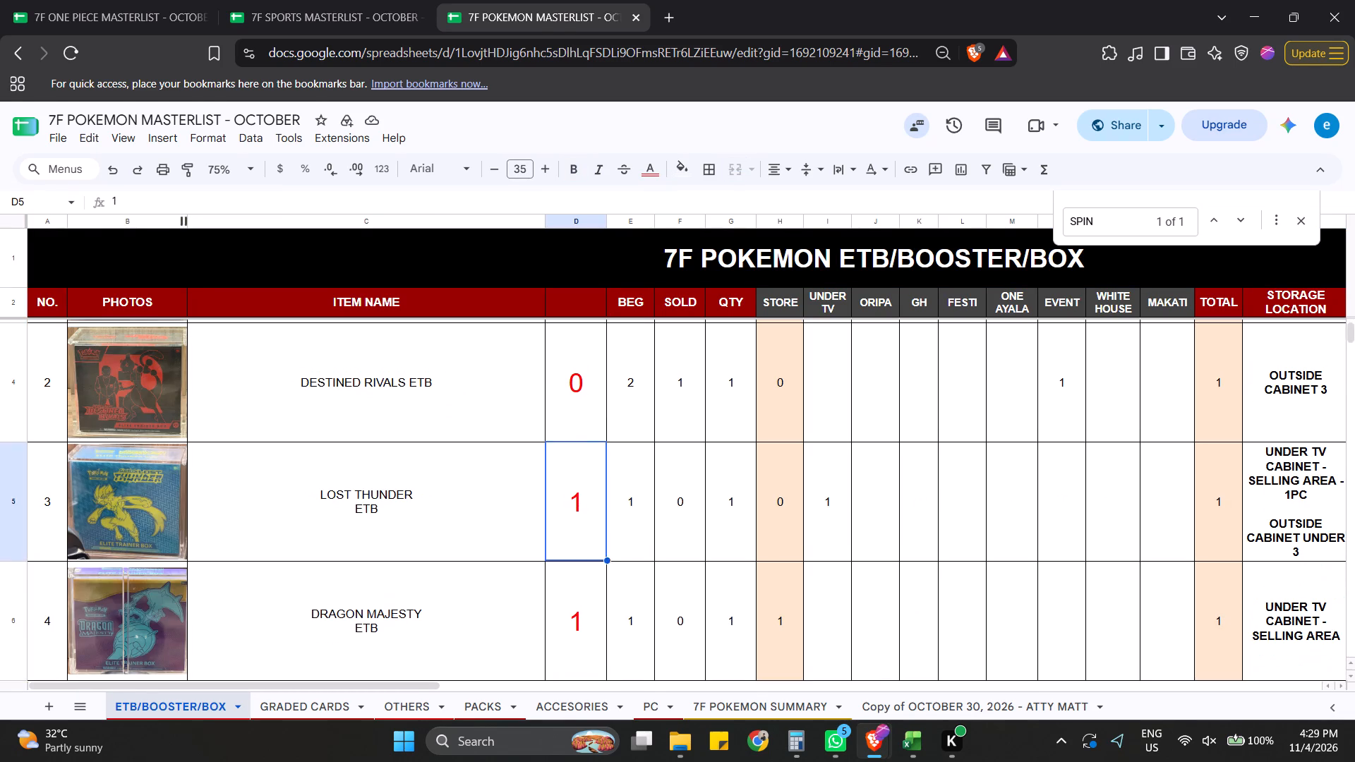
Clear the red-text count for Destined Rivals ETB.
key("Up")
key("Up")
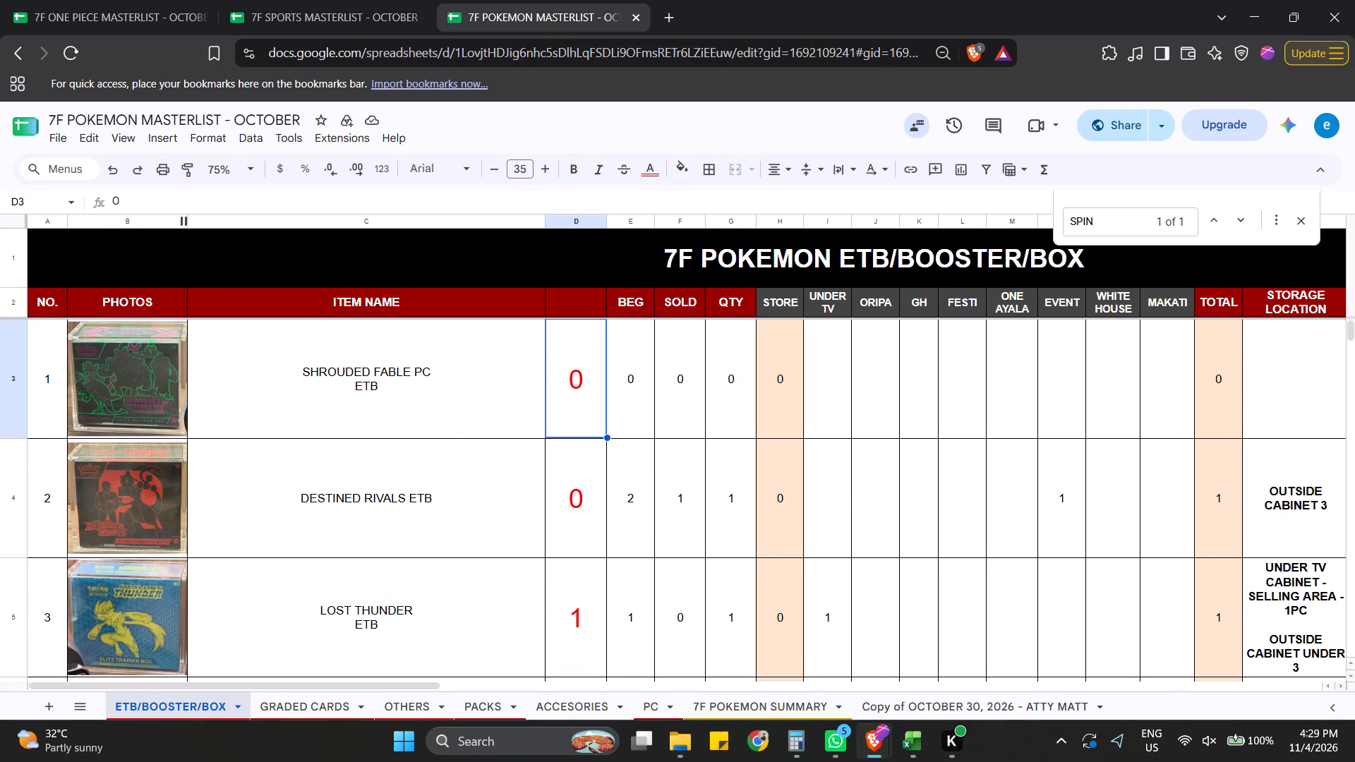
key("Down")
key("BackSpace")
key("Down")
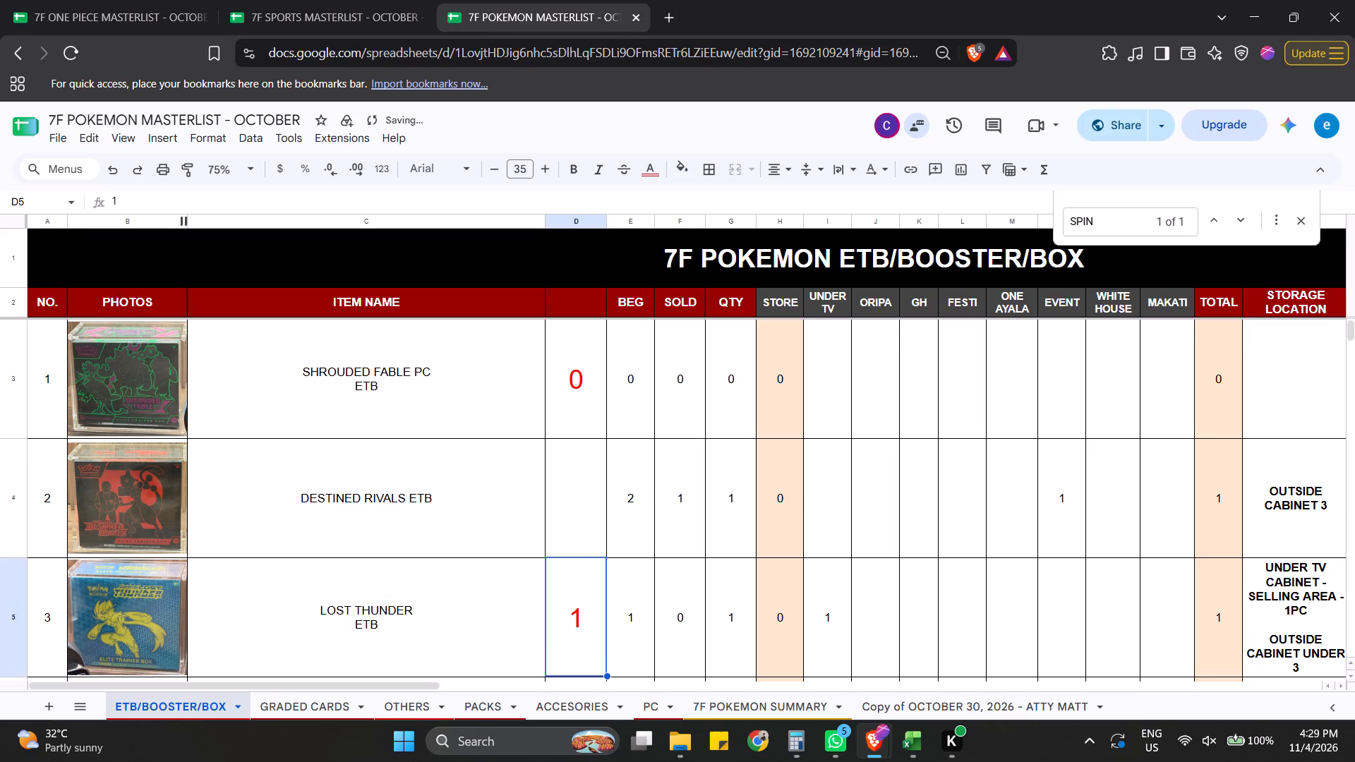
key("Up")
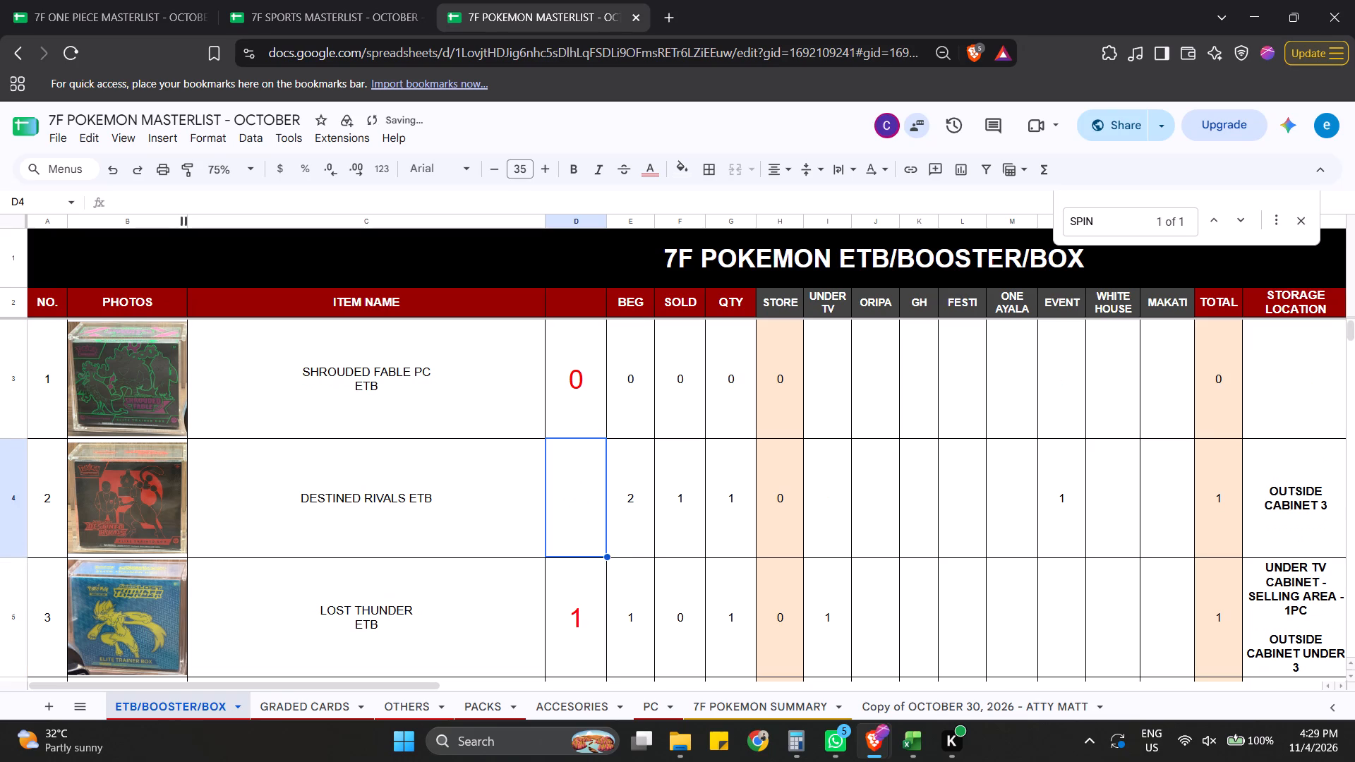
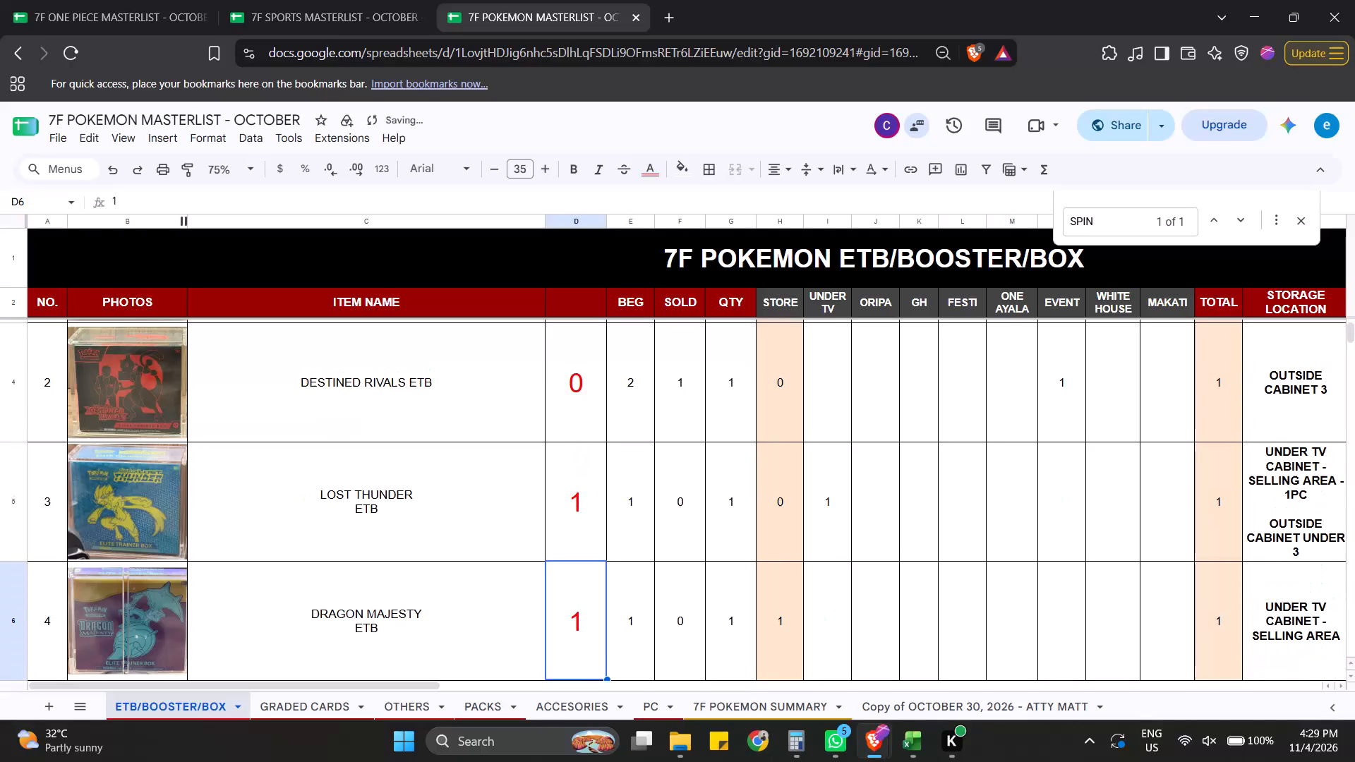
Examine the red-text counts from Brilliant Stars Pokemon Center ETB to Celebrations ETB against their store and under-TV quantities.
key("Down")
key("Down")
key("Down")
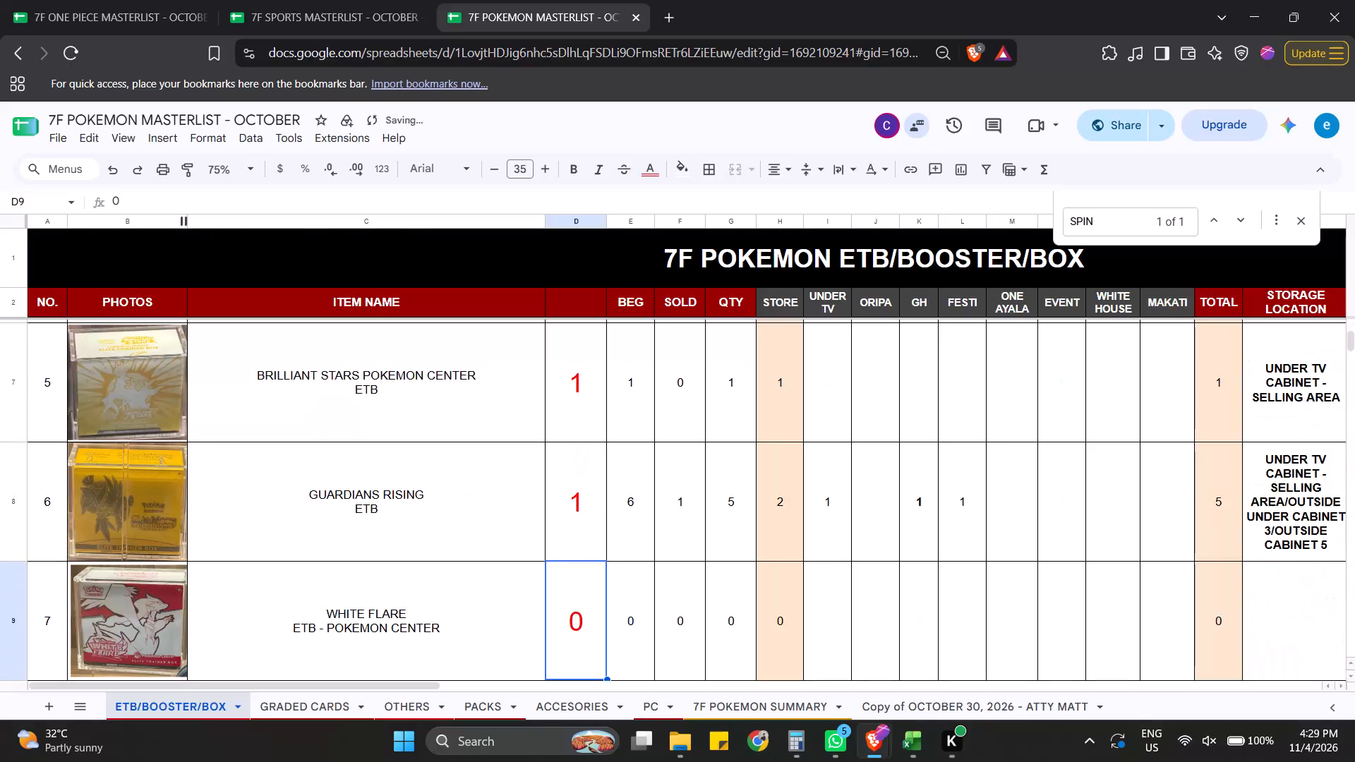
key("Down")
key("Up")
key("Down")
key("Down")
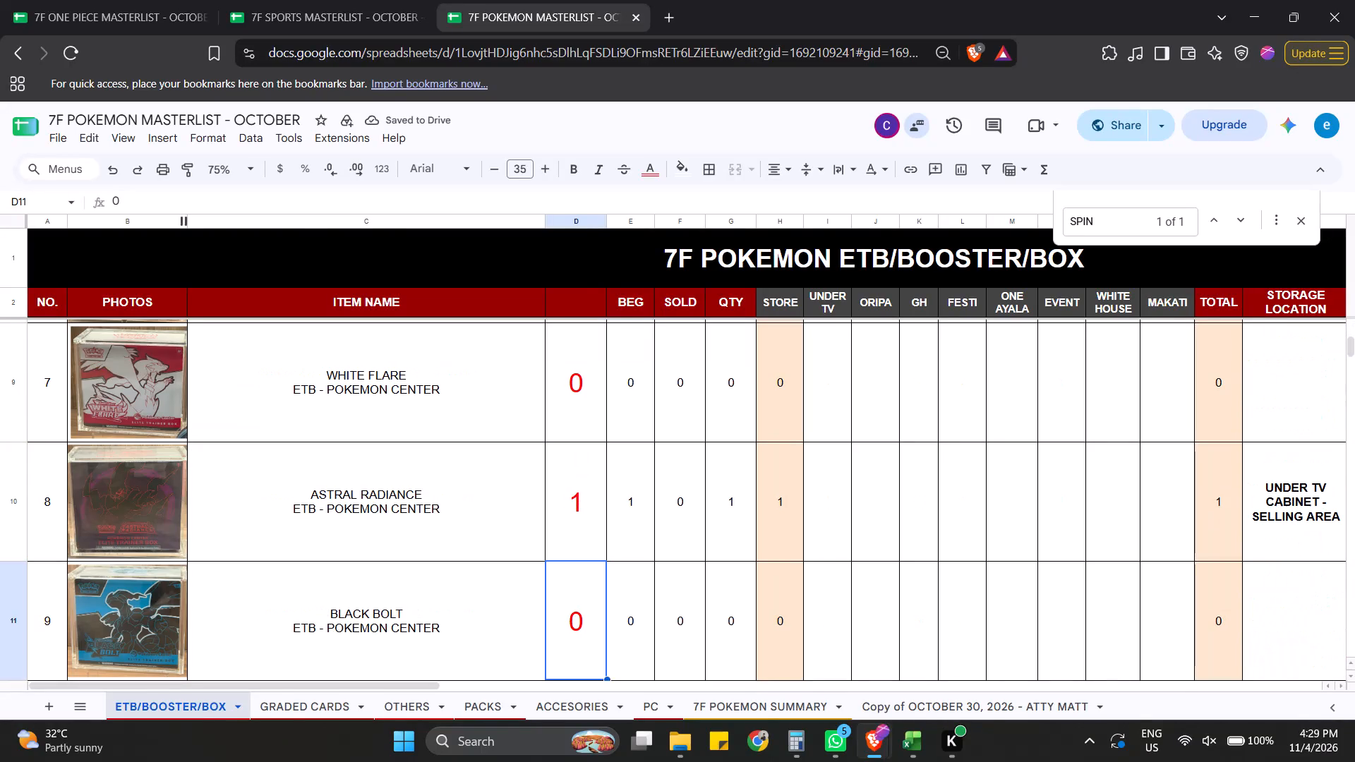
key("Down")
key("Down")
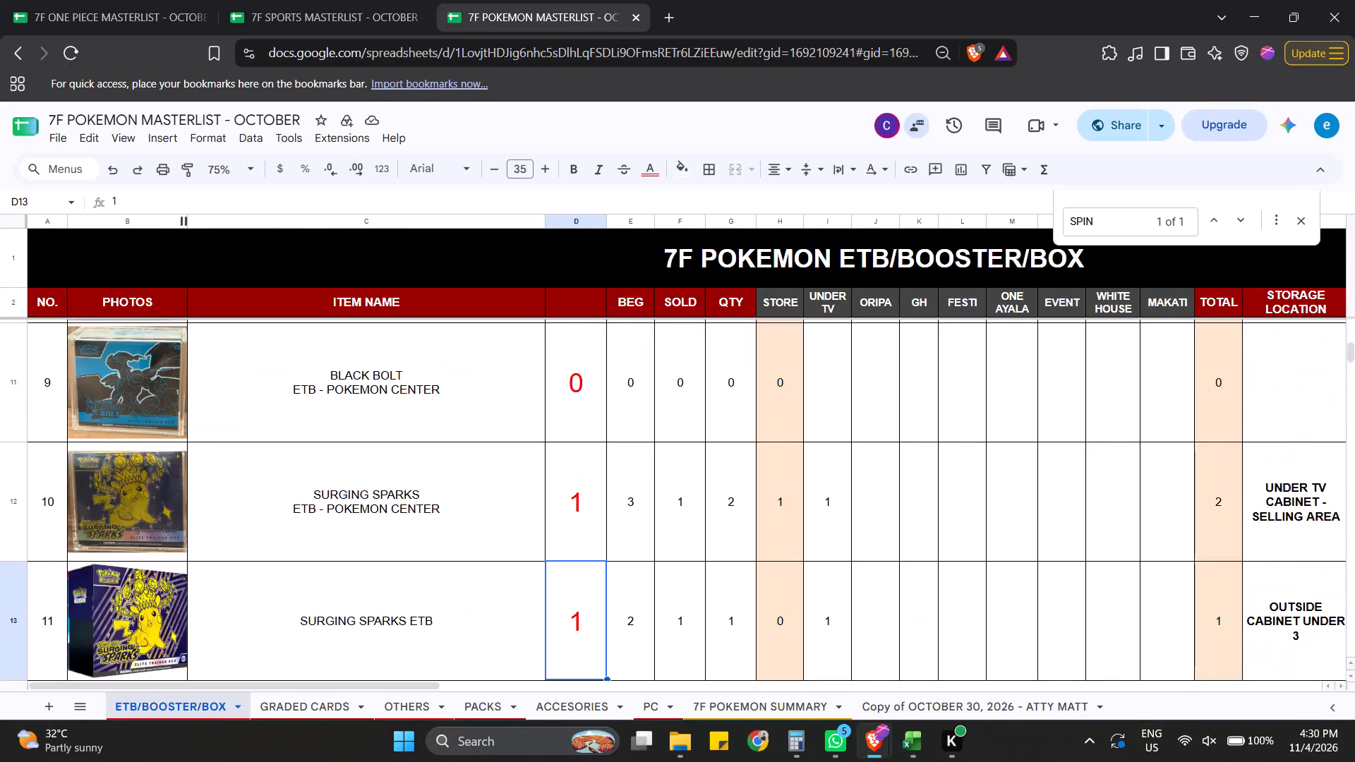
key("Down")
key("Down")
key("Down")
key("Down")
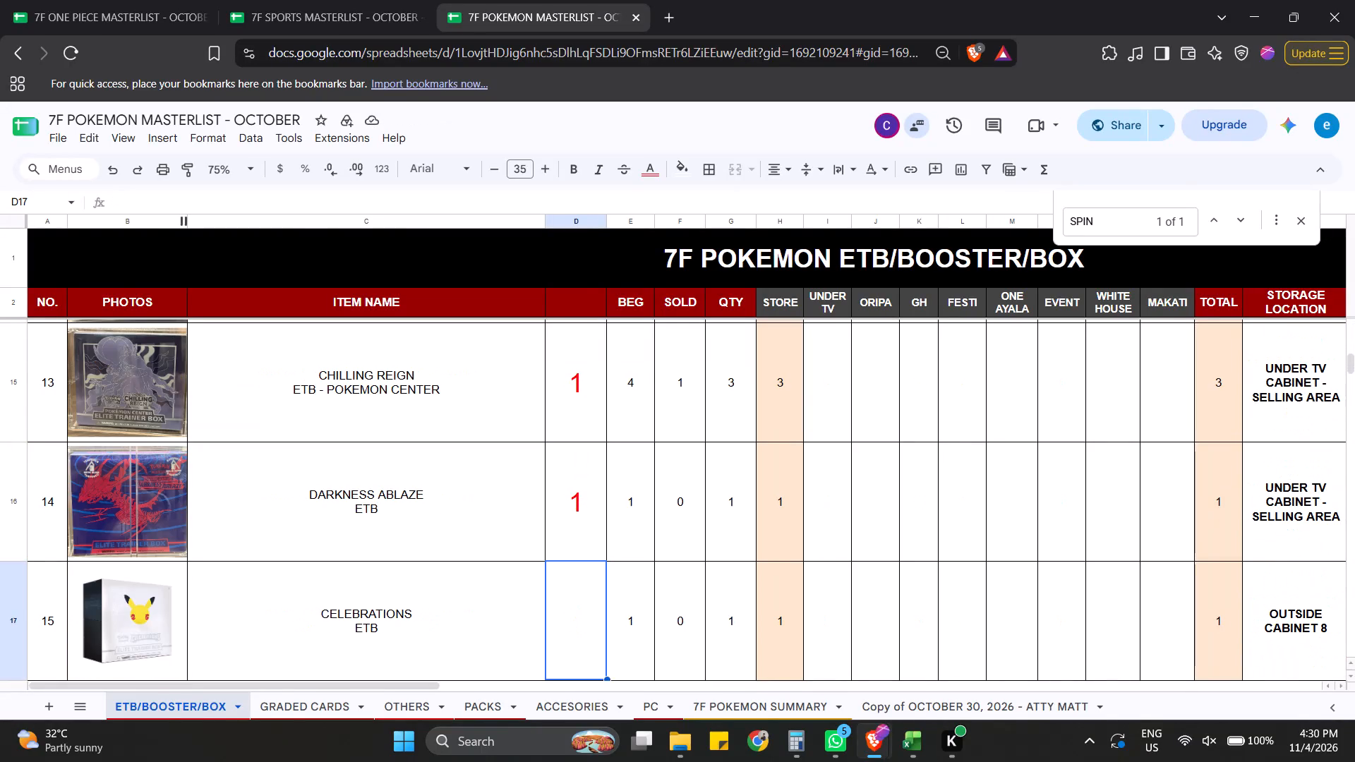
Go back up to Astral Radiance and recheck the red-text counts through Surging Sparks ETB.
key("Up")
key("Up")
key("Up")
key("Up")
key("Up")
key("Up")
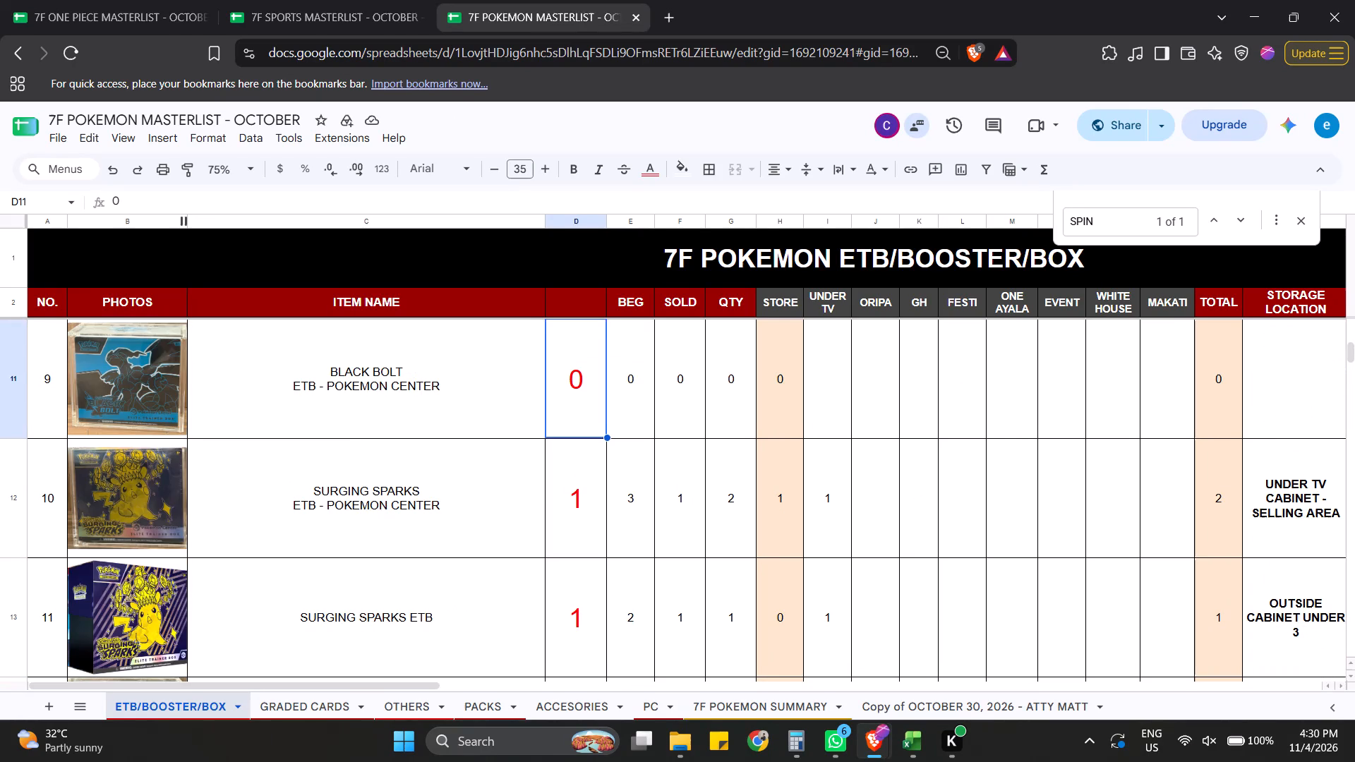
key("Up")
key("Down")
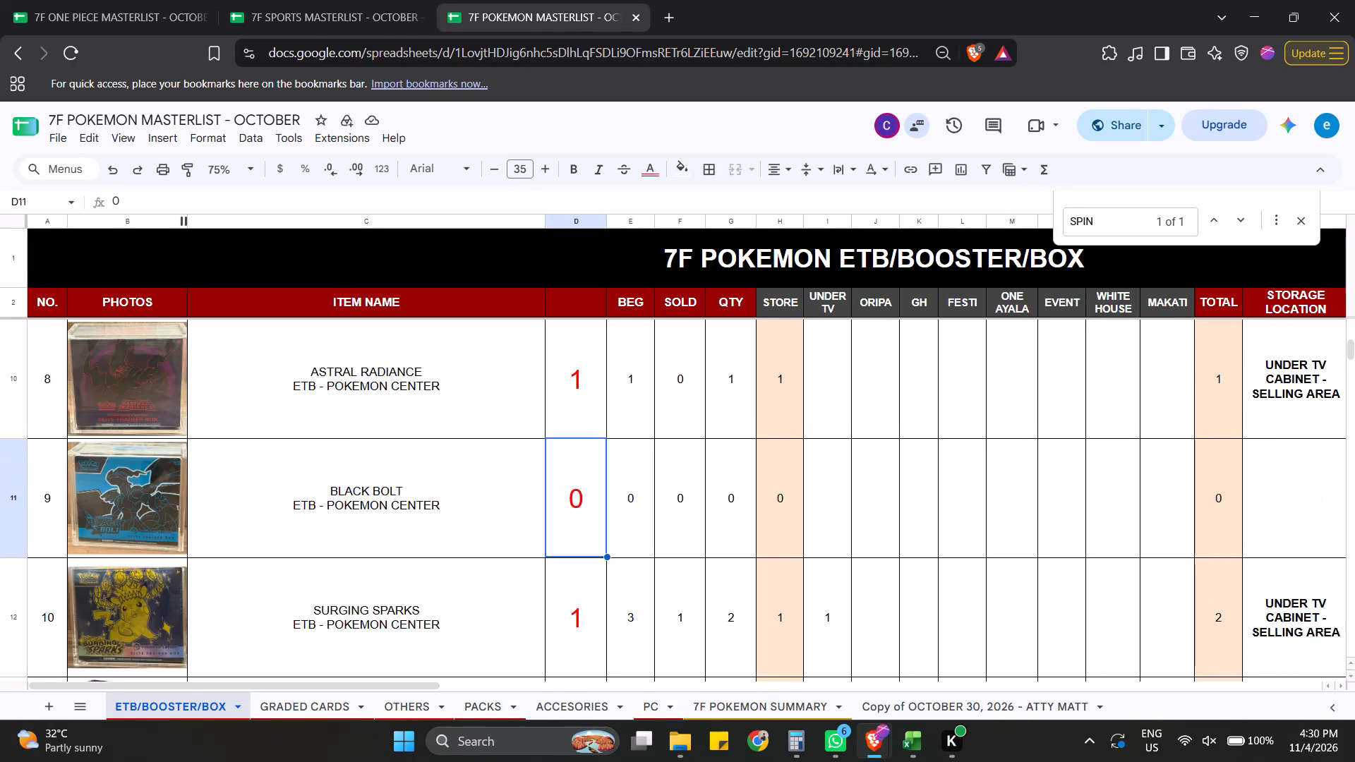
key("Down")
key("Down")
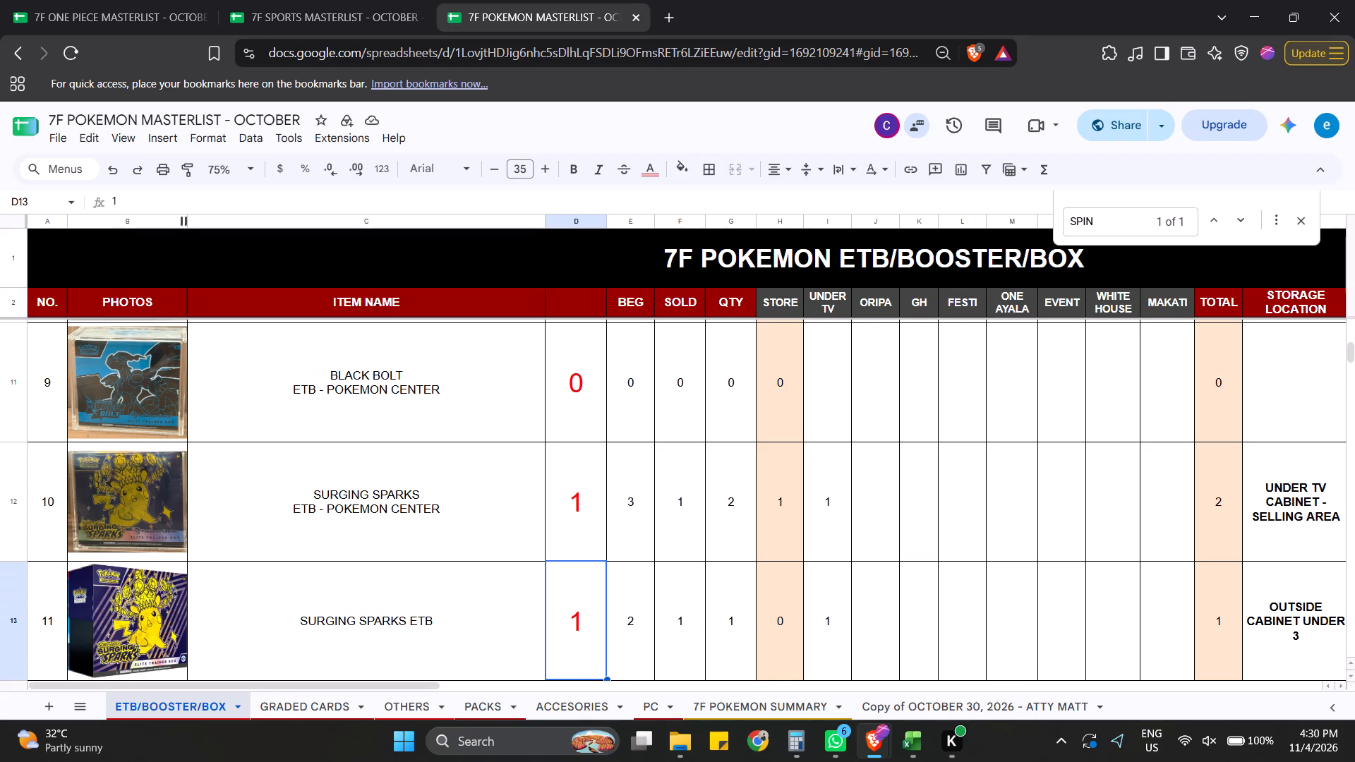
Add 1 to the red-text count for Champions Path ETB by changing it to the formula =1+1.
key("Down")
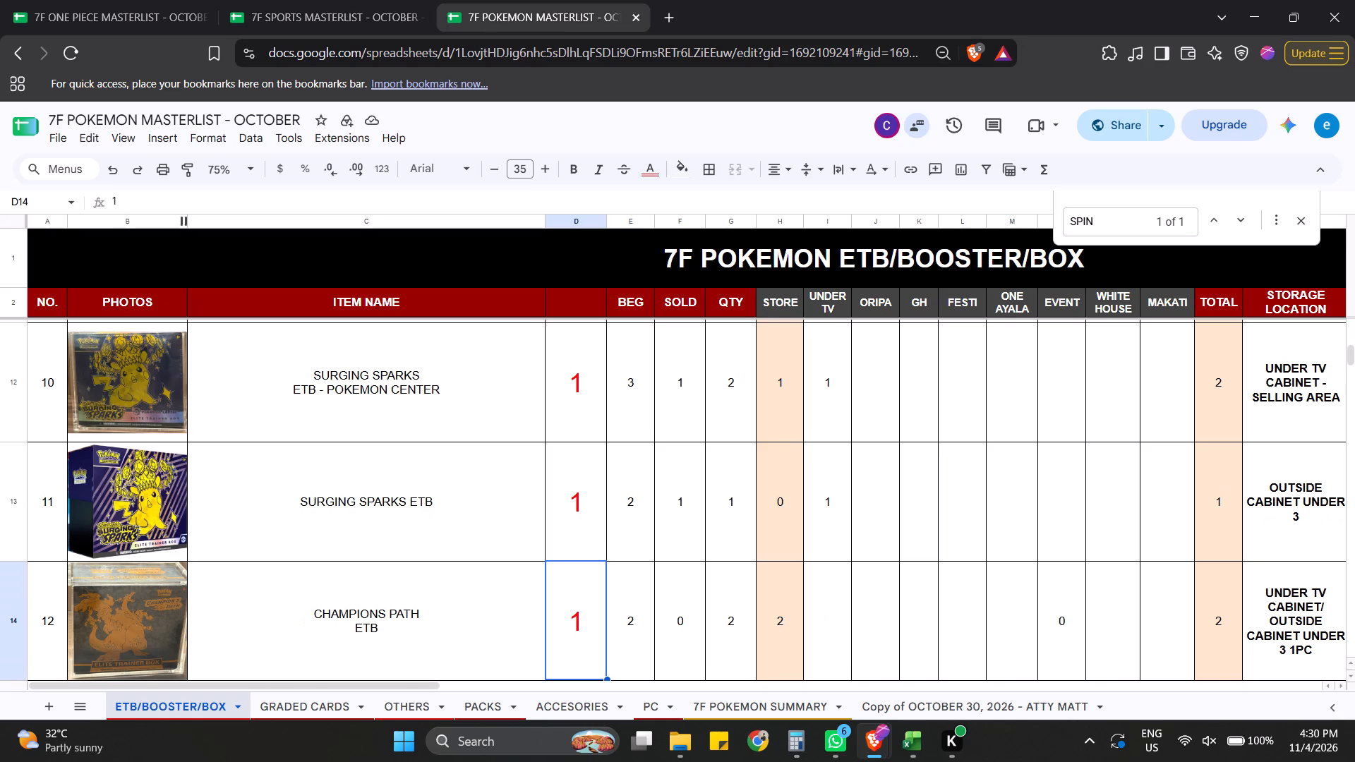
key("Up")
key("Down")
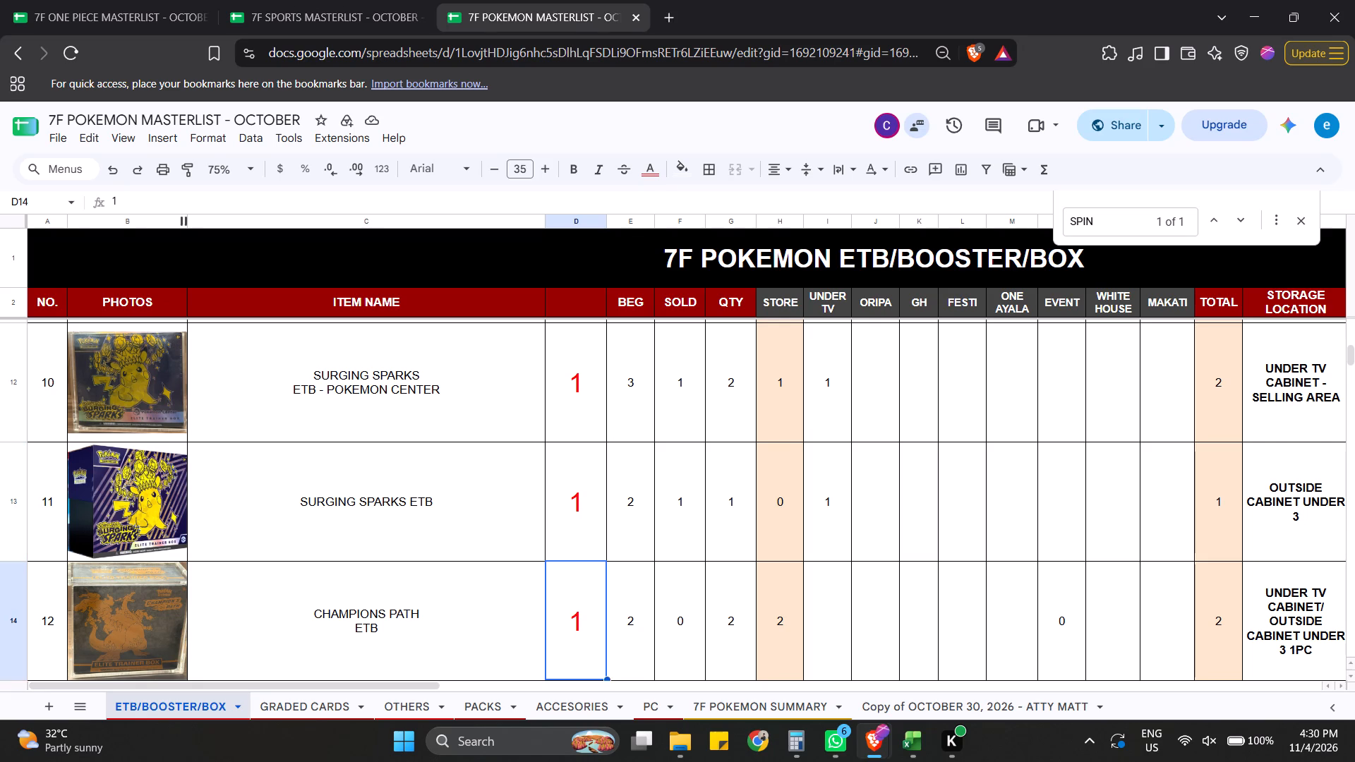
left_click(181, 206)
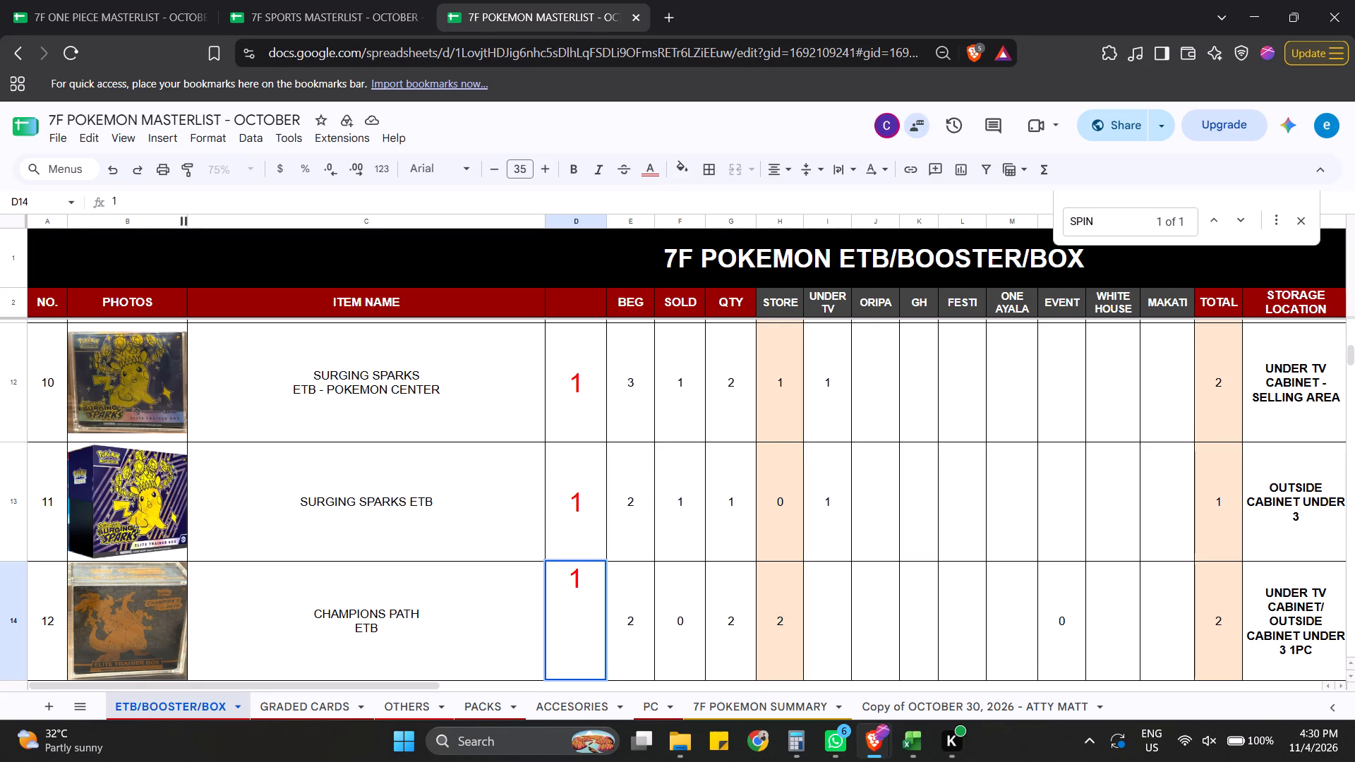
key("Left")
key("equal")
key("Right")
type("+1")
key("Return")
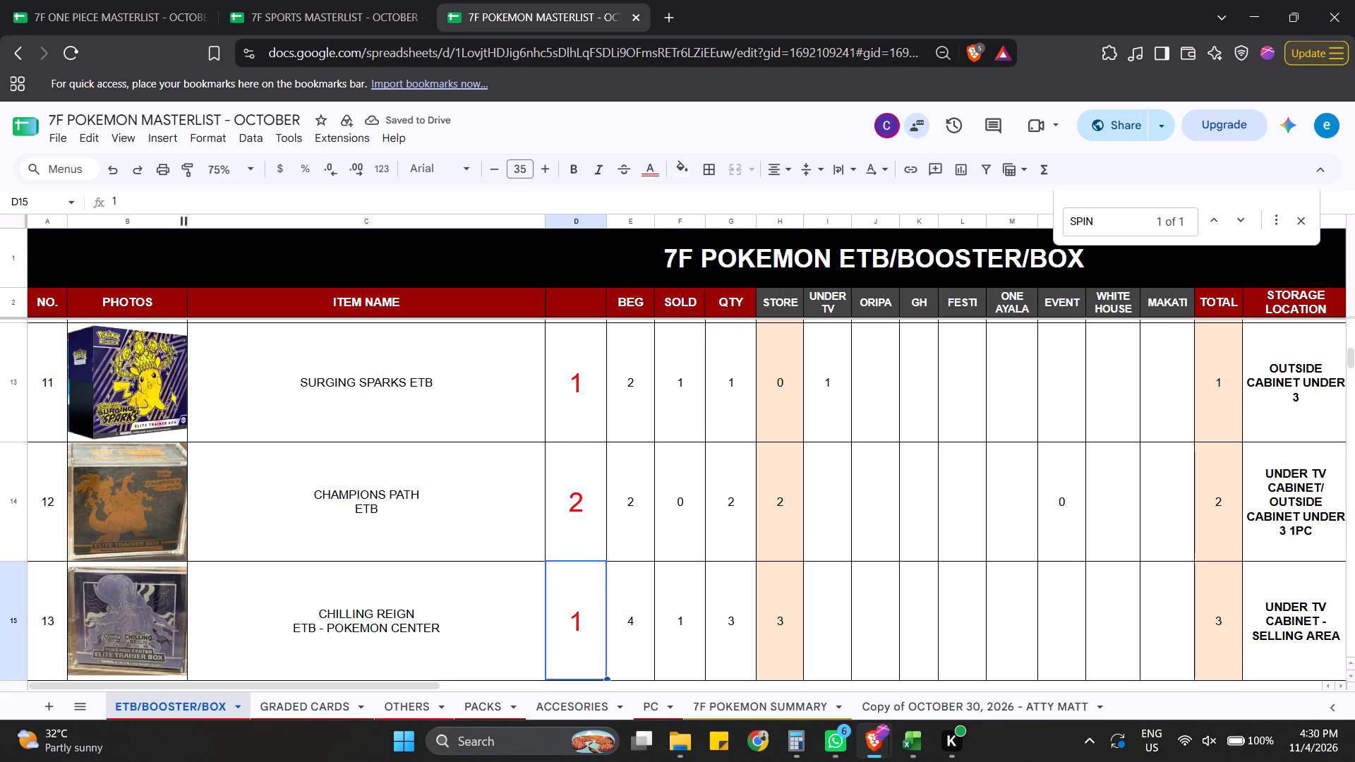
Search the ETB/BOOSTER/BOX sheet for PREMIUM and go through all the matching items.
key("Down")
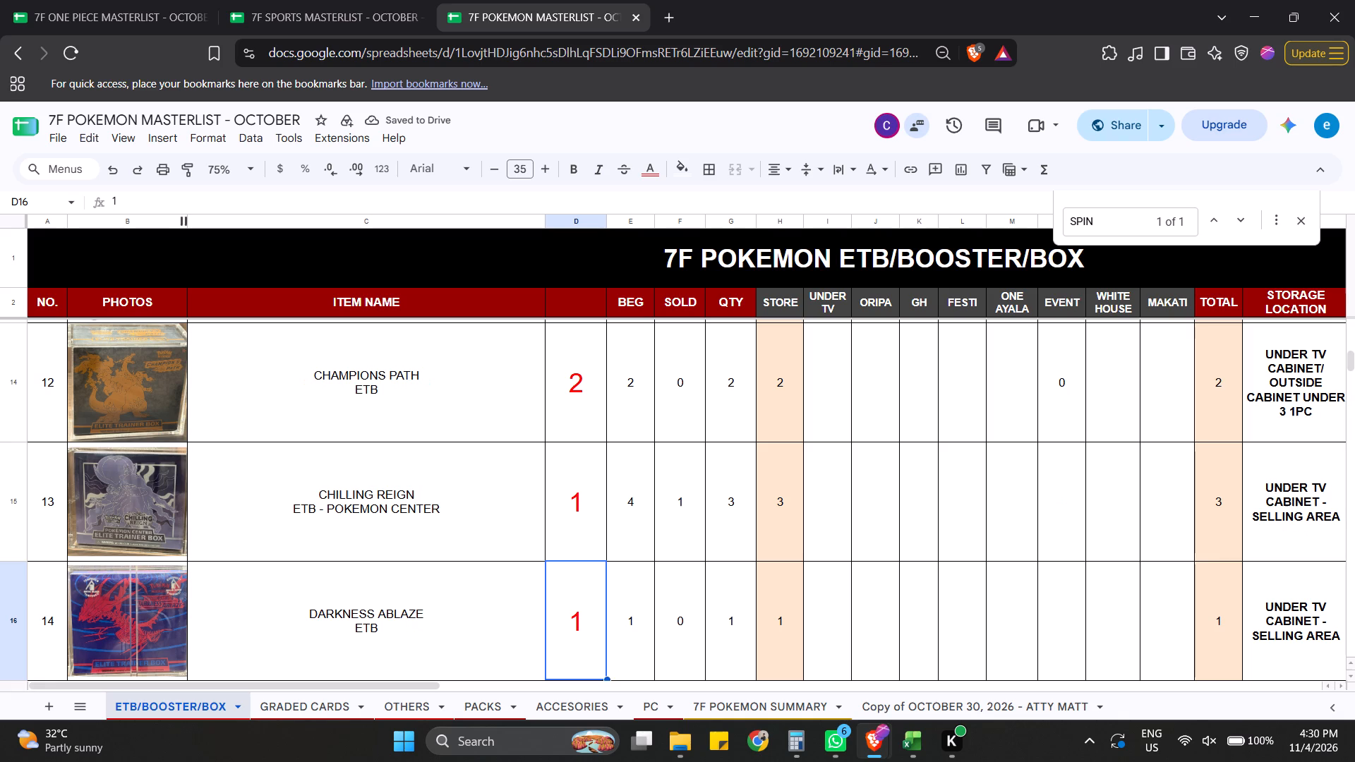
key("Up")
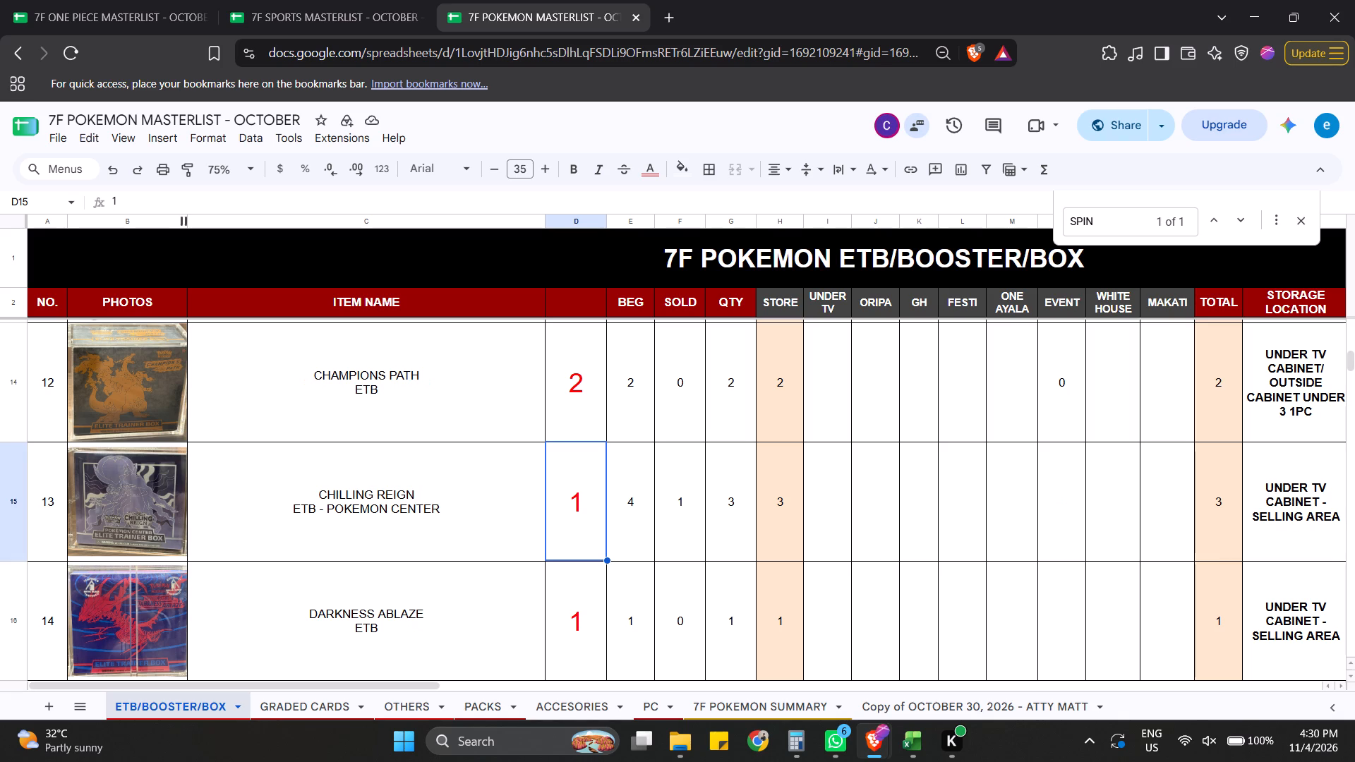
key("ctrl+f")
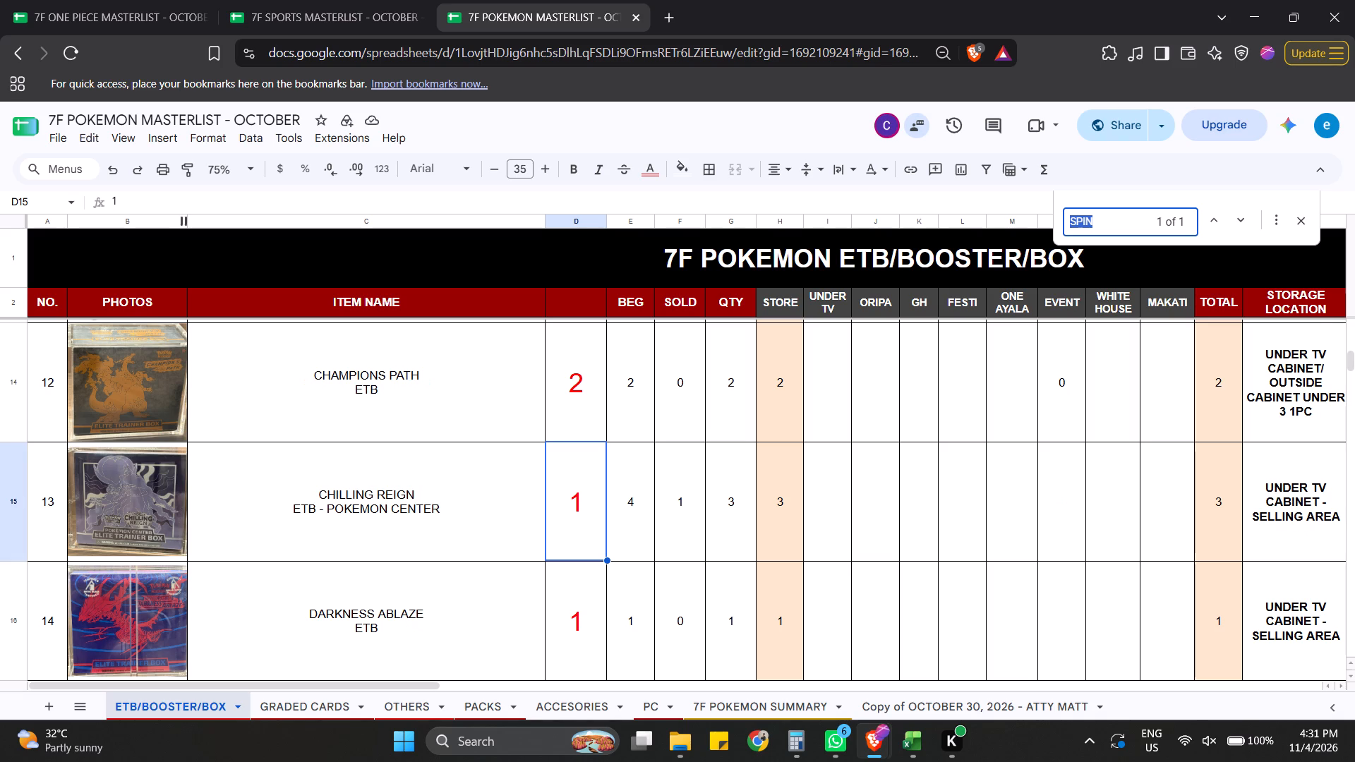
type("PRE")
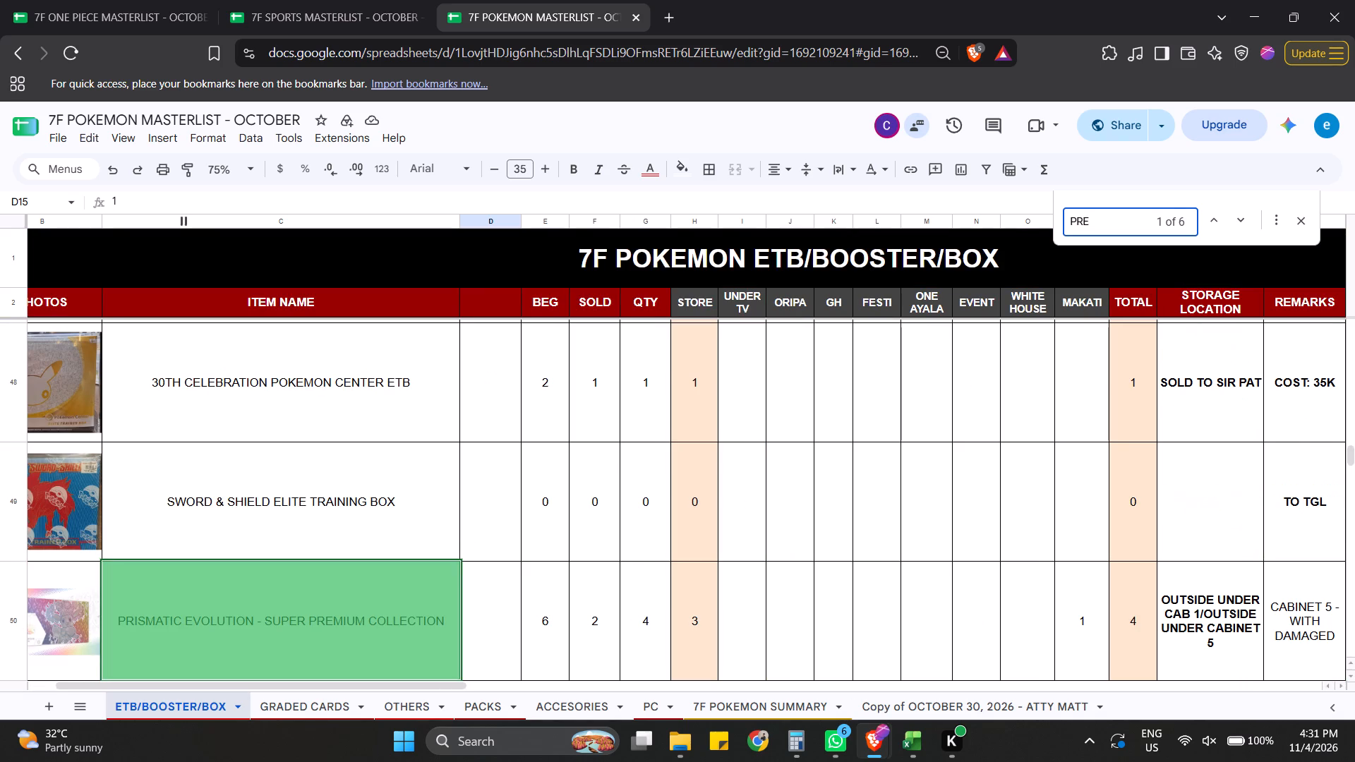
type("MI")
type("UM")
key("Return")
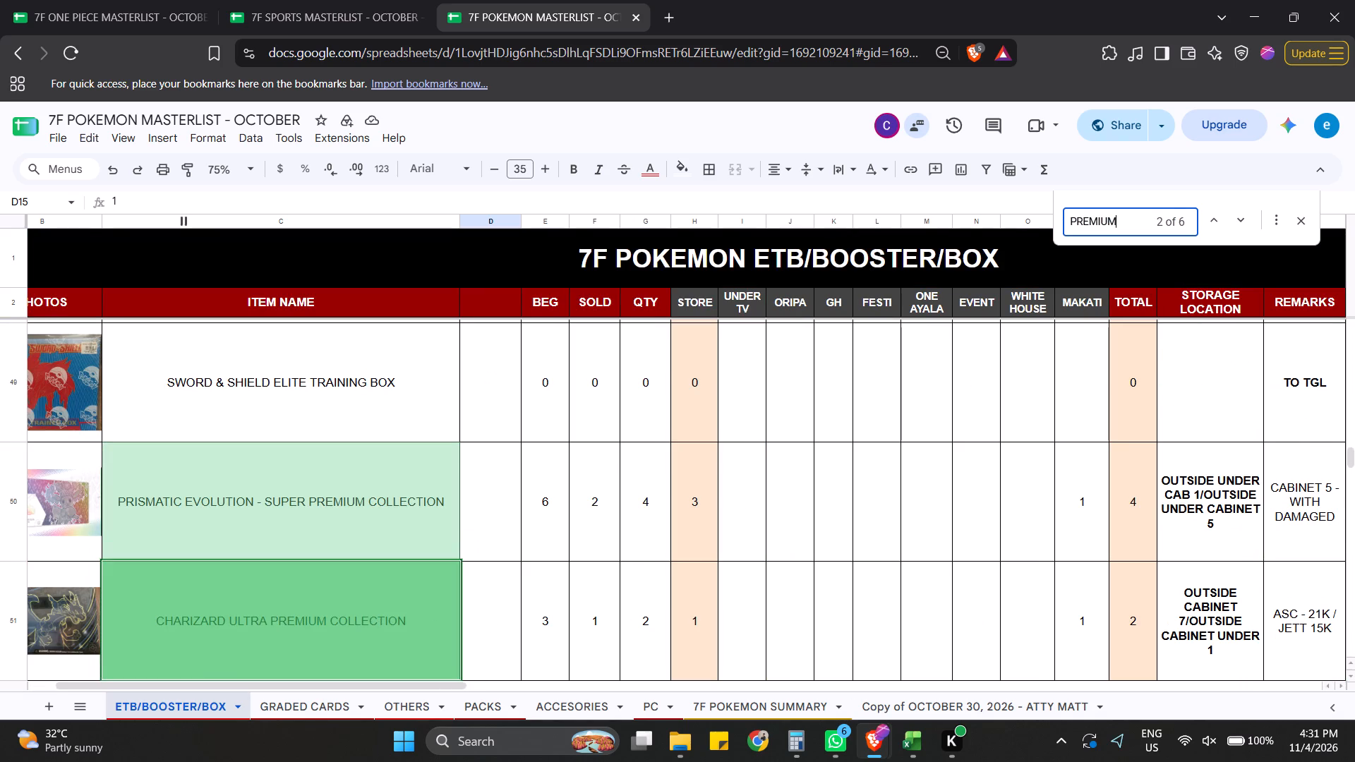
key("Return")
key("Return")
key("Return")
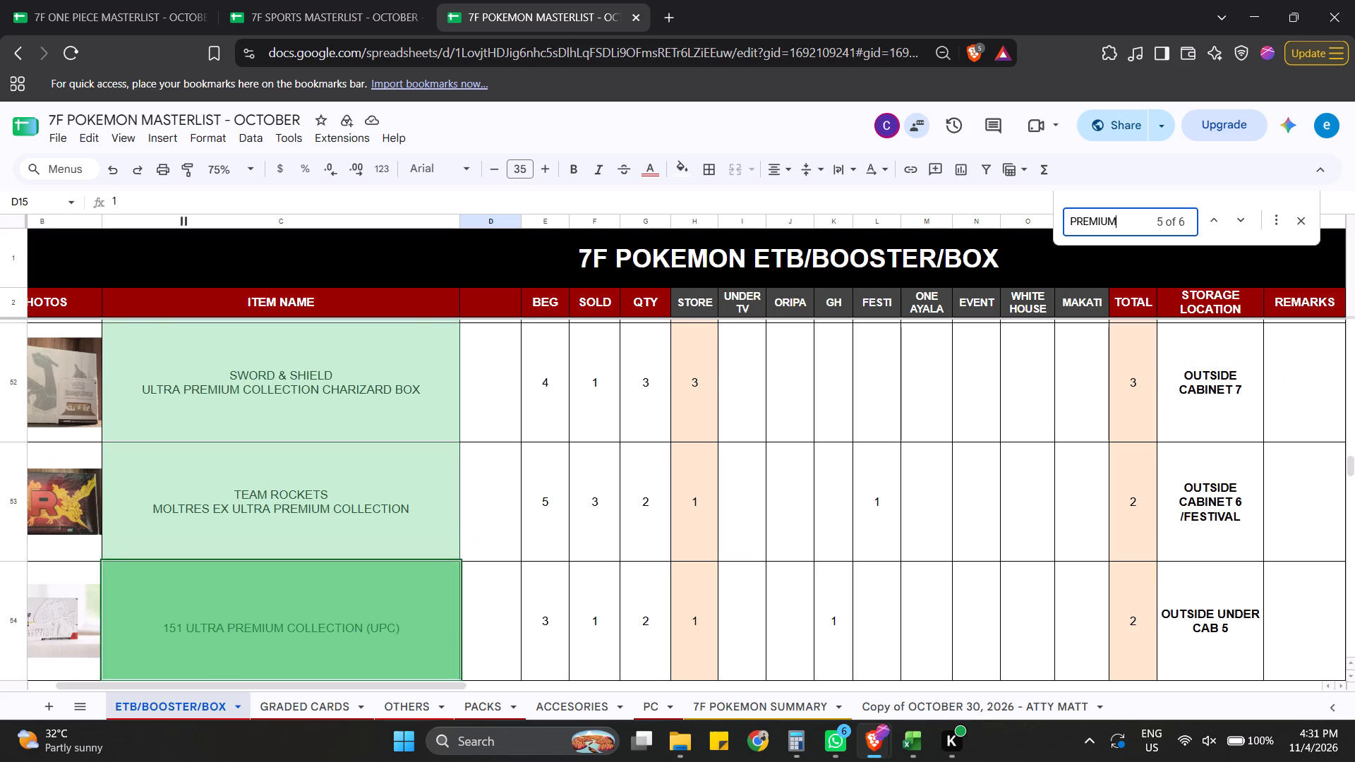
key("Return")
key("Return")
key("Return")
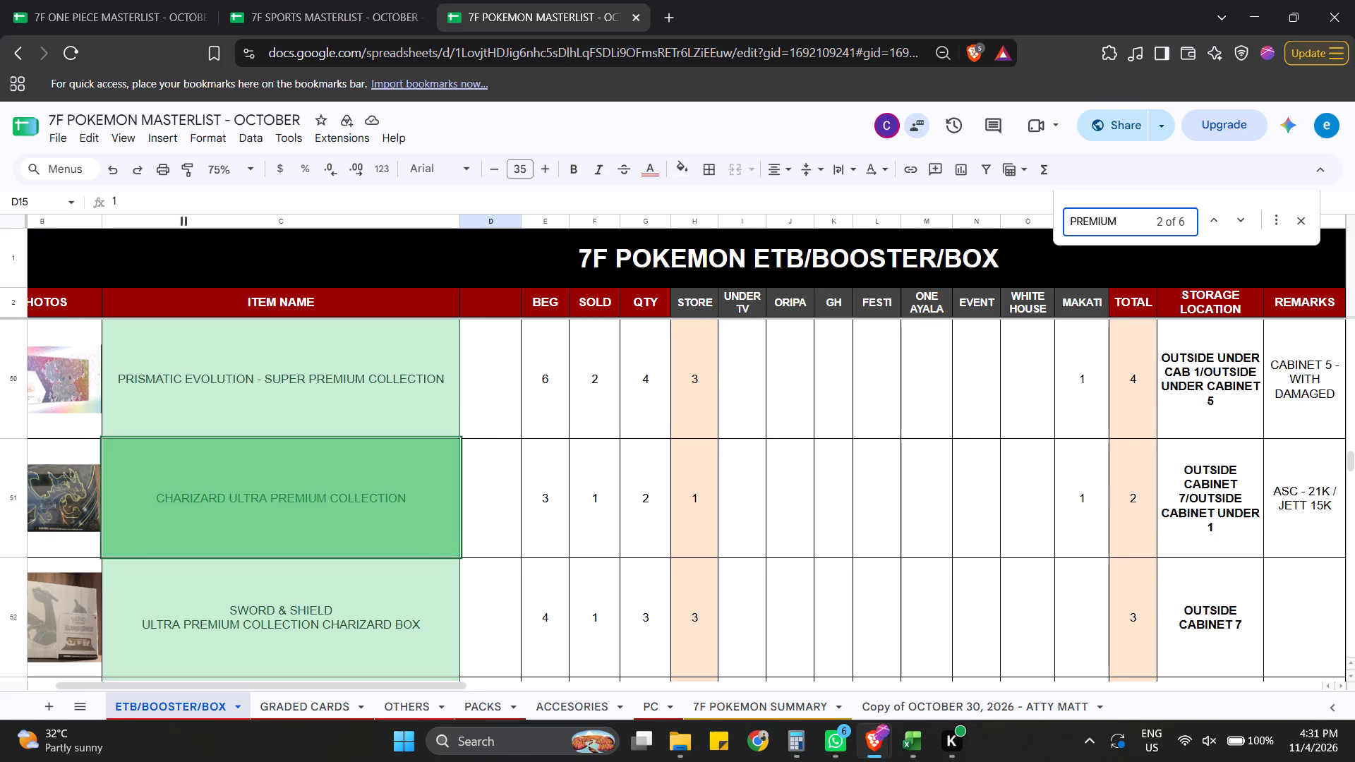
key("Return")
key("Return")
key("Return")
key("Return")
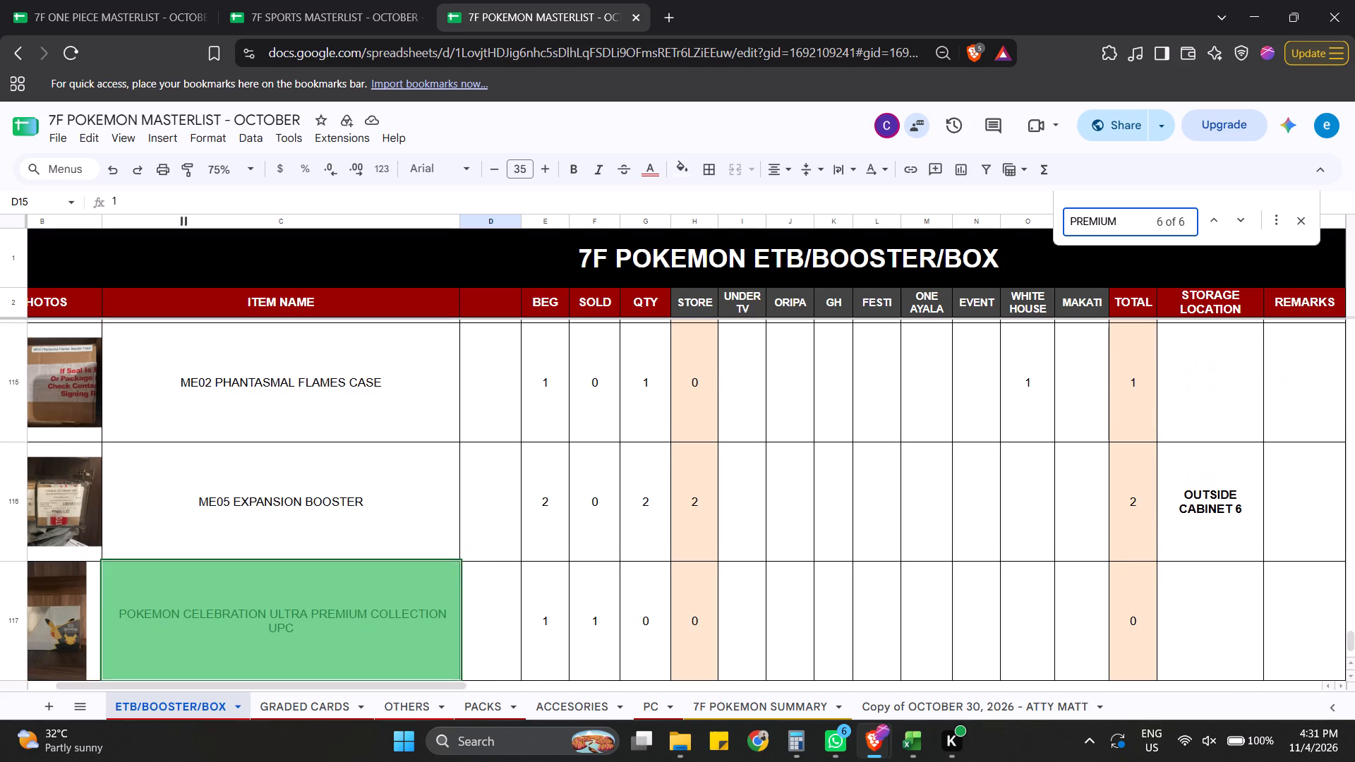
key("Return")
Replace the sheet search with TAG.
key("BackSpace")
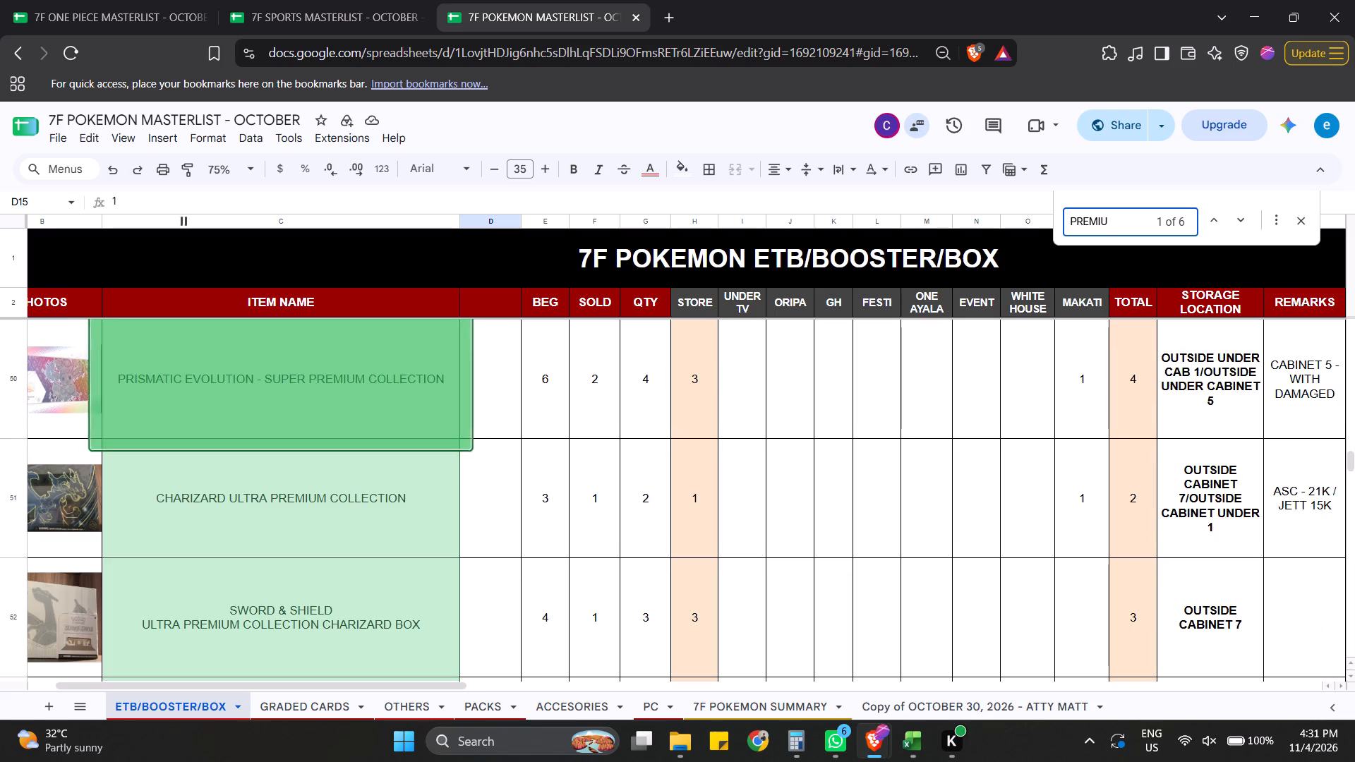
key("BackSpace")
key("BackSpace")
key("BackSpace")
key("BackSpace")
key("BackSpace")
key("BackSpace")
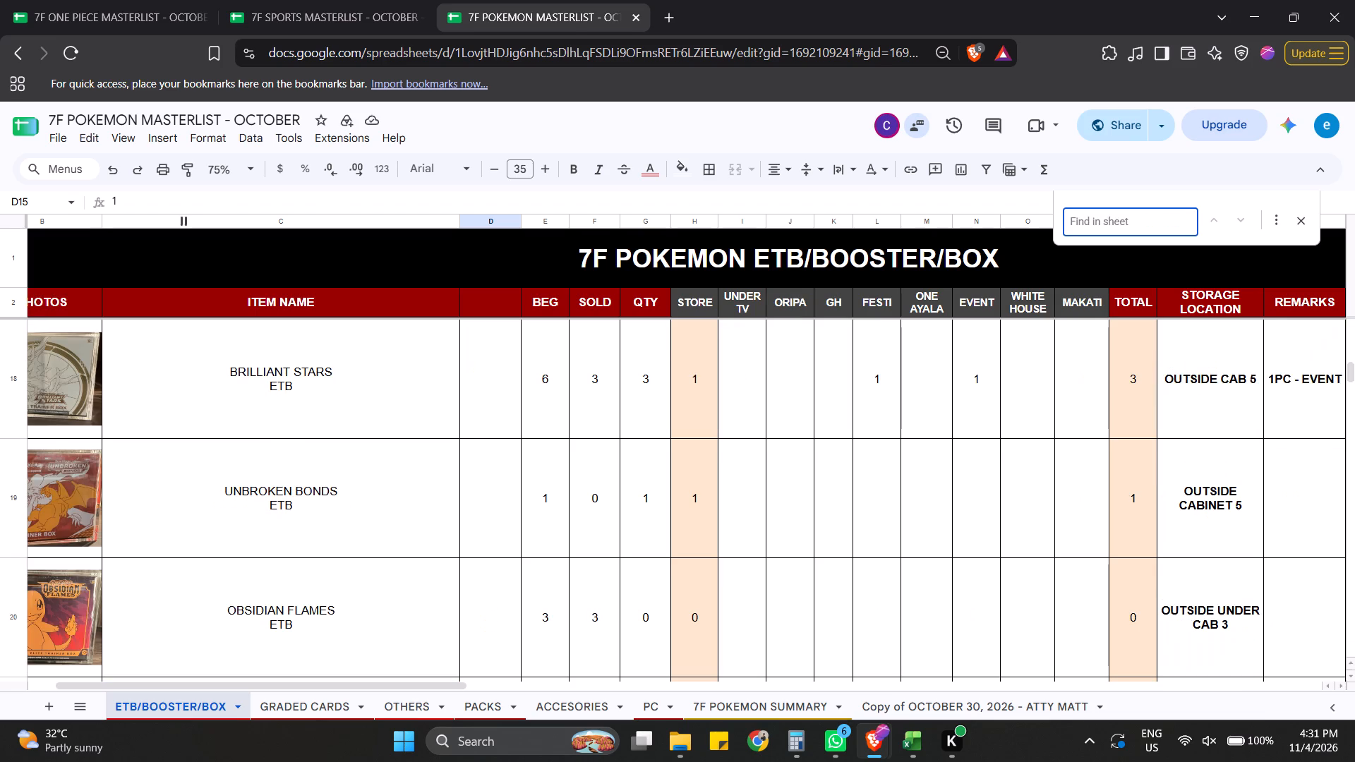
type("TAG")
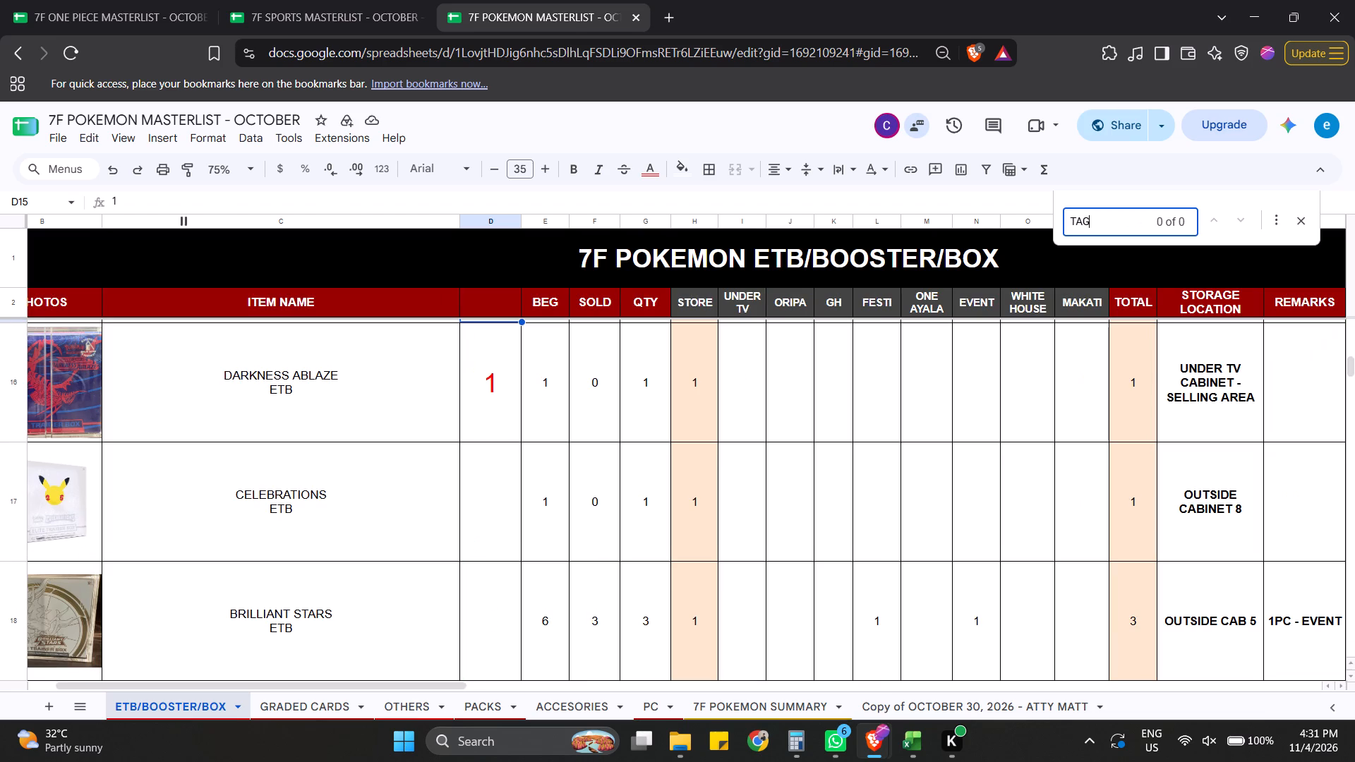
Search the ETB/BOOSTER/BOX sheet for SUN instead.
key("BackSpace")
key("BackSpace")
key("BackSpace")
key("BackSpace")
key("BackSpace")
key("BackSpace")
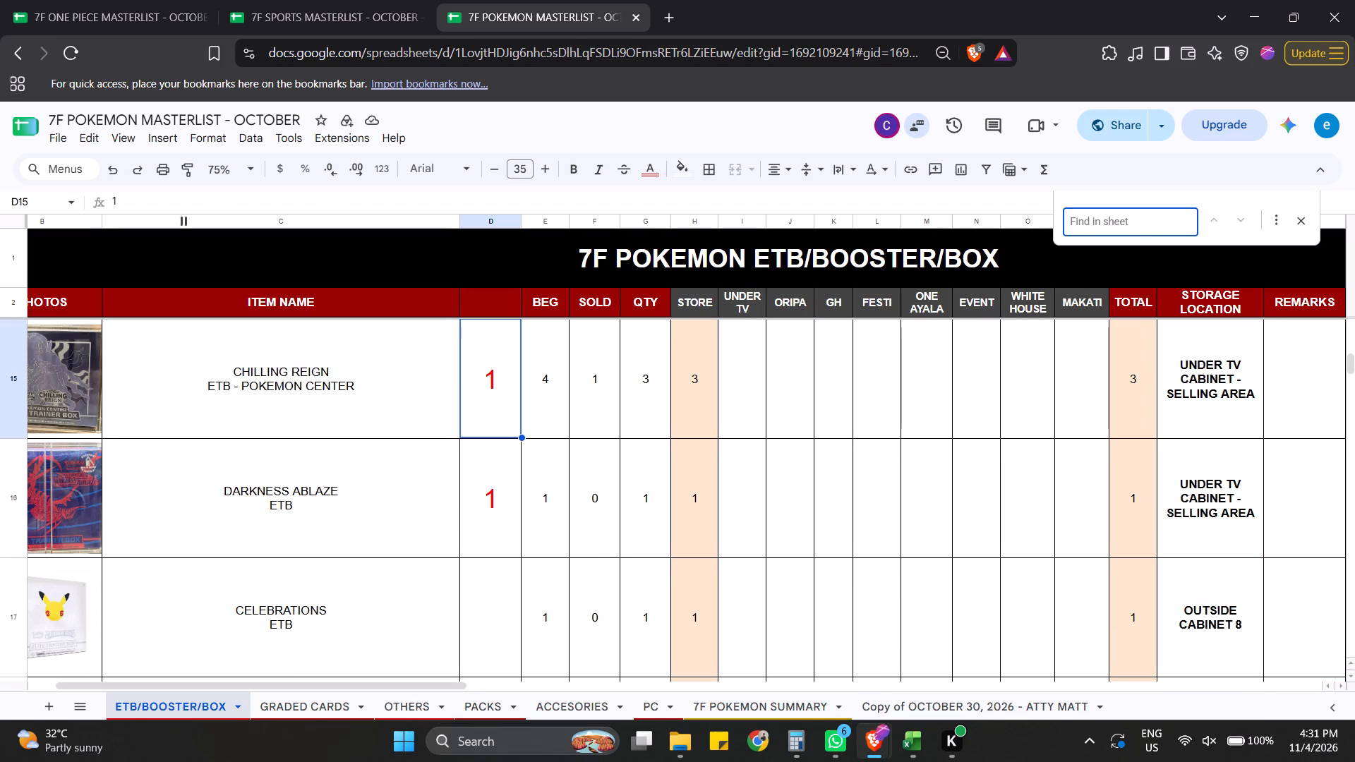
type("SUN")
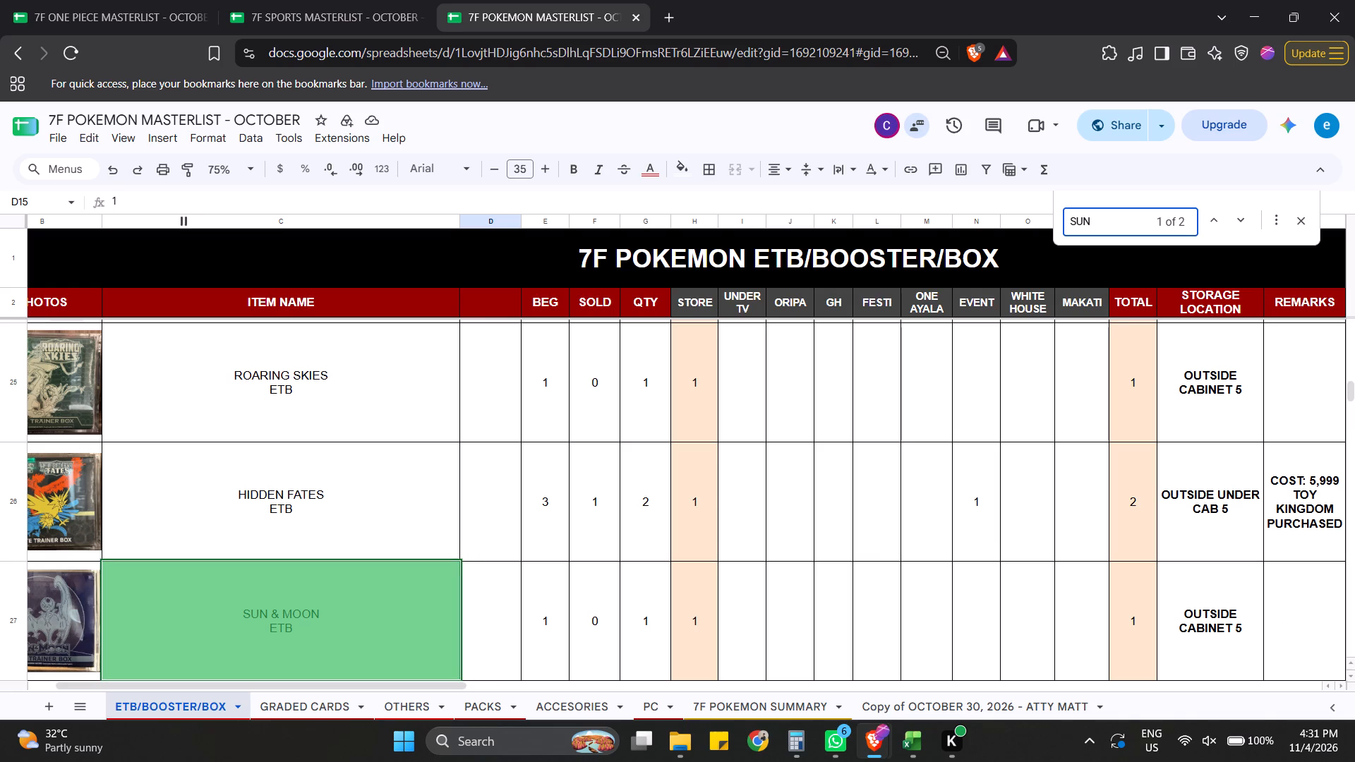
Search the ETB/BOOSTER/BOX sheet for GUAR to check the Guardians Rising ETB row.
key("BackSpace")
key("BackSpace")
key("BackSpace")
key("BackSpace")
type("GU")
type("AR")
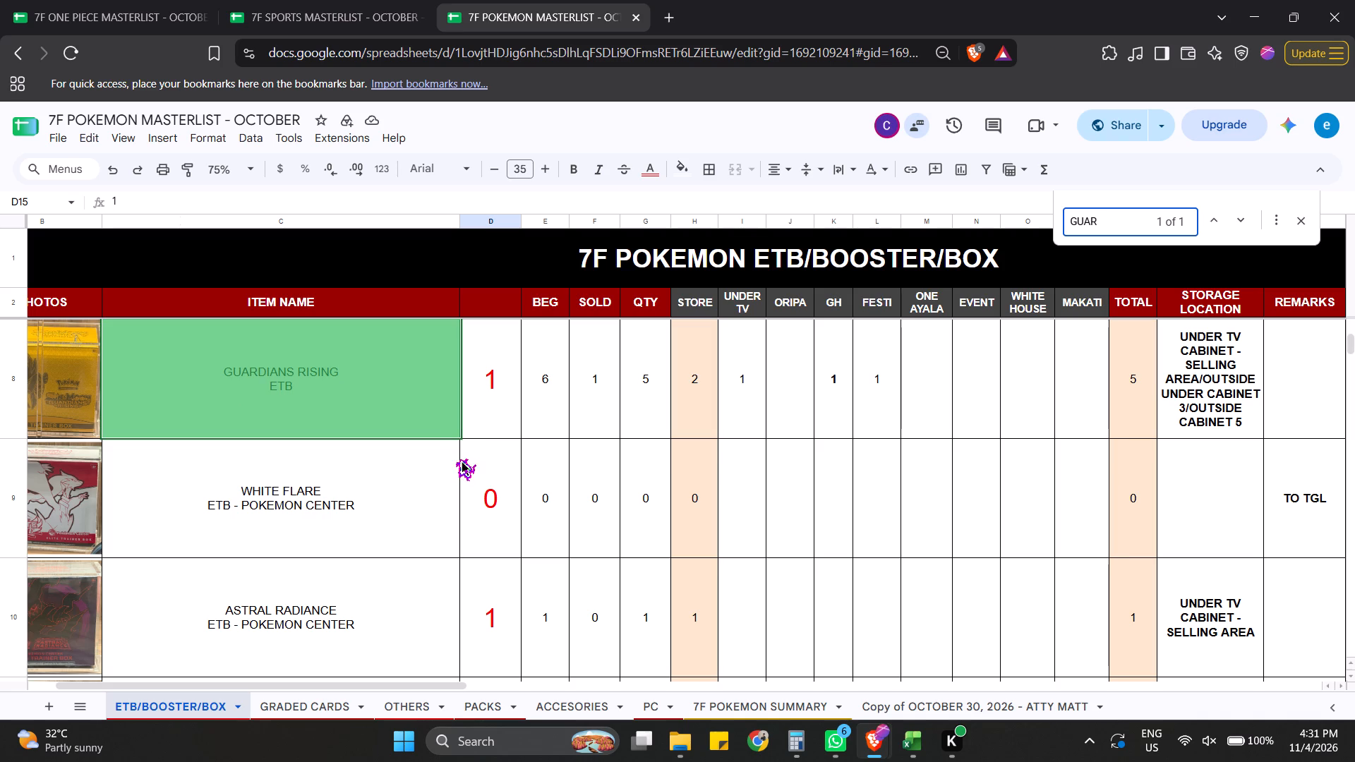
Check the OTHERS sheet's rows around the damaged-box Mega 30th Celebration Premium Deck Set and select that set's red-text count.
left_click(402, 708)
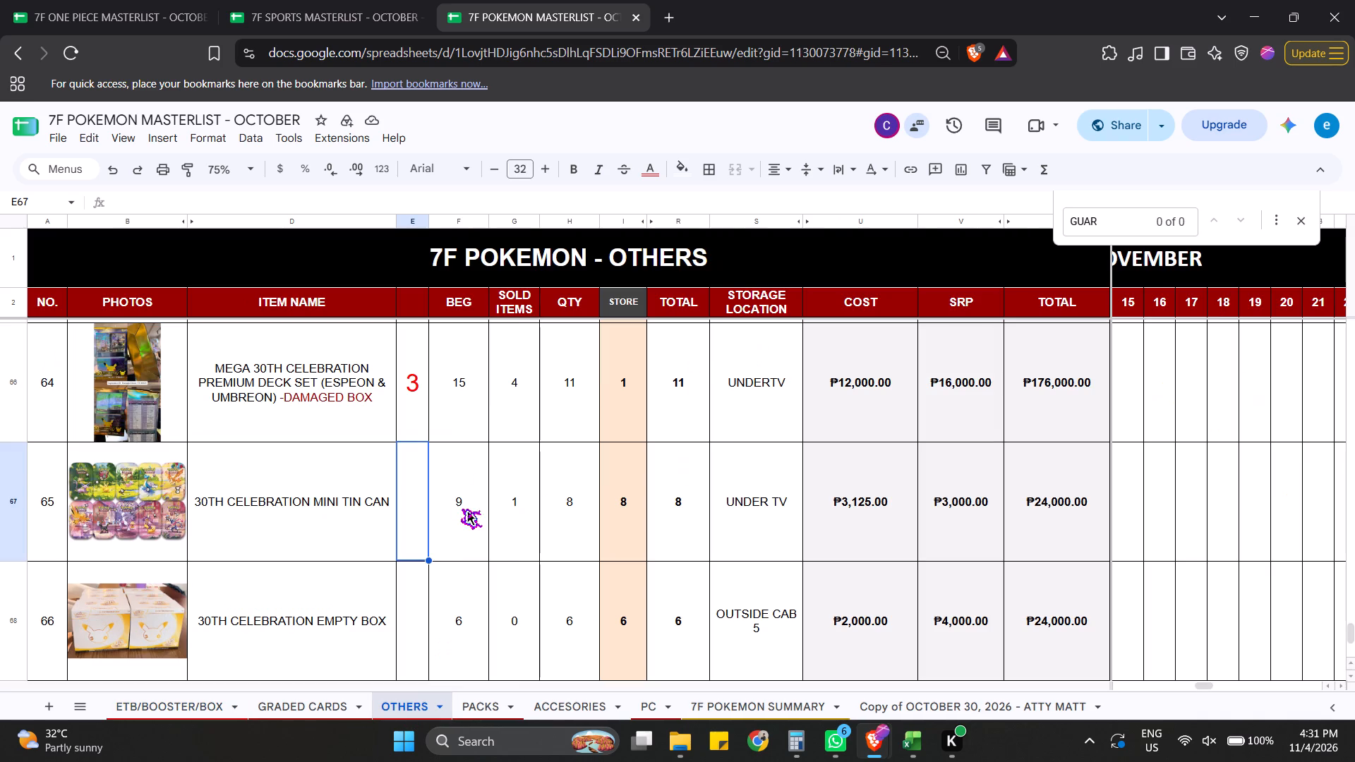
scroll(461, 508, "down", 3)
scroll(461, 508, "up", 1)
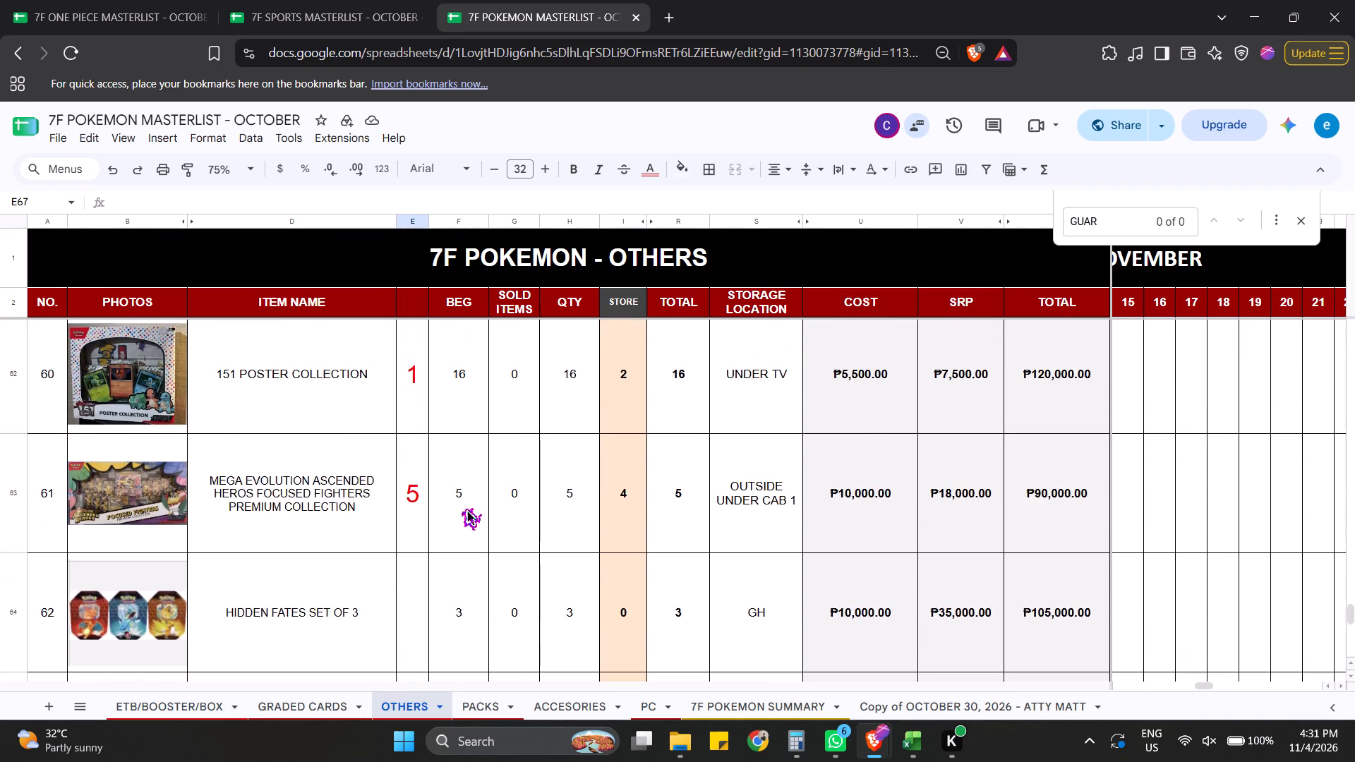
left_click(413, 453)
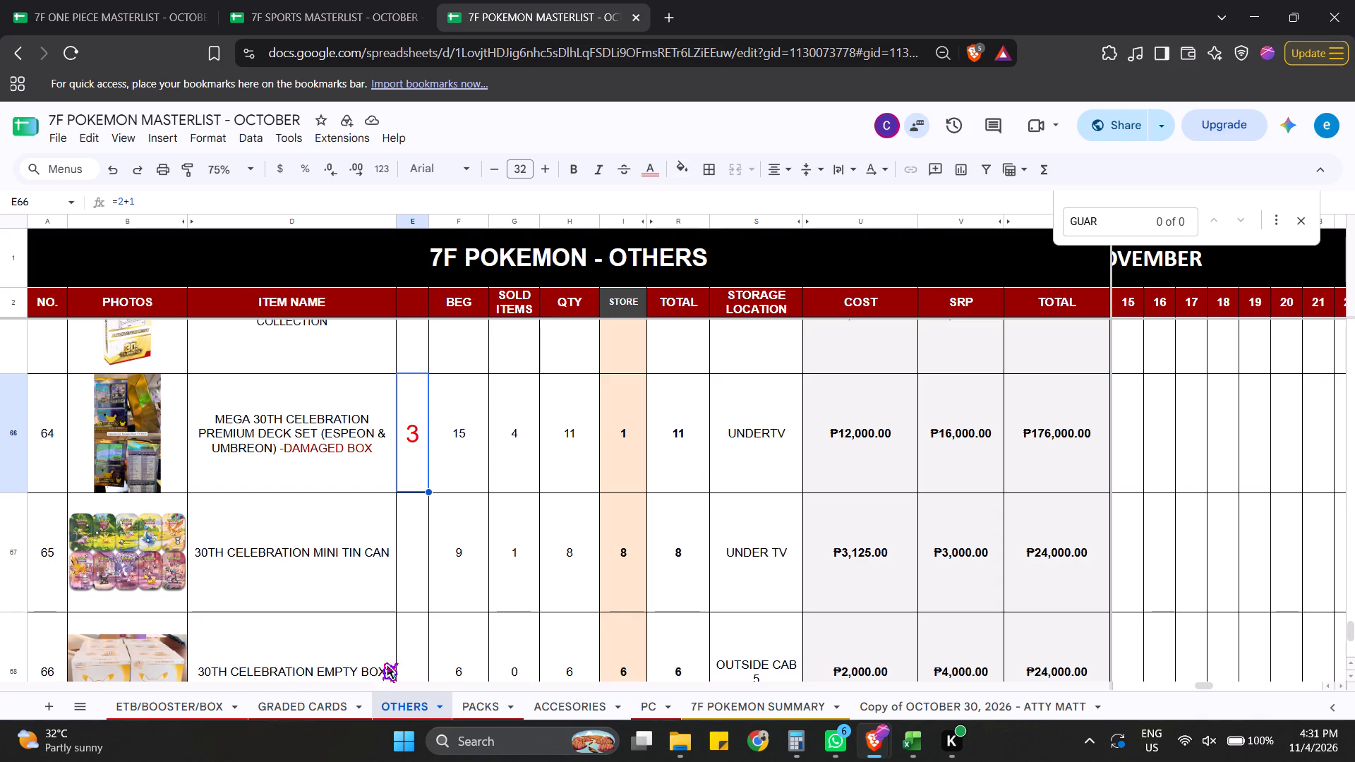
Find the 30th Celebration Futuristic Box on the ETB/BOOSTER/BOX sheet by searching FUTU and change its red-text count to =1+1.
left_click(203, 701)
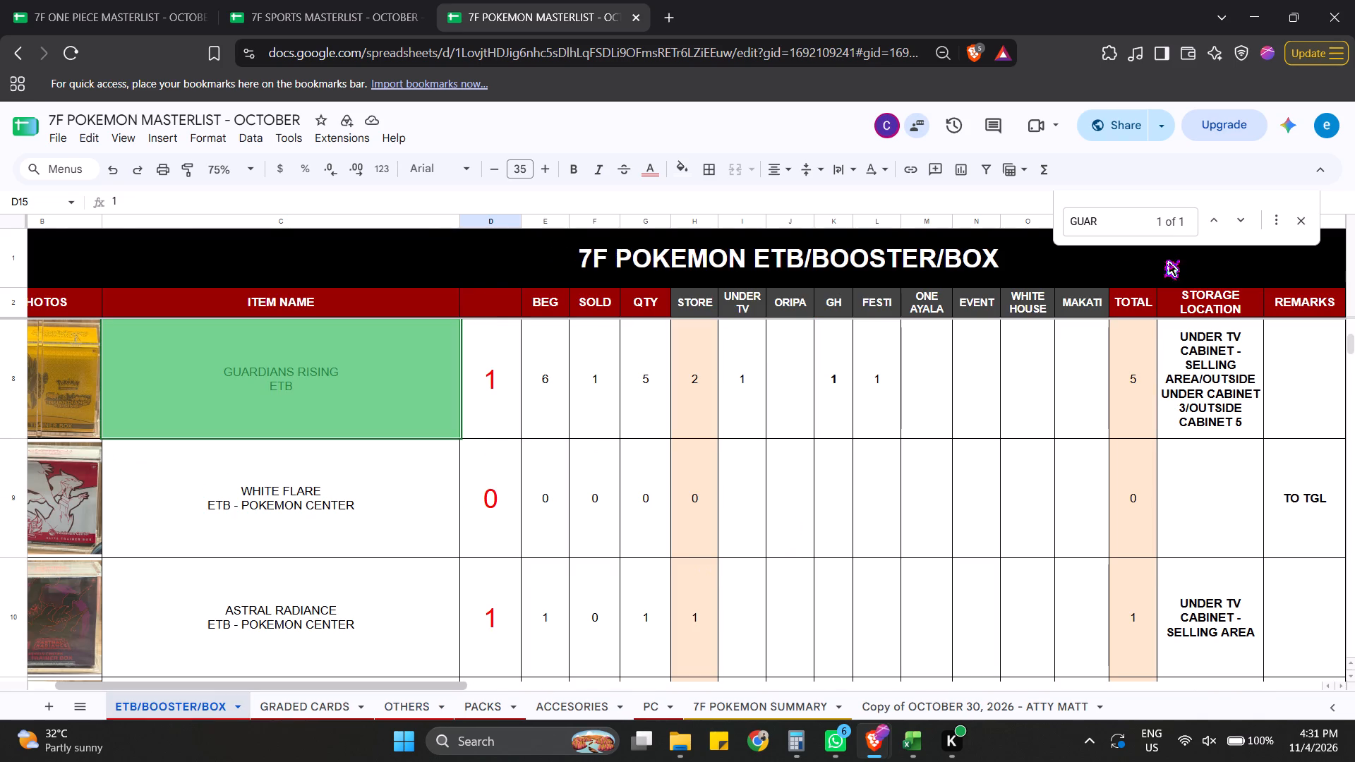
left_click_drag(1107, 222, 979, 213)
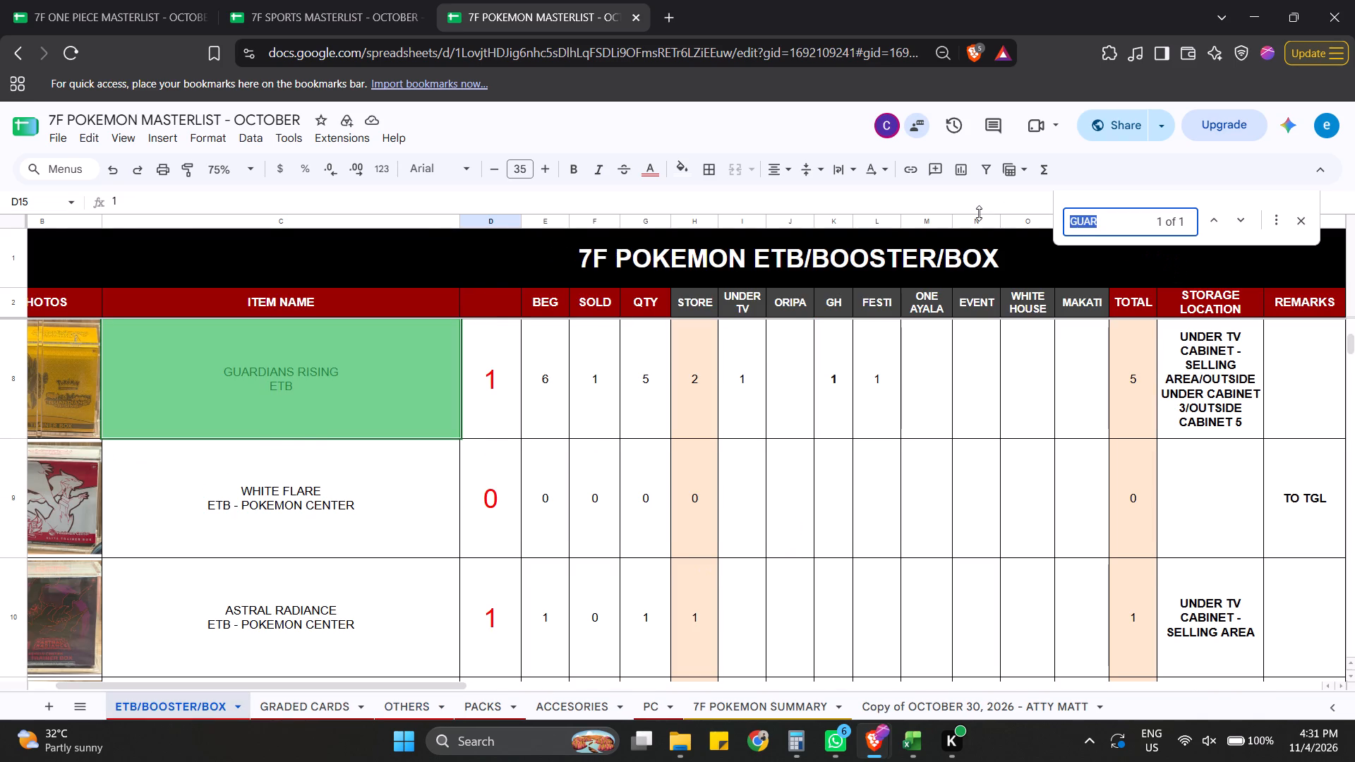
type("FUTU")
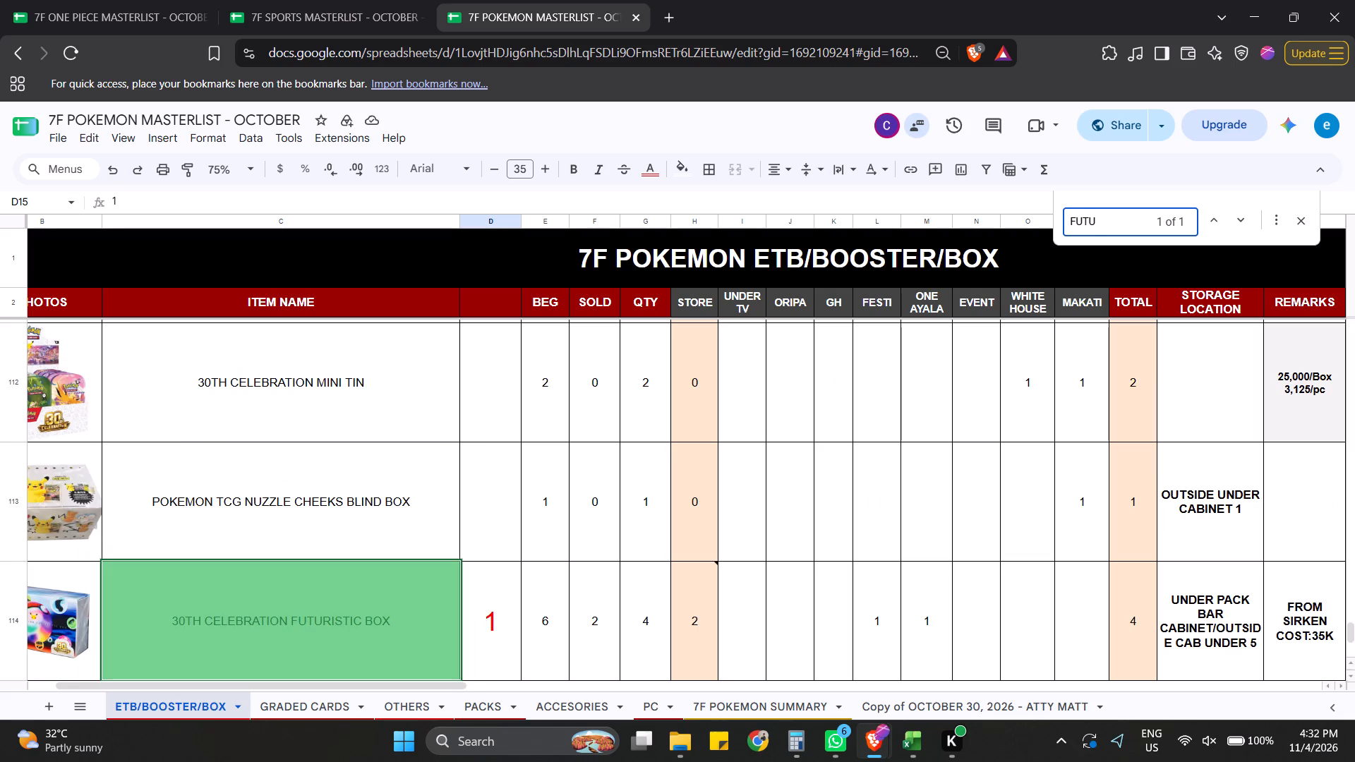
left_click(489, 627)
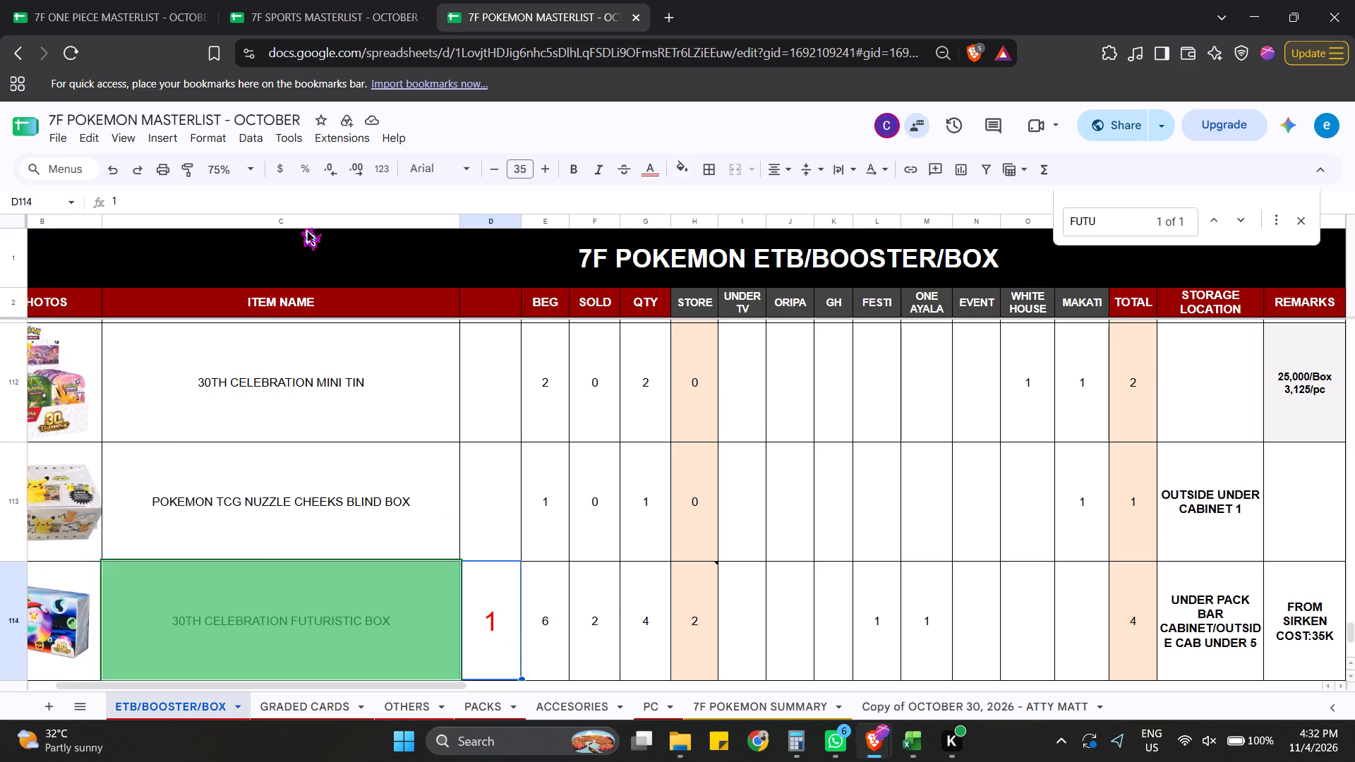
left_click(193, 205)
key("Left")
key("Left")
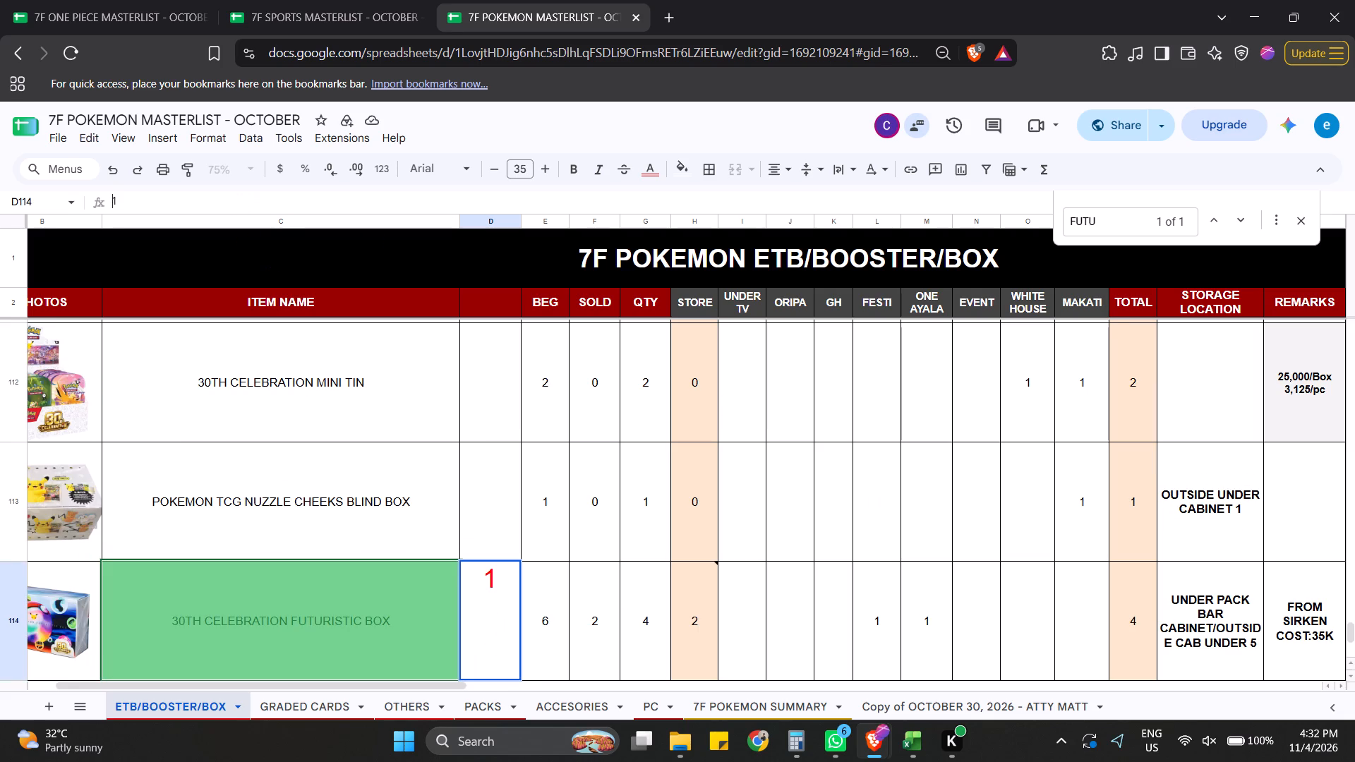
key("equal")
key("Right")
type("+1")
key("Return")
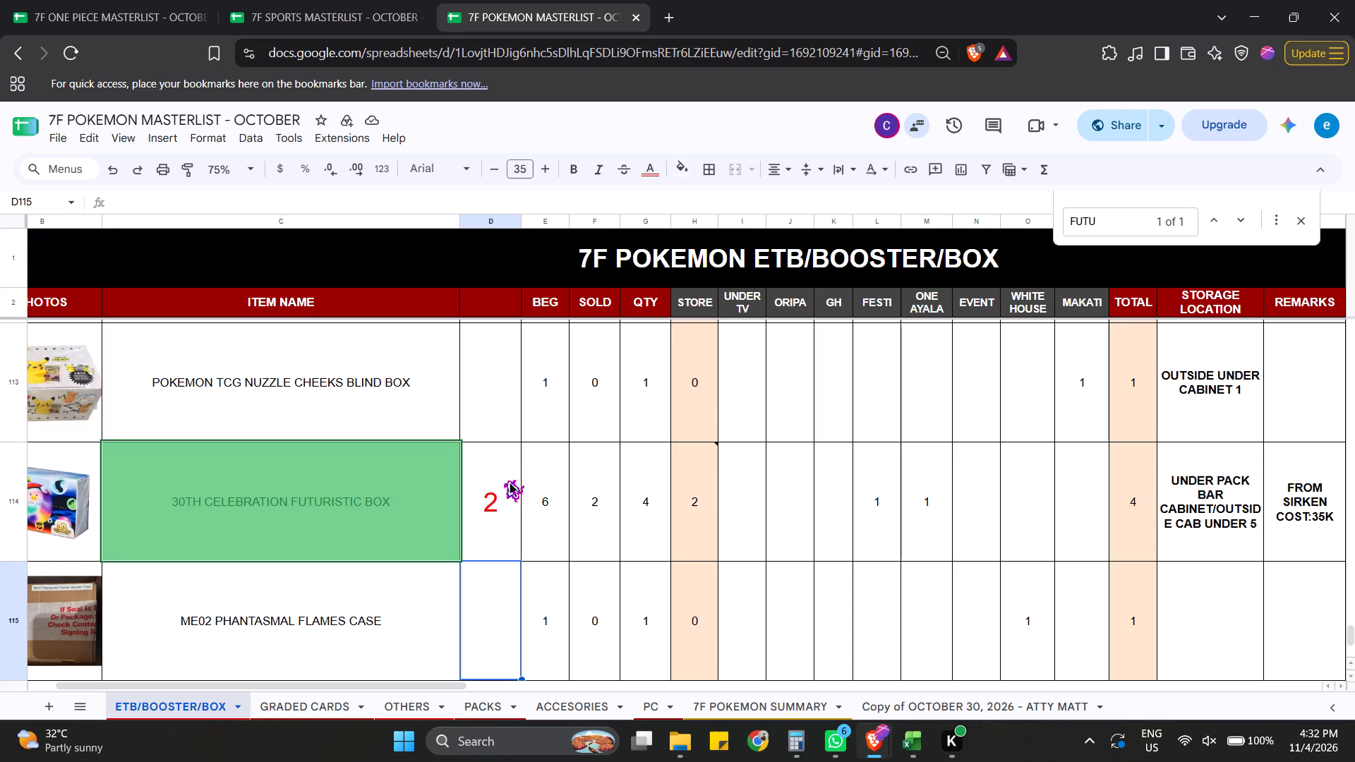
Find the Guardians Rising ETB by searching GU and change its red-text count to =1+1.
scroll(572, 548, "up", 2)
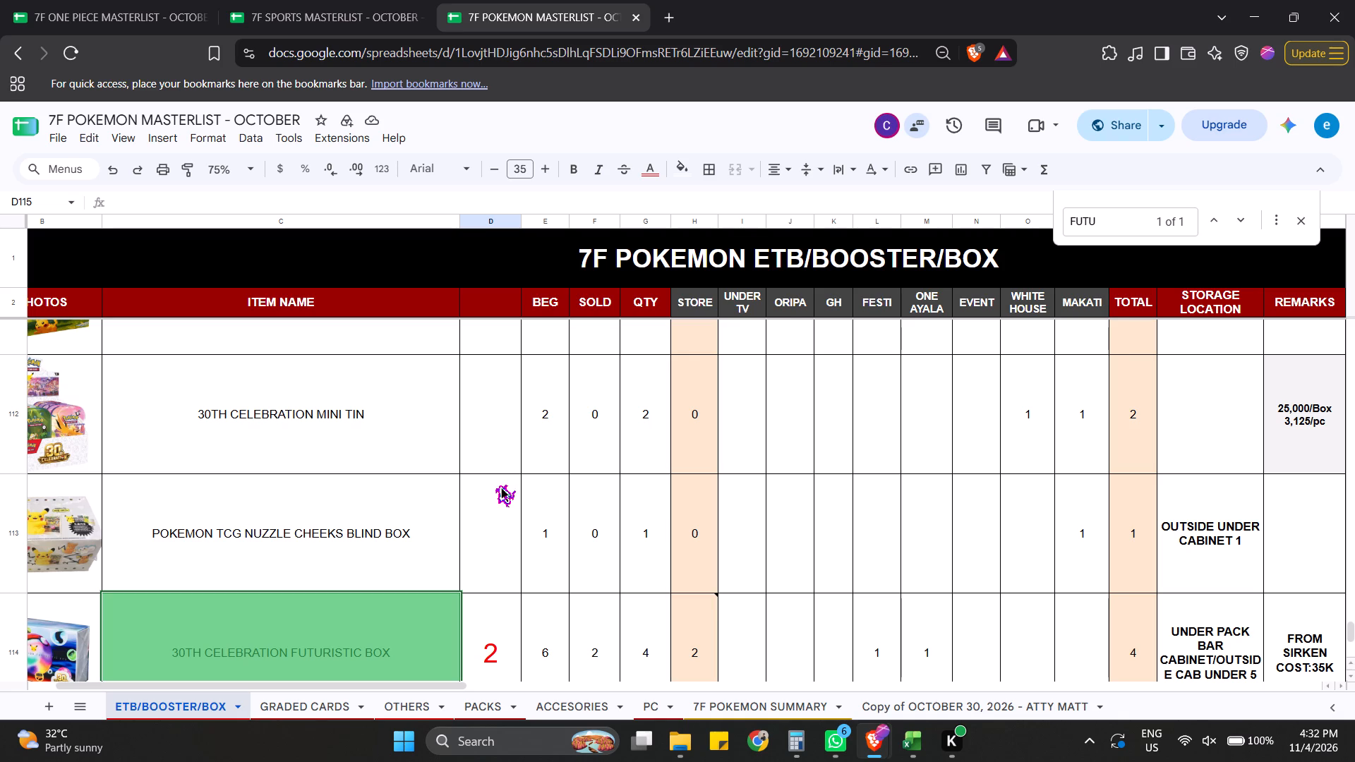
left_click(1127, 212)
key("BackSpace")
key("BackSpace")
key("BackSpace")
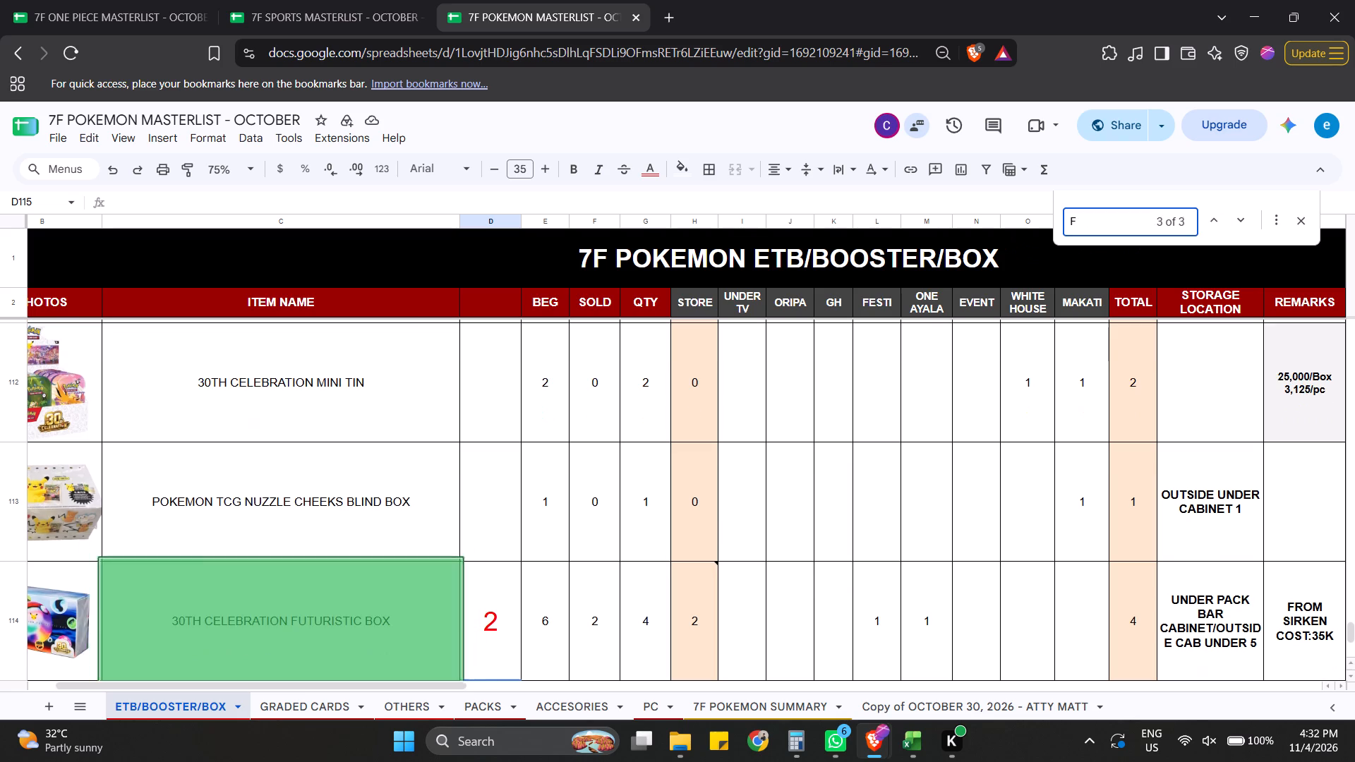
key("BackSpace")
key("BackSpace")
key("ctrl+f")
type("GU")
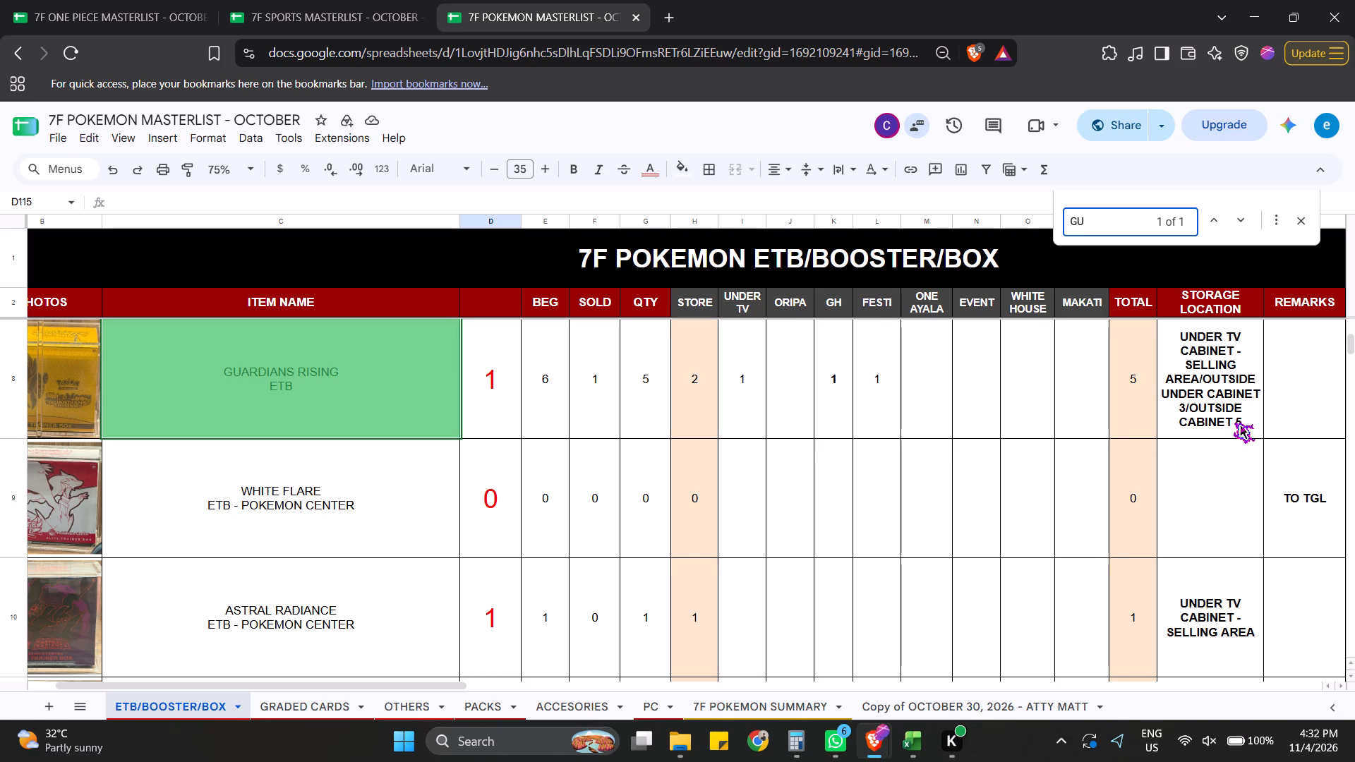
left_click(494, 373)
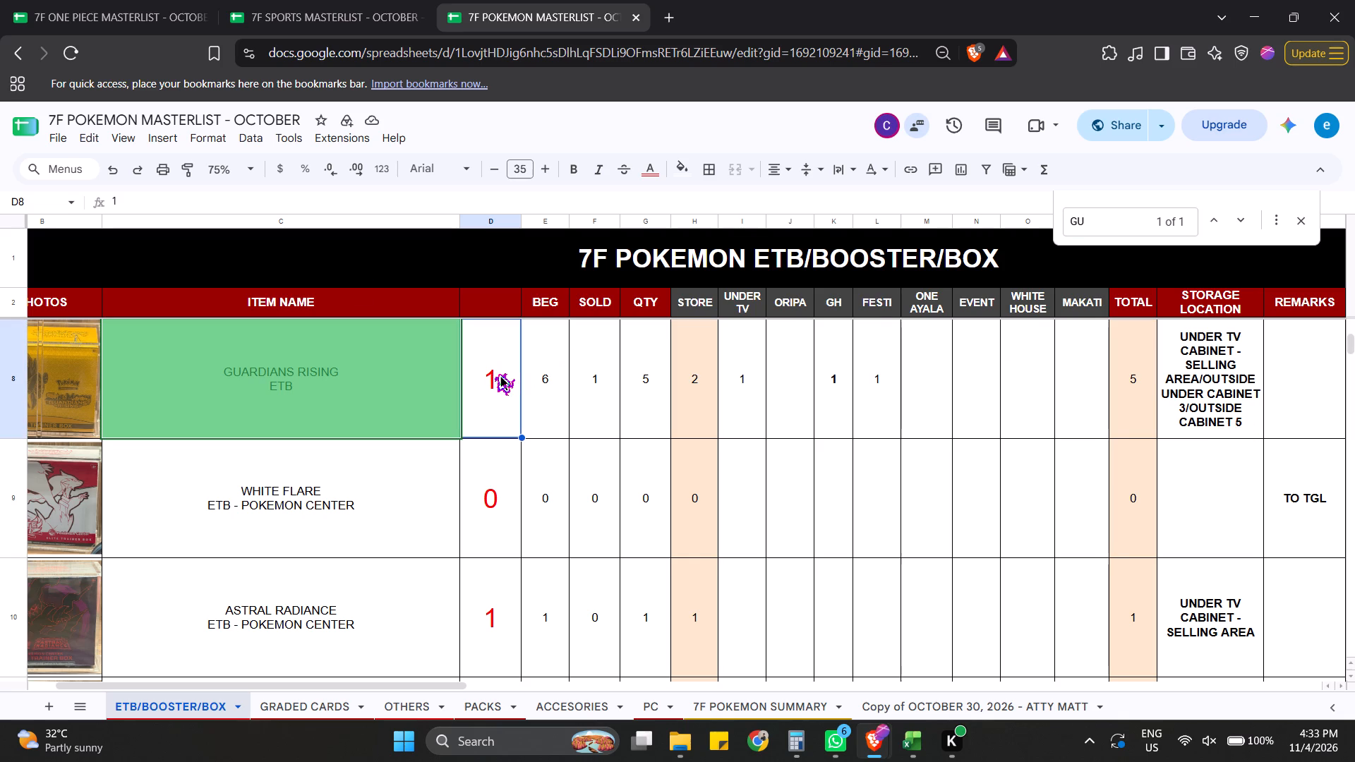
left_click(174, 204)
key("Left")
key("Left")
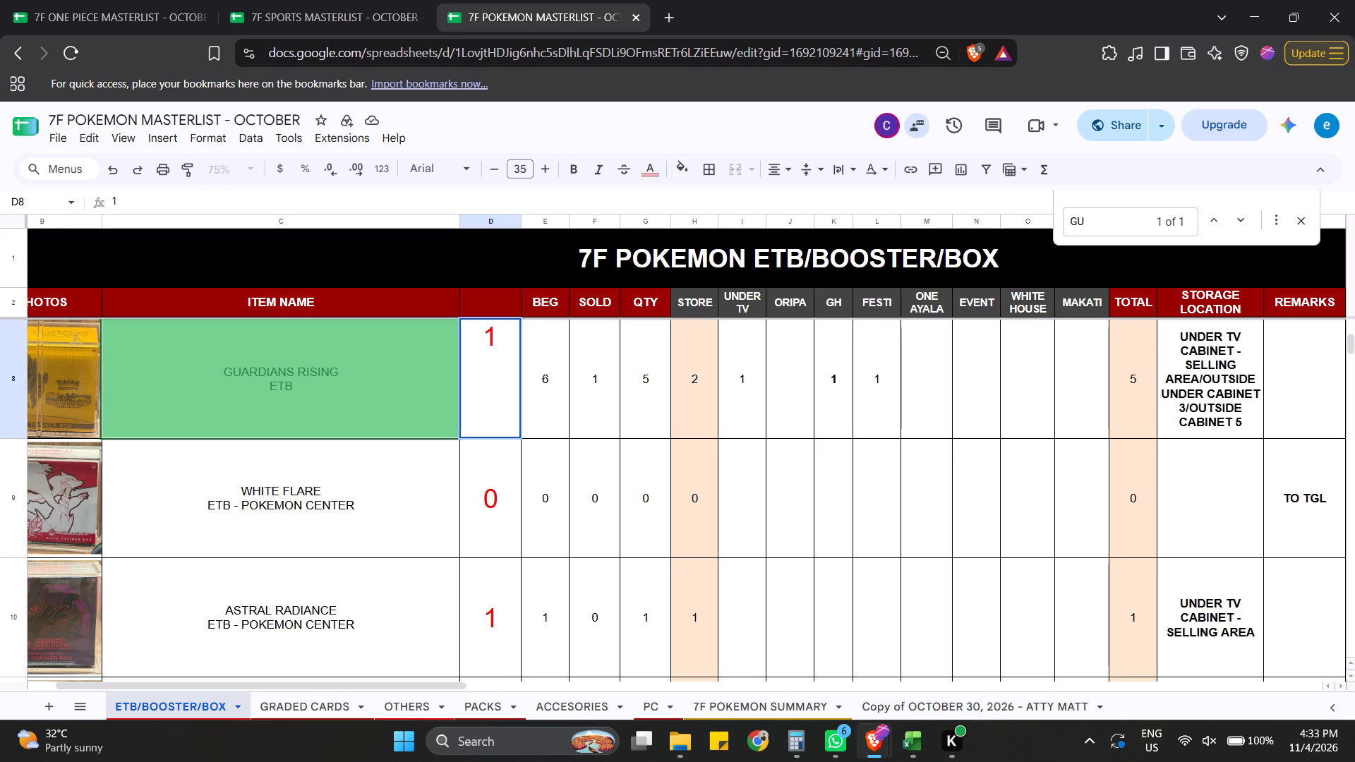
key("equal")
key("Right")
type("+1")
key("Return")
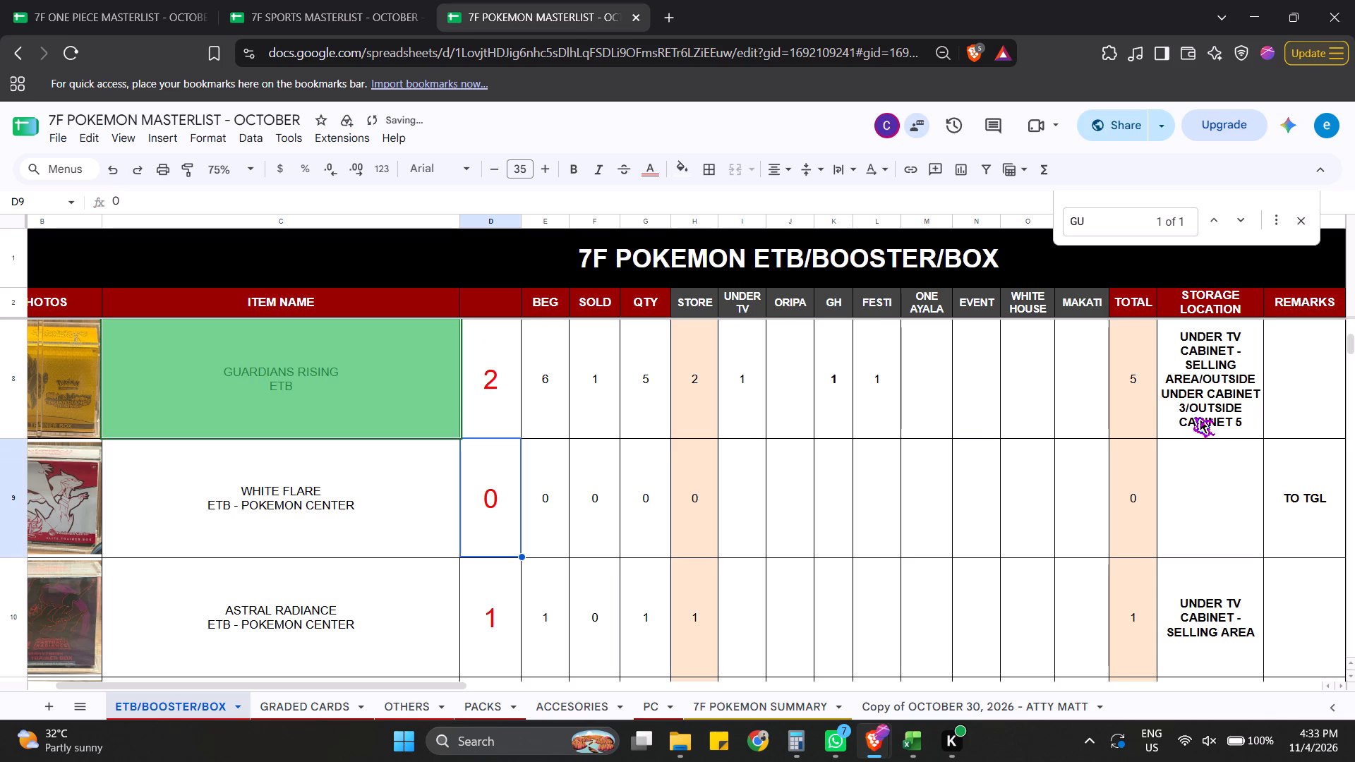
Remove OUTSIDE UNDER CABINET 3 from the Guardians Rising ETB's storage location, leaving UNDER TV CABINET - SELLING AREA/OUTSIDE CABINET 5, and close the search.
double_click(1195, 401)
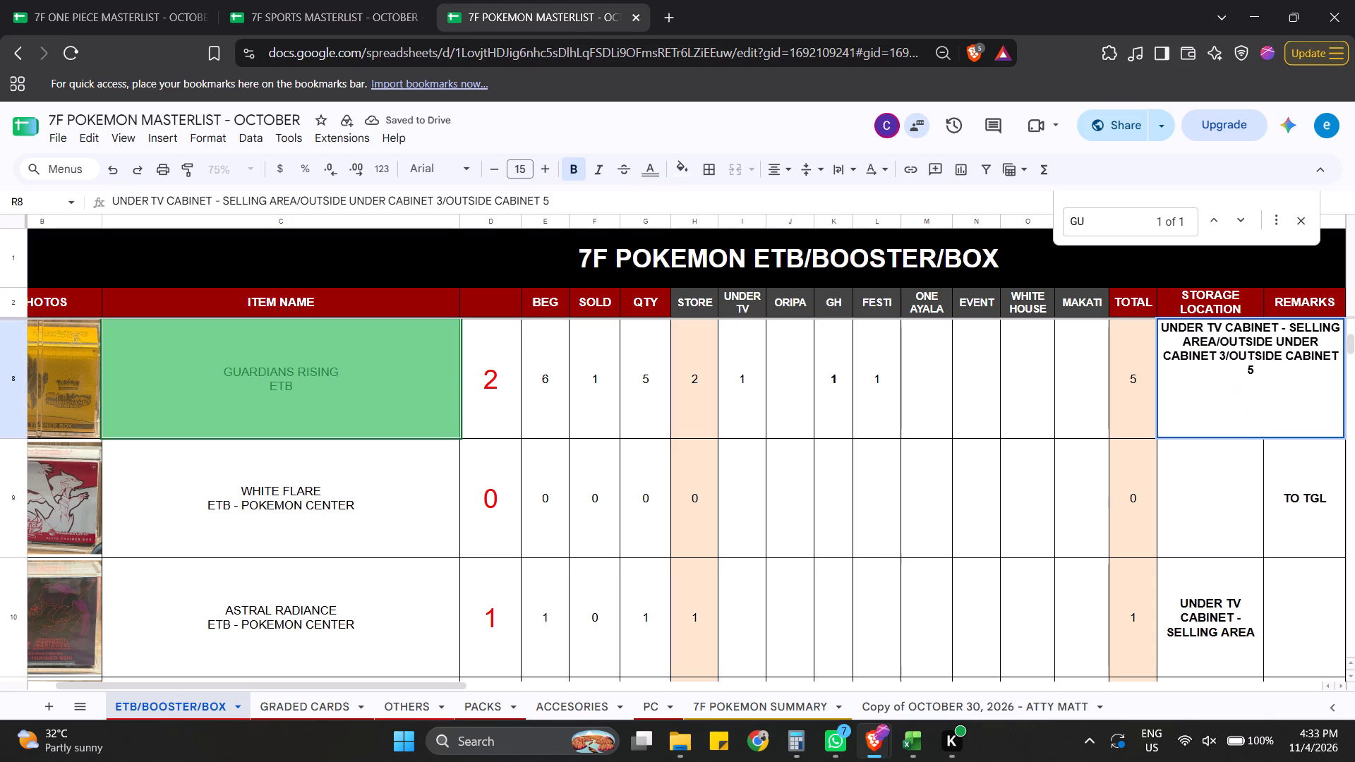
left_click(1225, 356)
key("BackSpace")
key("BackSpace")
key("BackSpace")
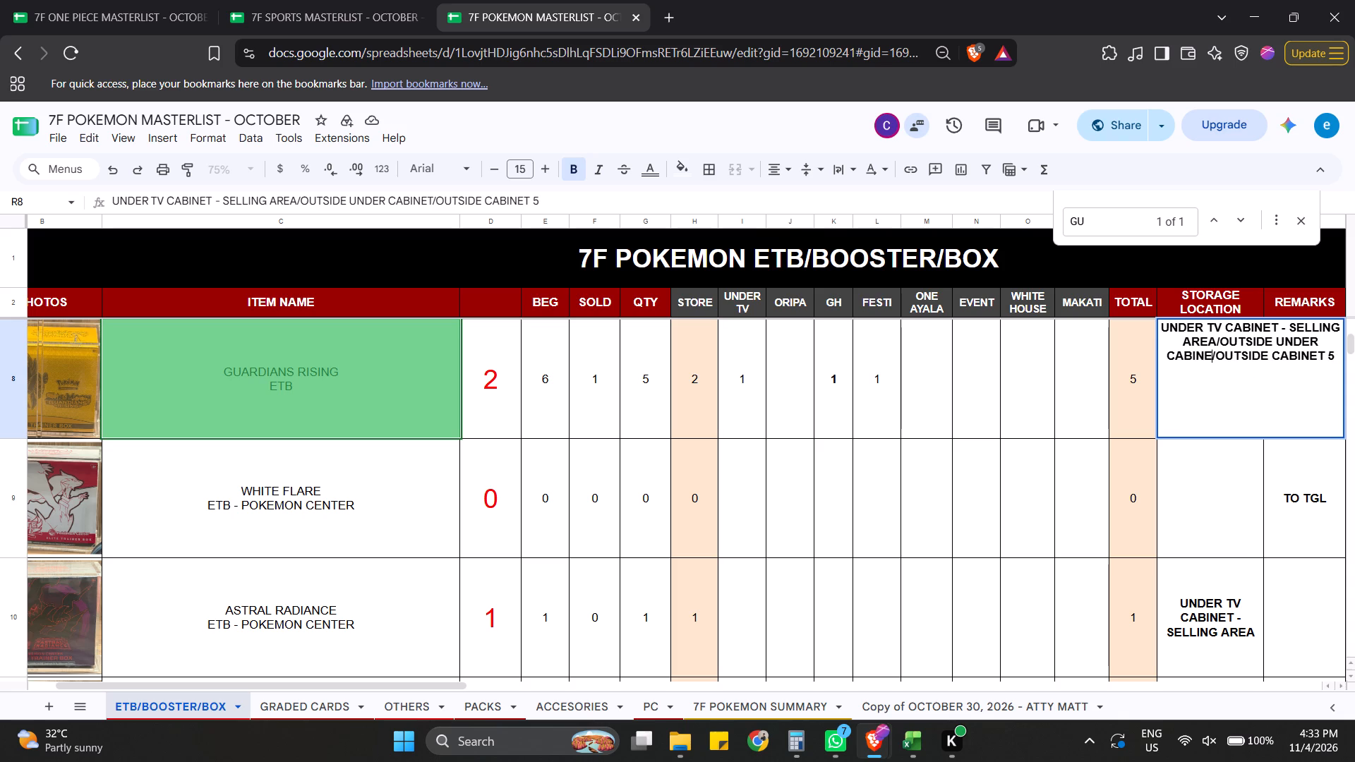
key("BackSpace")
key("BackSpace")
key("BackSpace")
key("BackSpace")
key("BackSpace")
key("BackSpace")
key("BackSpace")
key("BackSpace")
key("BackSpace")
key("BackSpace")
key("BackSpace")
key("BackSpace")
key("BackSpace")
key("BackSpace")
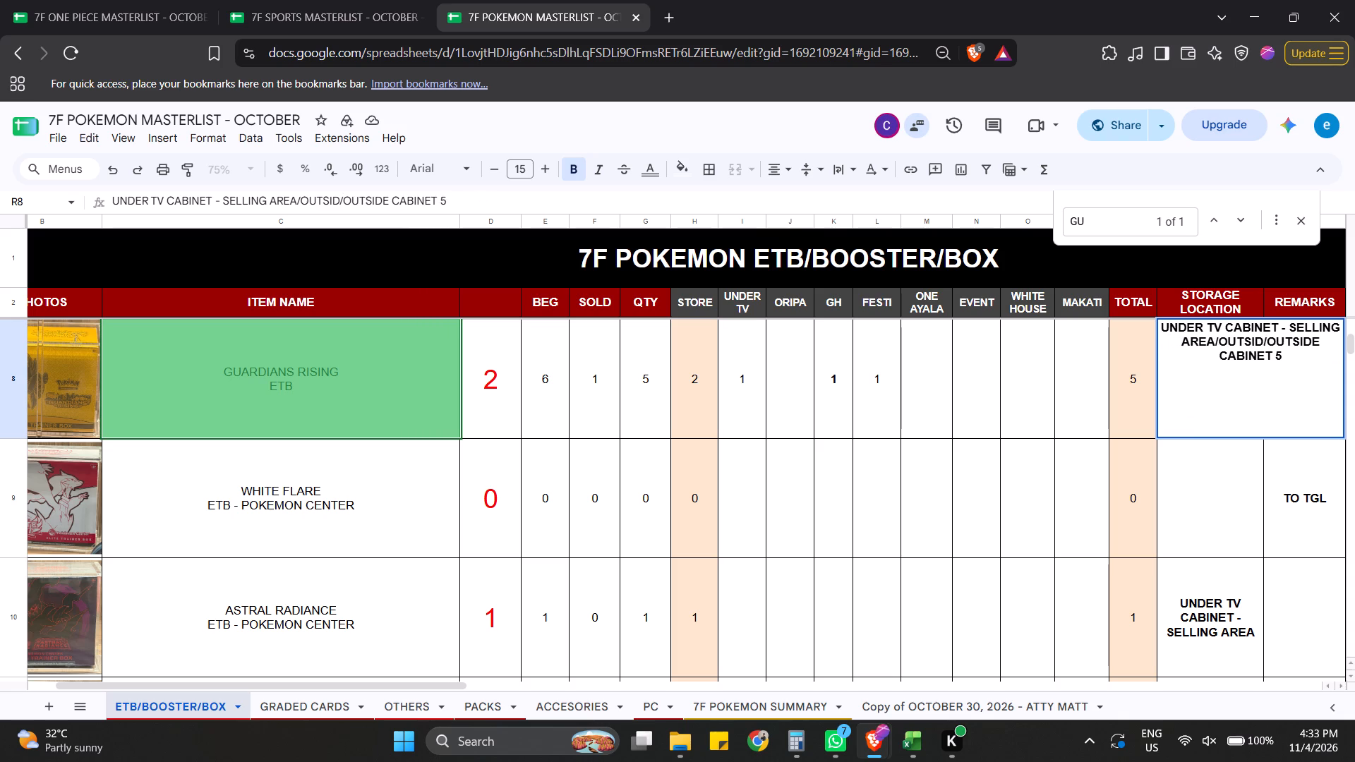
key("BackSpace")
key("BackSpace")
key("BackSpace")
key("BackSpace")
key("BackSpace")
key("BackSpace")
key("BackSpace")
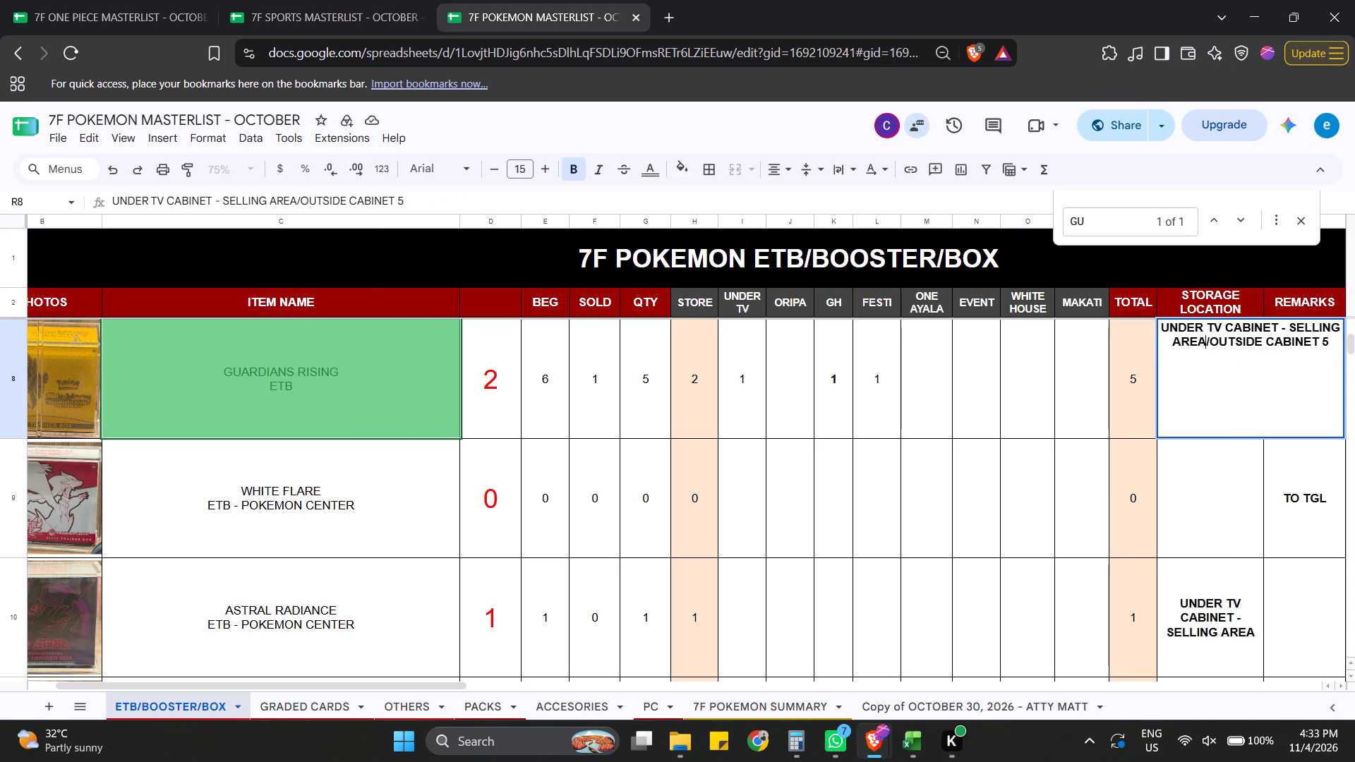
key("Return")
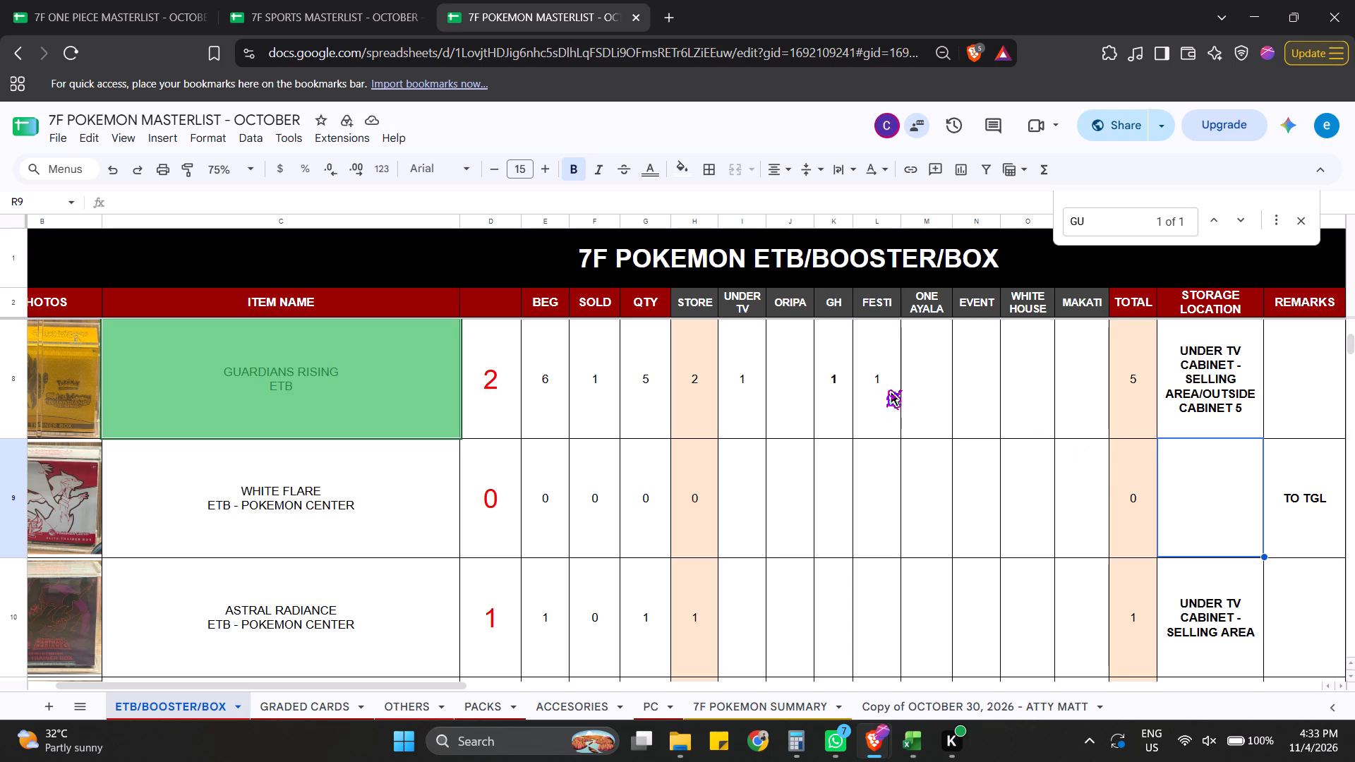
left_click(1301, 222)
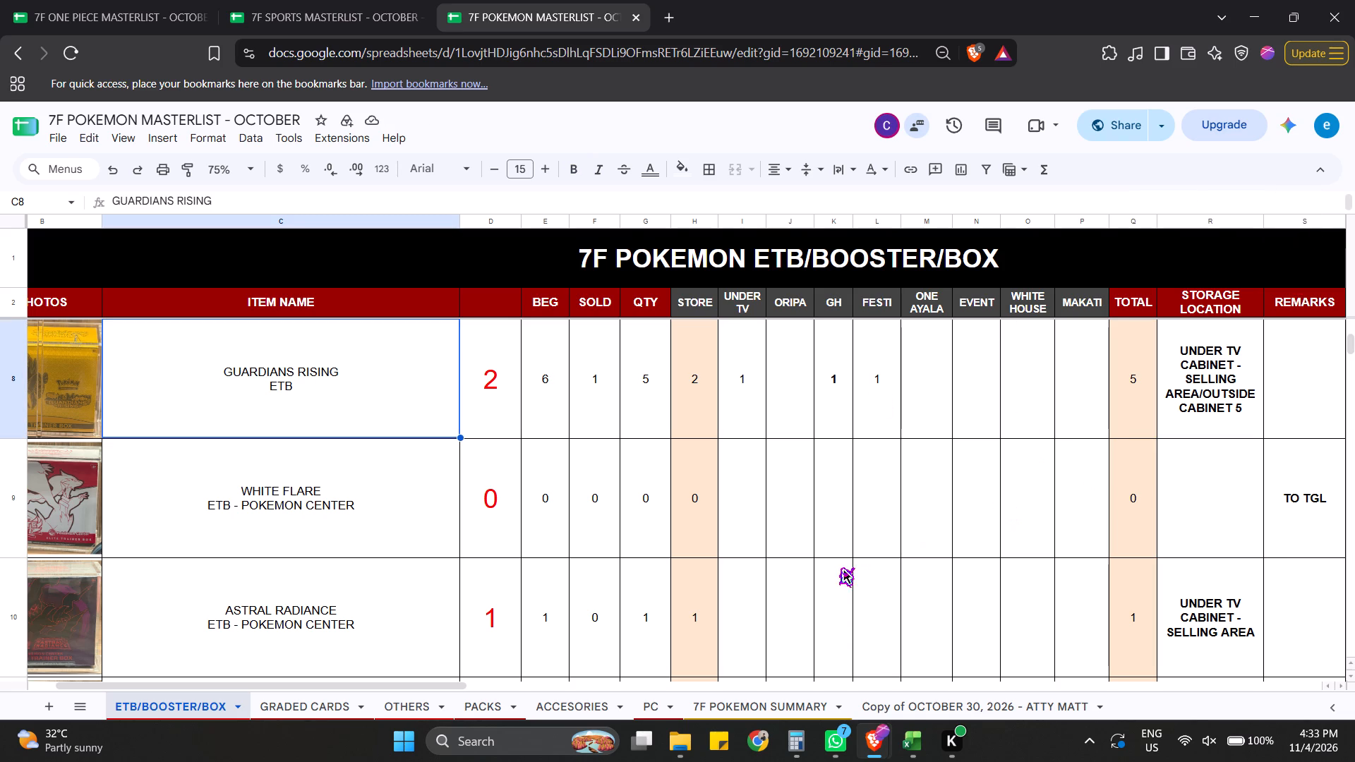